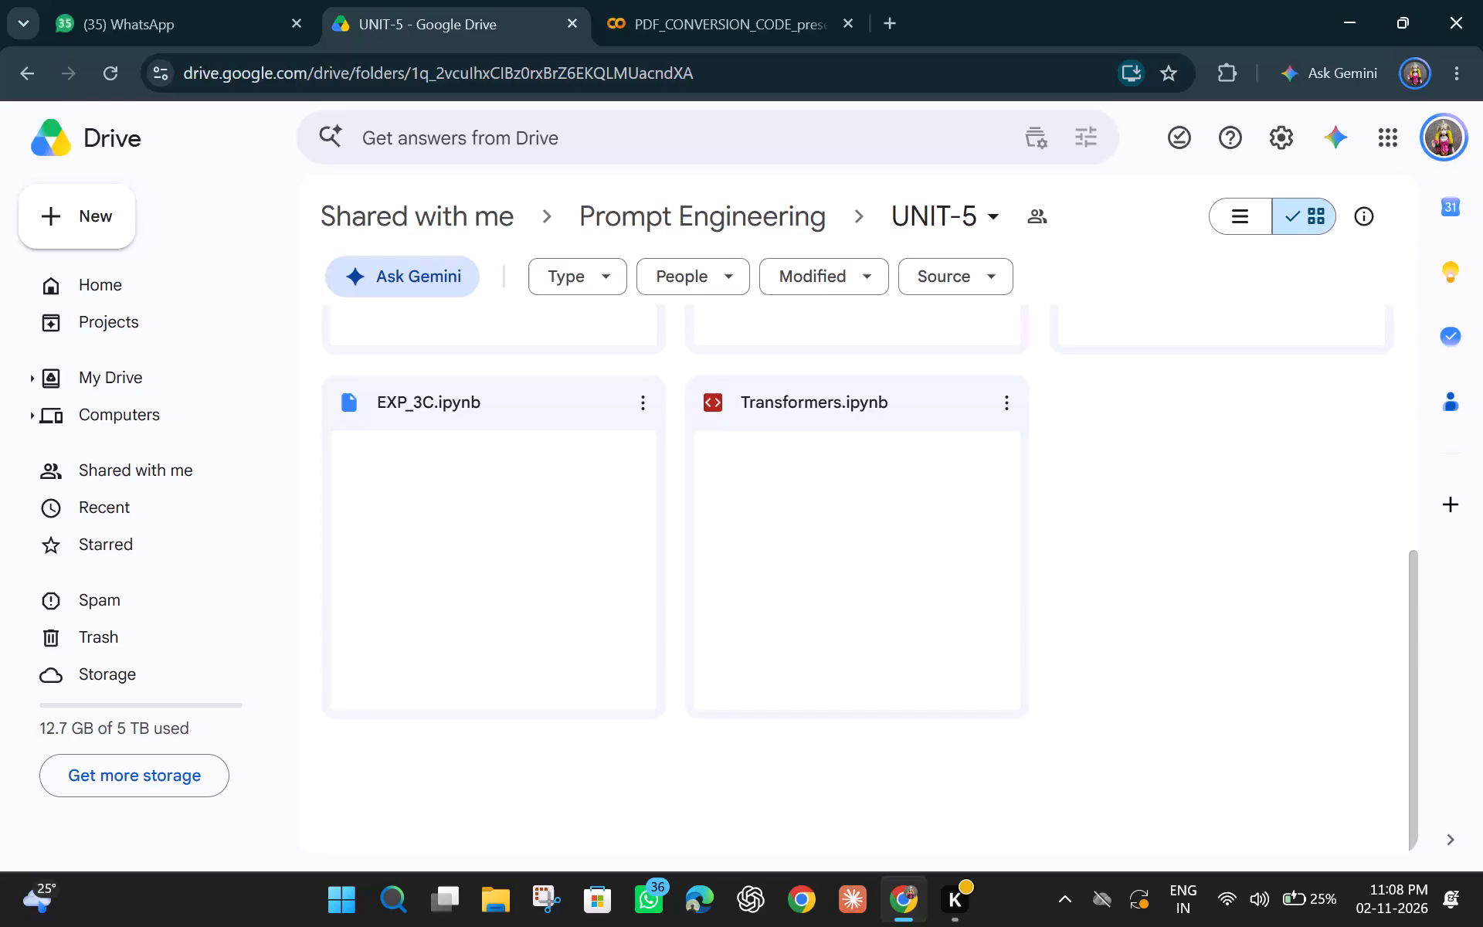
# Check the Downloads folder in File Explorer for the notebook files already on the computer.
pyautogui.click(491, 913)
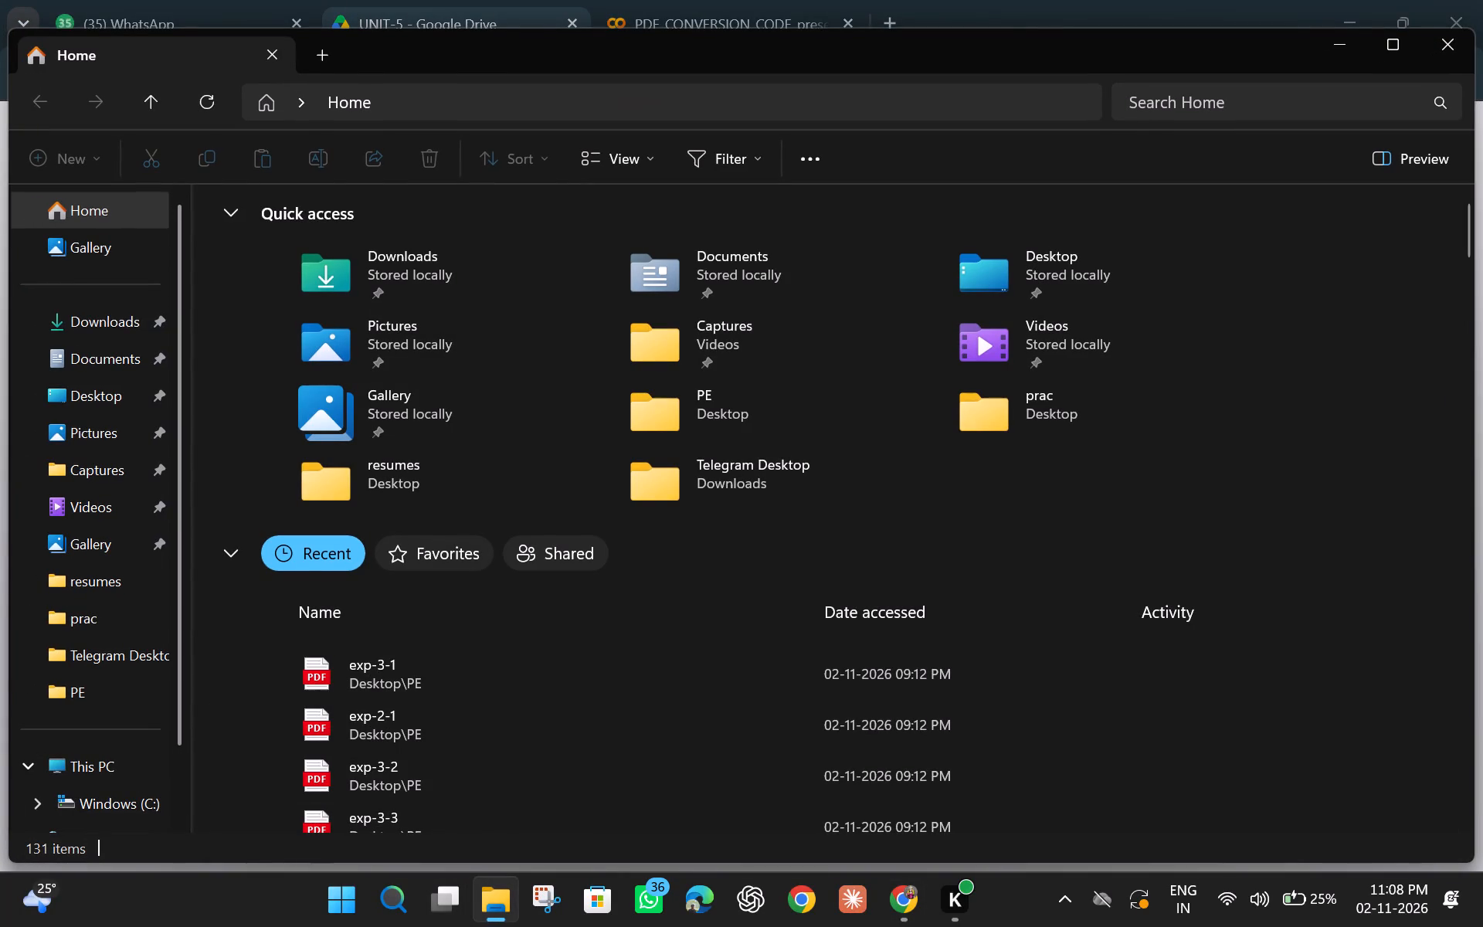
pyautogui.click(81, 303)
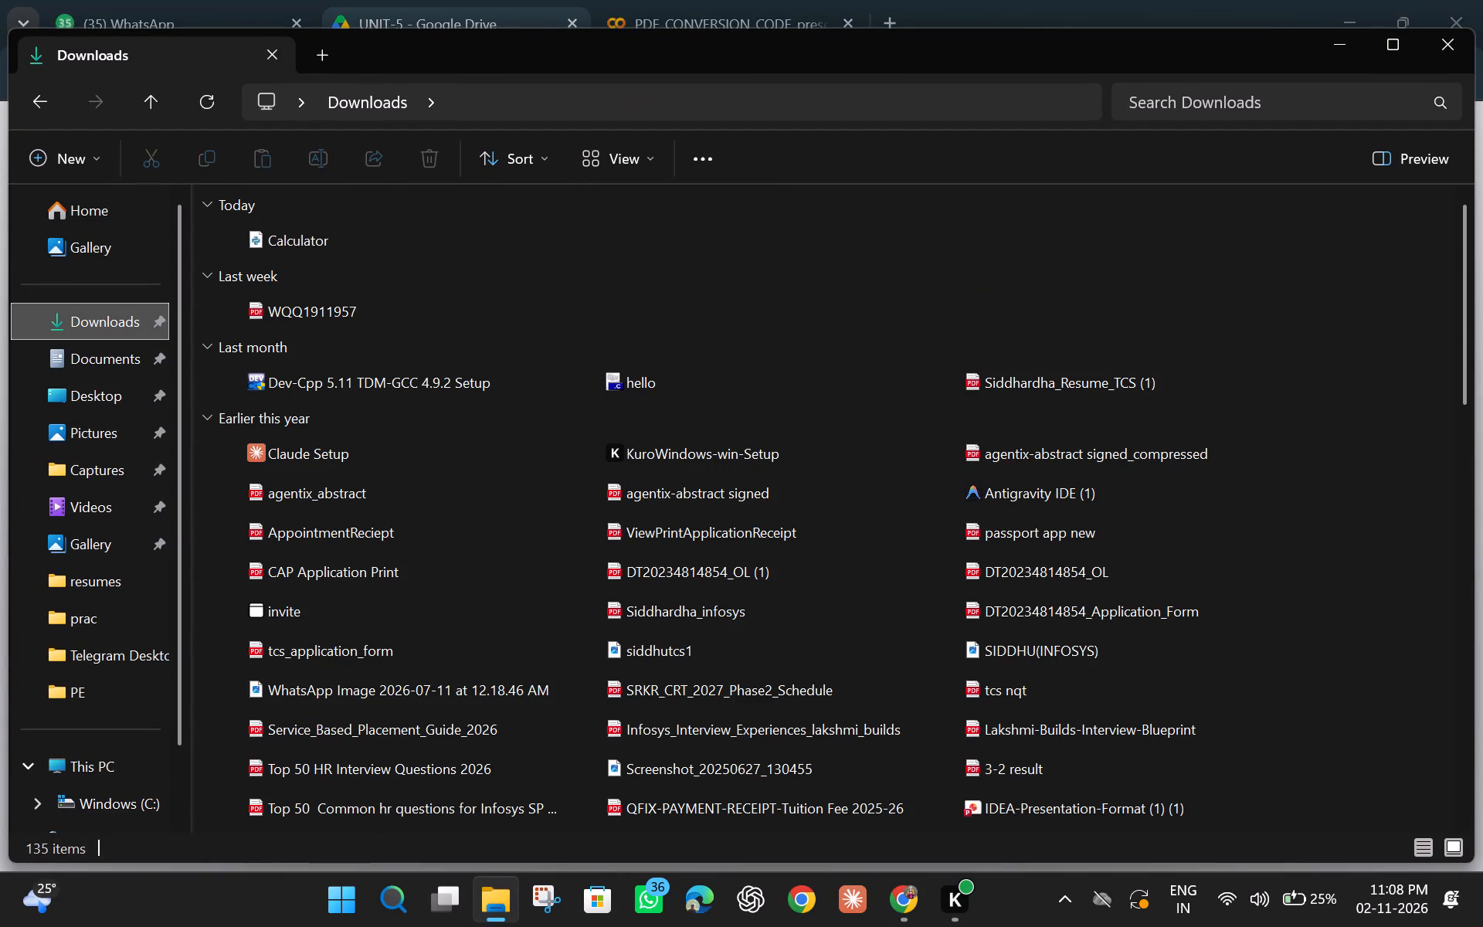
pyautogui.hotkey('alt', 'Tab')
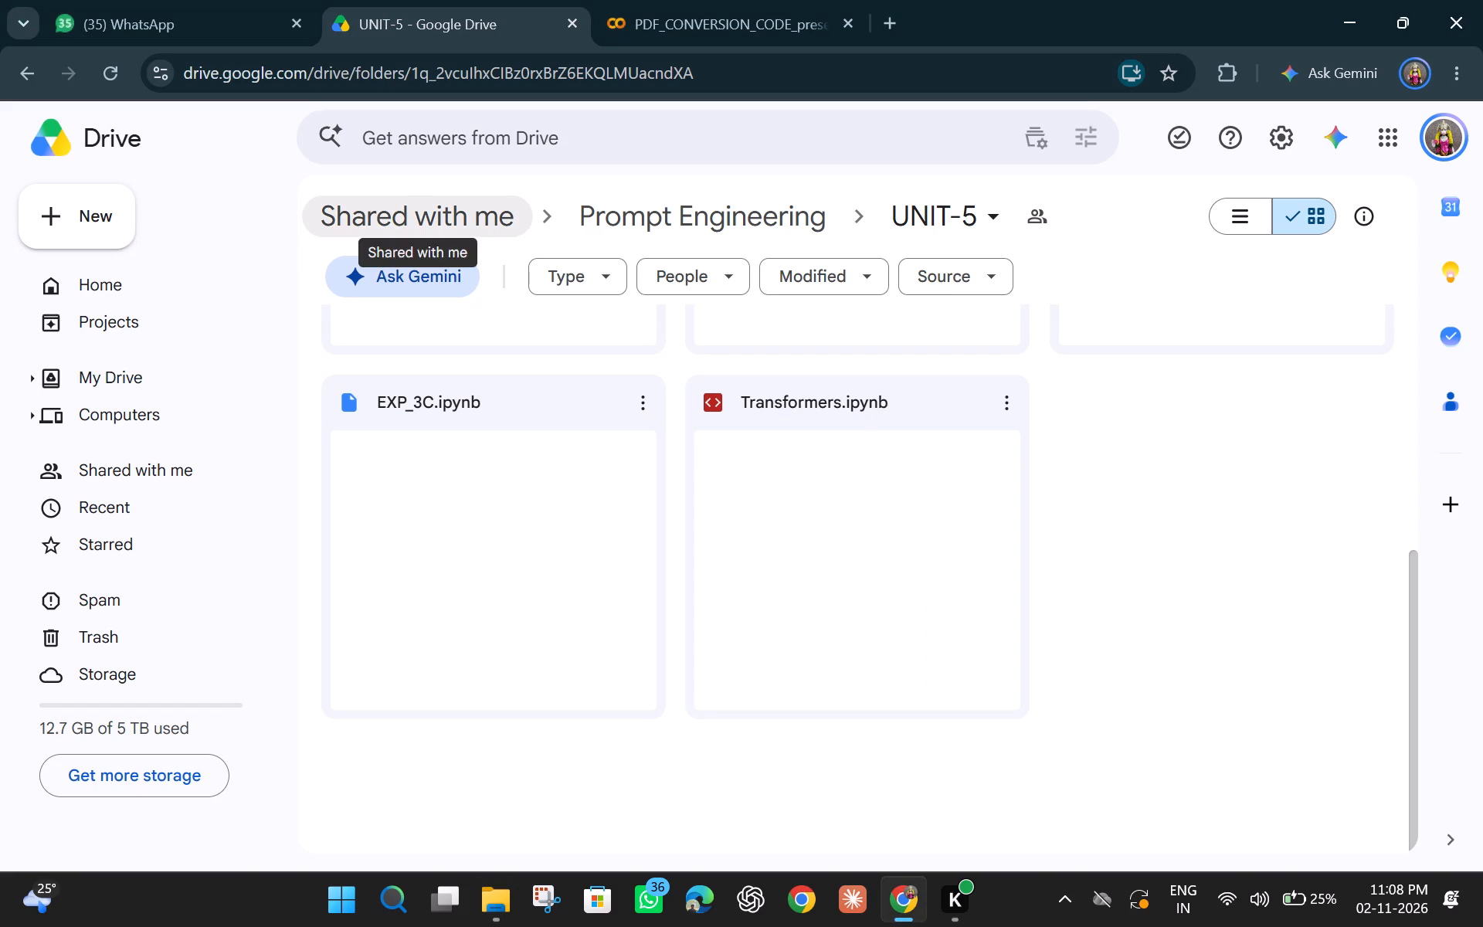
# Download Transformers.ipynb, EXP_3A.ipynb, EXP_3B.ipynb and EXP_3C.ipynb from the UNIT-5 Drive folder.
pyautogui.click(996, 393)
pyautogui.click(1033, 472)
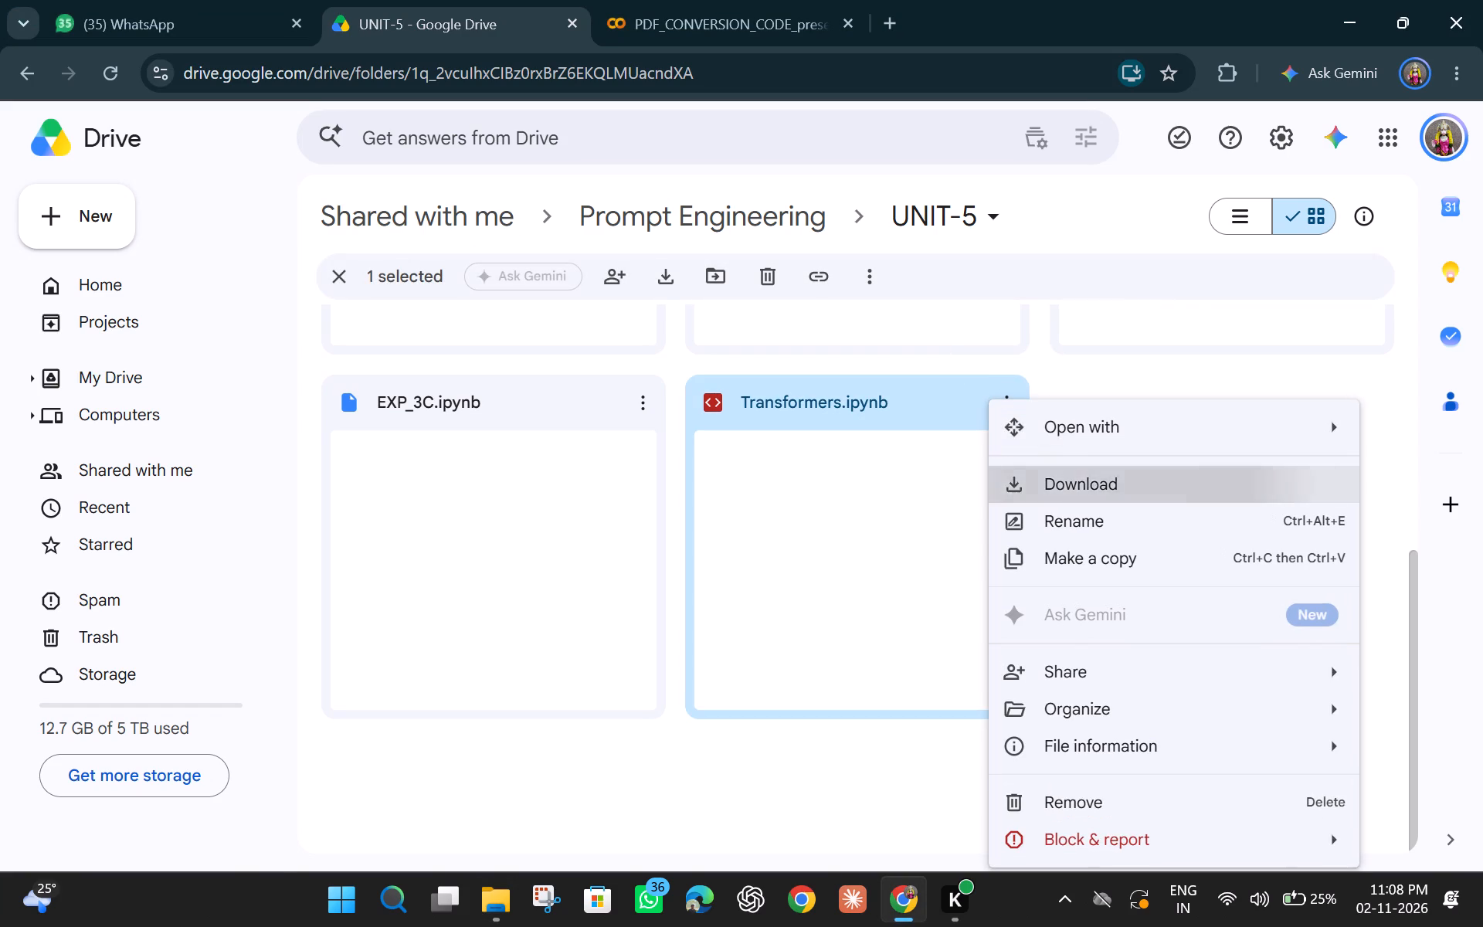
pyautogui.scroll(5, 911, 450)
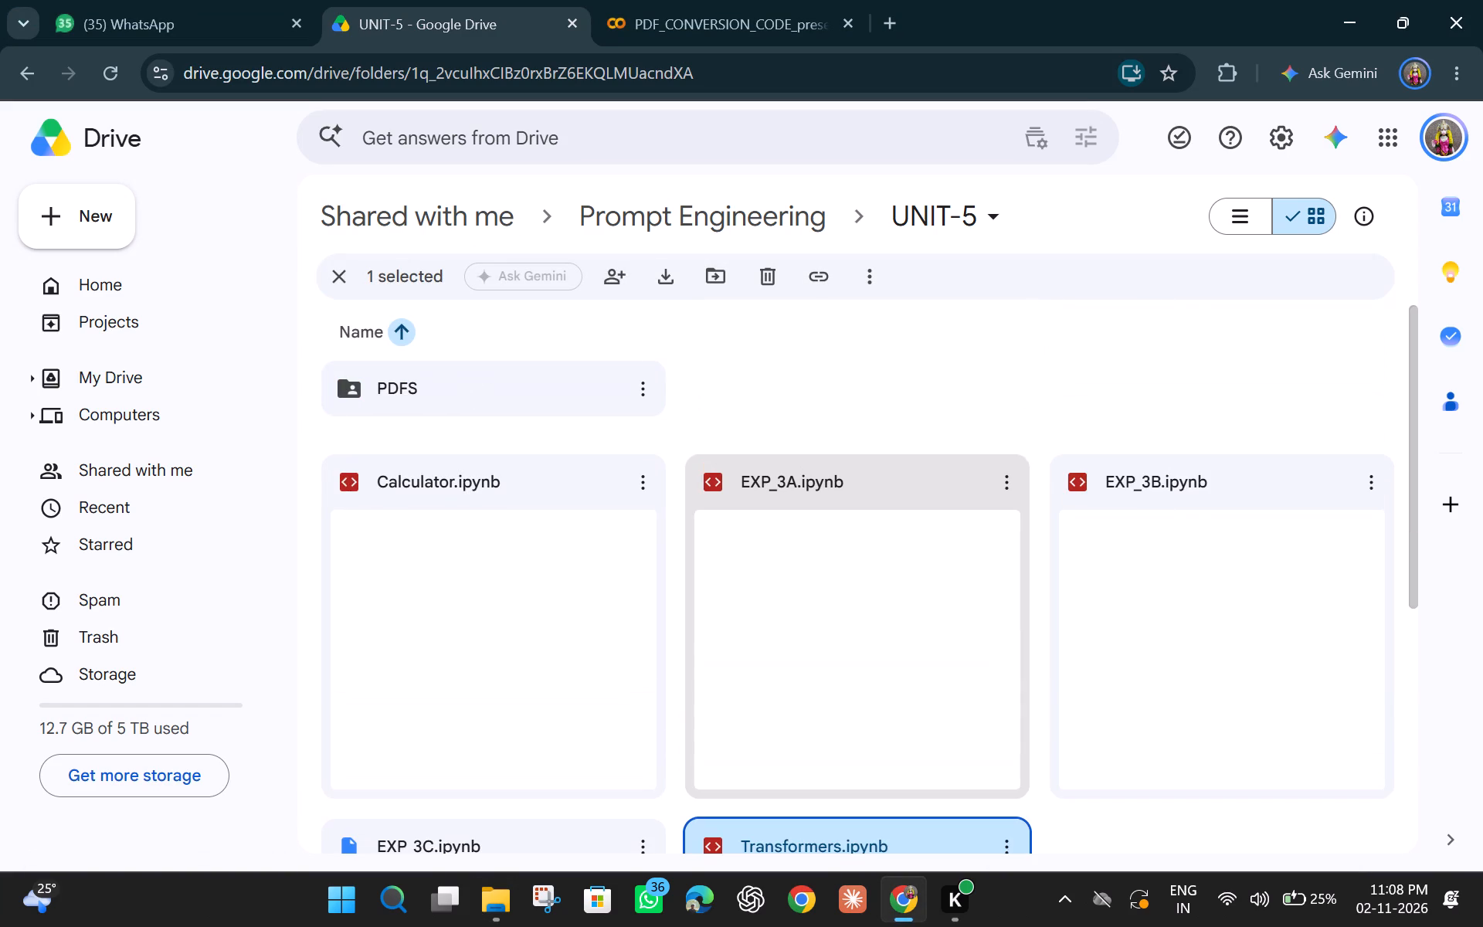
pyautogui.click(1006, 481)
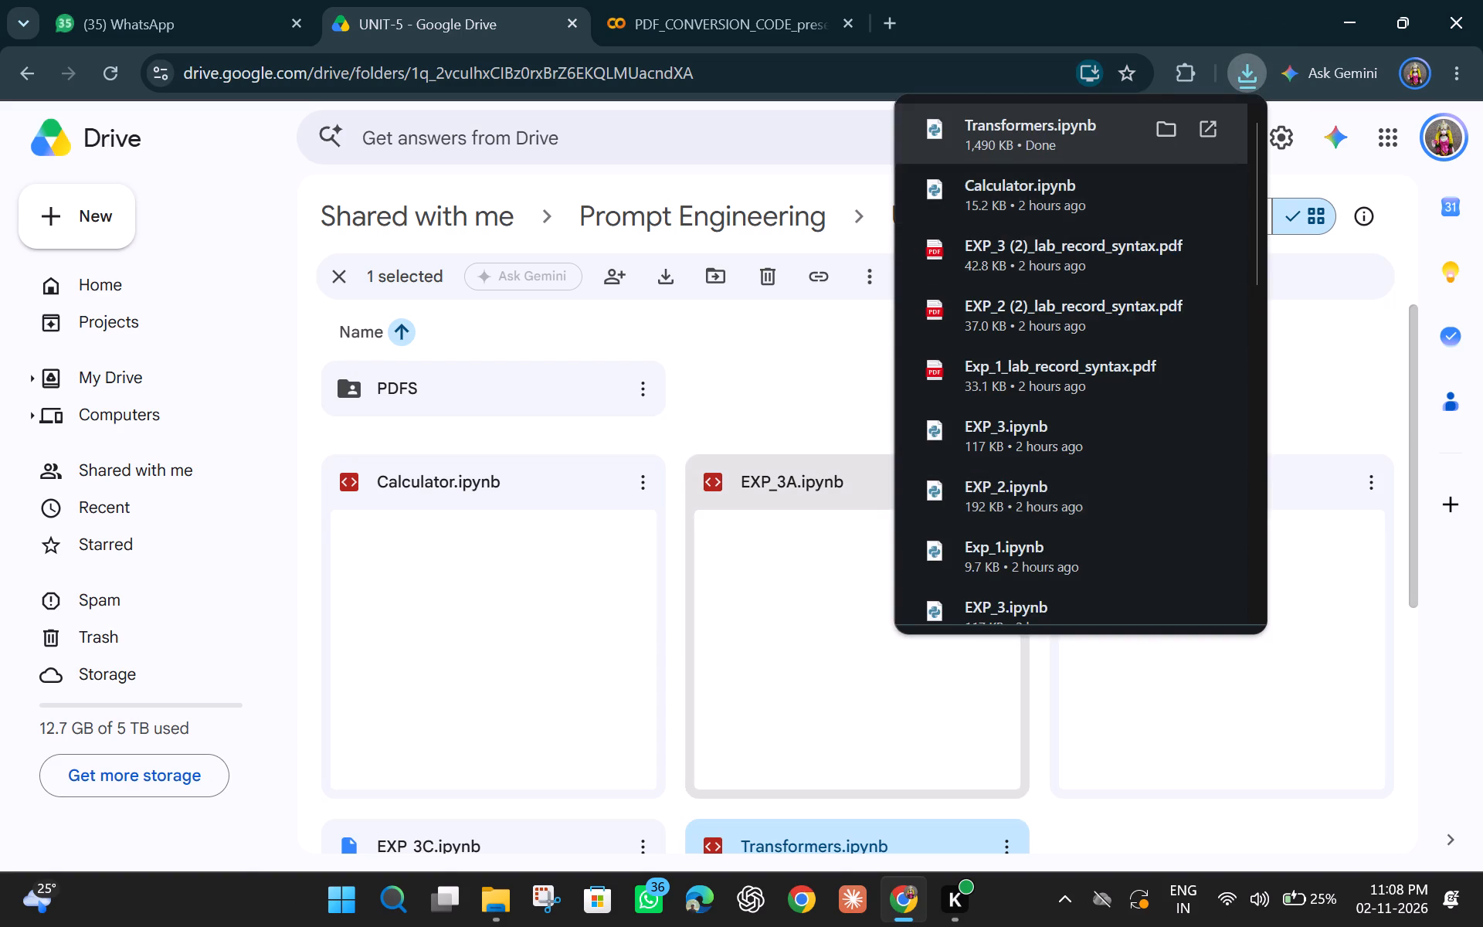
pyautogui.click(821, 345)
pyautogui.click(1004, 484)
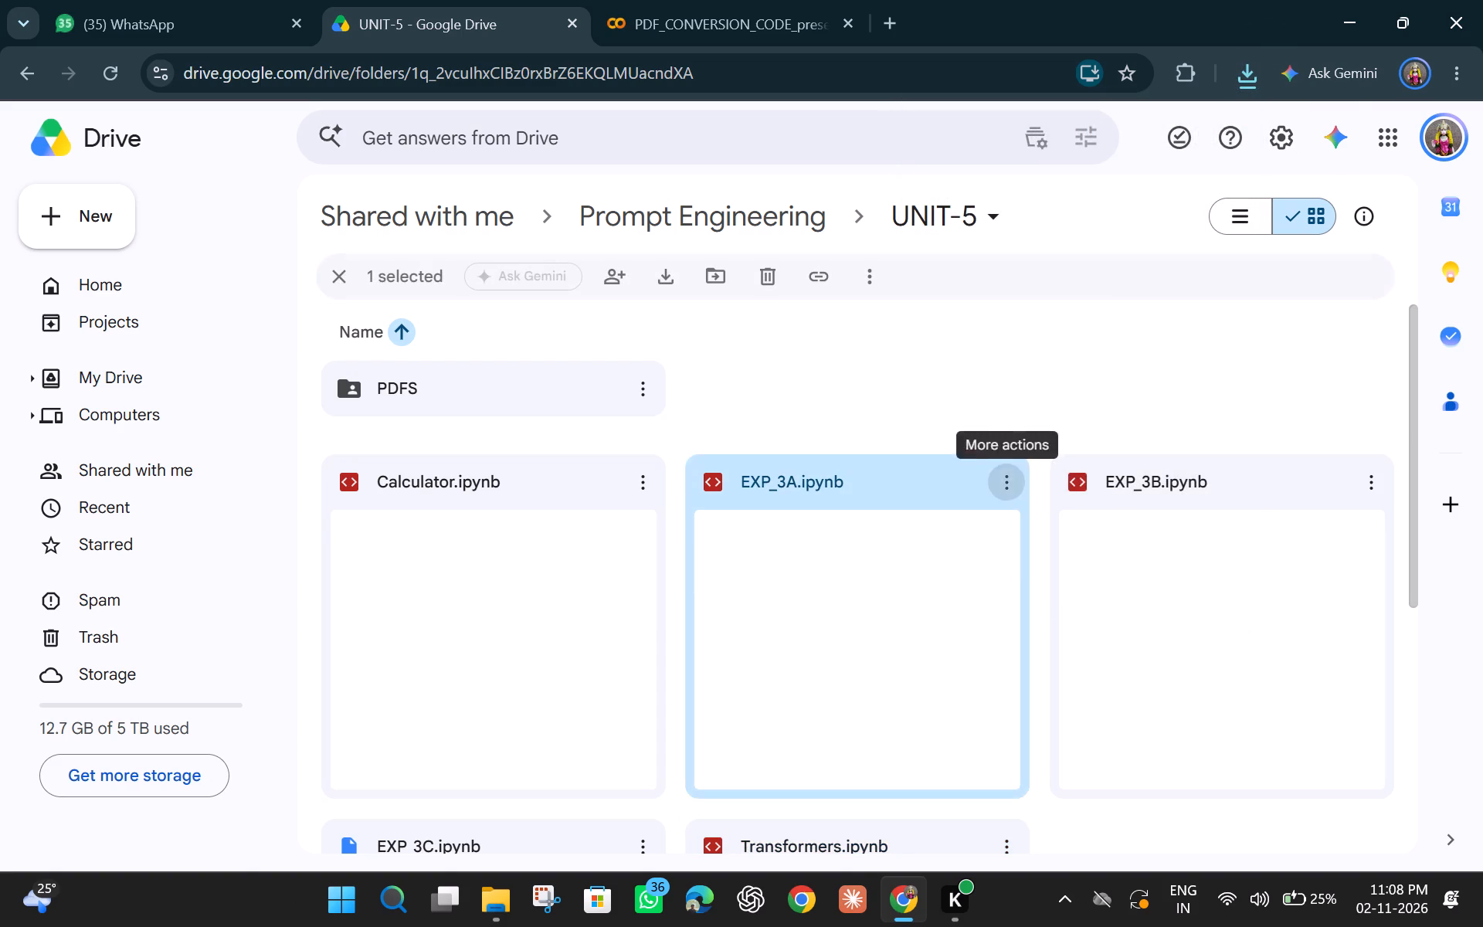
pyautogui.click(1067, 181)
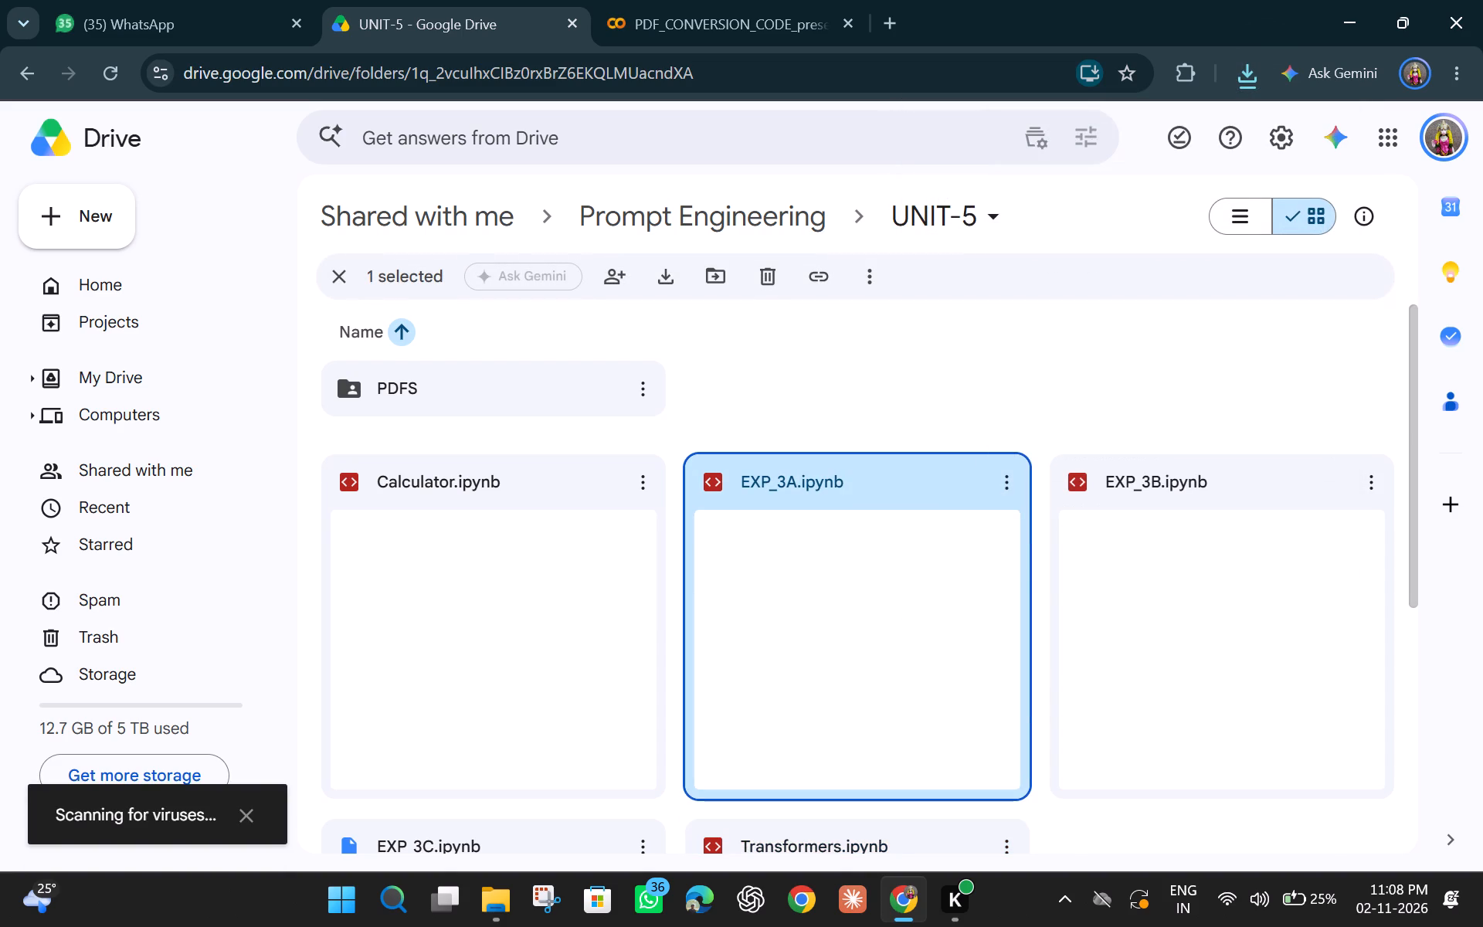
pyautogui.click(1373, 493)
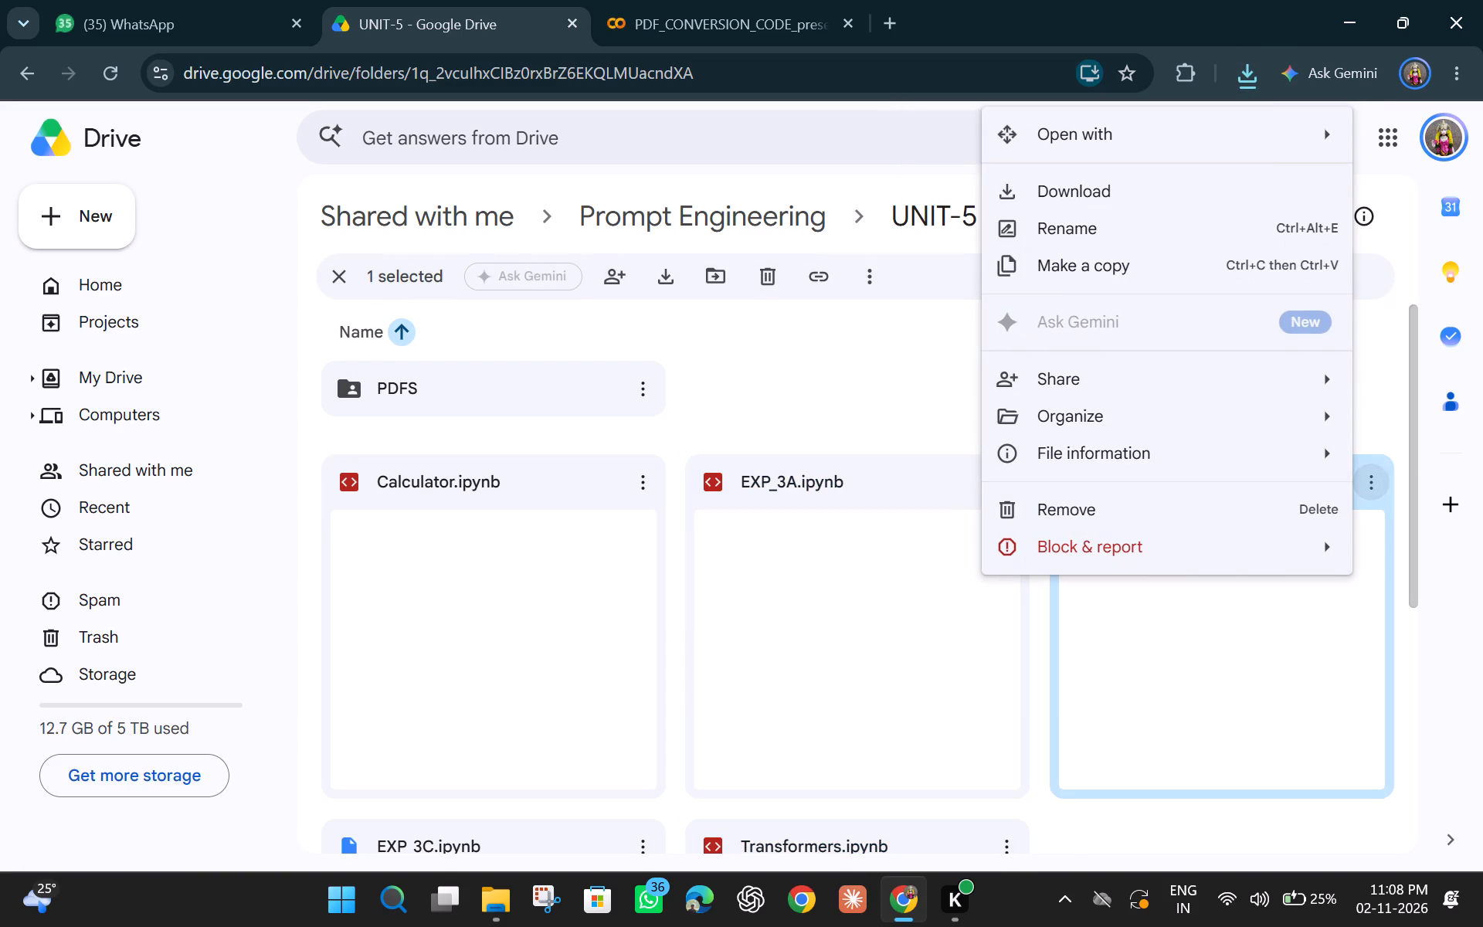
pyautogui.click(1206, 181)
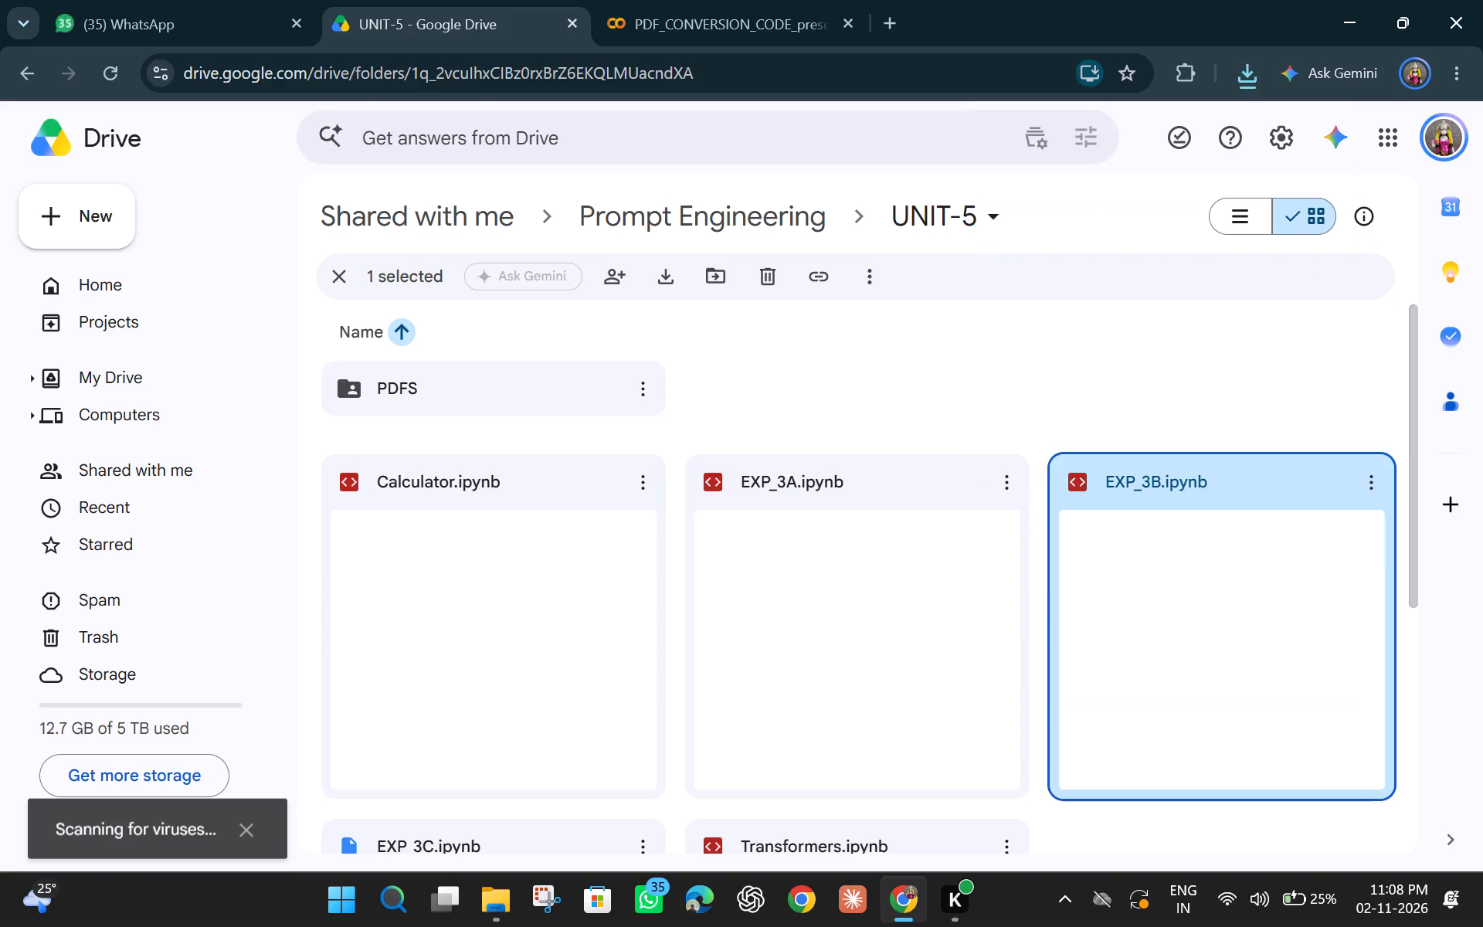
pyautogui.scroll(-4, 779, 412)
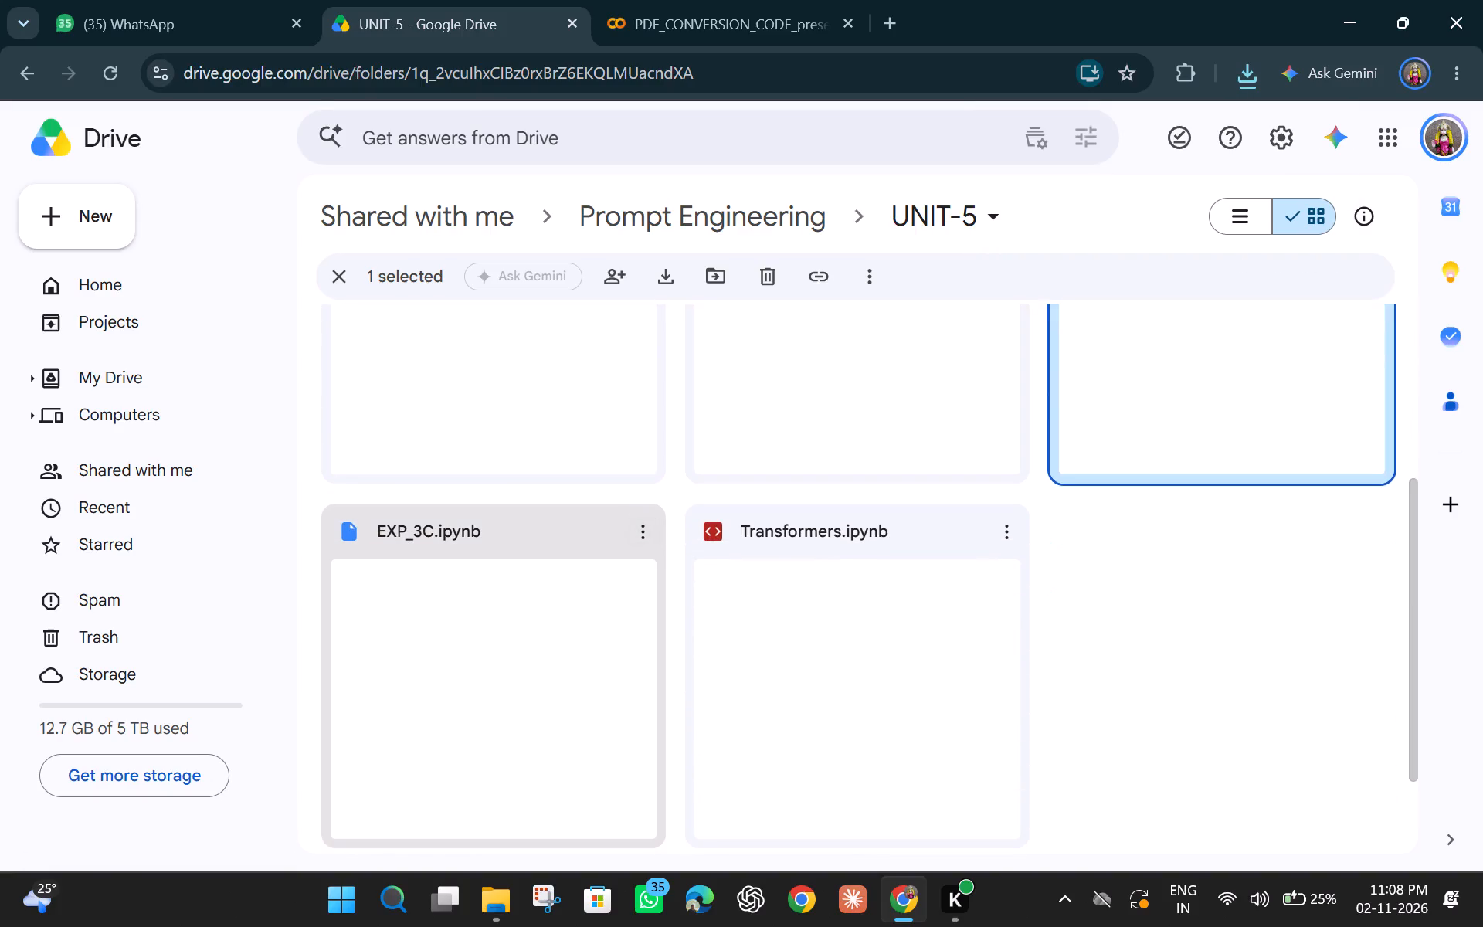
pyautogui.click(633, 546)
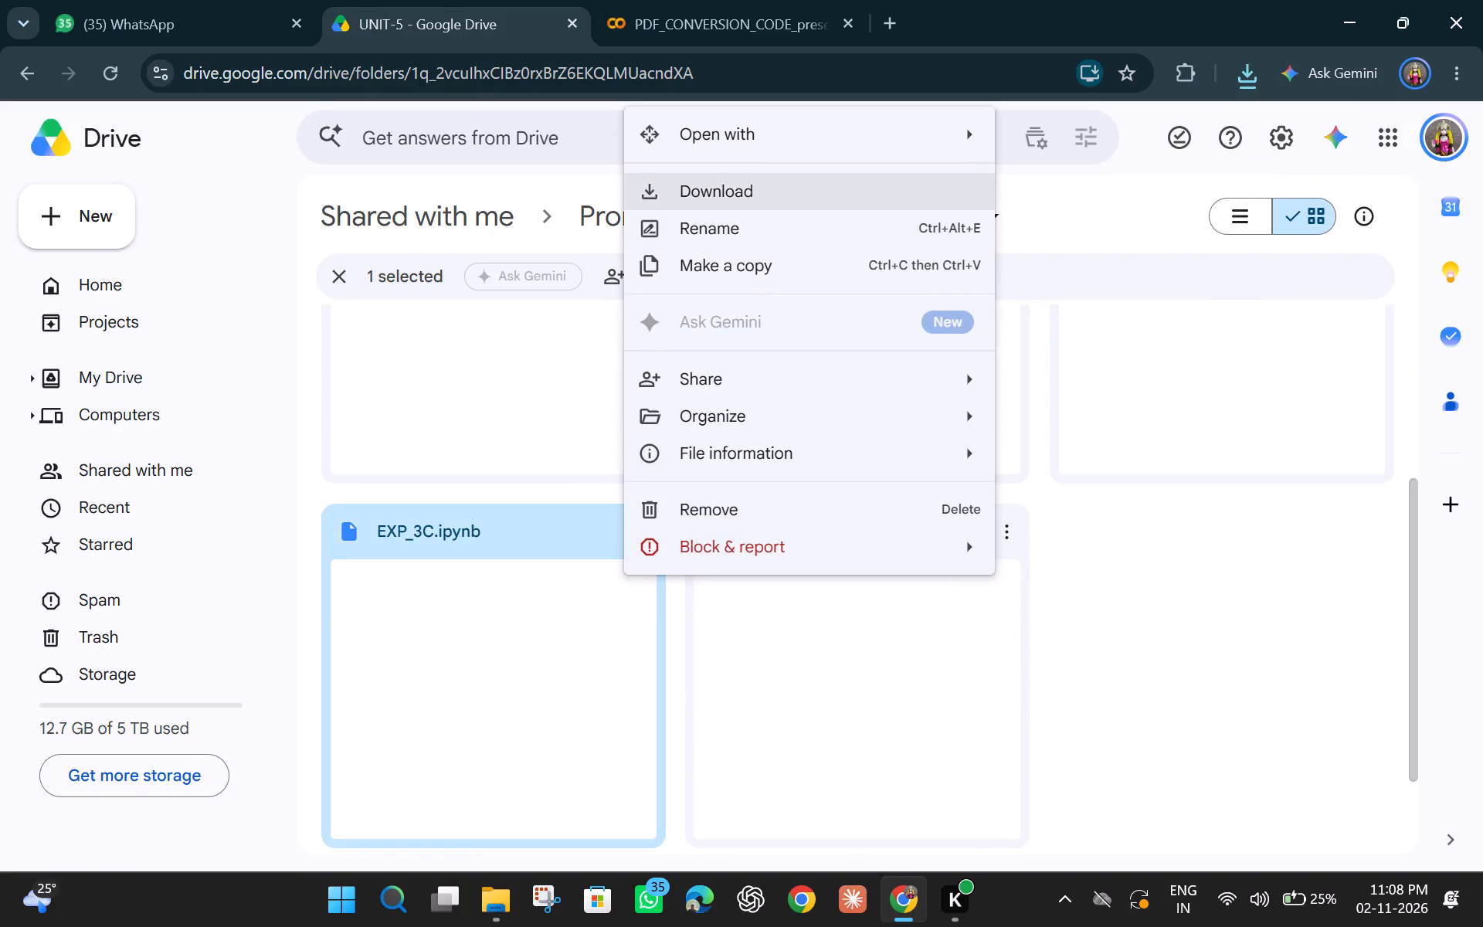
pyautogui.click(703, 180)
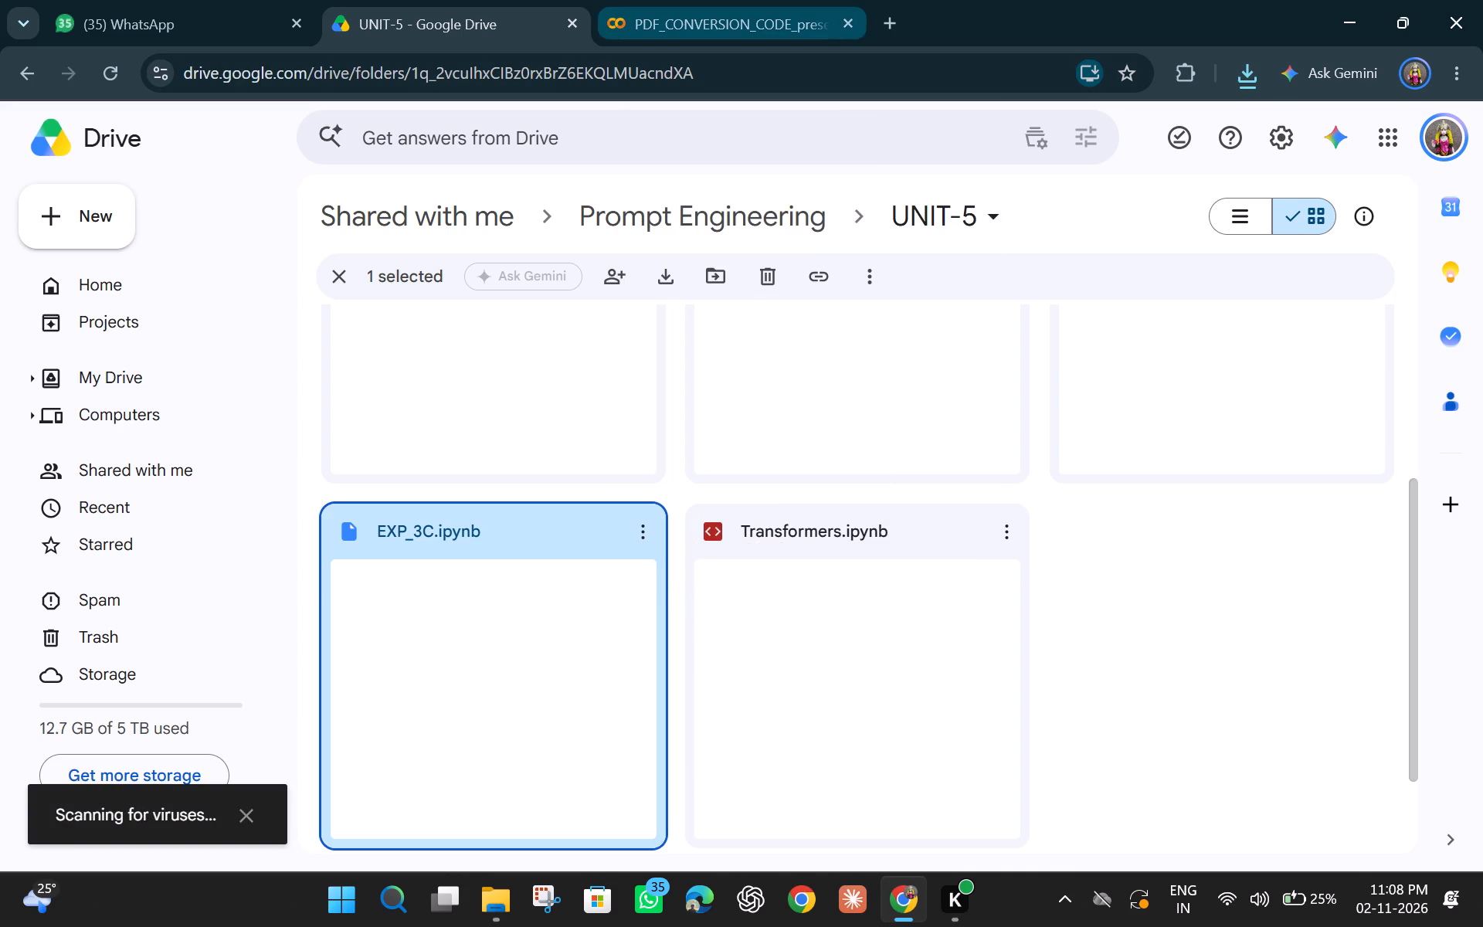
# Run the conversion code cell in the PDF_CONVERSION_CODE_preserve_syntax notebook in Colab.
pyautogui.click(711, 0)
pyautogui.click(745, 438)
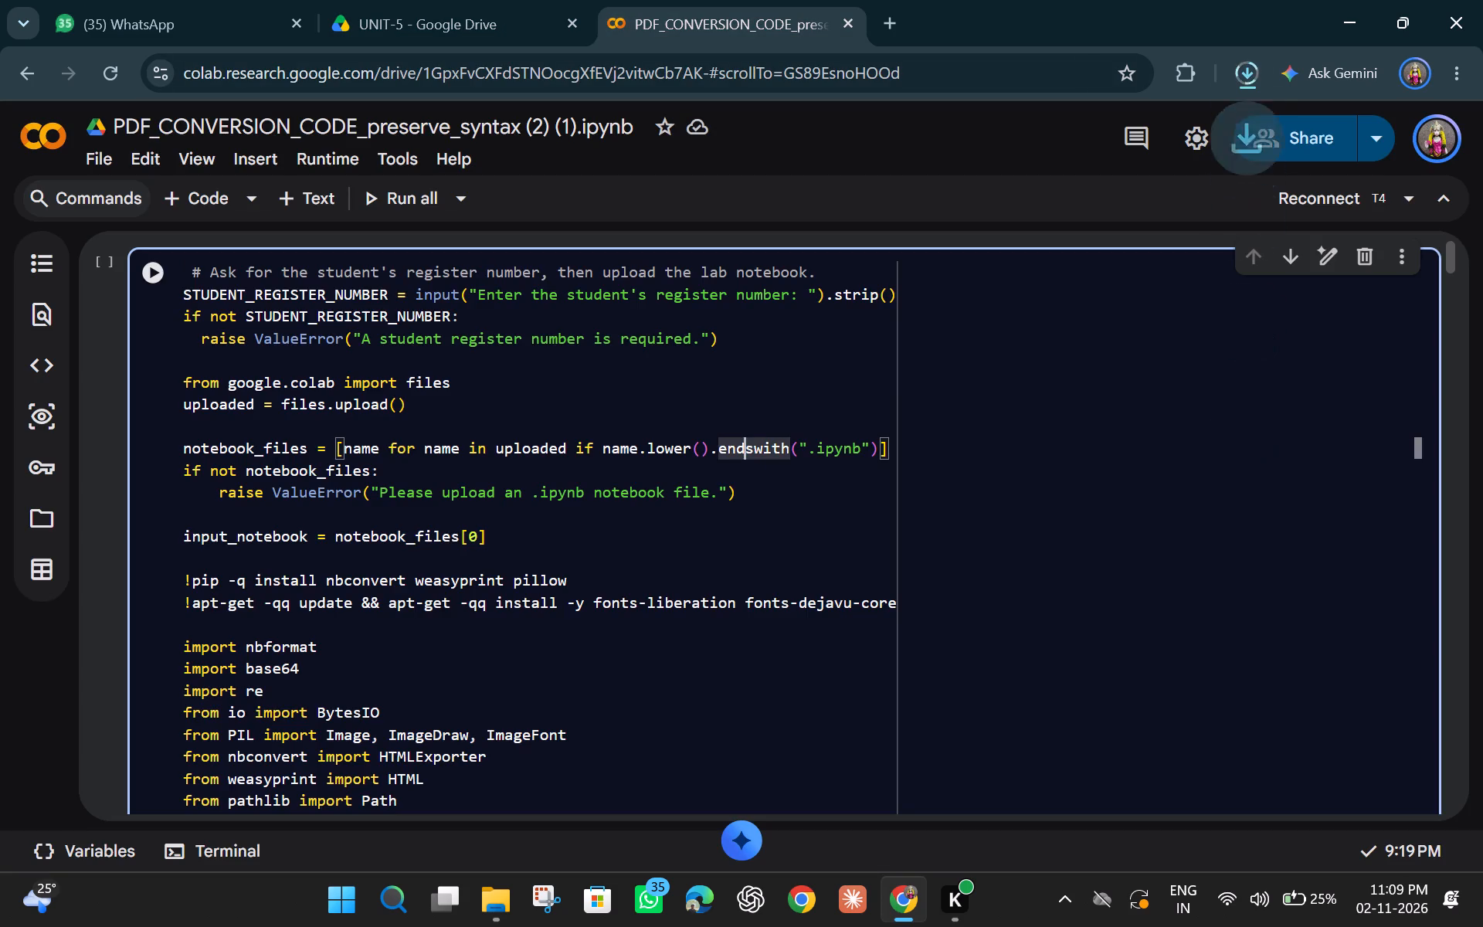
pyautogui.hotkey('shift', 'Return')
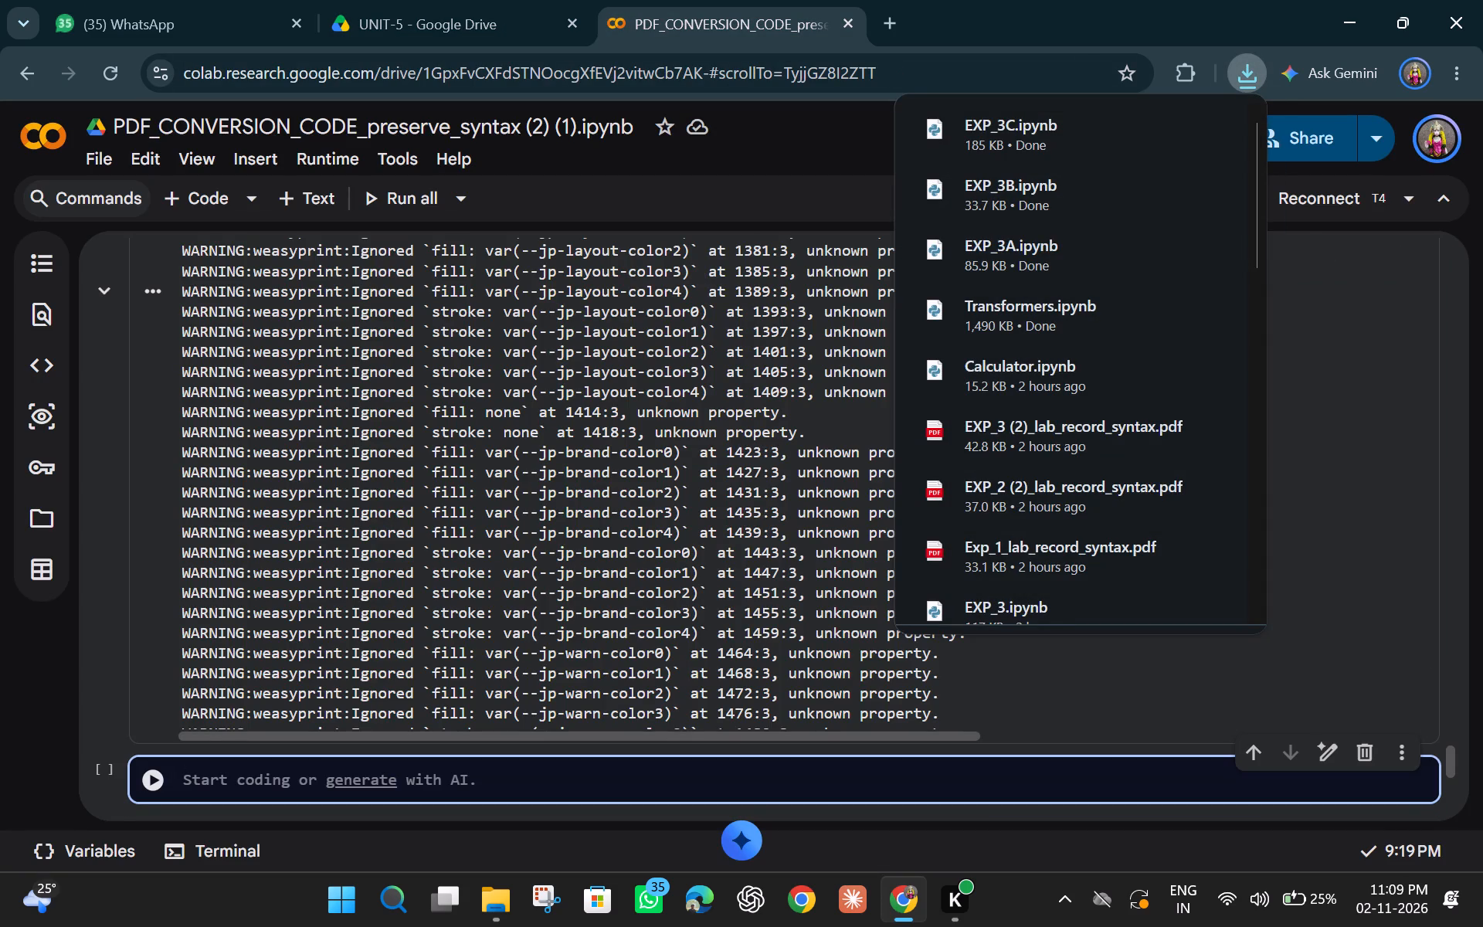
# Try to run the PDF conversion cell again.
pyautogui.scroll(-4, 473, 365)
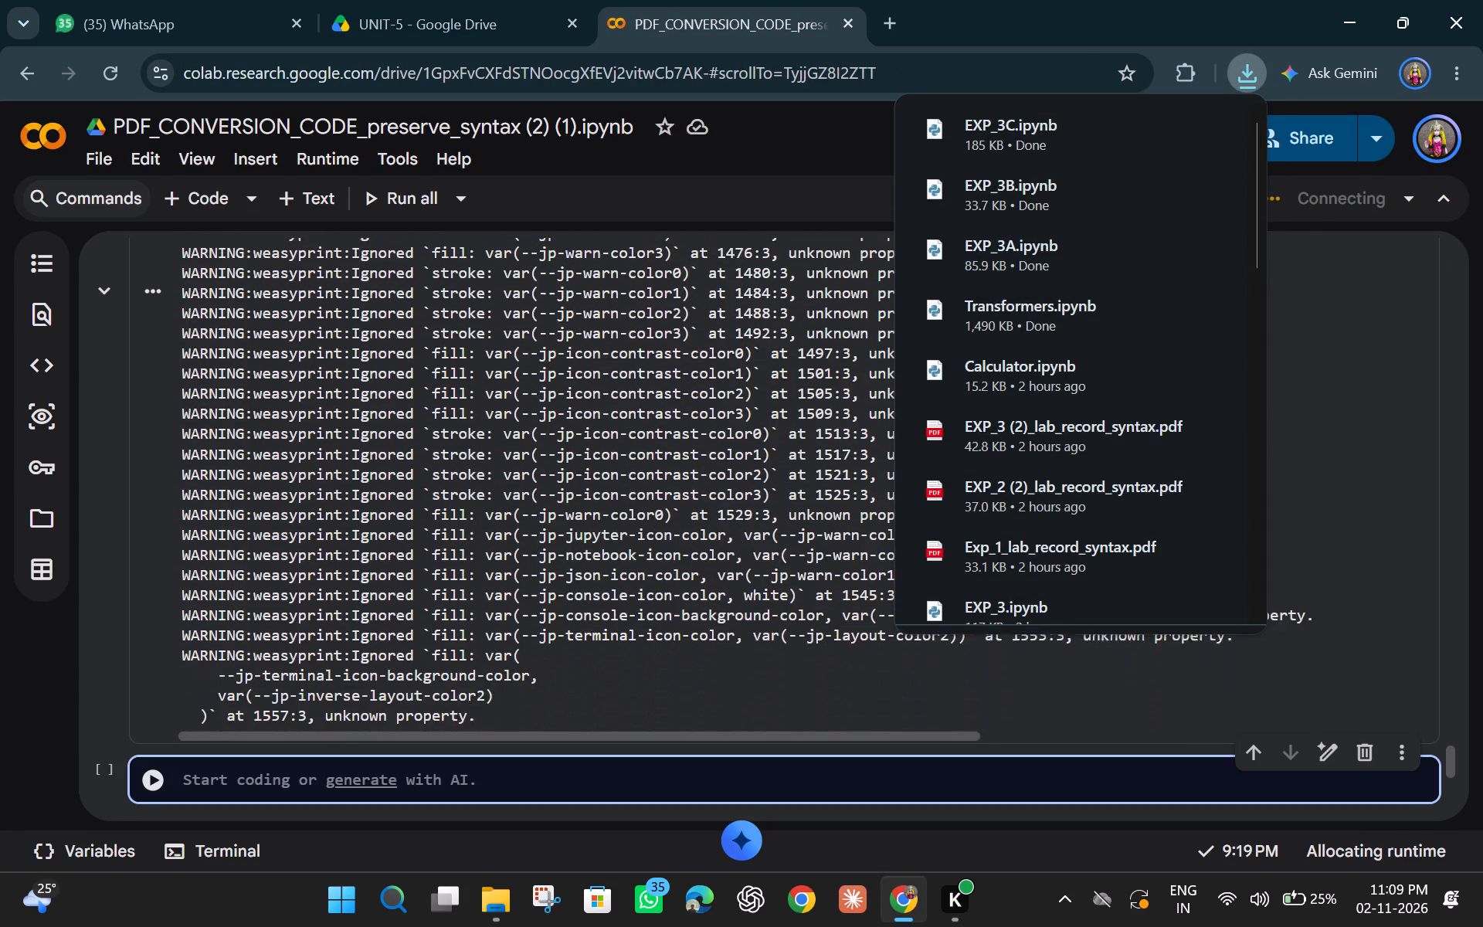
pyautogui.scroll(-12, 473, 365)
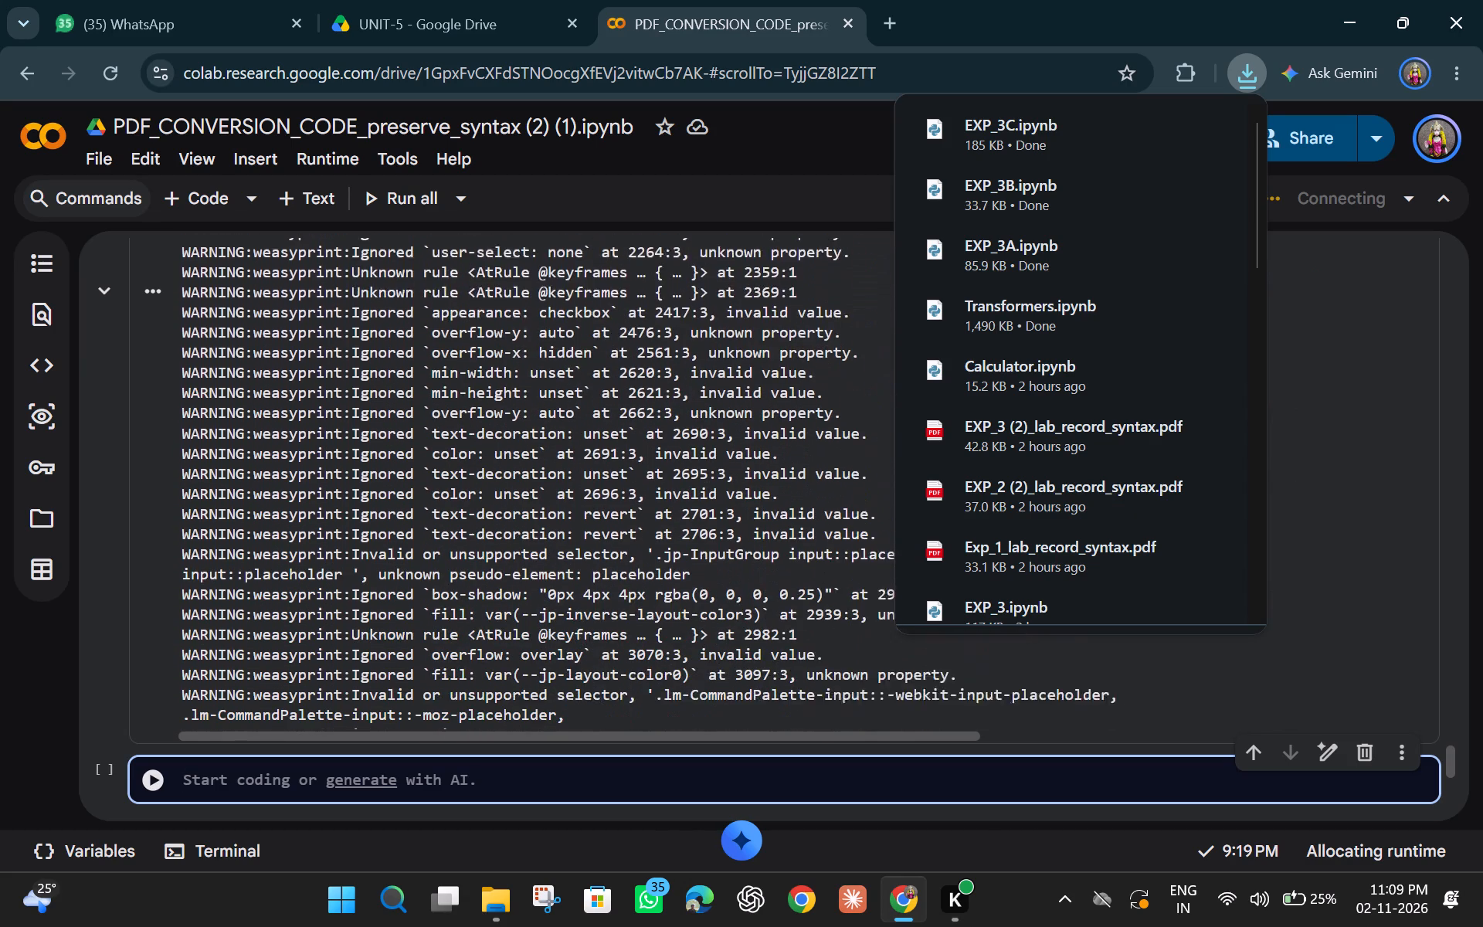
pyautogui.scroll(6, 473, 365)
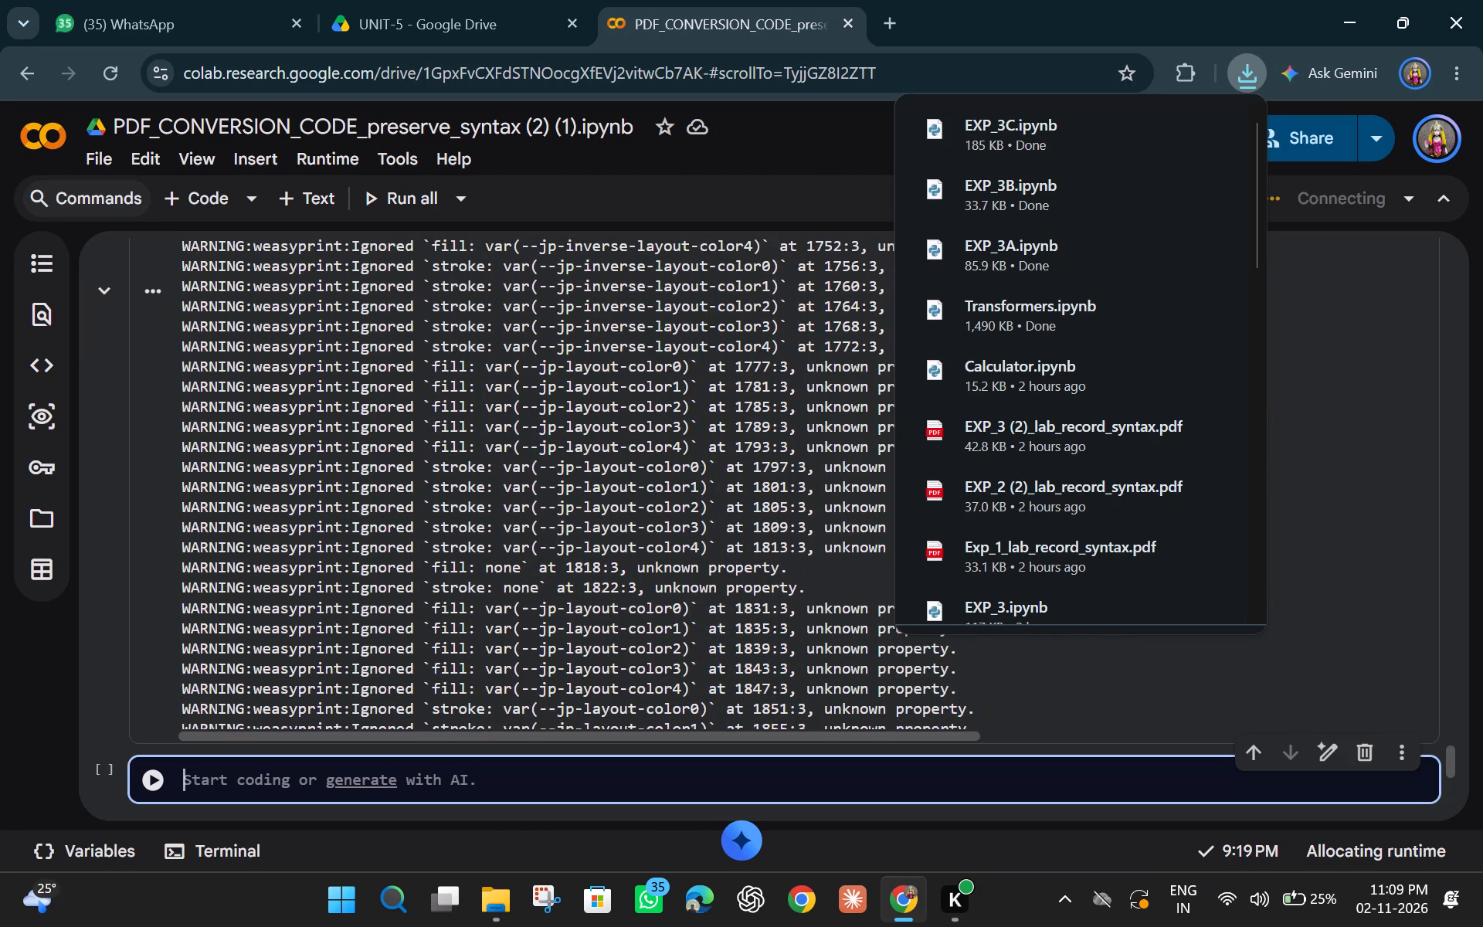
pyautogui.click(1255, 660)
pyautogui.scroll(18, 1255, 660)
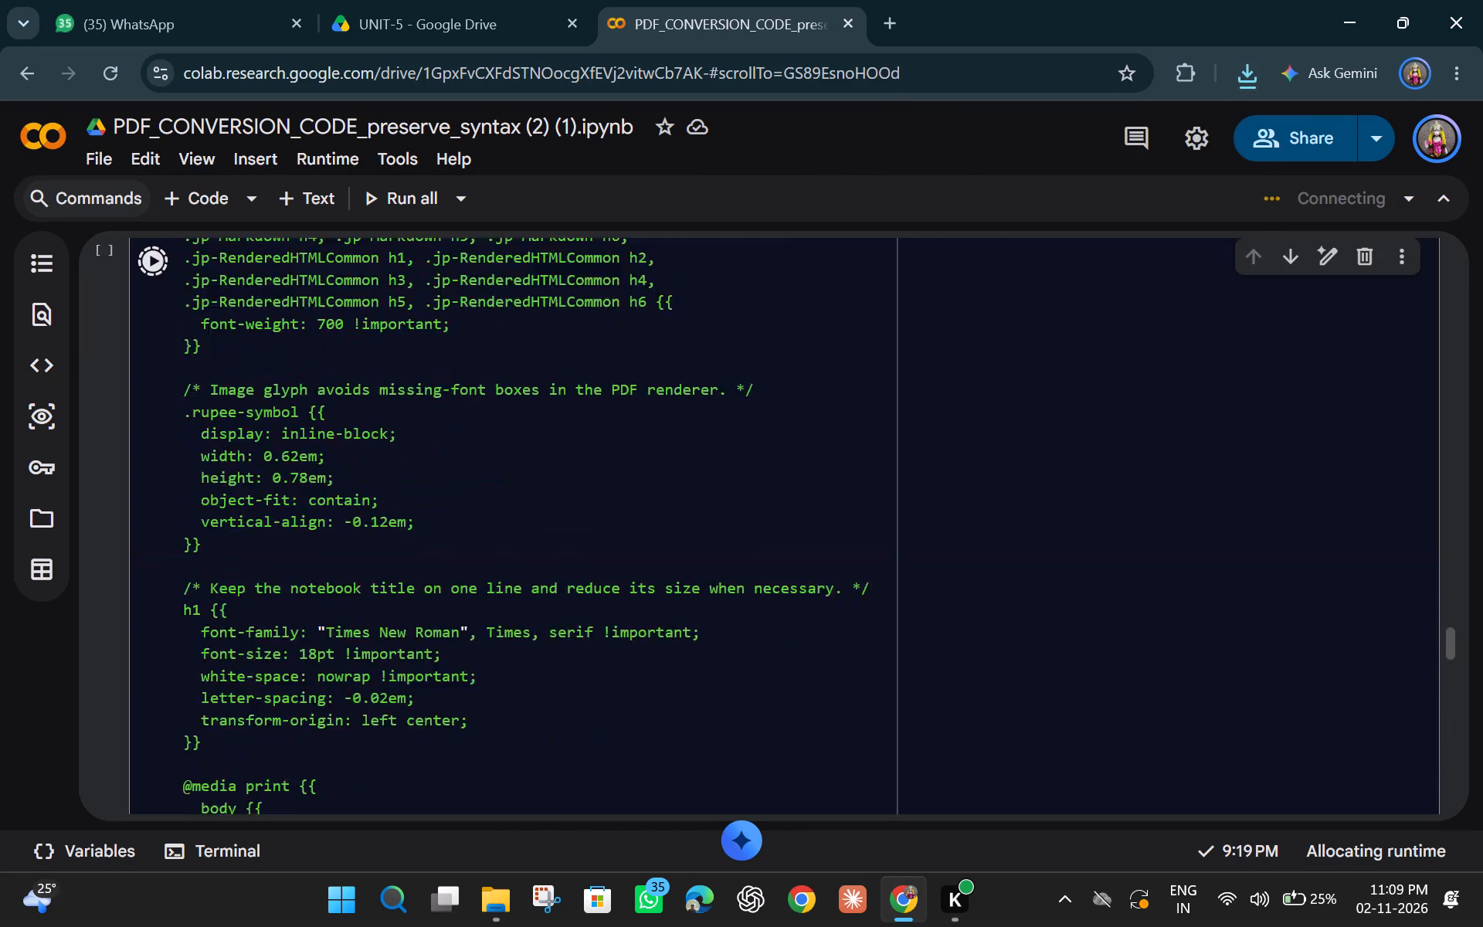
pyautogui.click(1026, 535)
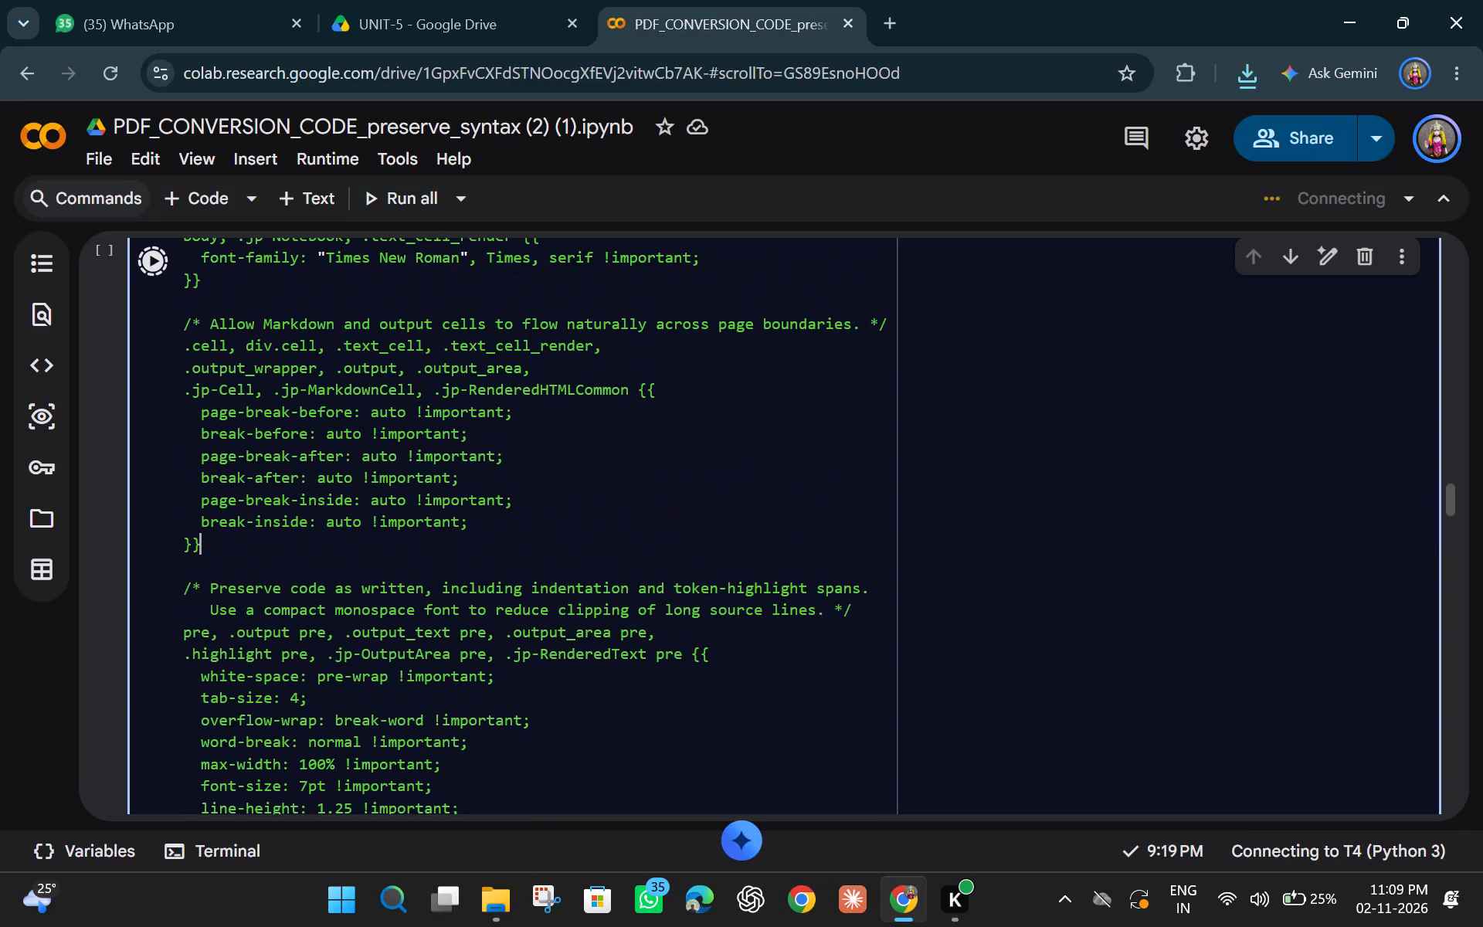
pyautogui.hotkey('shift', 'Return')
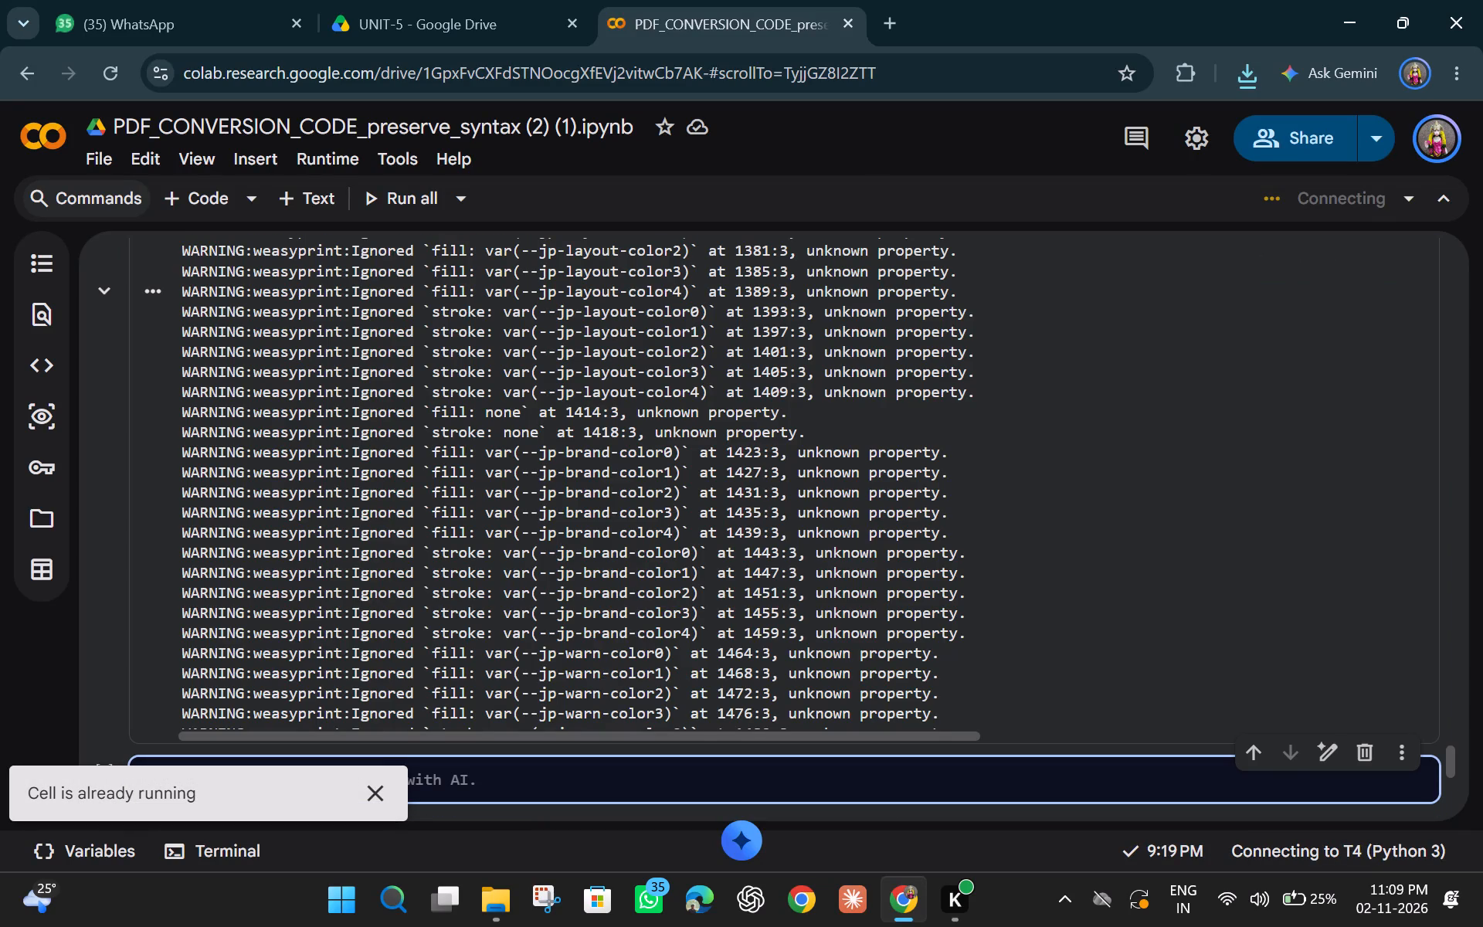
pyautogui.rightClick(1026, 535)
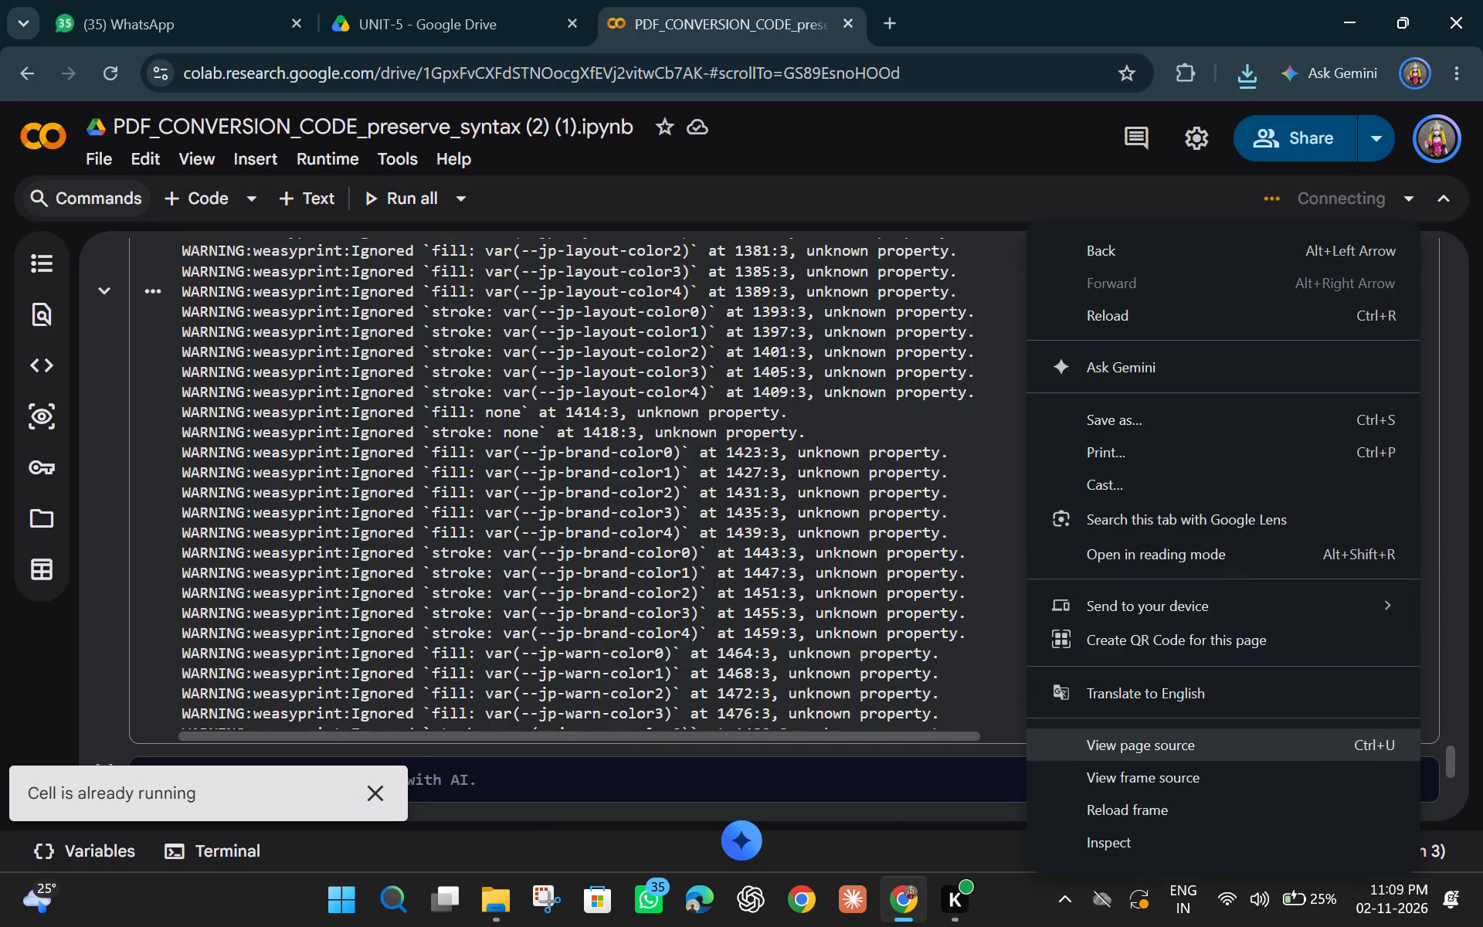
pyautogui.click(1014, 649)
# Submit the student's register number at the conversion cell's input prompt.
pyautogui.scroll(10, 1014, 649)
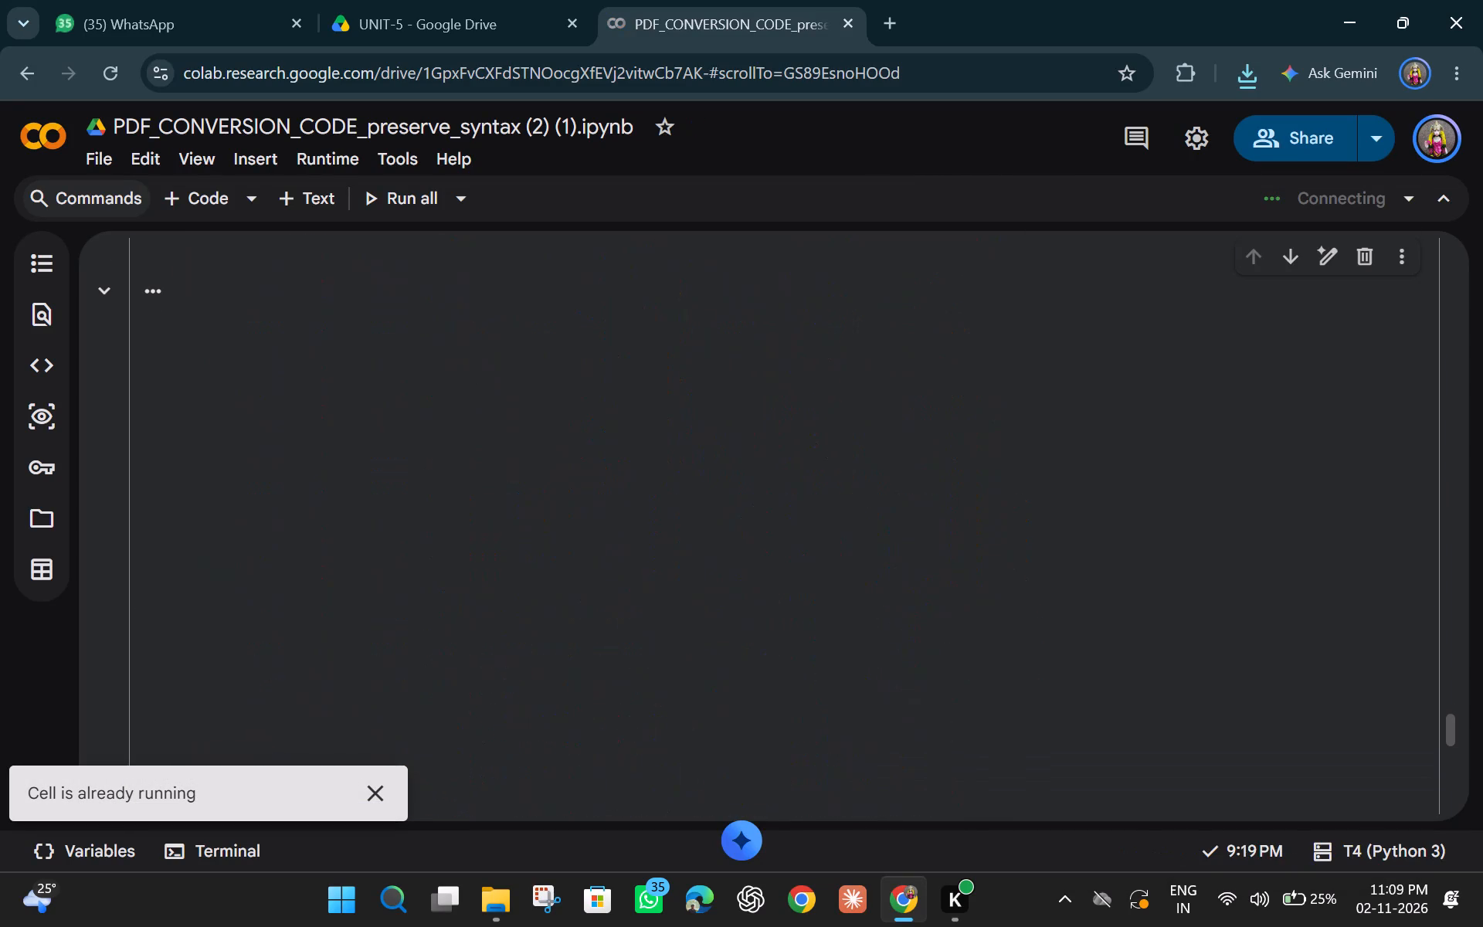
pyautogui.scroll(4, 1014, 649)
pyautogui.scroll(-1, 1014, 649)
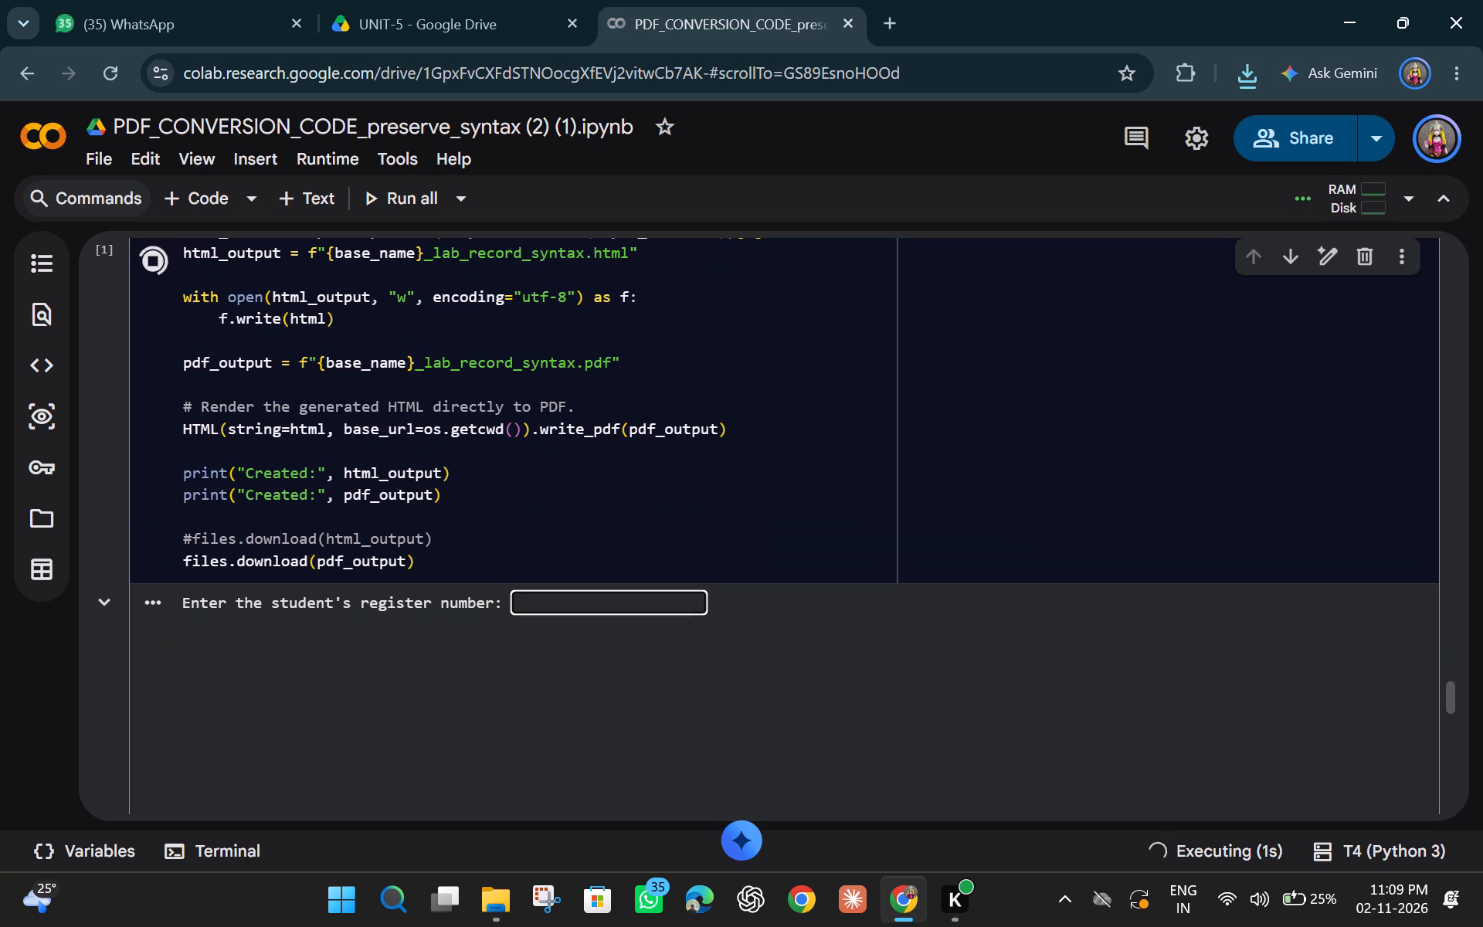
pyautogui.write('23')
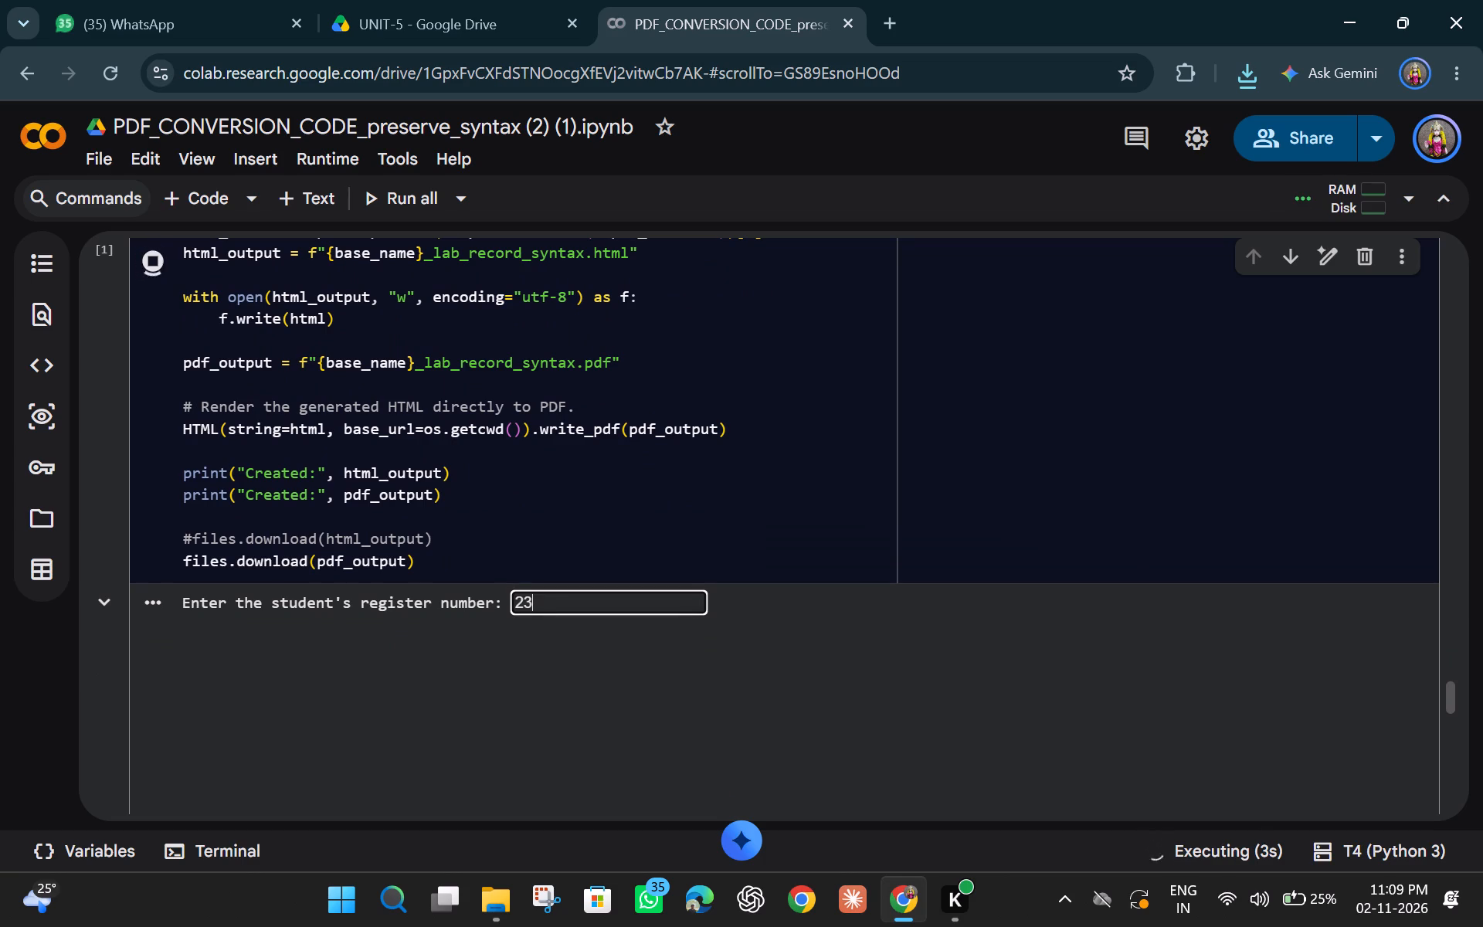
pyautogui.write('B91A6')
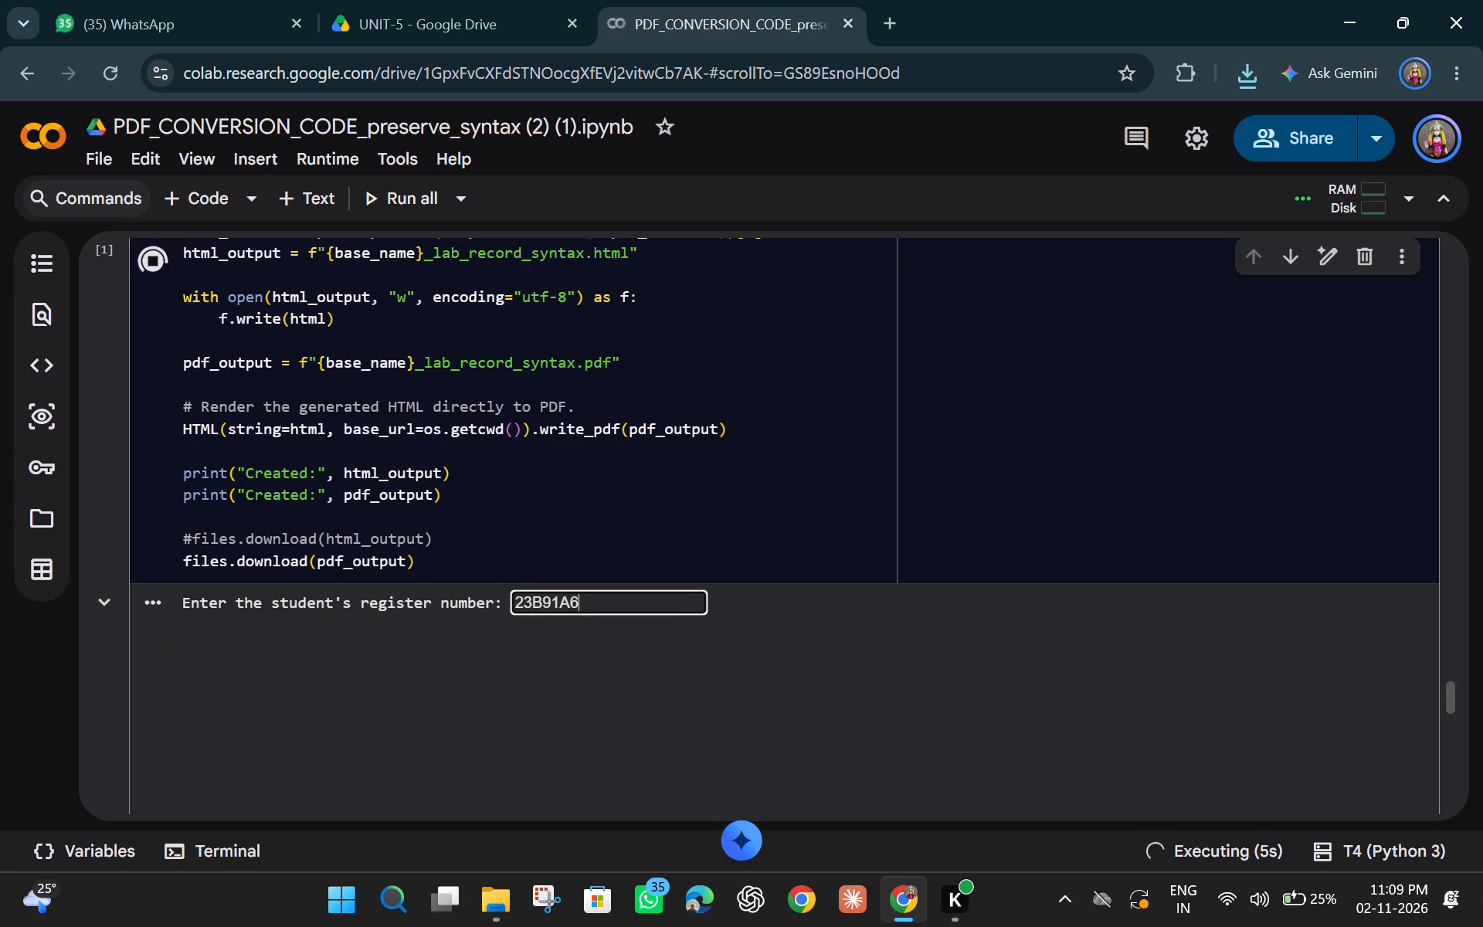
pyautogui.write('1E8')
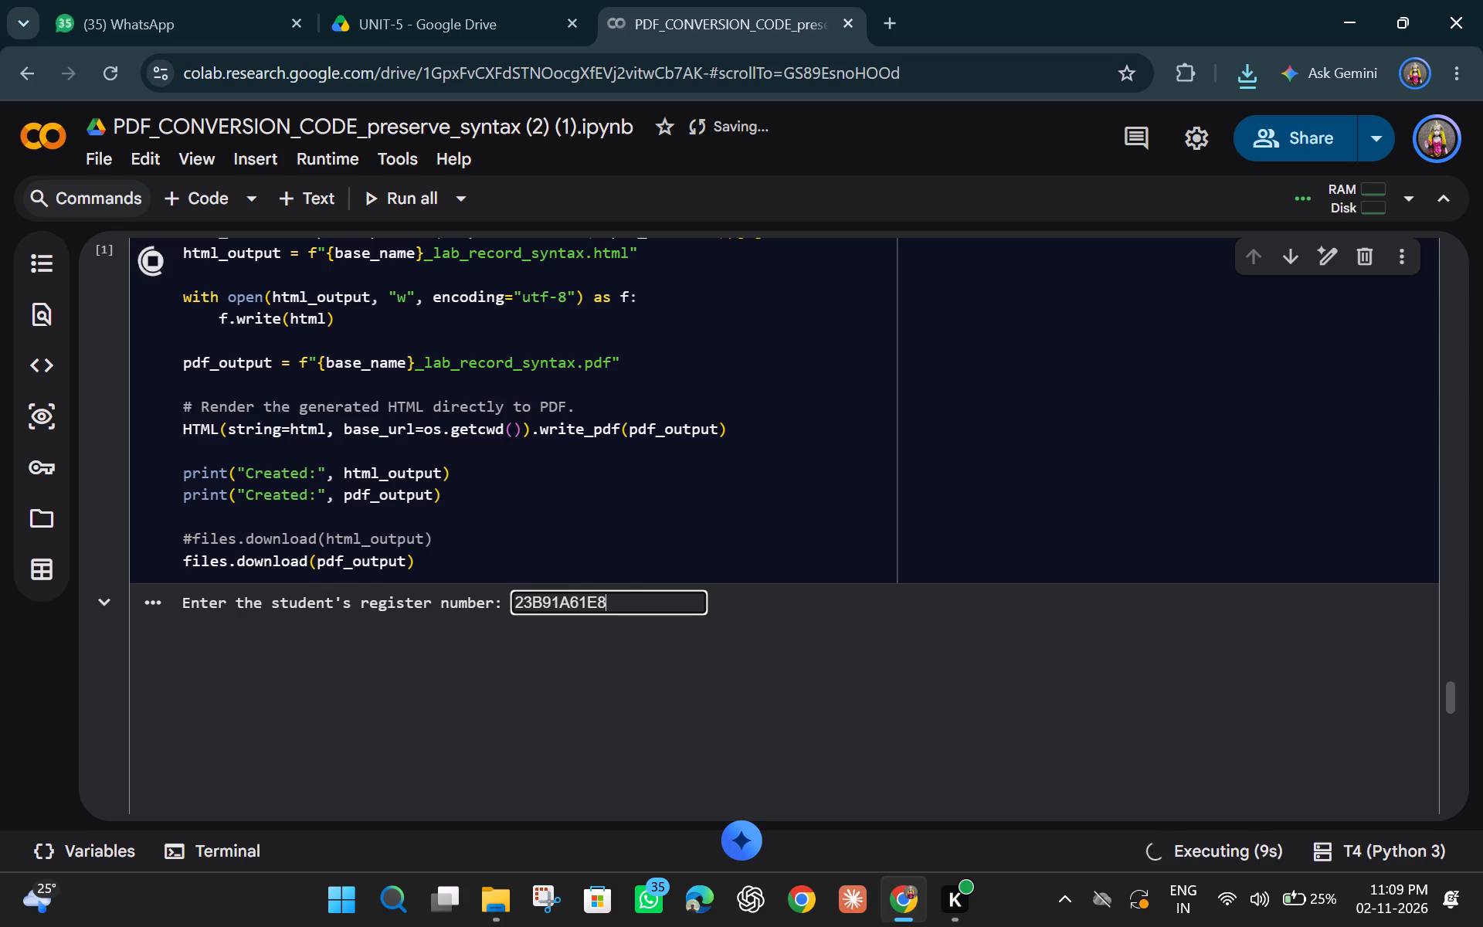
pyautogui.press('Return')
# Upload the Calculator notebook from Downloads to the running cell to convert it to a PDF.
pyautogui.scroll(-5, 811, 587)
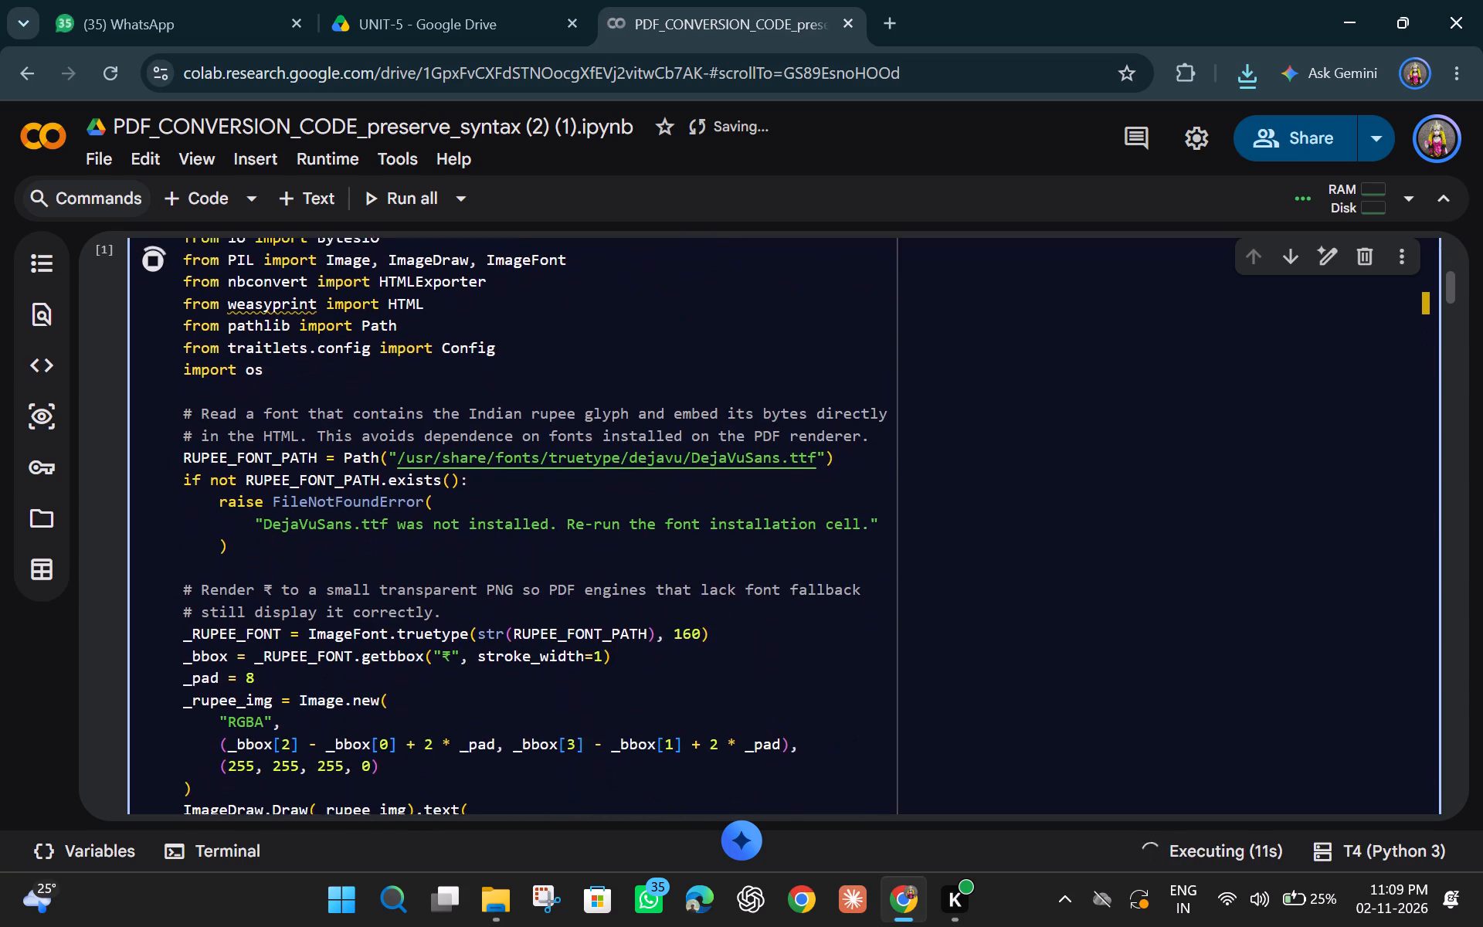
pyautogui.scroll(-9, 811, 587)
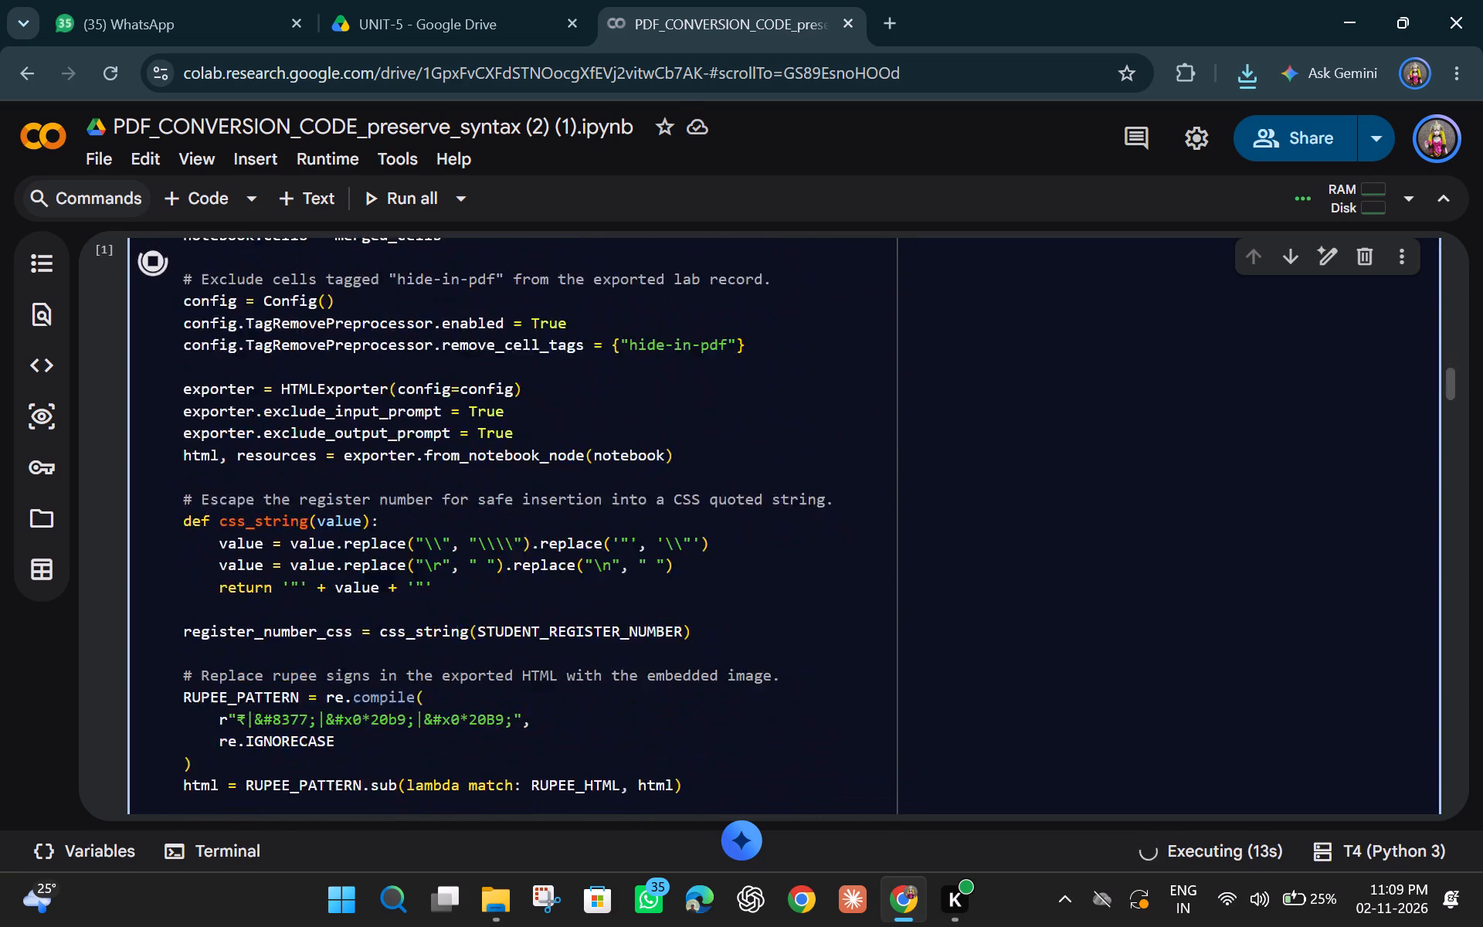
pyautogui.scroll(-11, 811, 587)
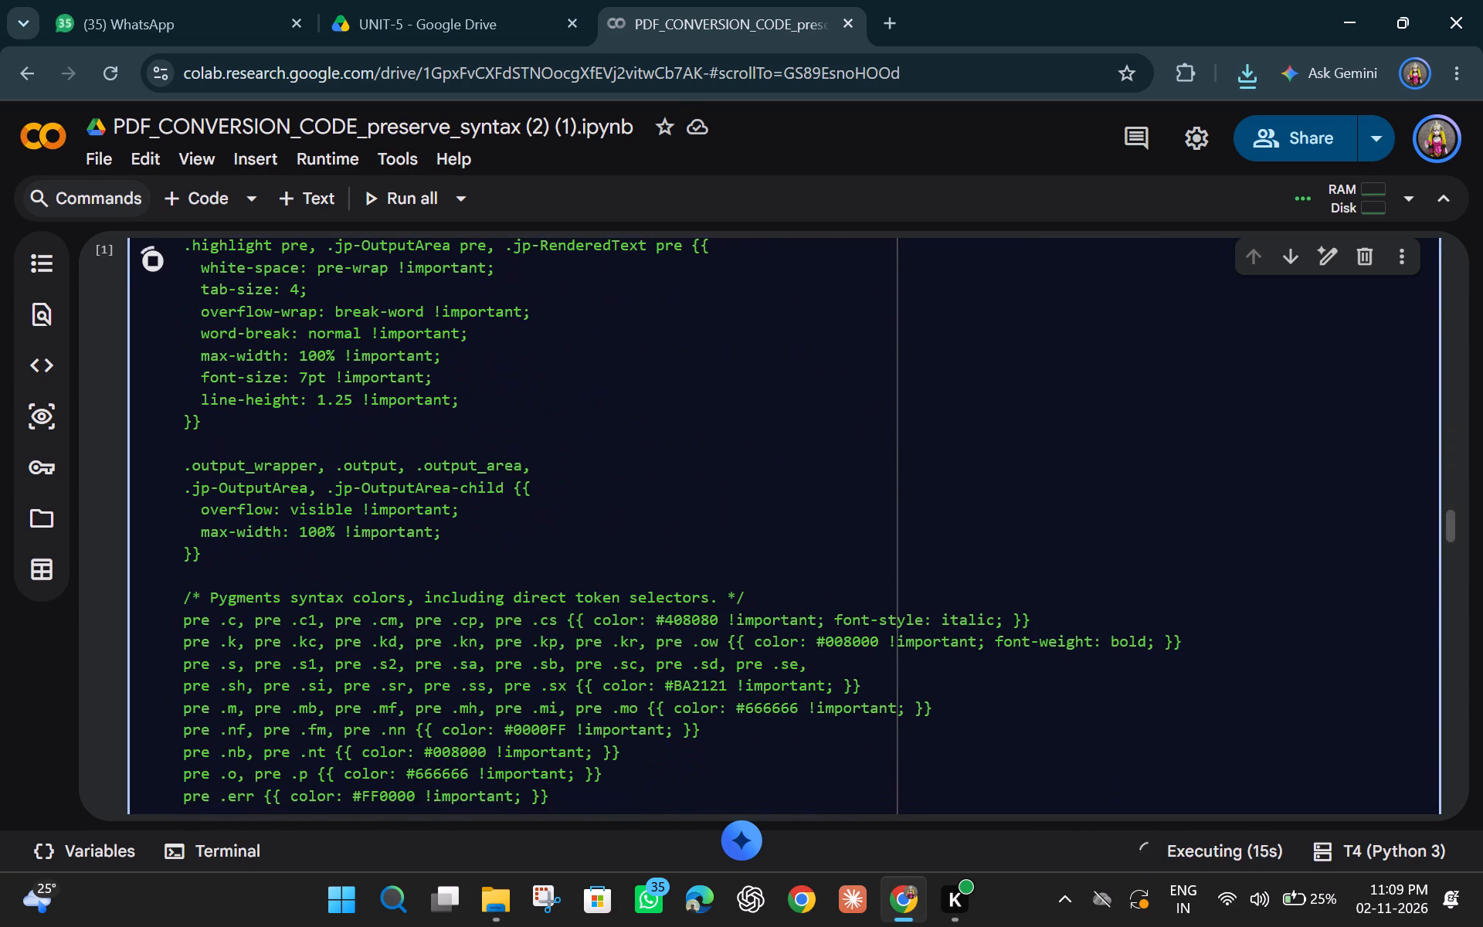
pyautogui.scroll(-7, 811, 587)
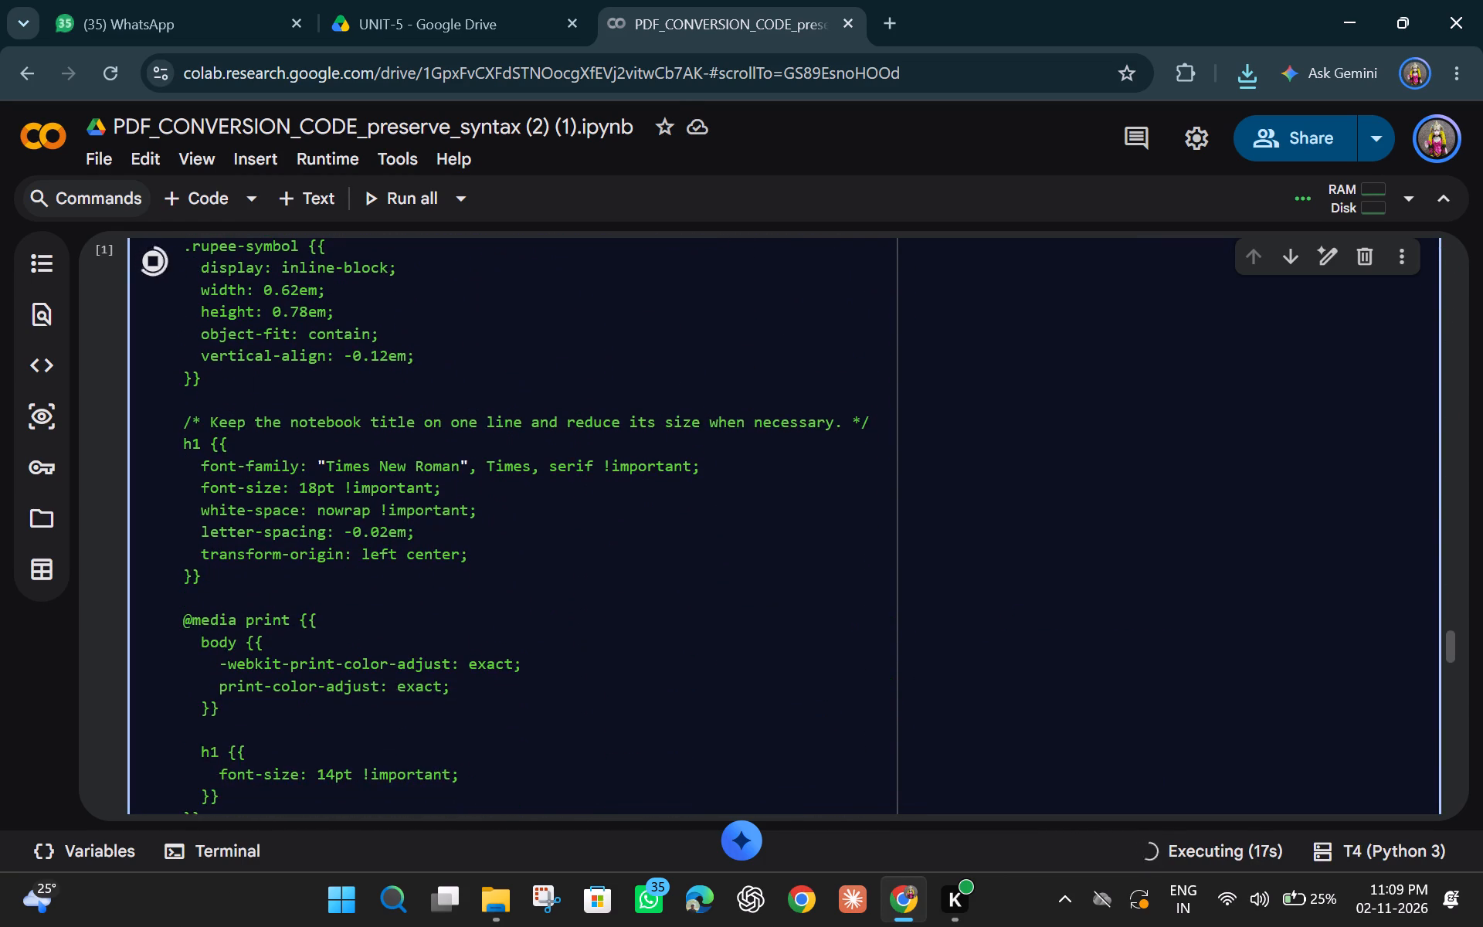
pyautogui.scroll(-7, 811, 587)
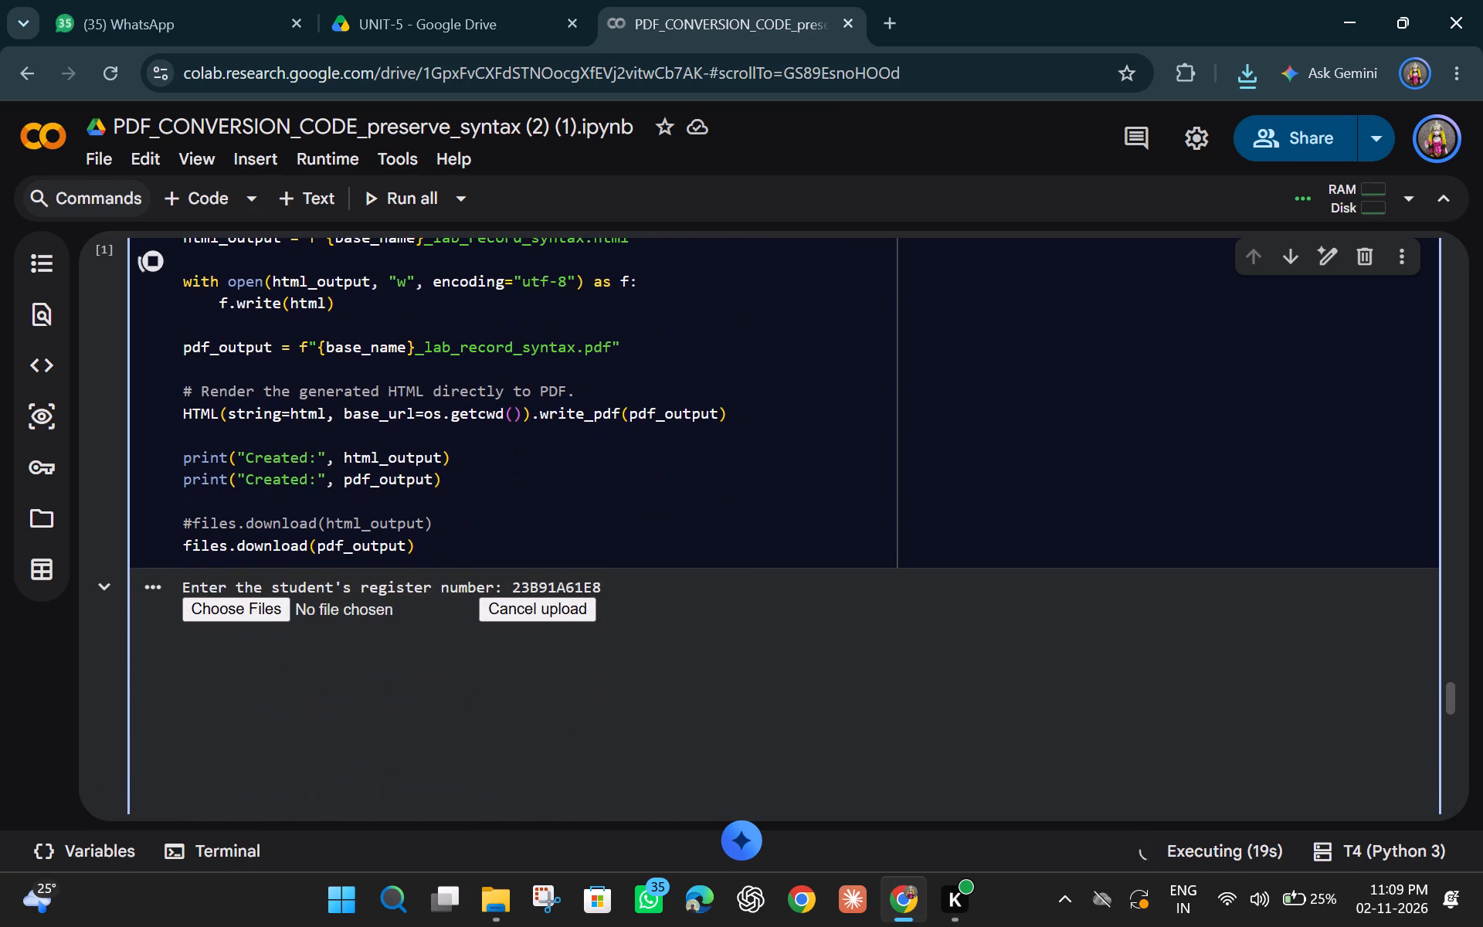
pyautogui.click(278, 599)
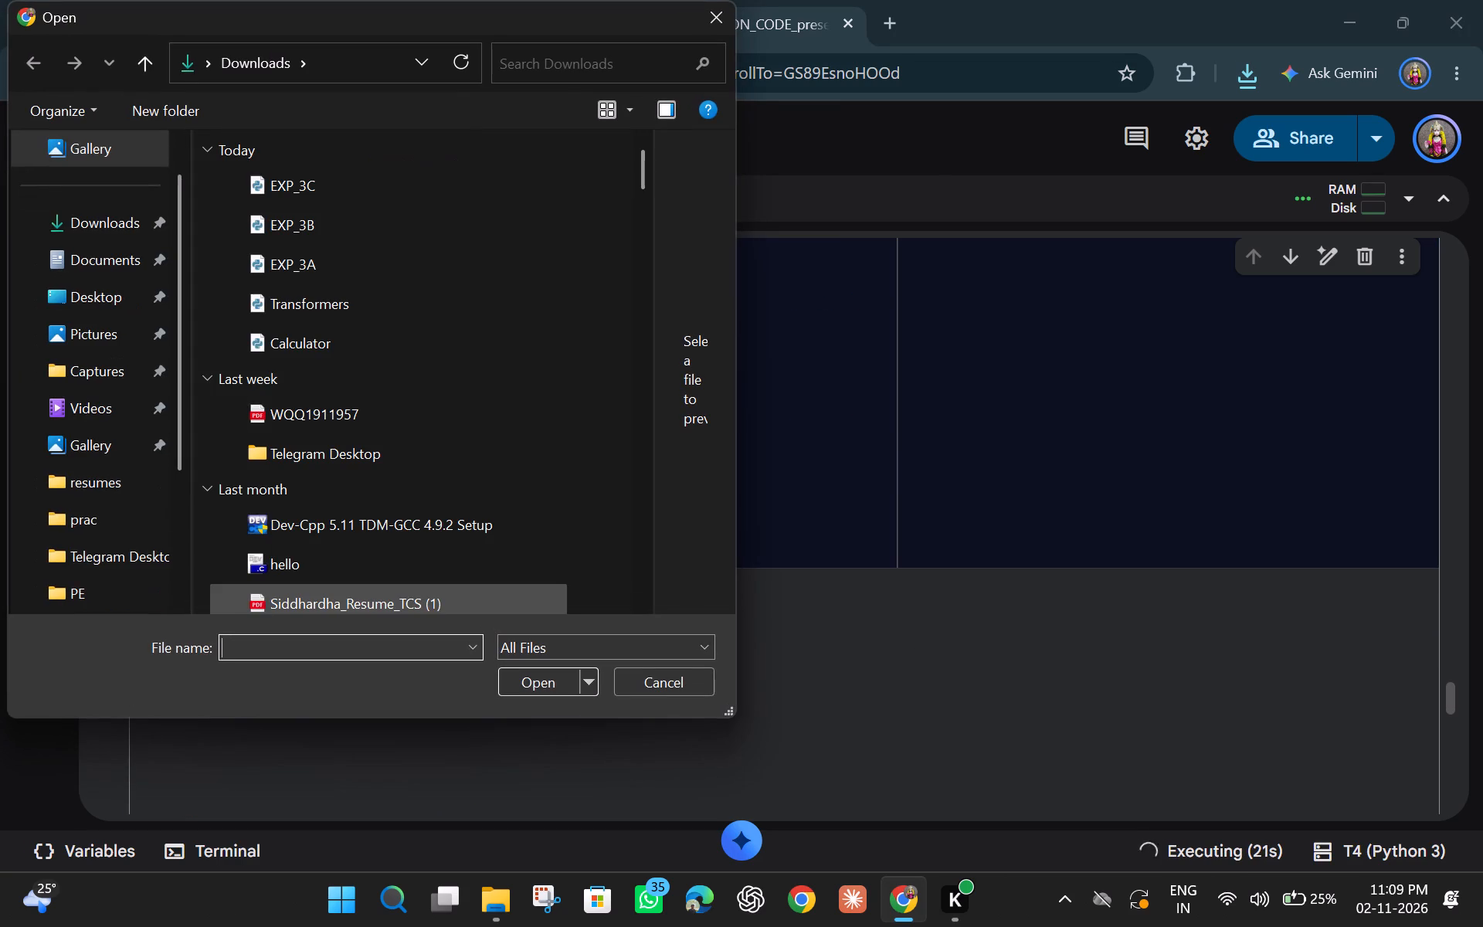
pyautogui.click(326, 348)
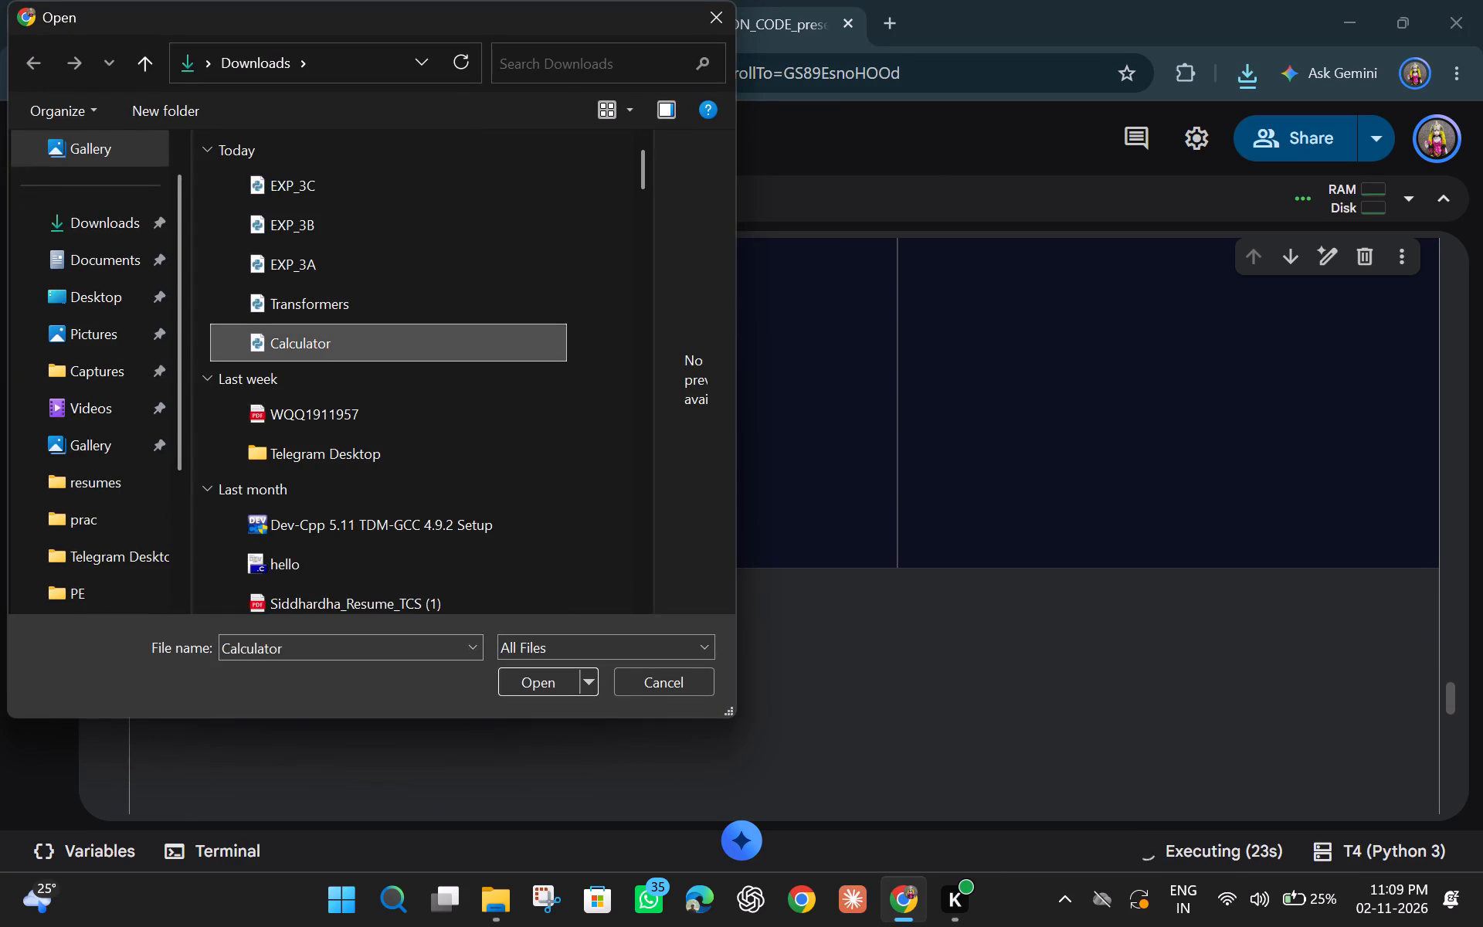
pyautogui.press('Return')
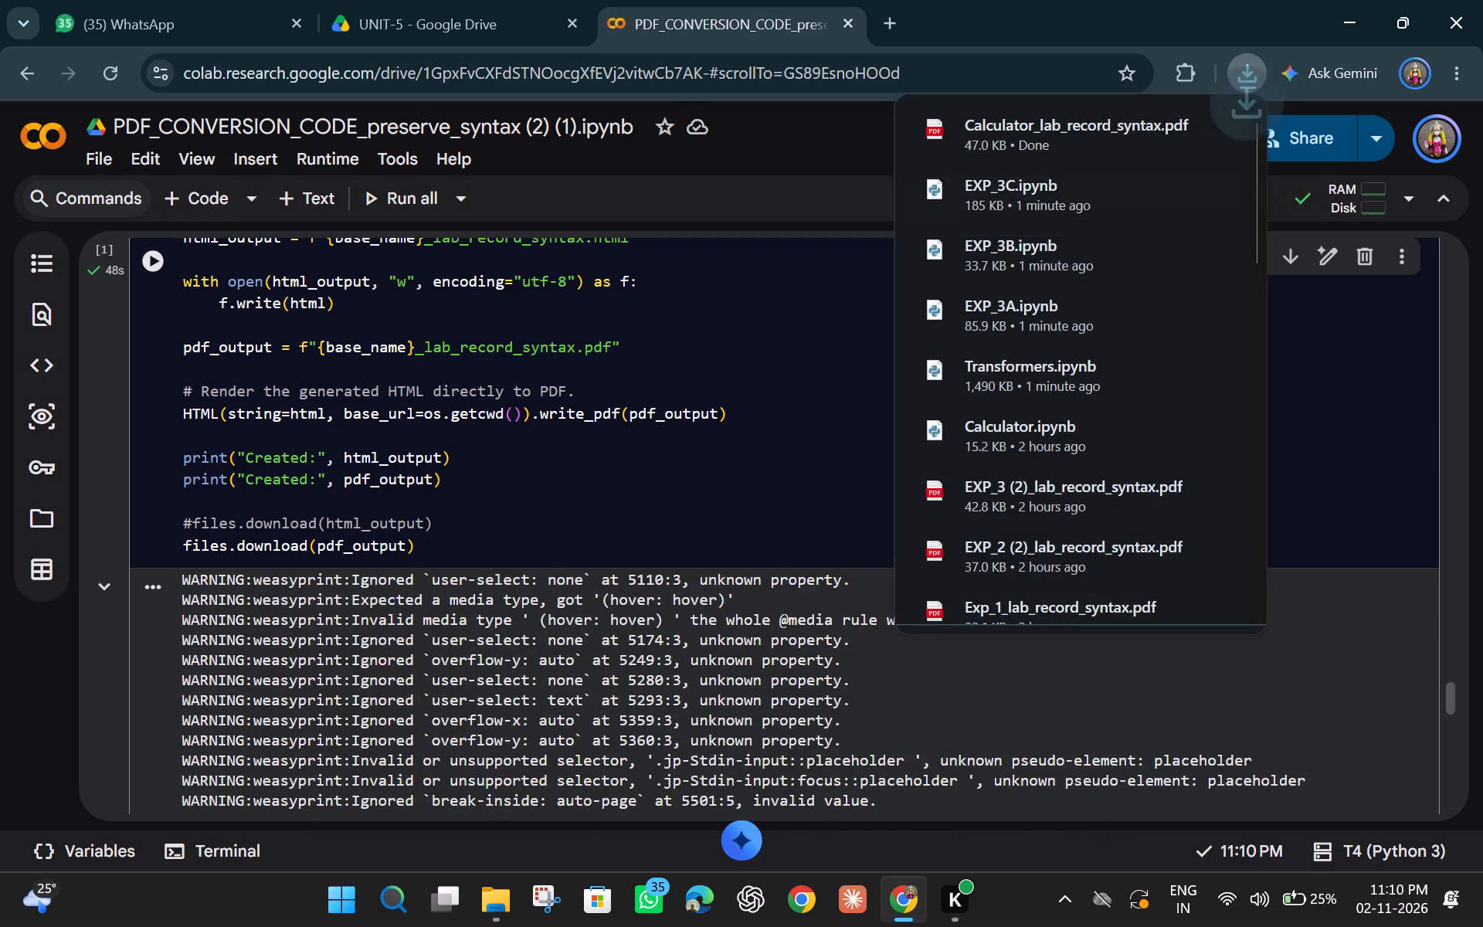
# Rerun the PDF conversion cell and submit the student's register number at its input prompt.
pyautogui.click(574, 437)
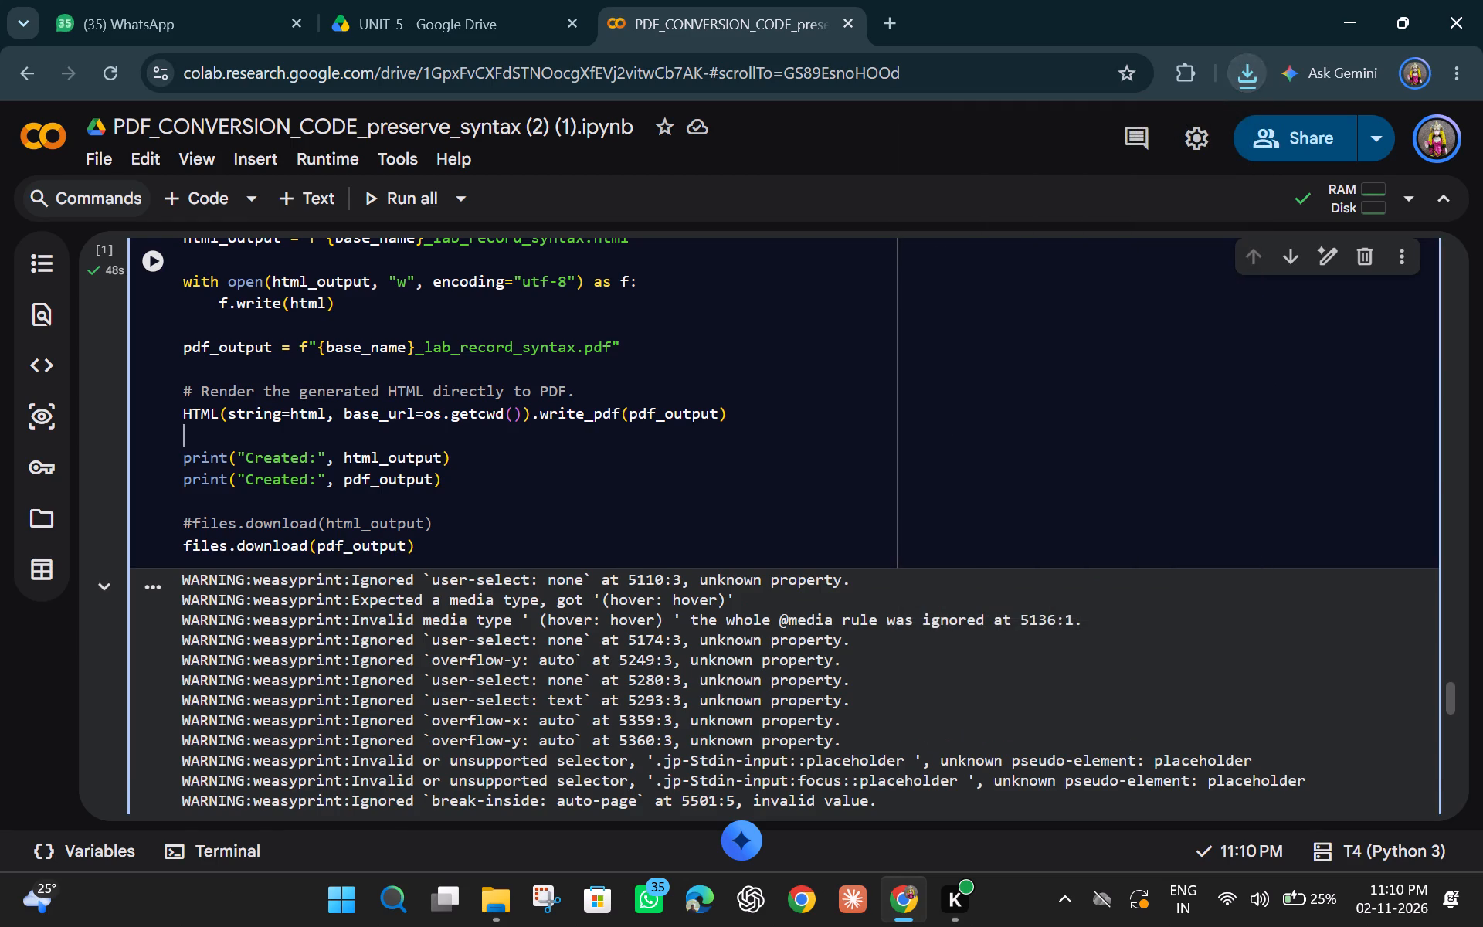
pyautogui.hotkey('shift', 'Return')
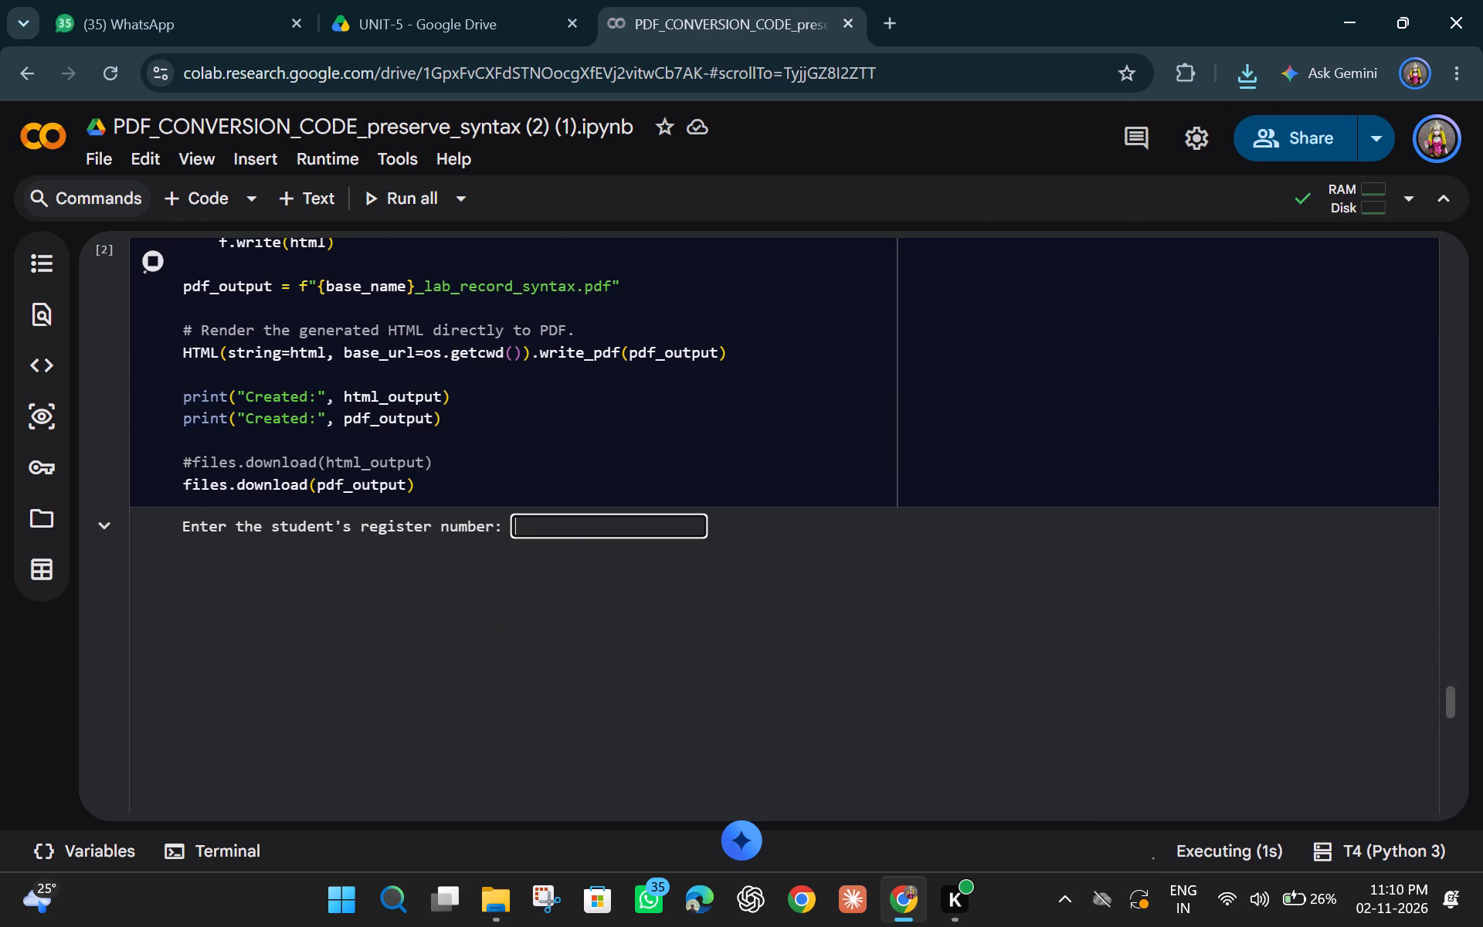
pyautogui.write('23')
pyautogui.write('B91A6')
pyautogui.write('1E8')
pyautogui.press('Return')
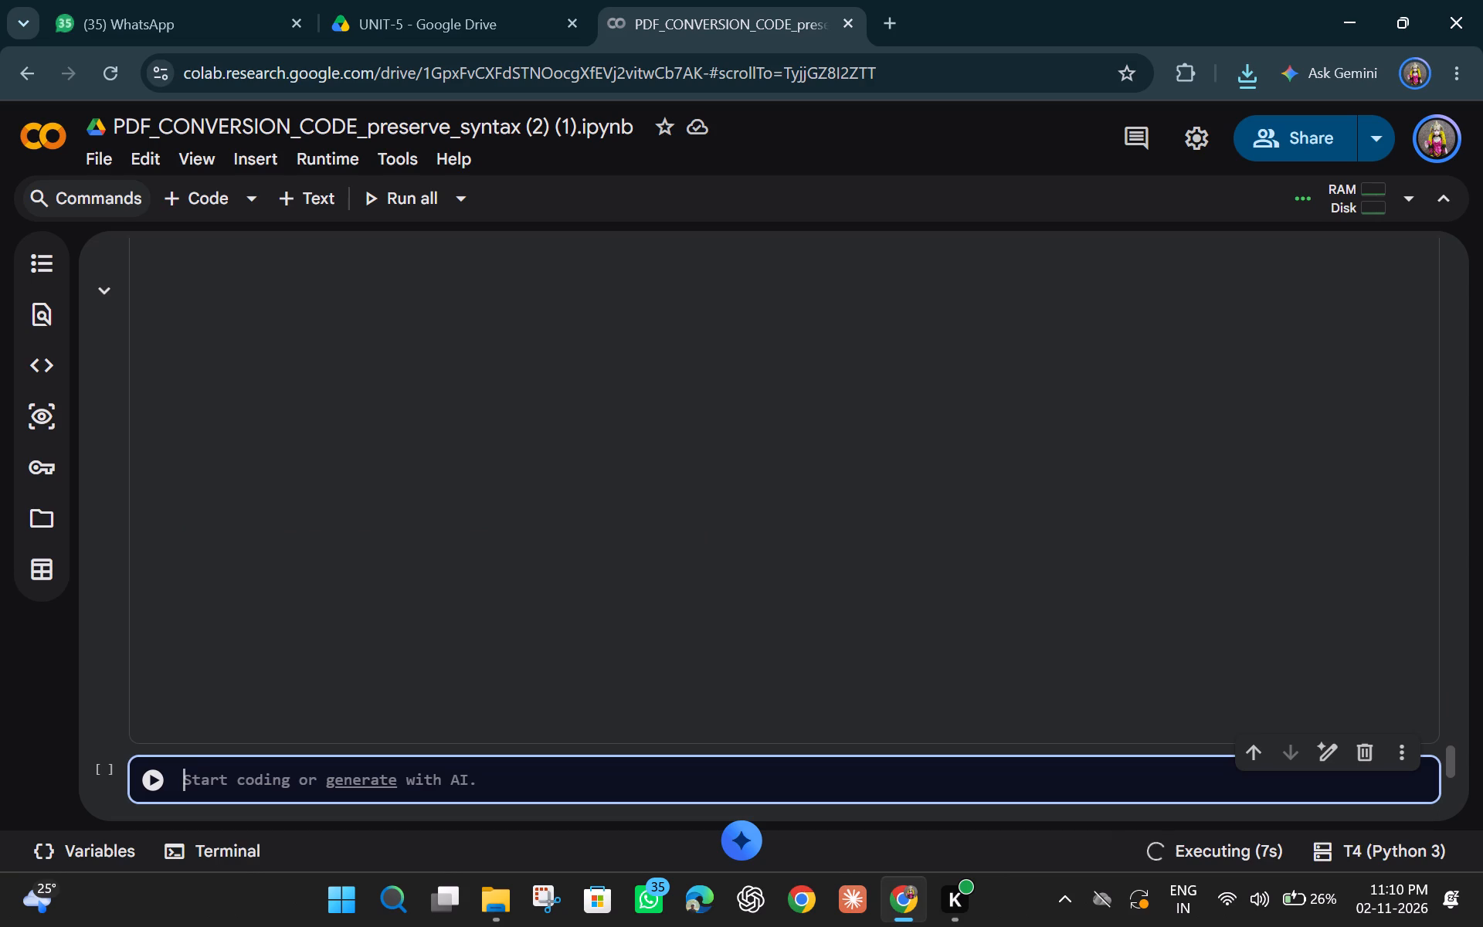
# Upload the Transformers notebook from Downloads to the running cell to convert it to a PDF.
pyautogui.scroll(8, 436, 312)
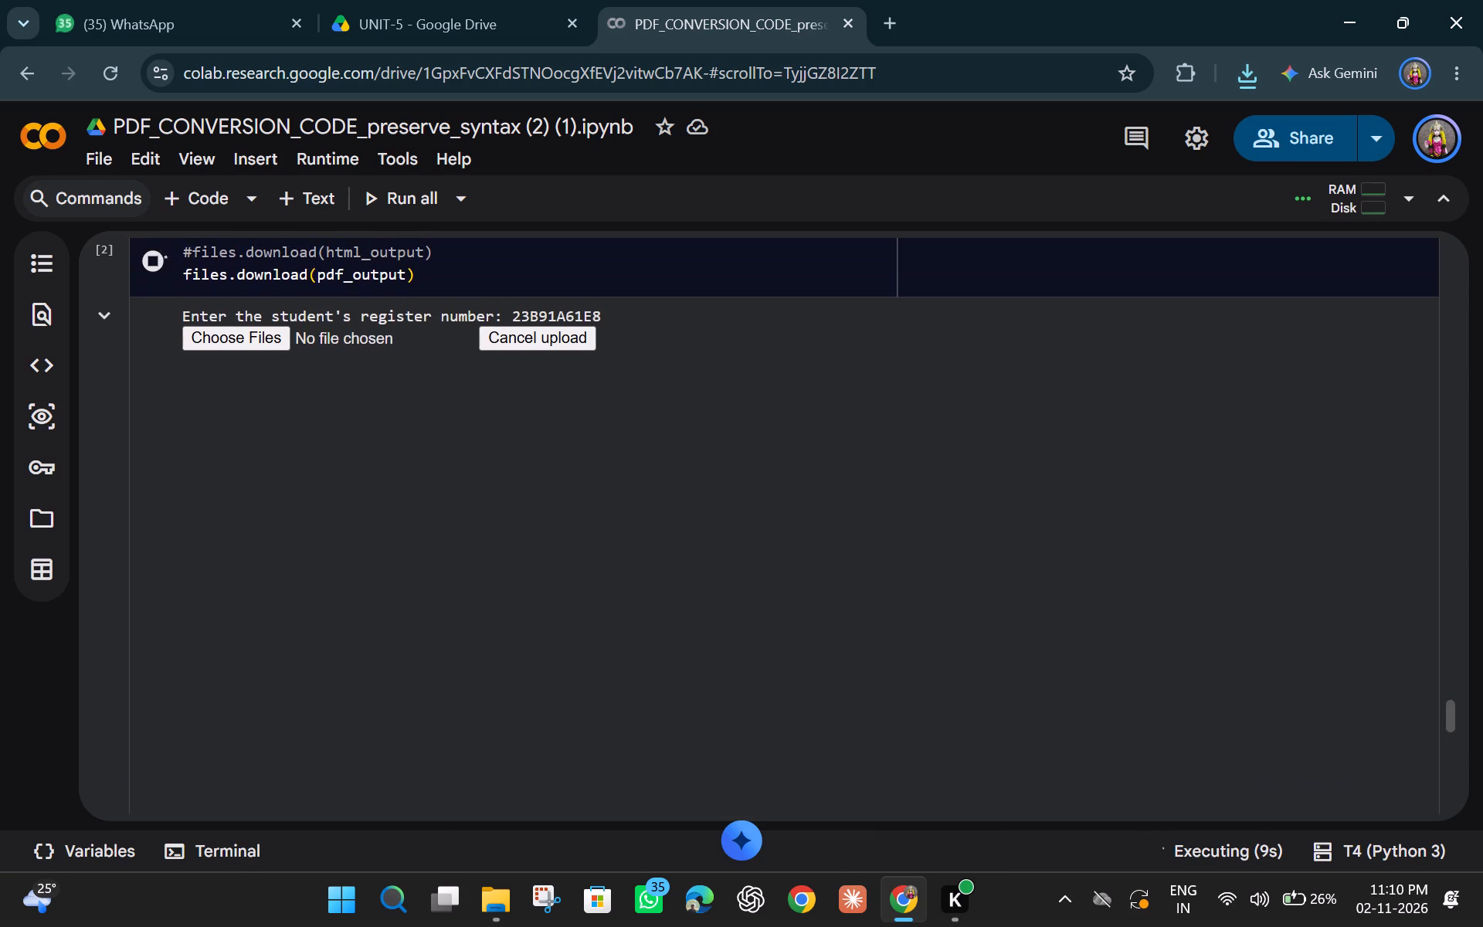
pyautogui.click(261, 331)
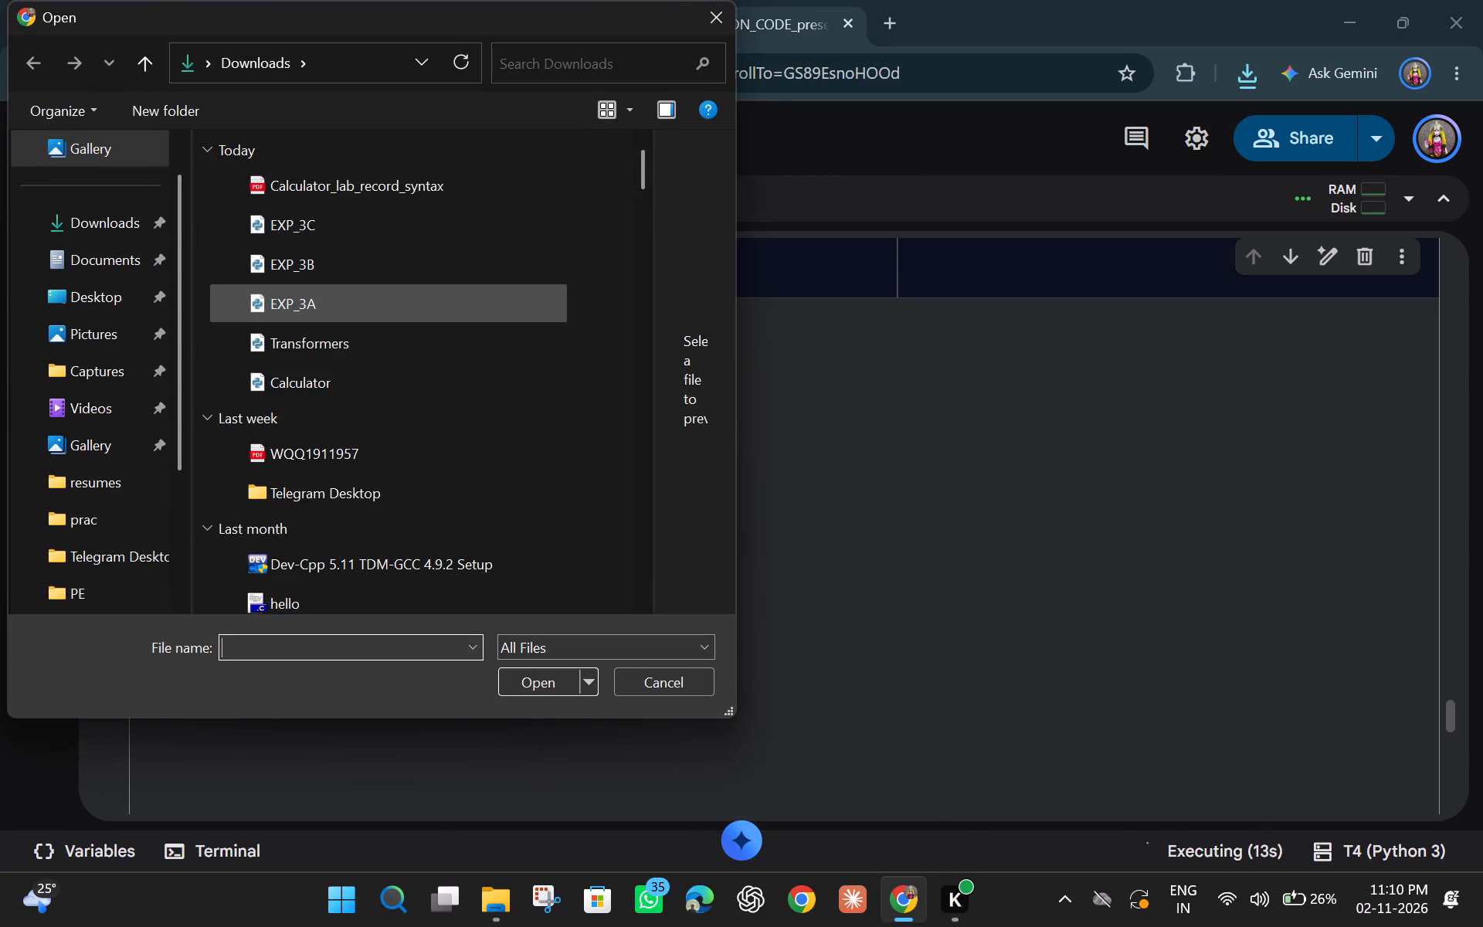
pyautogui.click(339, 331)
pyautogui.press('Return')
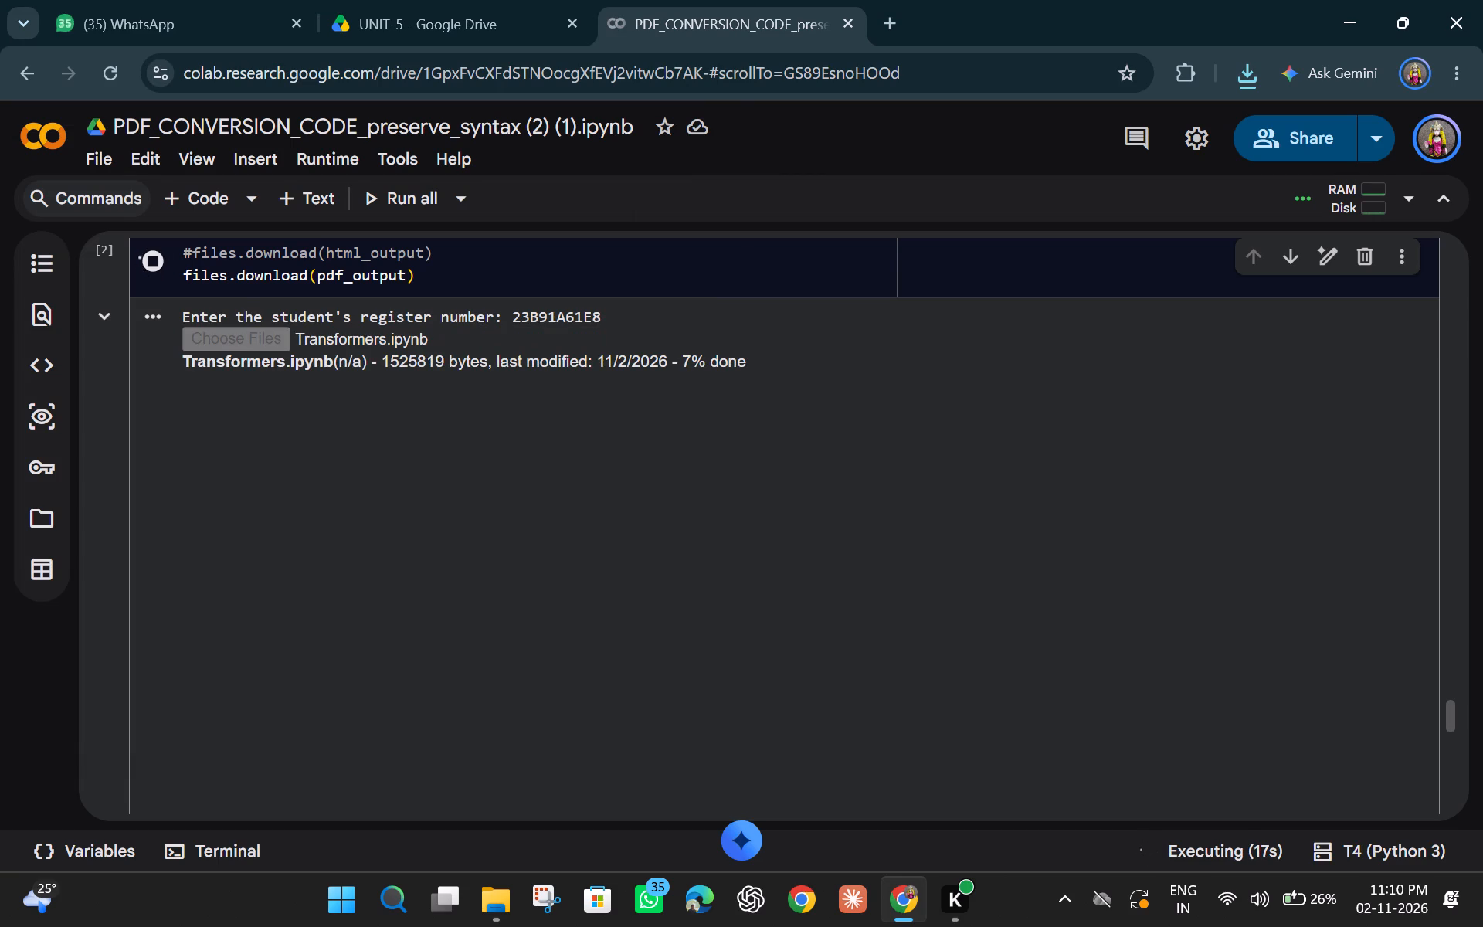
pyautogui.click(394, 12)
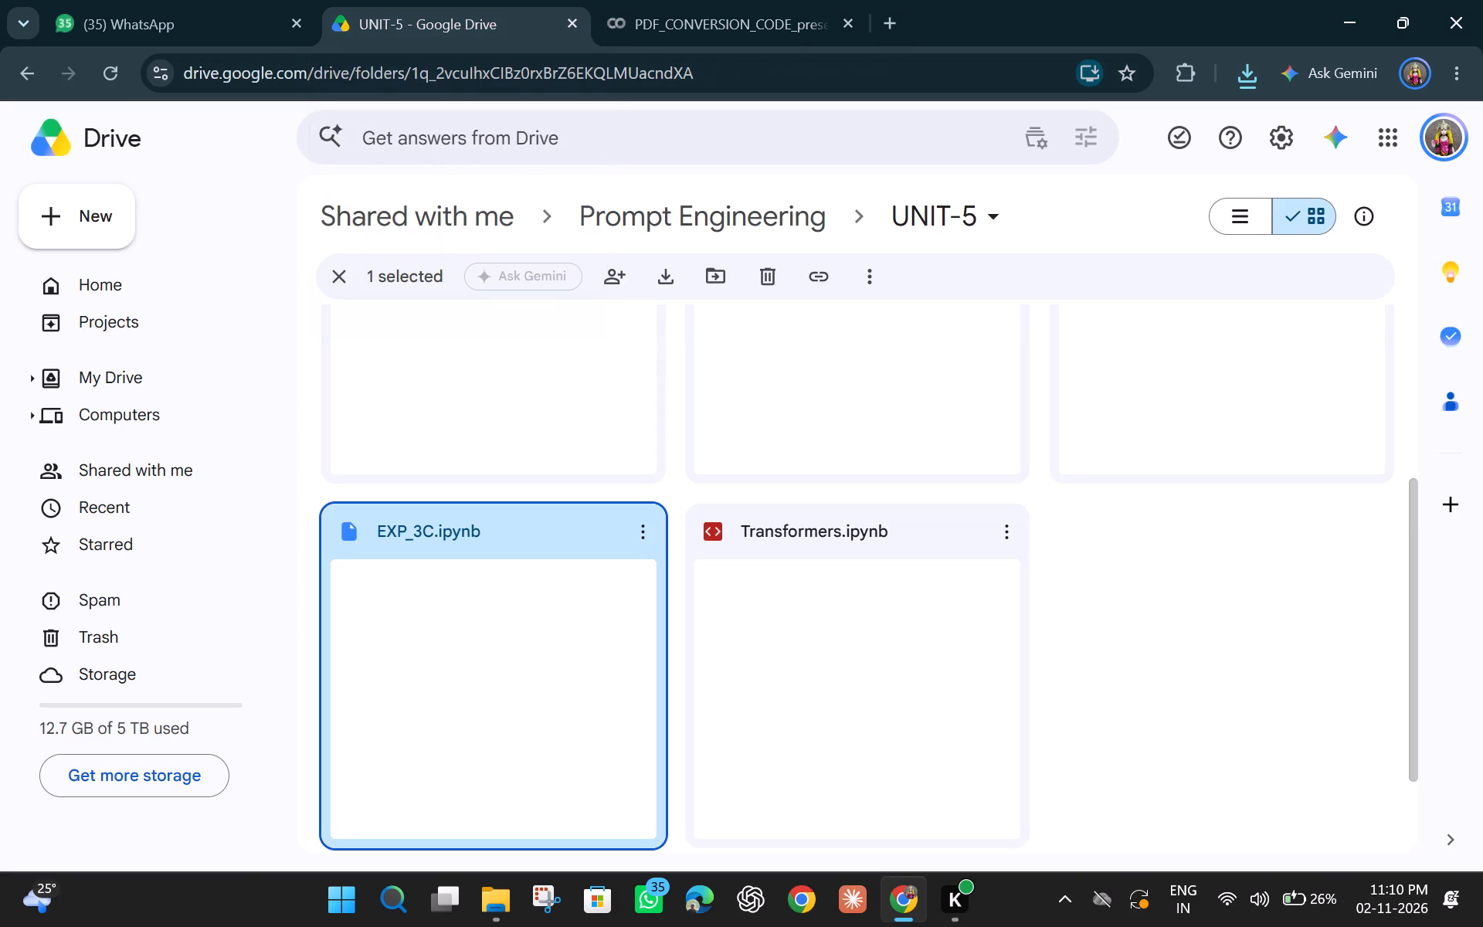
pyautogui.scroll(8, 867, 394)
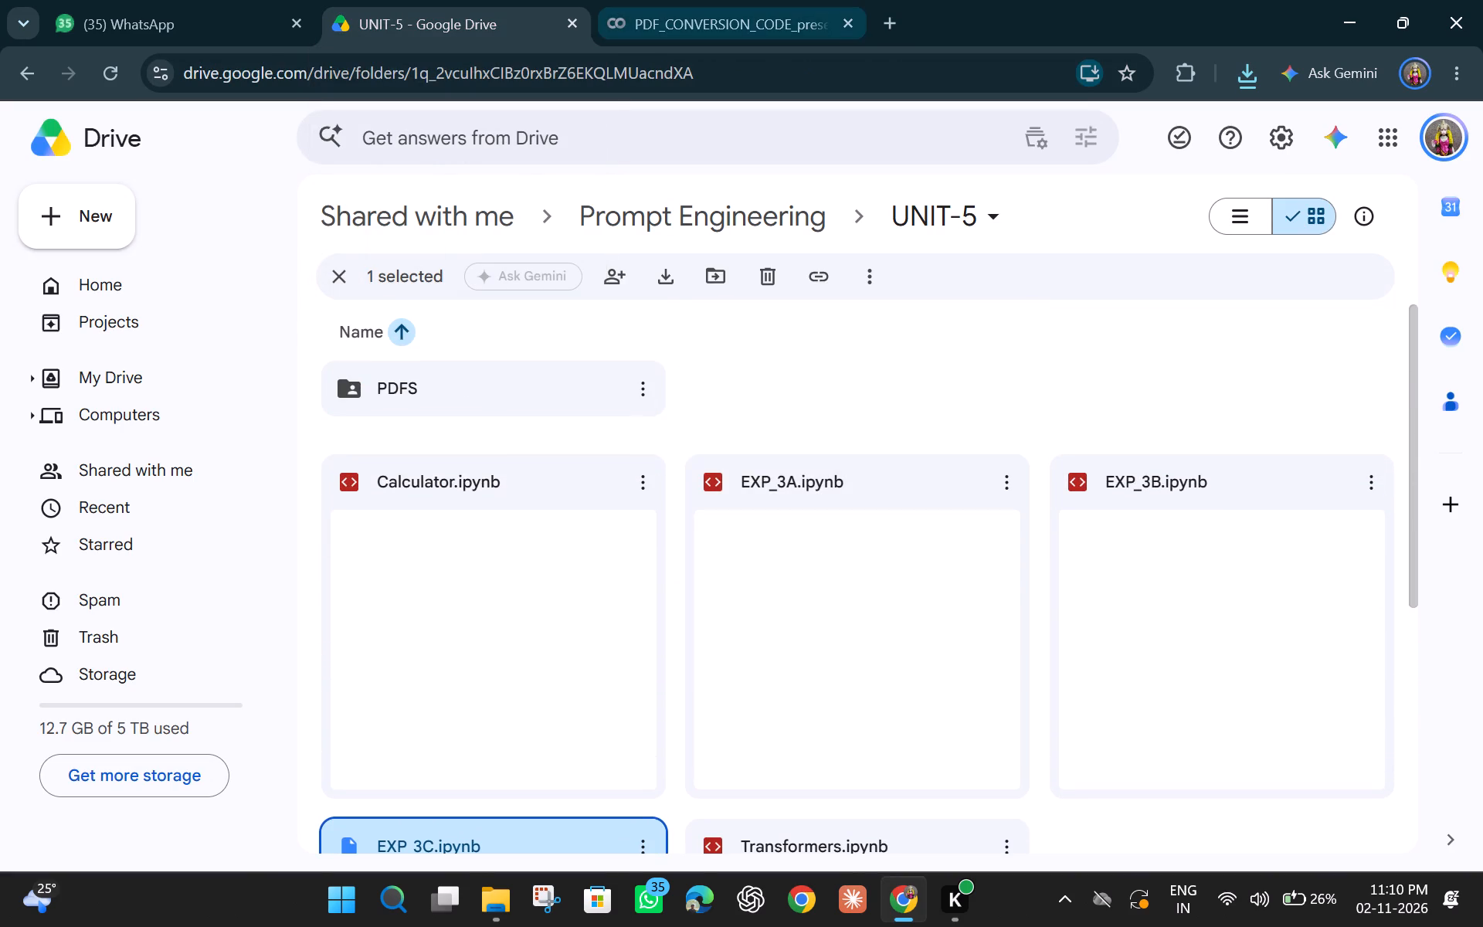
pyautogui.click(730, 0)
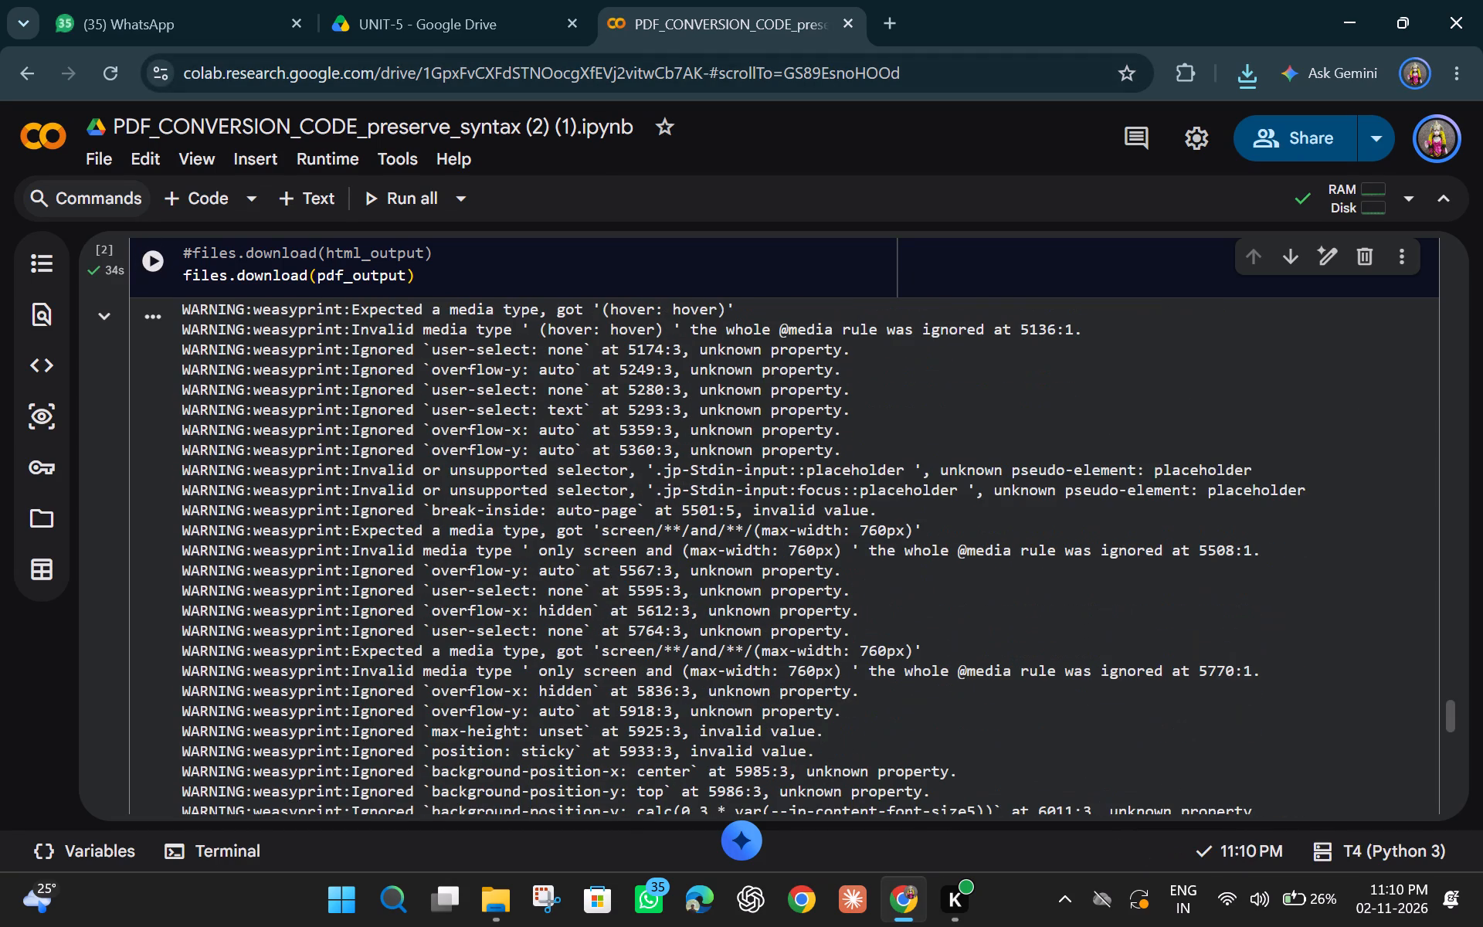
# Run the PDF conversion cell again for another notebook and submit the student's register number.
pyautogui.hscroll(1, 615, 423)
pyautogui.scroll(5, 615, 423)
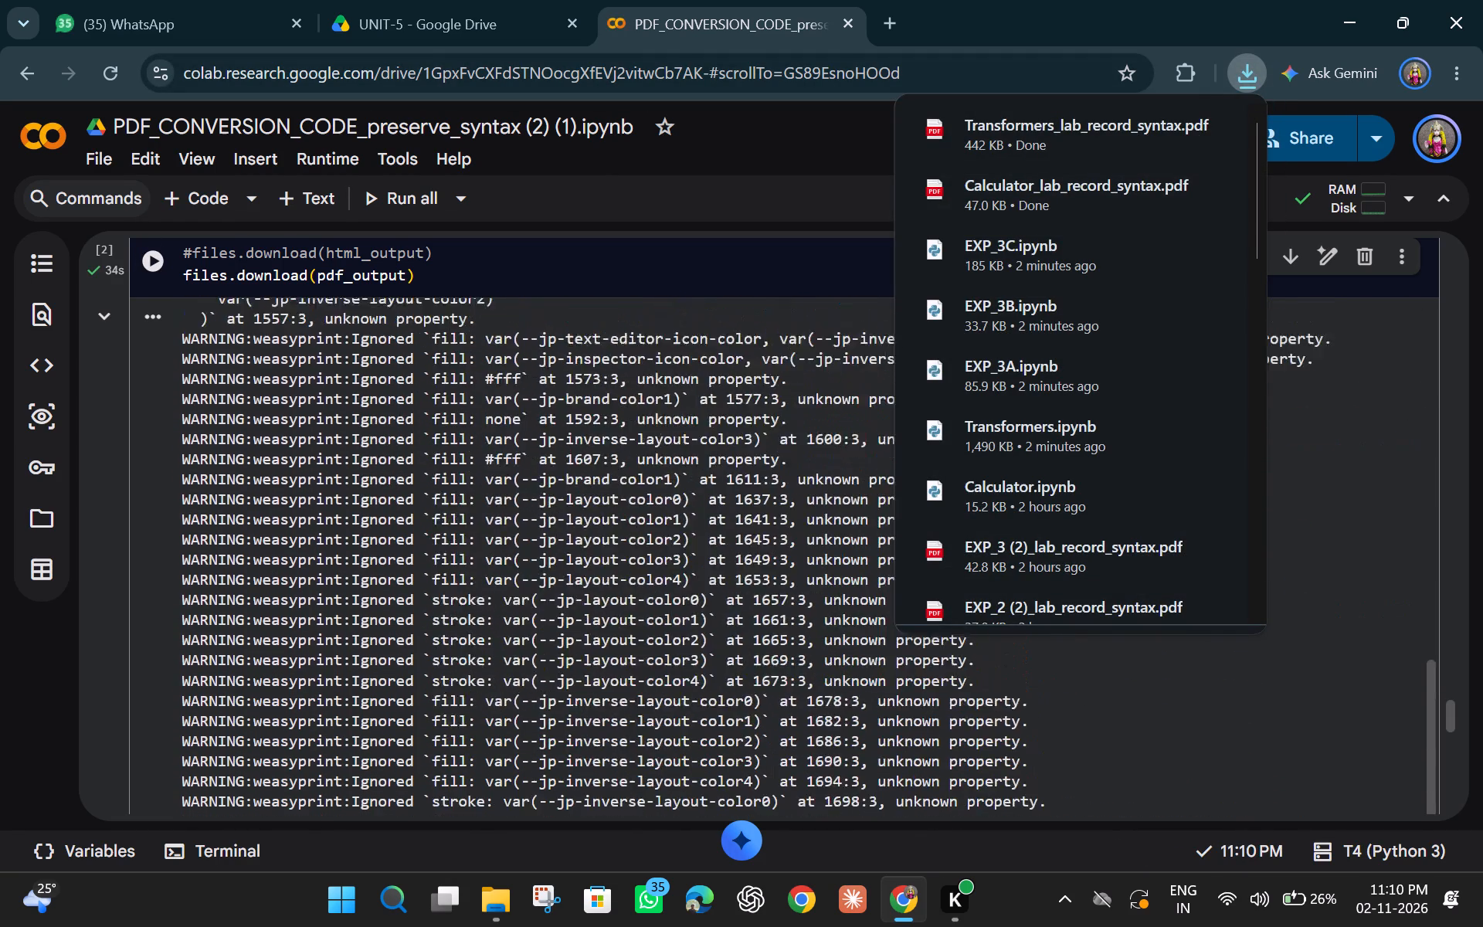
pyautogui.scroll(6, 615, 423)
pyautogui.scroll(6, 545, 422)
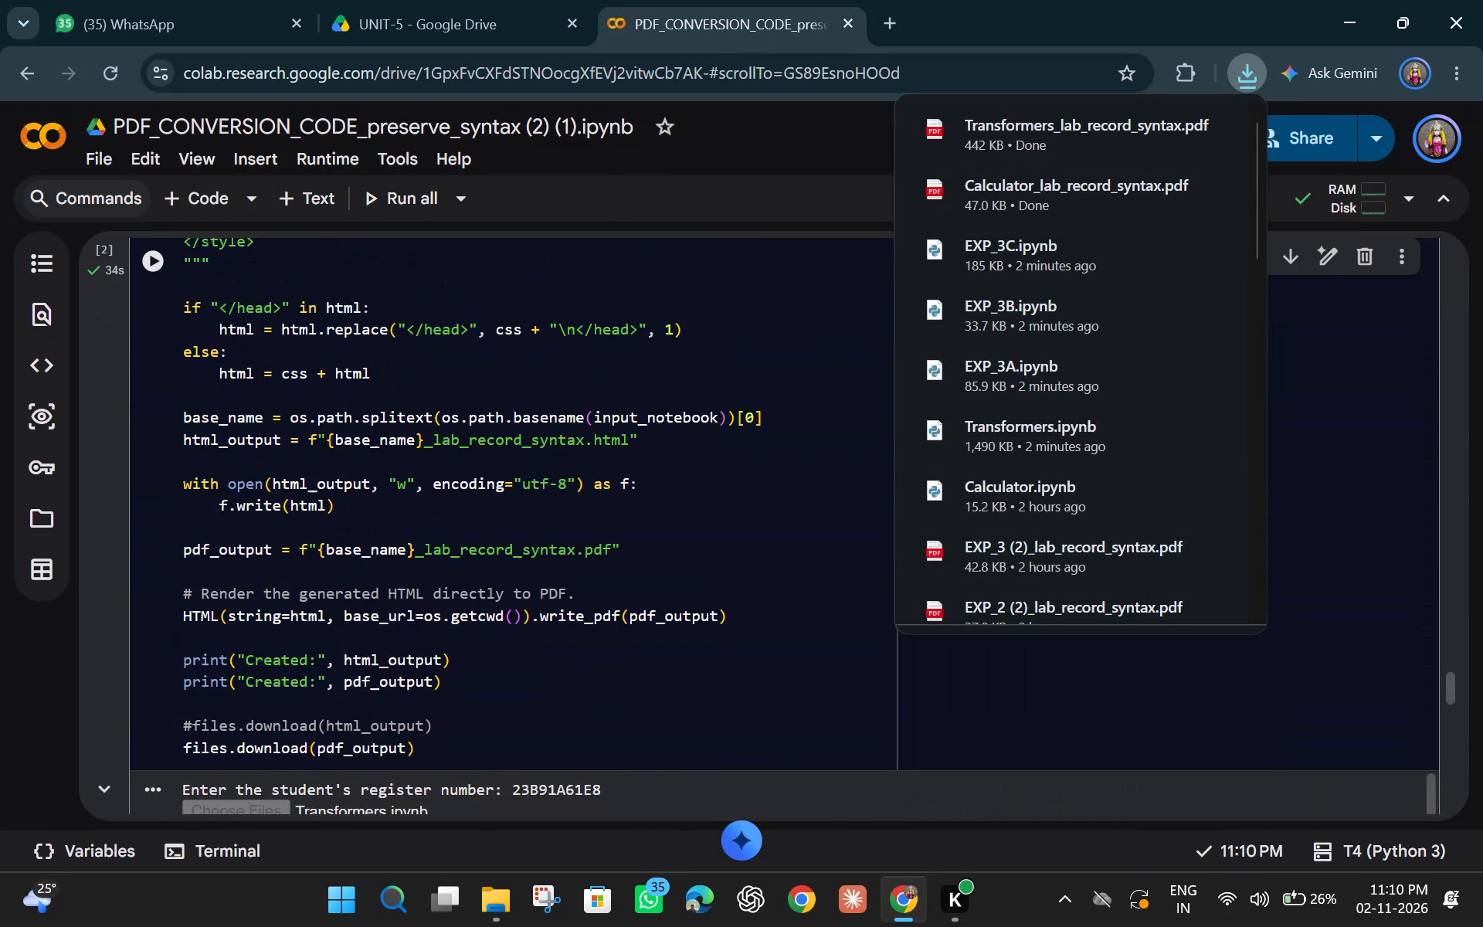
pyautogui.click(628, 372)
pyautogui.hotkey('shift', 'Return')
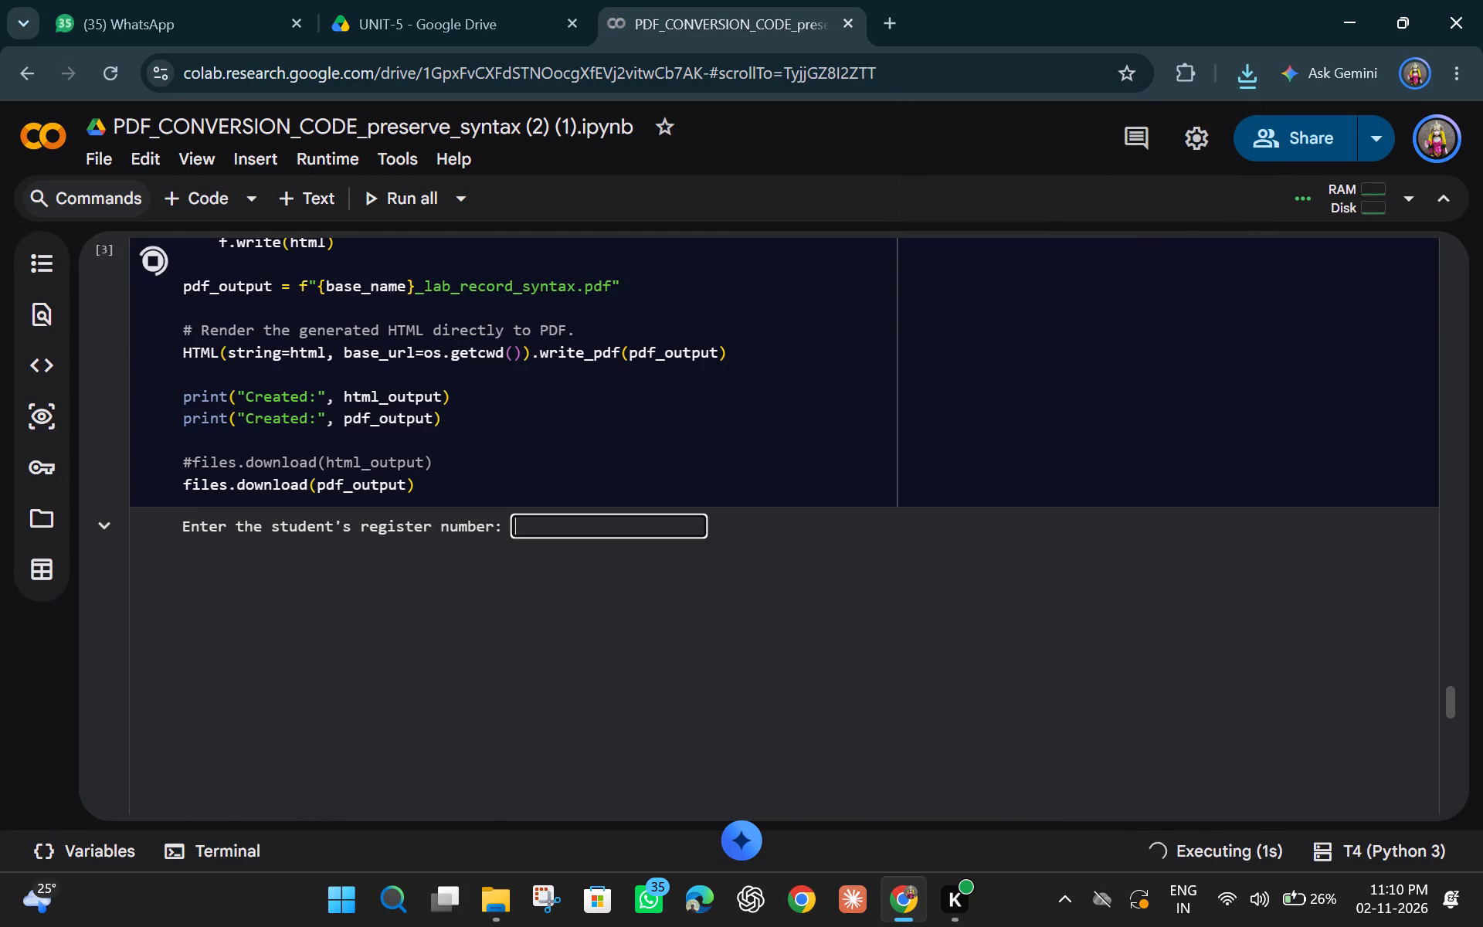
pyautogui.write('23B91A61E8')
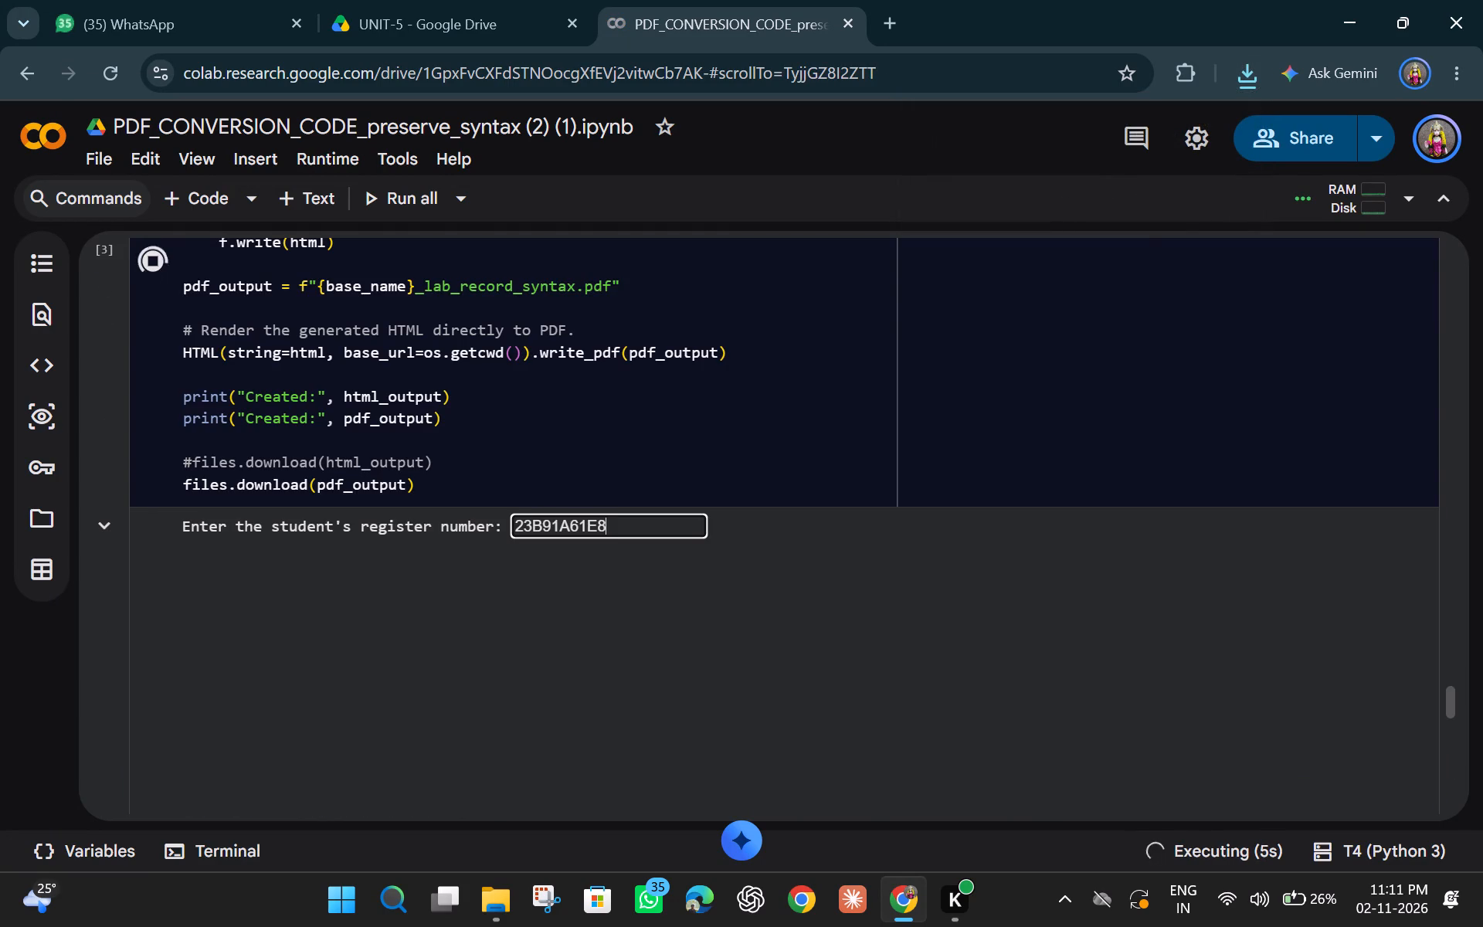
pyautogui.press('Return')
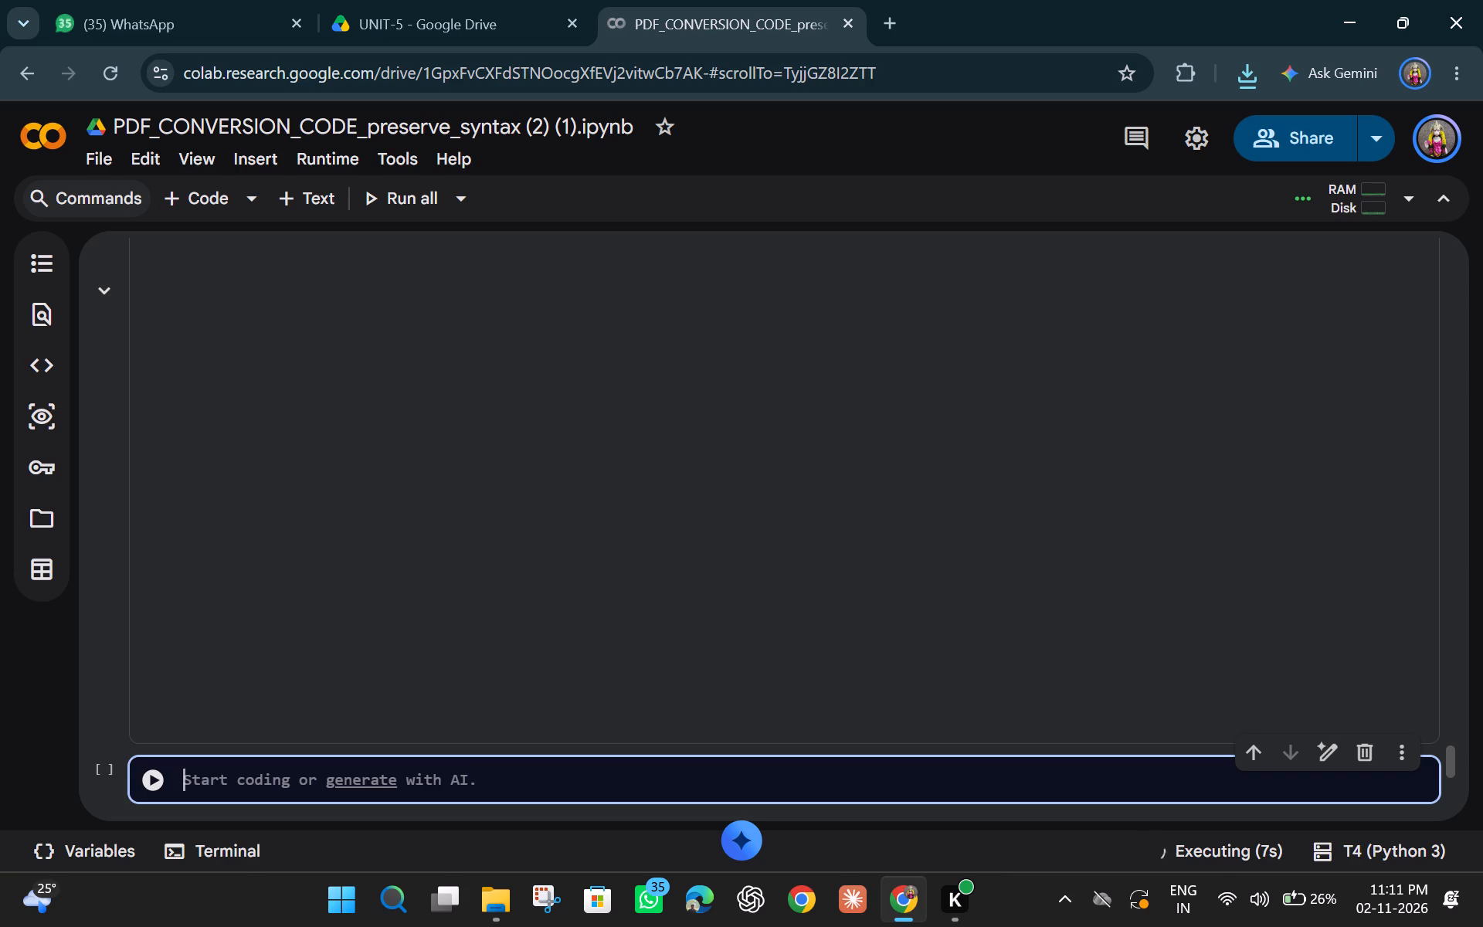
# Upload the EXP_3A notebook from Downloads to the running cell to convert it to a PDF.
pyautogui.scroll(8, 557, 407)
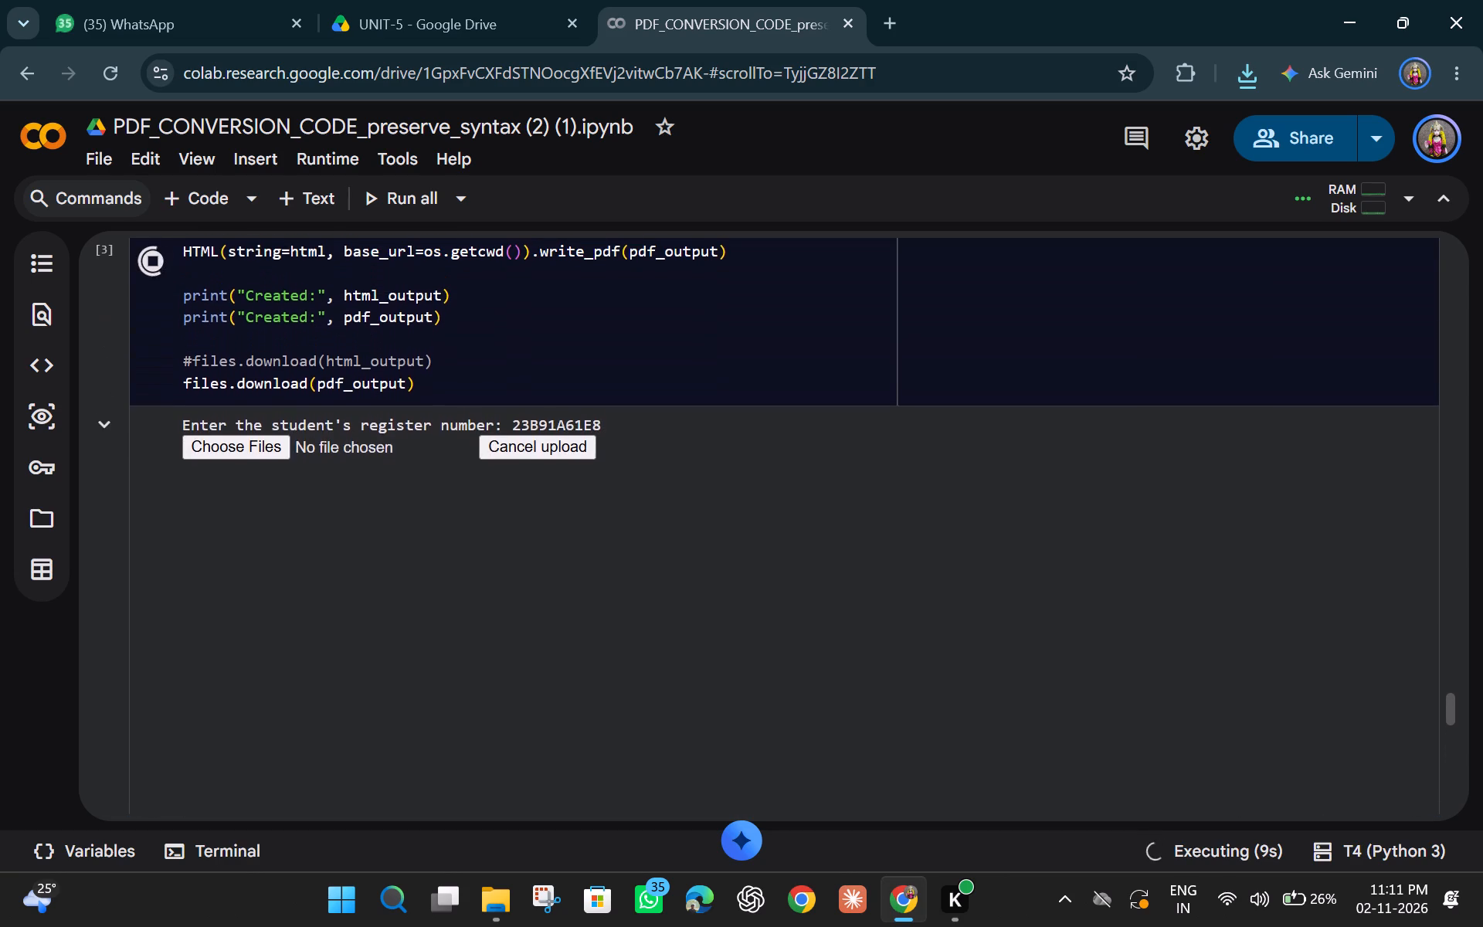
pyautogui.click(253, 458)
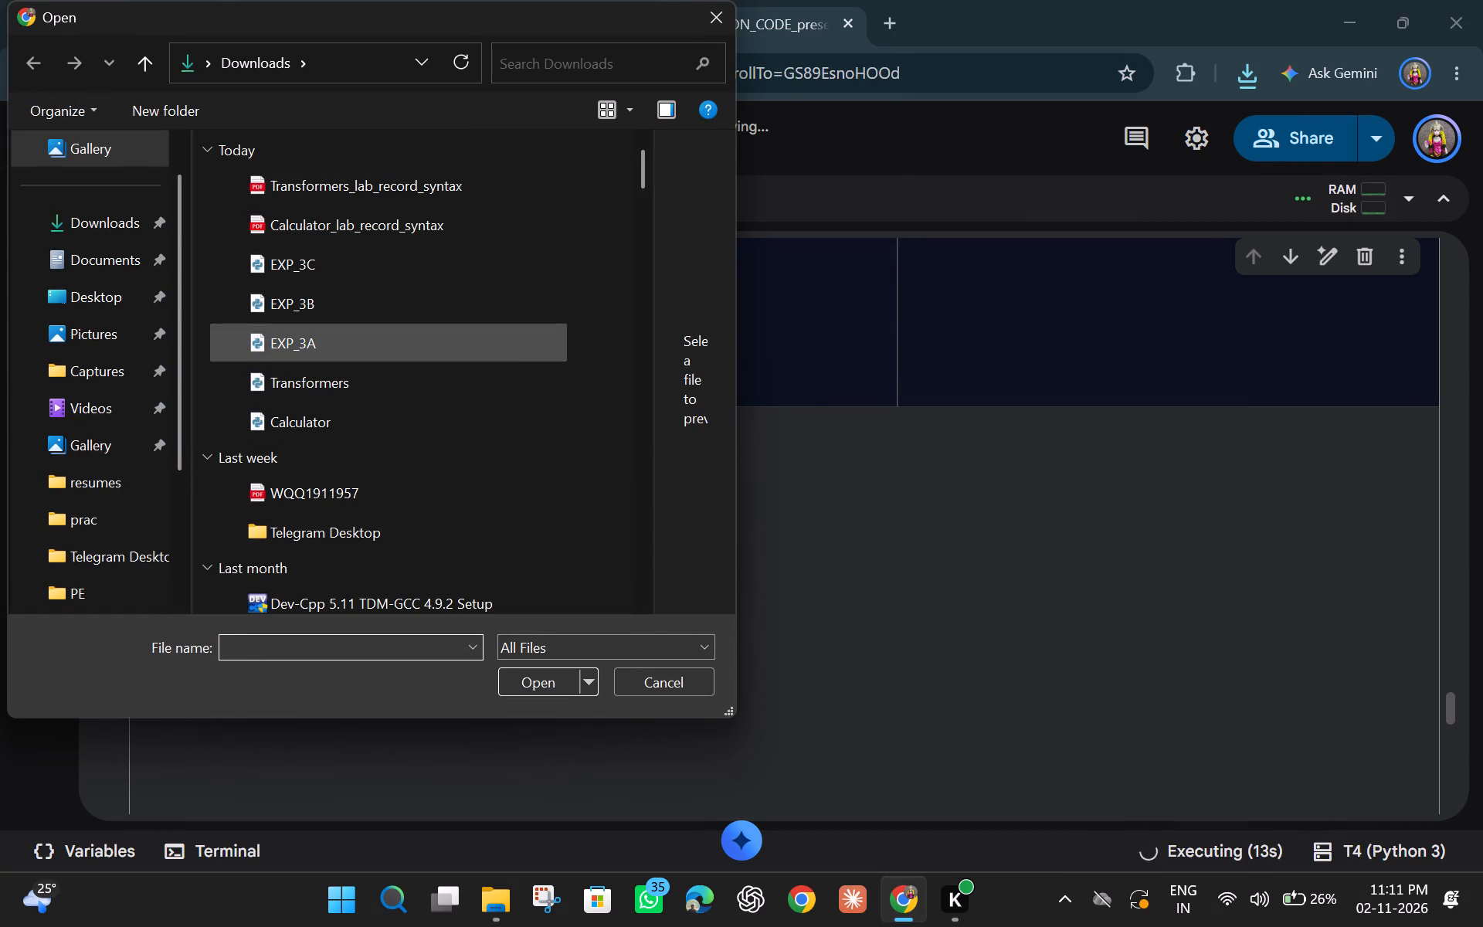
pyautogui.click(284, 338)
pyautogui.press('Return')
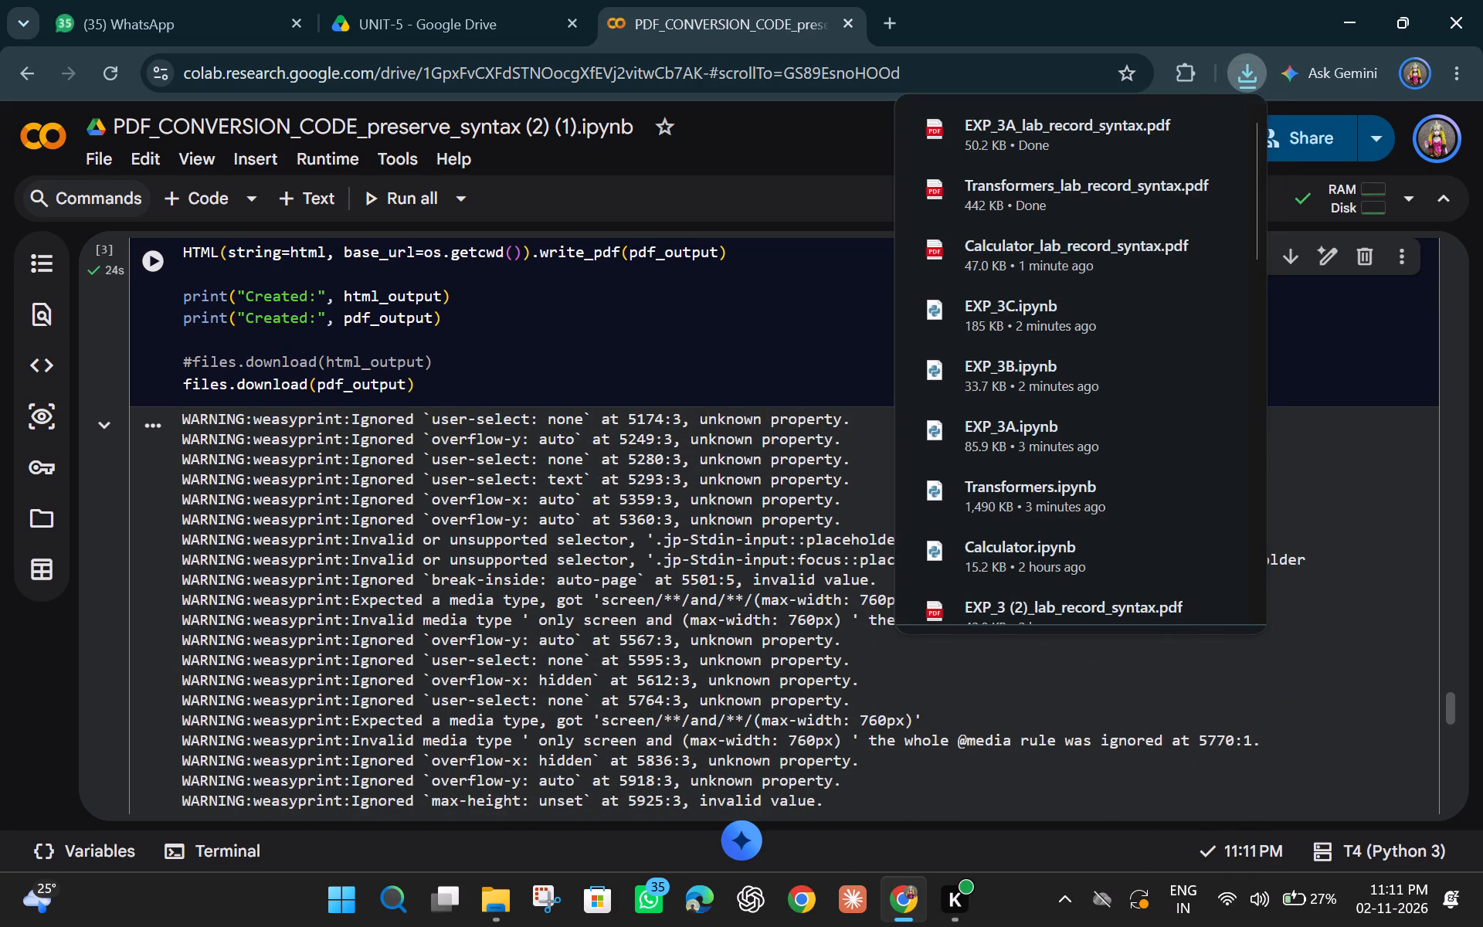
# Run the PDF conversion cell once more and submit the student's register number at the prompt.
pyautogui.click(517, 317)
pyautogui.hotkey('shift', 'Return')
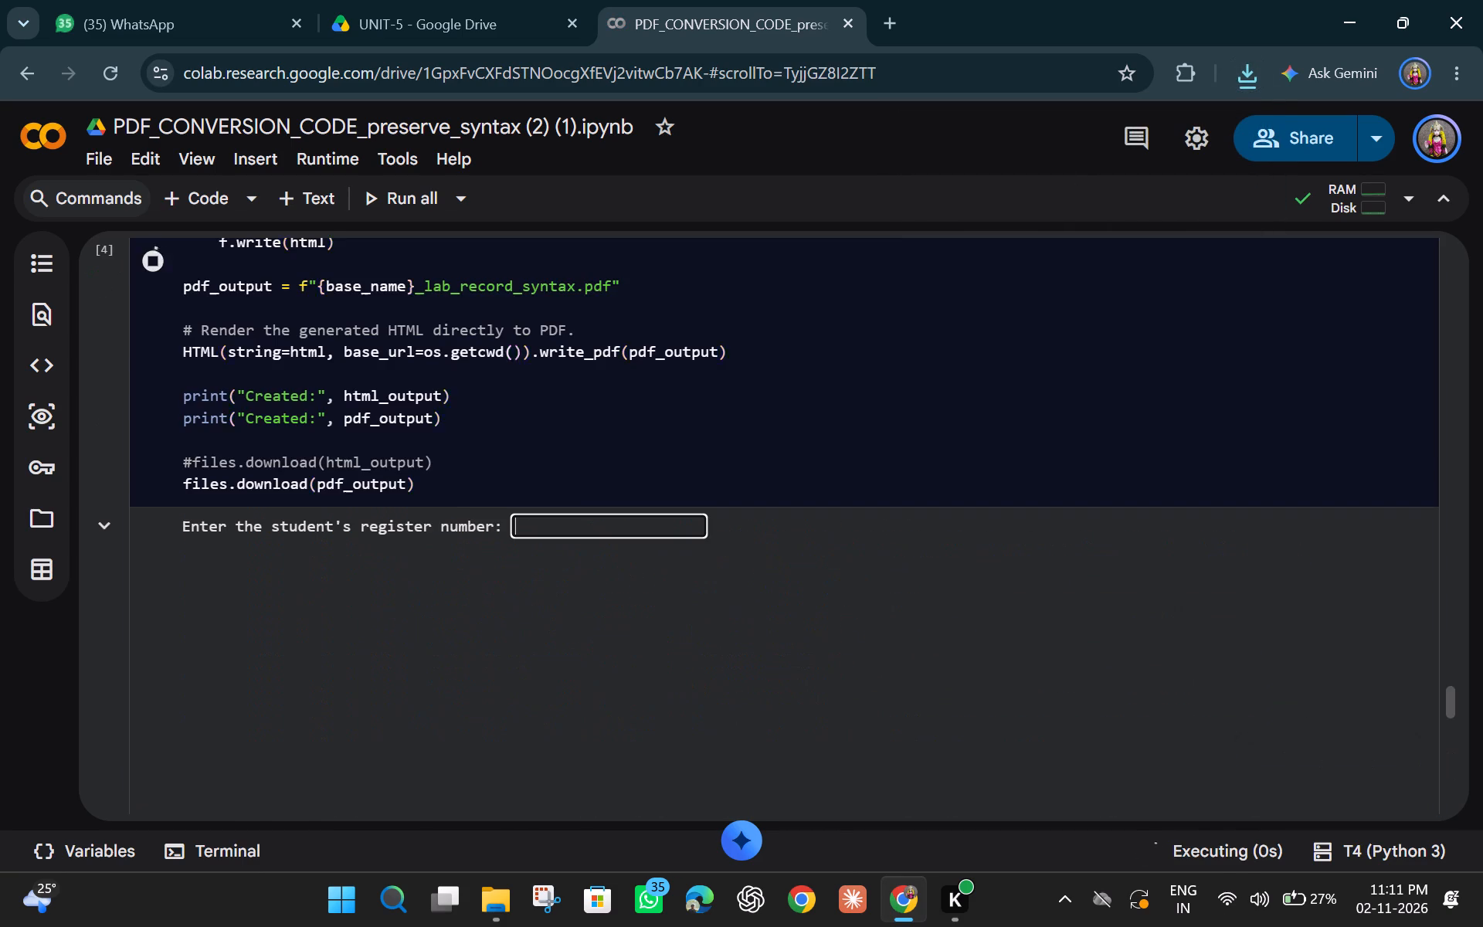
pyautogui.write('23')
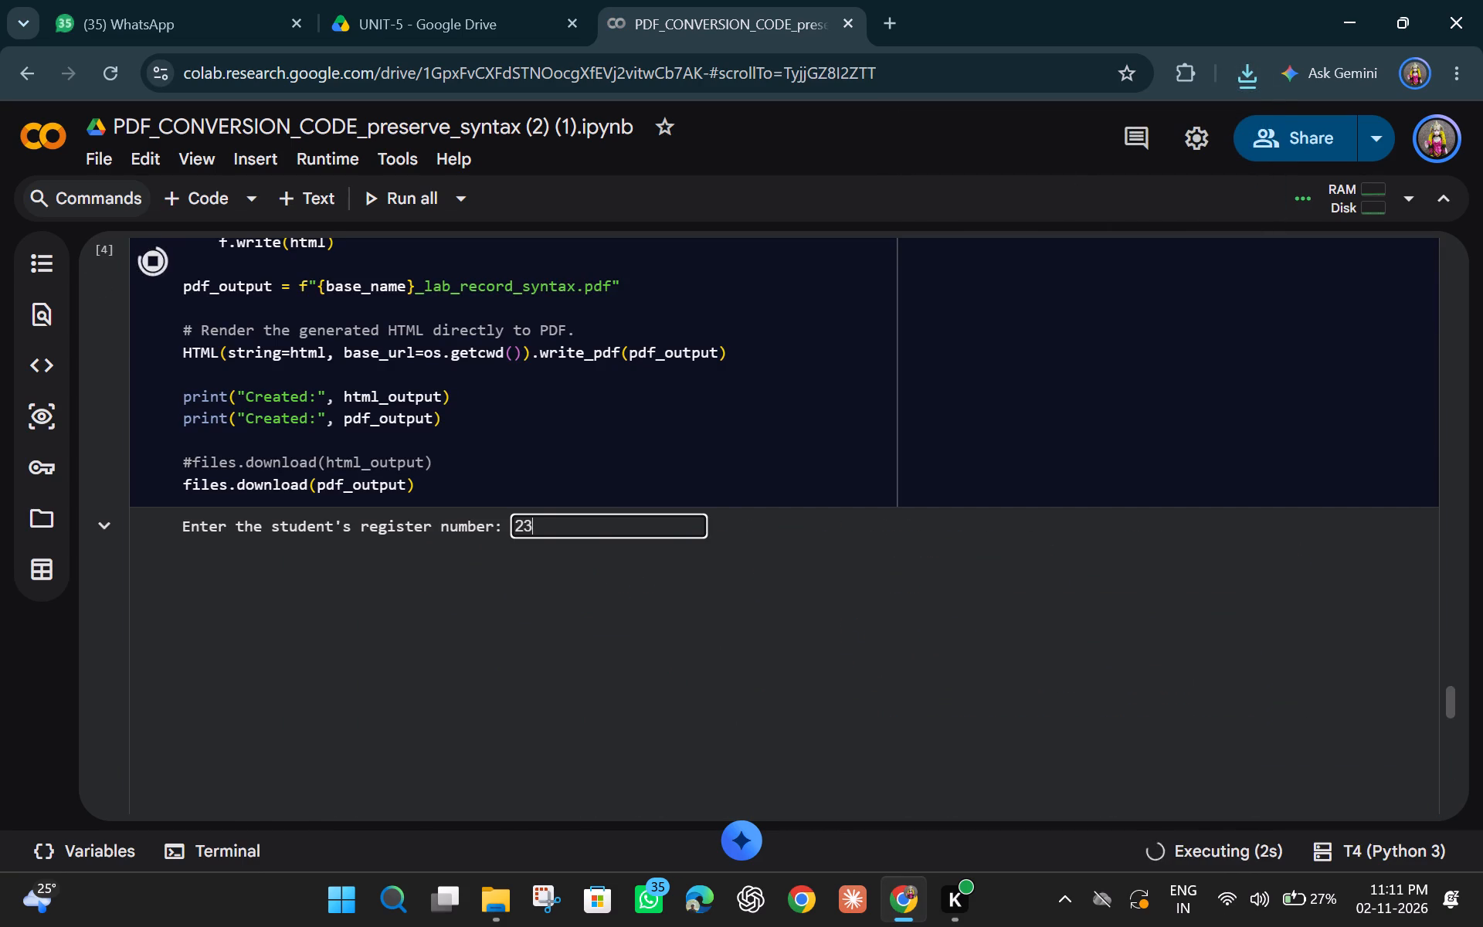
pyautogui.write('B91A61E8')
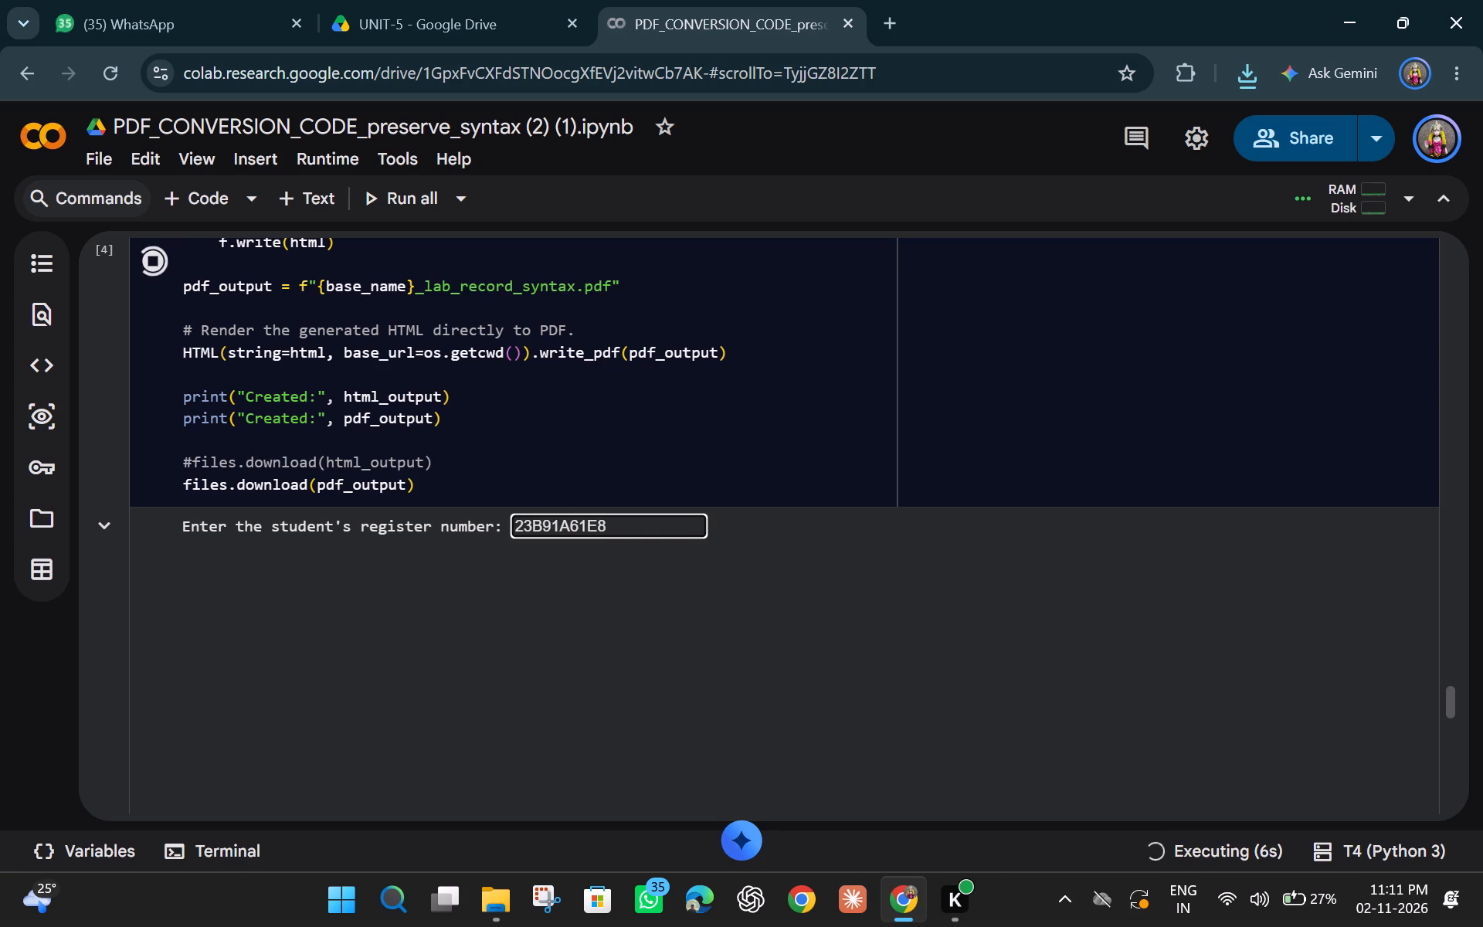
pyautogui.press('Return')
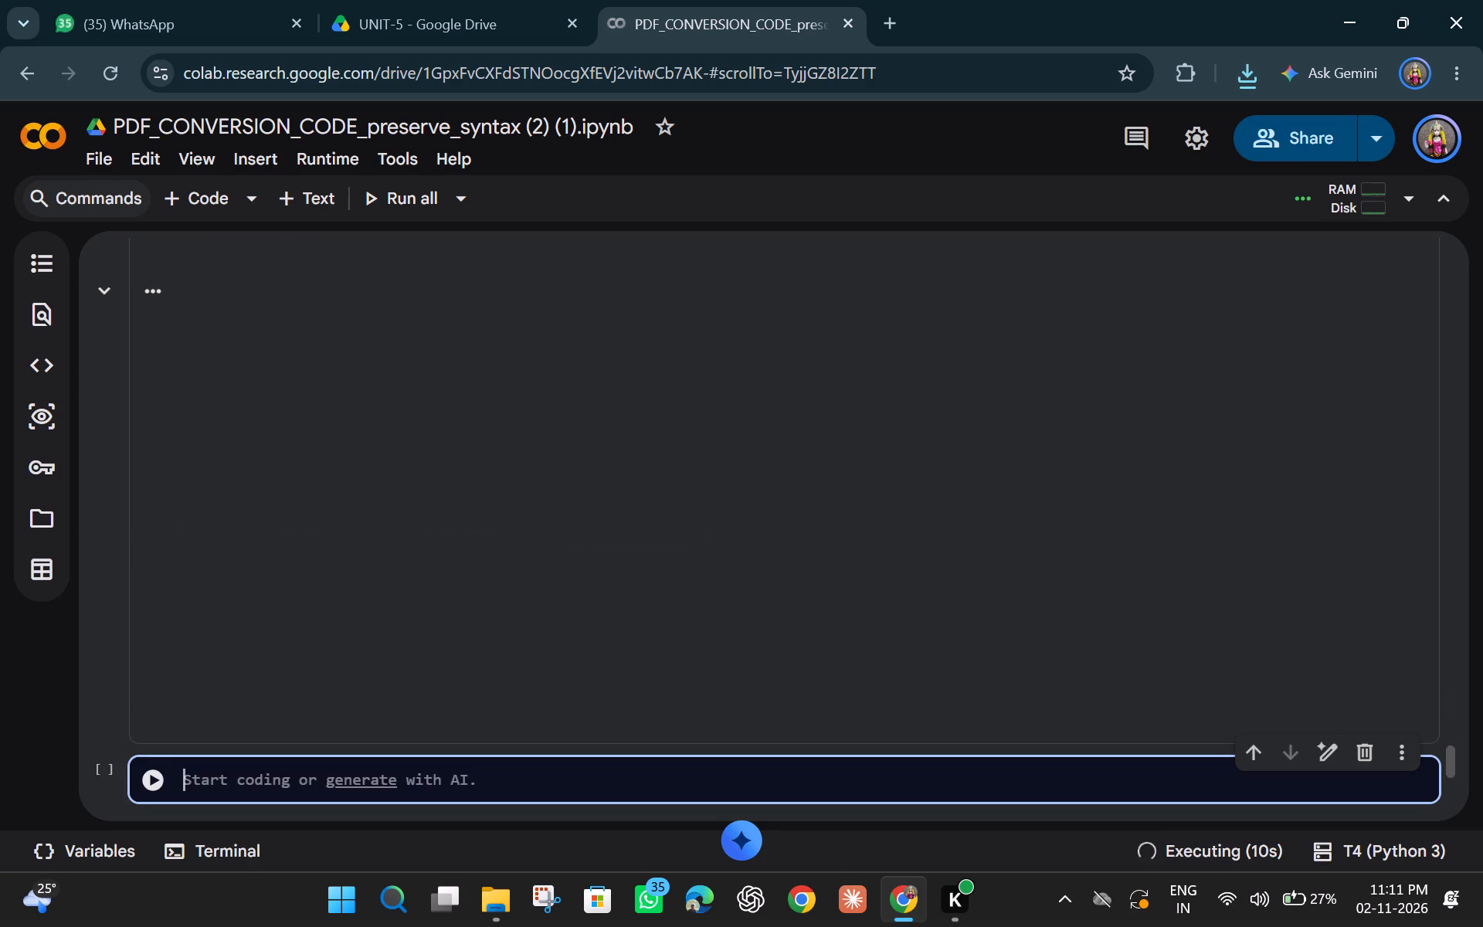
# Upload the EXP_3B notebook from Downloads to the running cell to convert it to a PDF.
pyautogui.scroll(9, 604, 393)
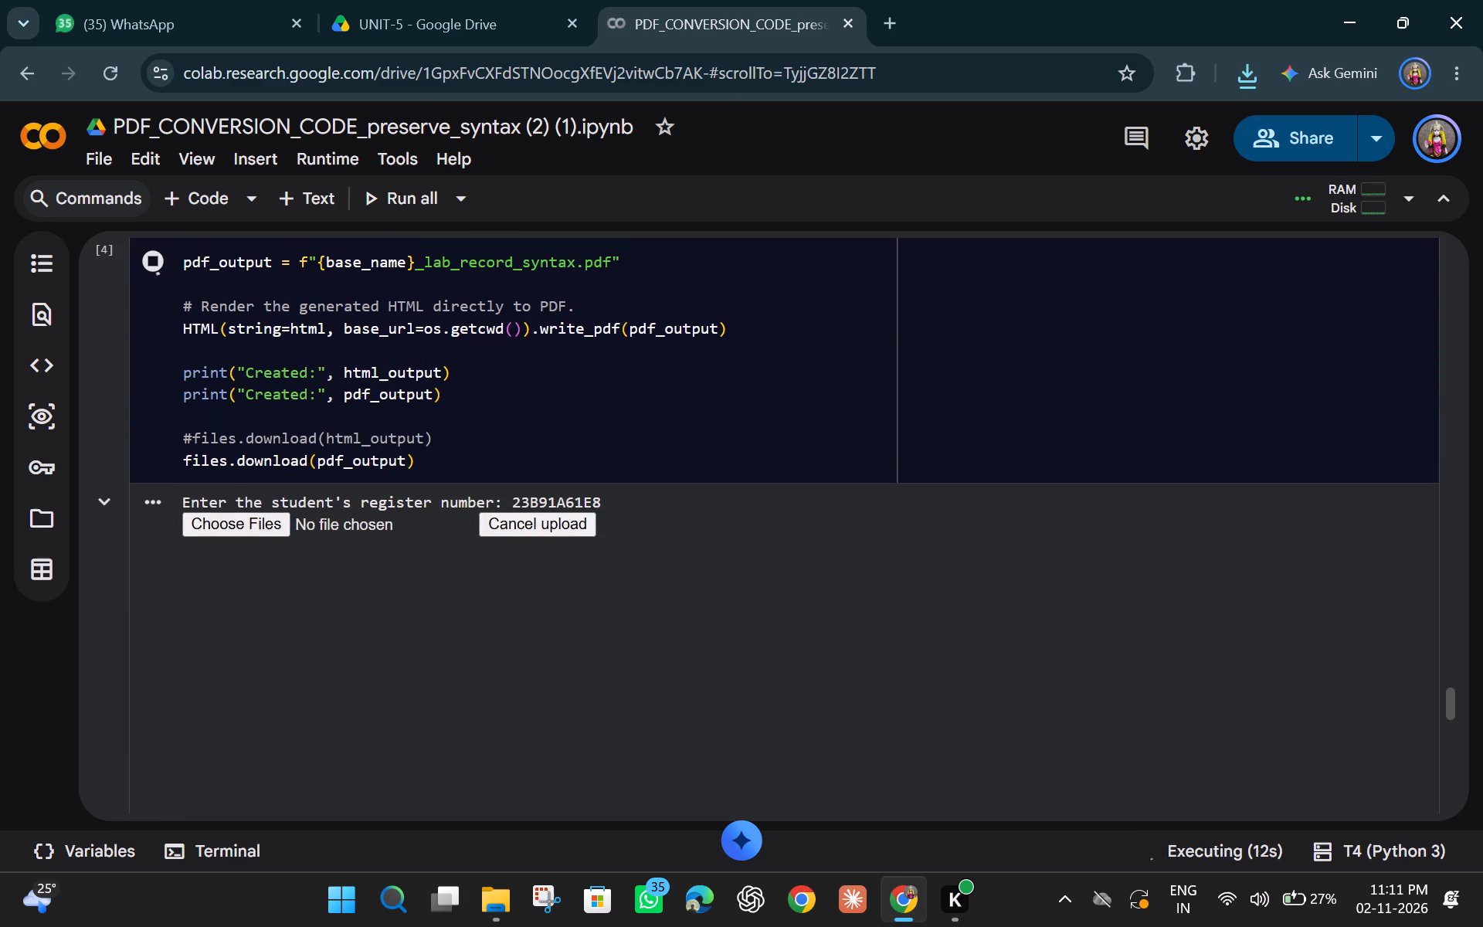
pyautogui.click(265, 531)
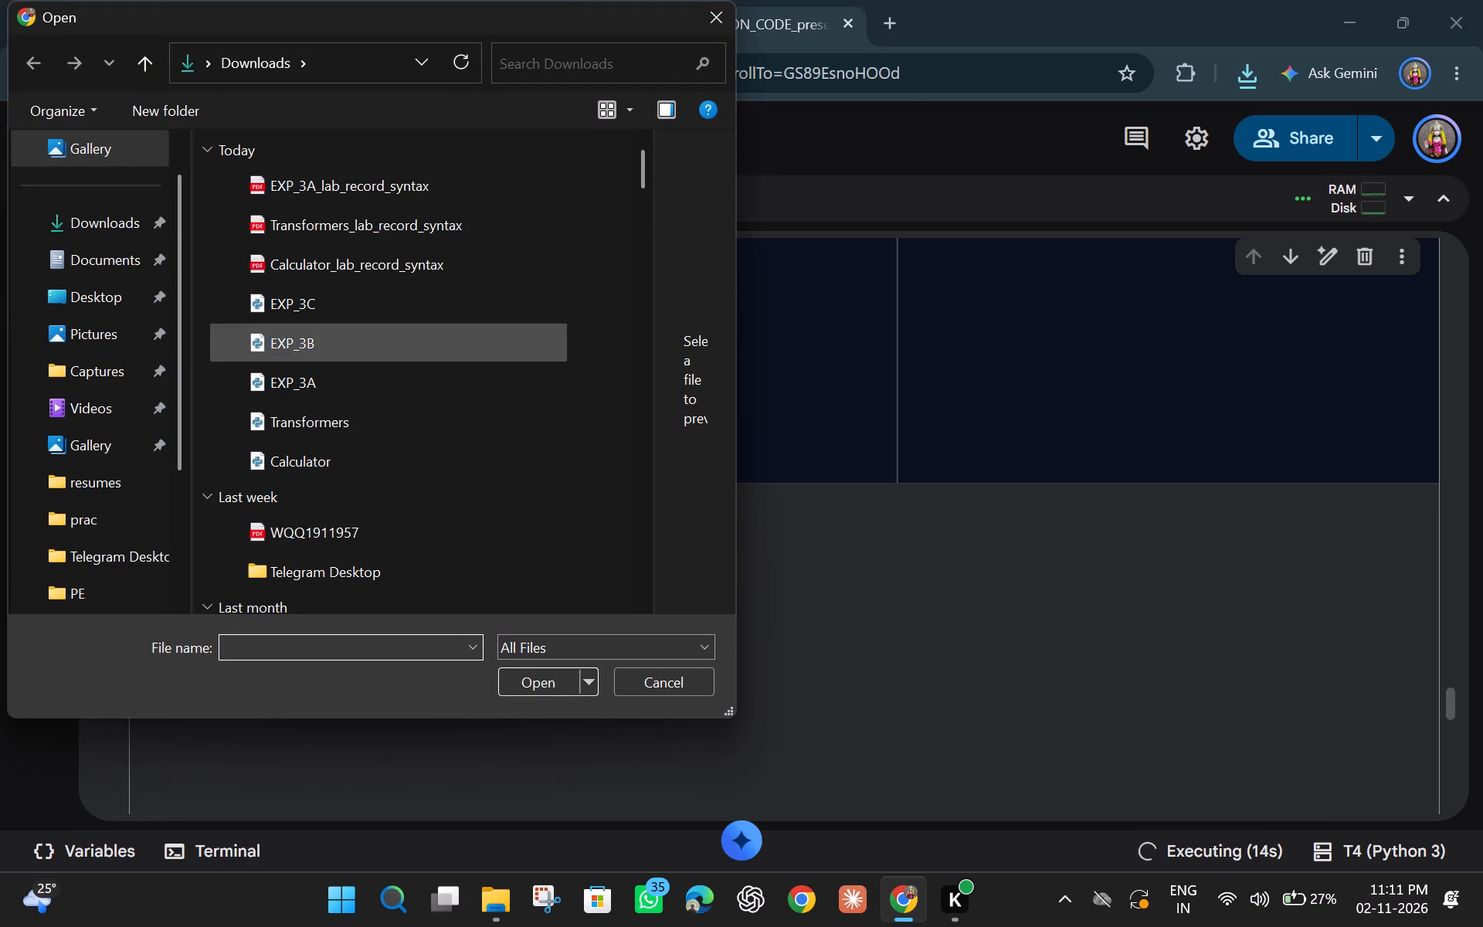
pyautogui.click(329, 350)
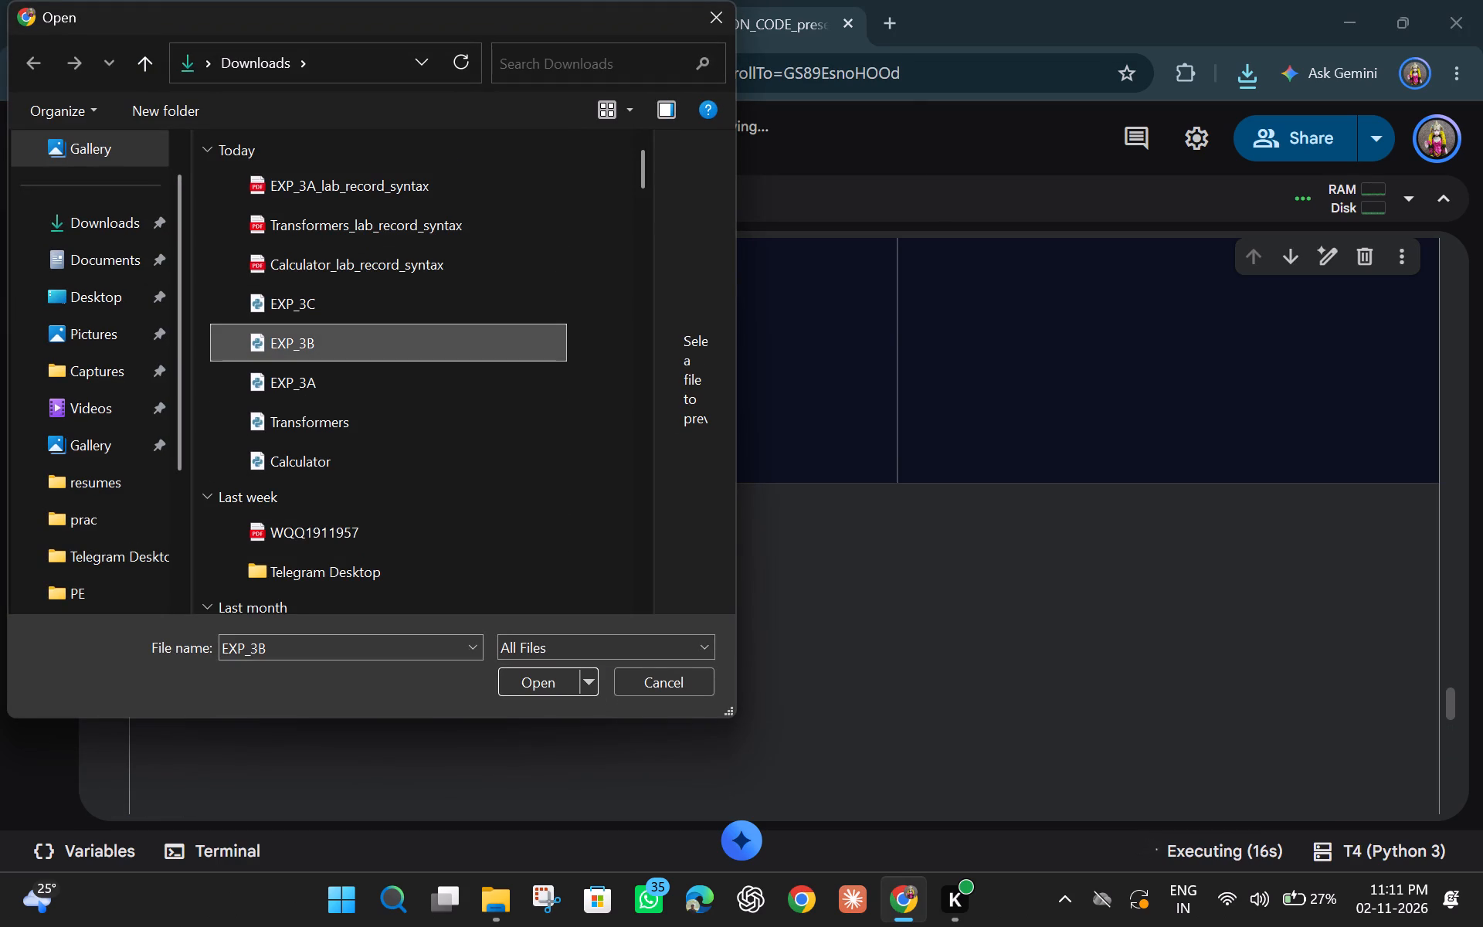
pyautogui.press('Return')
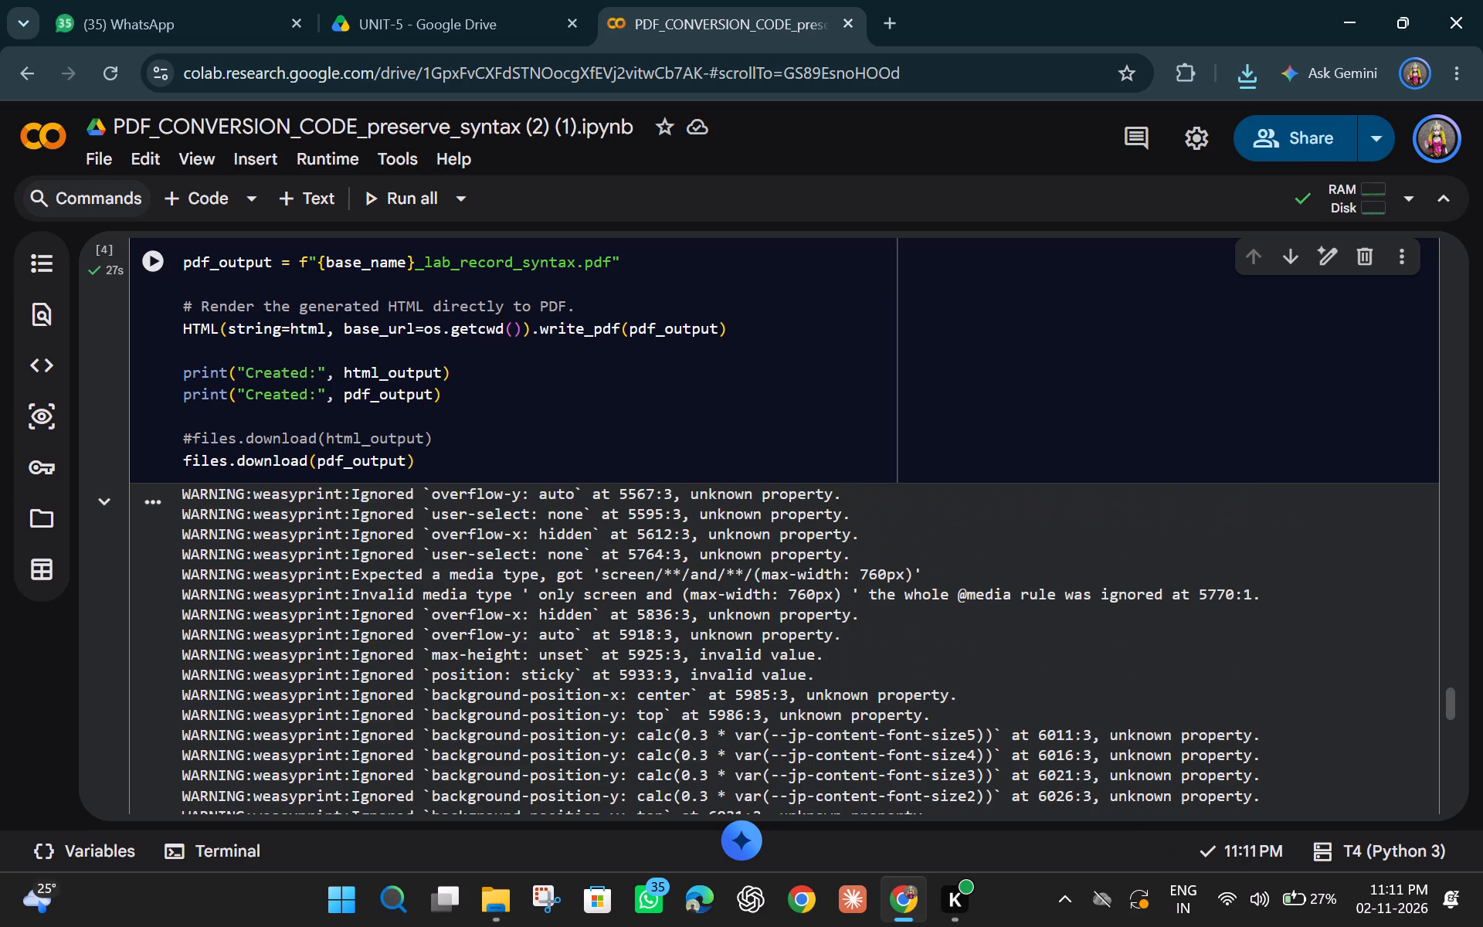
# Rerun the PDF conversion cell for the remaining notebook and submit the student's register number.
pyautogui.scroll(-7, 729, 642)
pyautogui.scroll(16, 729, 642)
pyautogui.scroll(10, 729, 642)
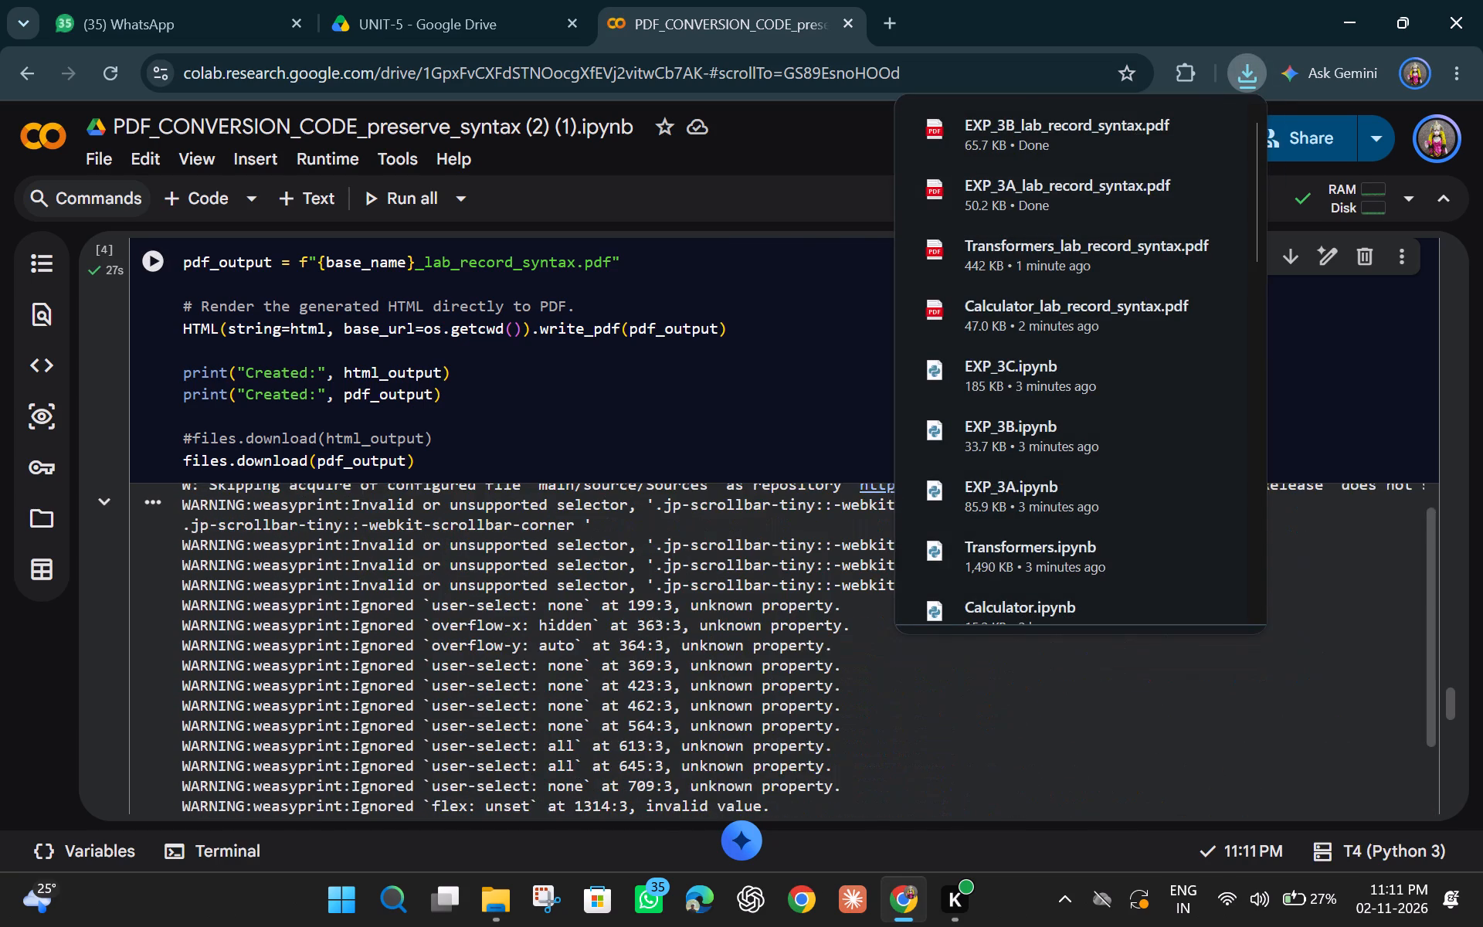
pyautogui.scroll(8, 729, 642)
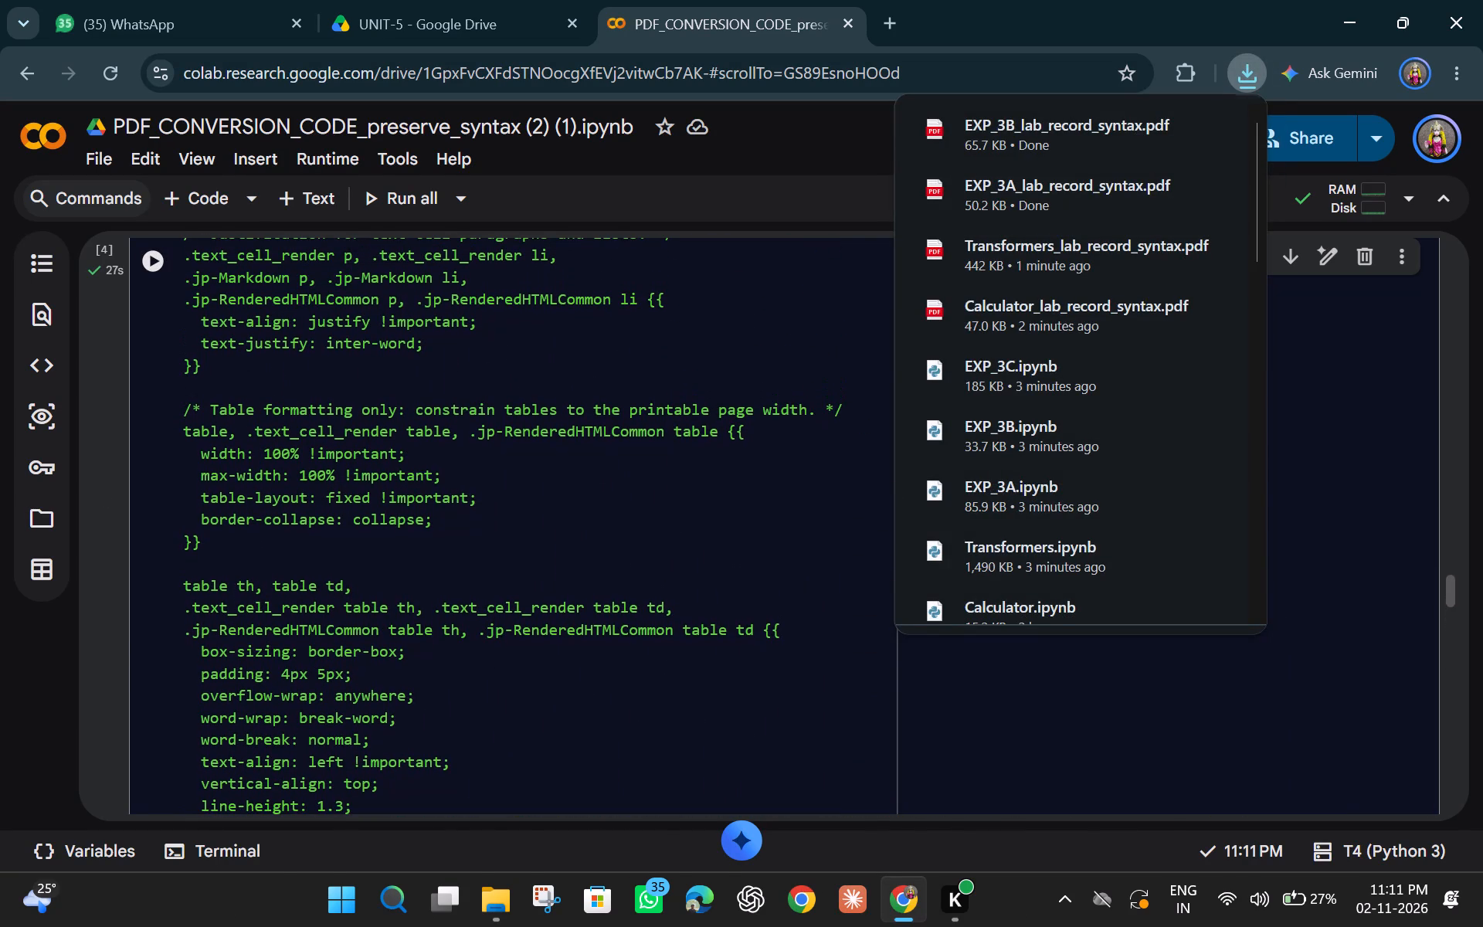
pyautogui.click(736, 474)
pyautogui.hotkey('shift', 'Return')
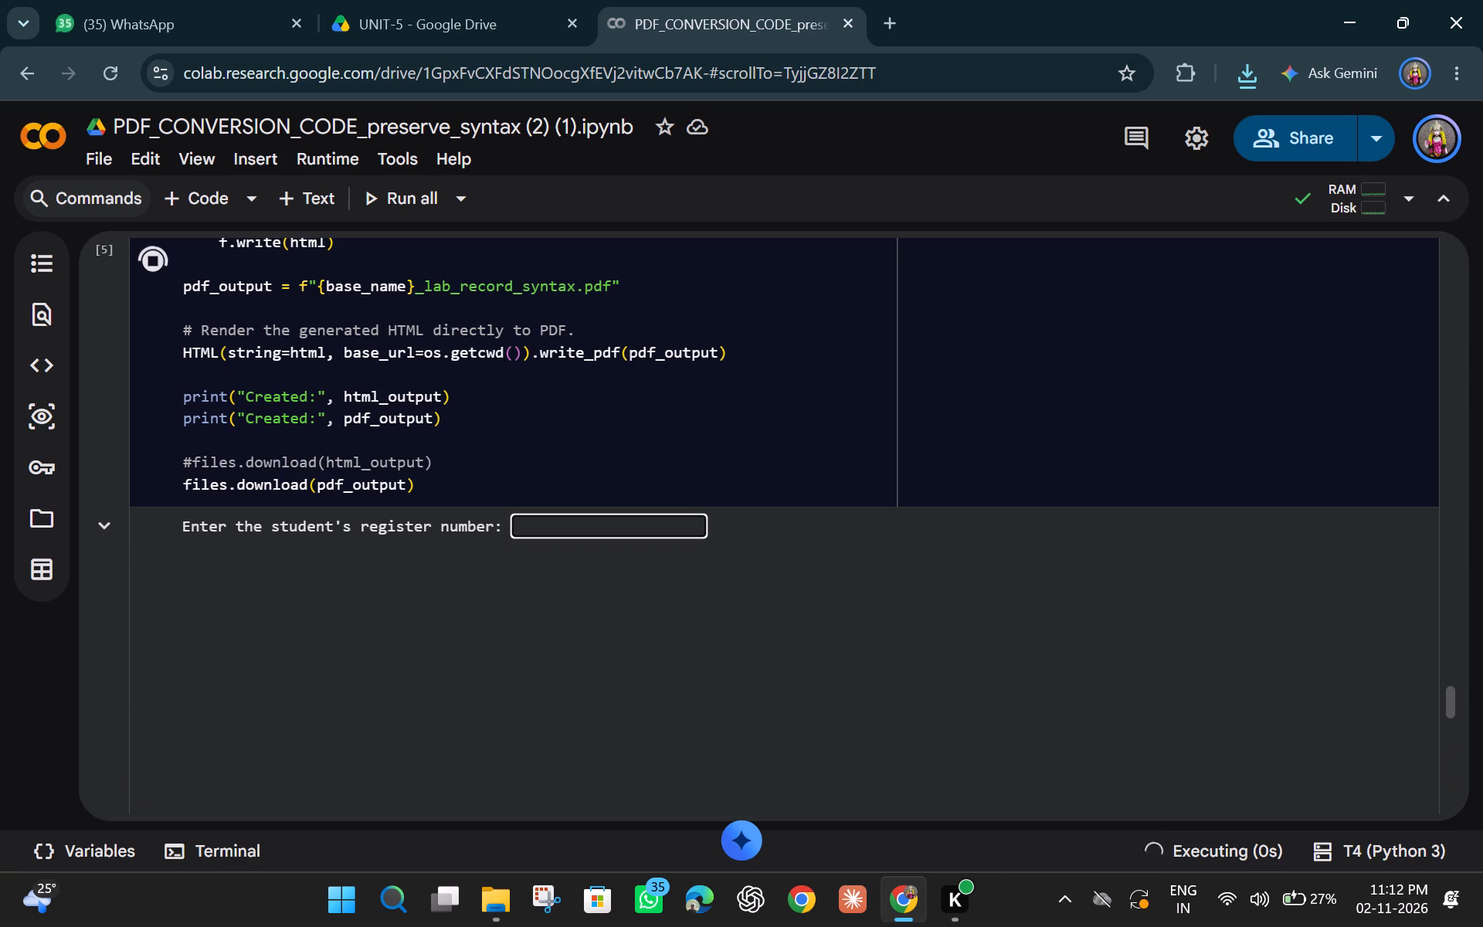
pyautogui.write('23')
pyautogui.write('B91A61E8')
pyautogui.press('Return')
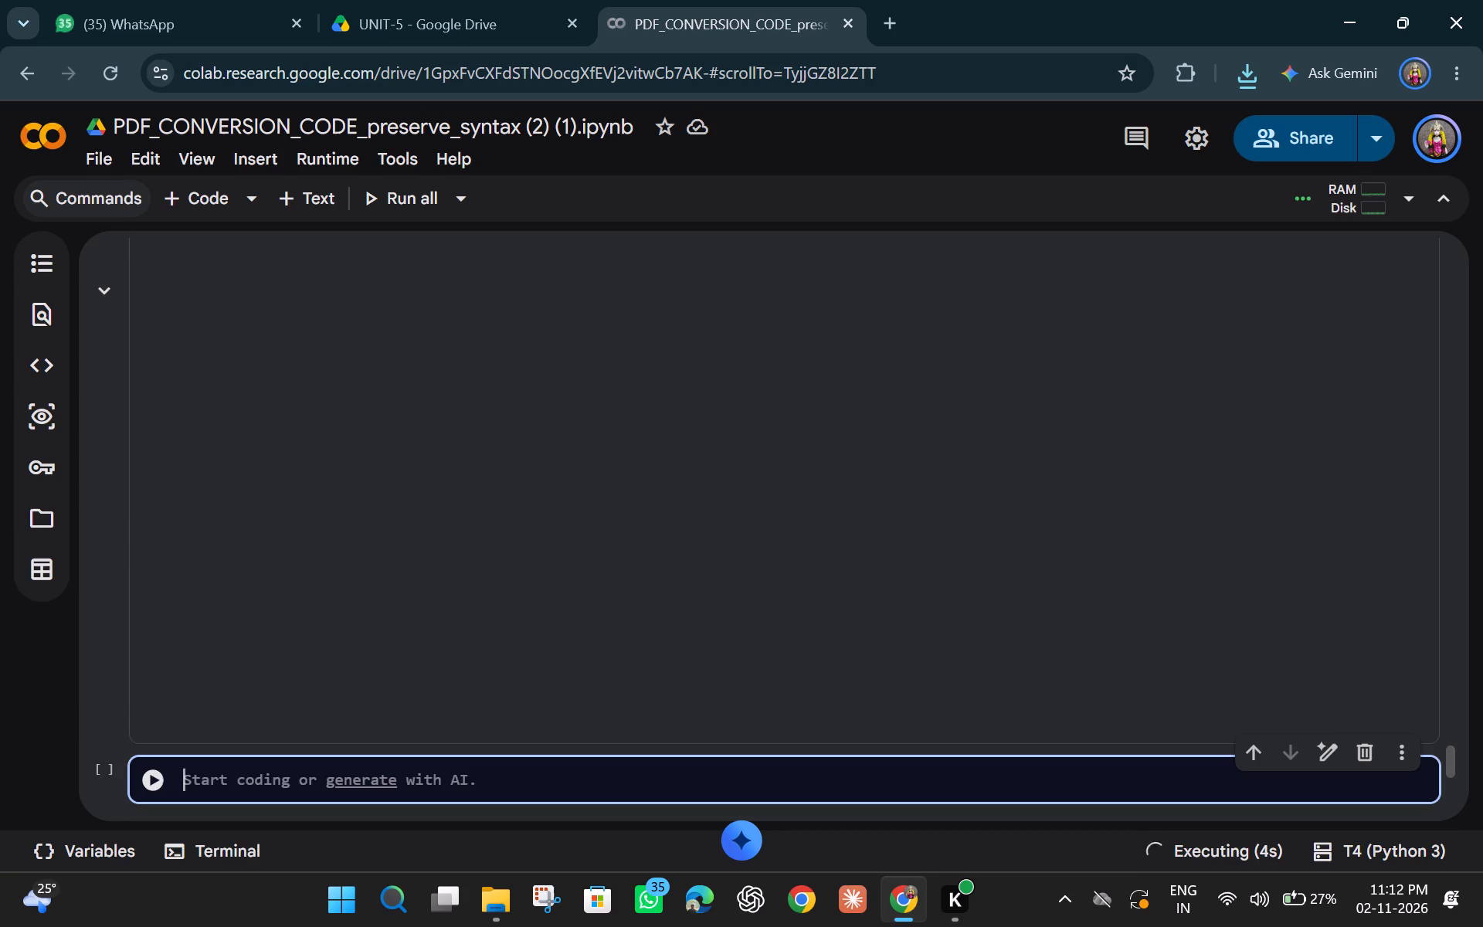
# Upload the EXP_3C notebook from Downloads to the running cell to convert it to a PDF.
pyautogui.scroll(8, 736, 474)
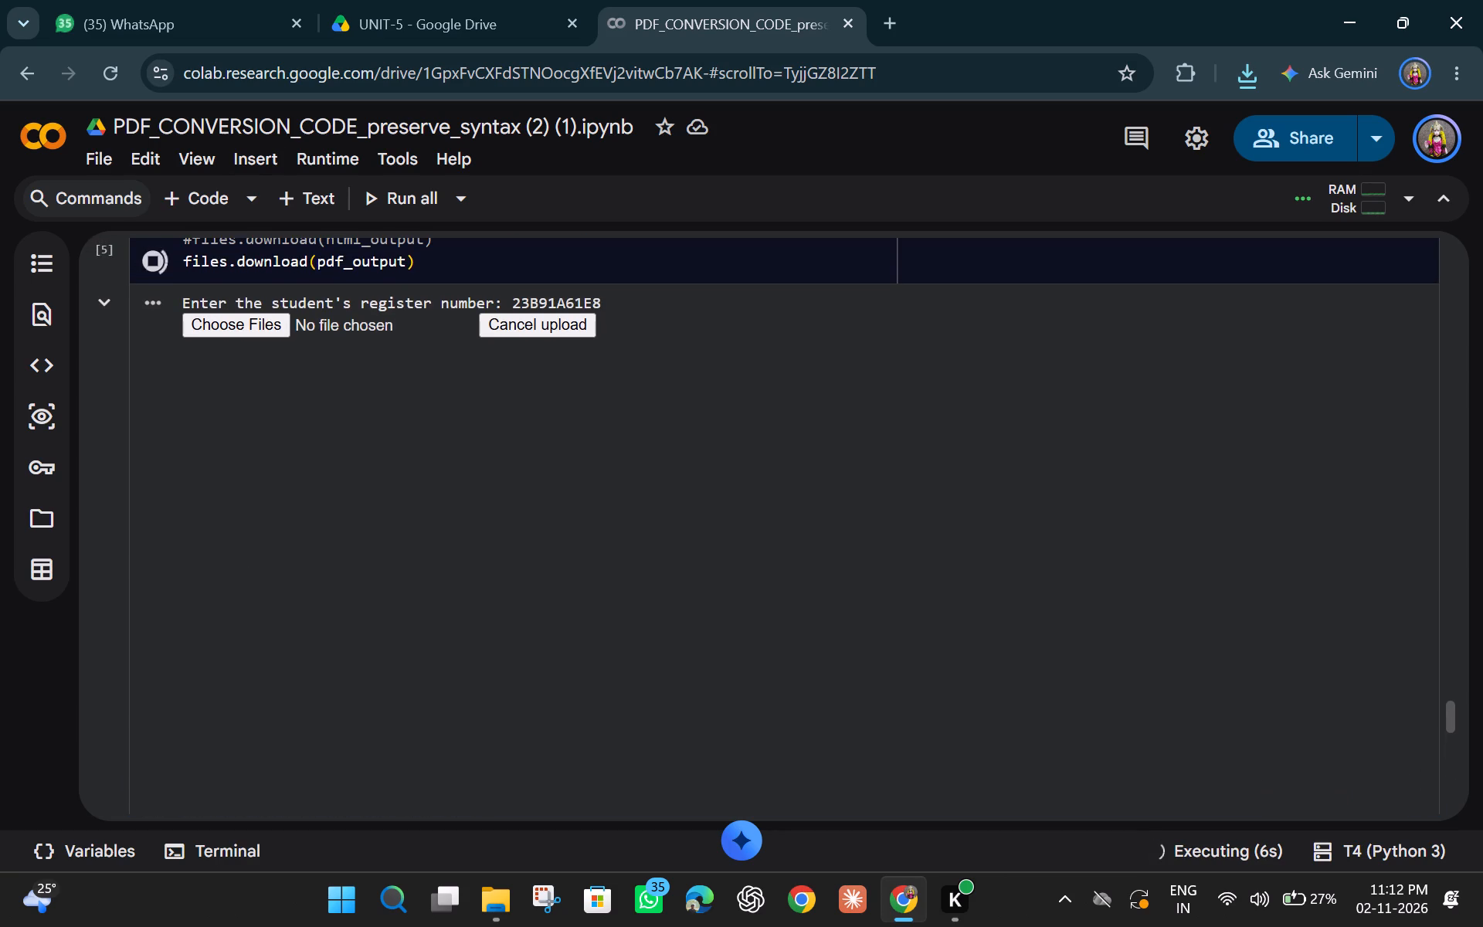
pyautogui.click(232, 320)
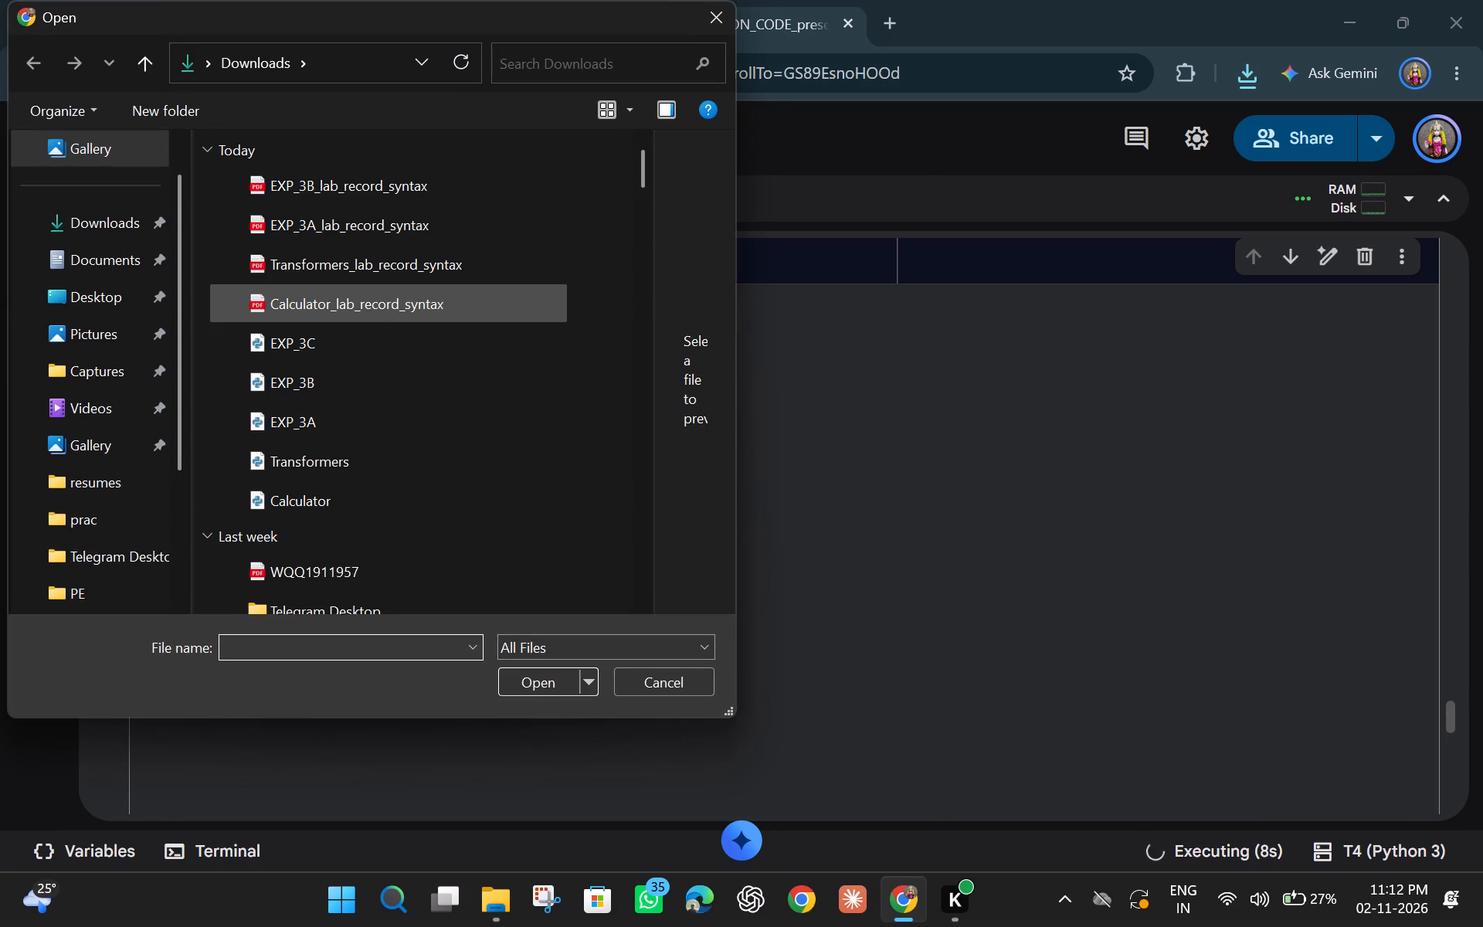
pyautogui.click(297, 351)
pyautogui.press('Return')
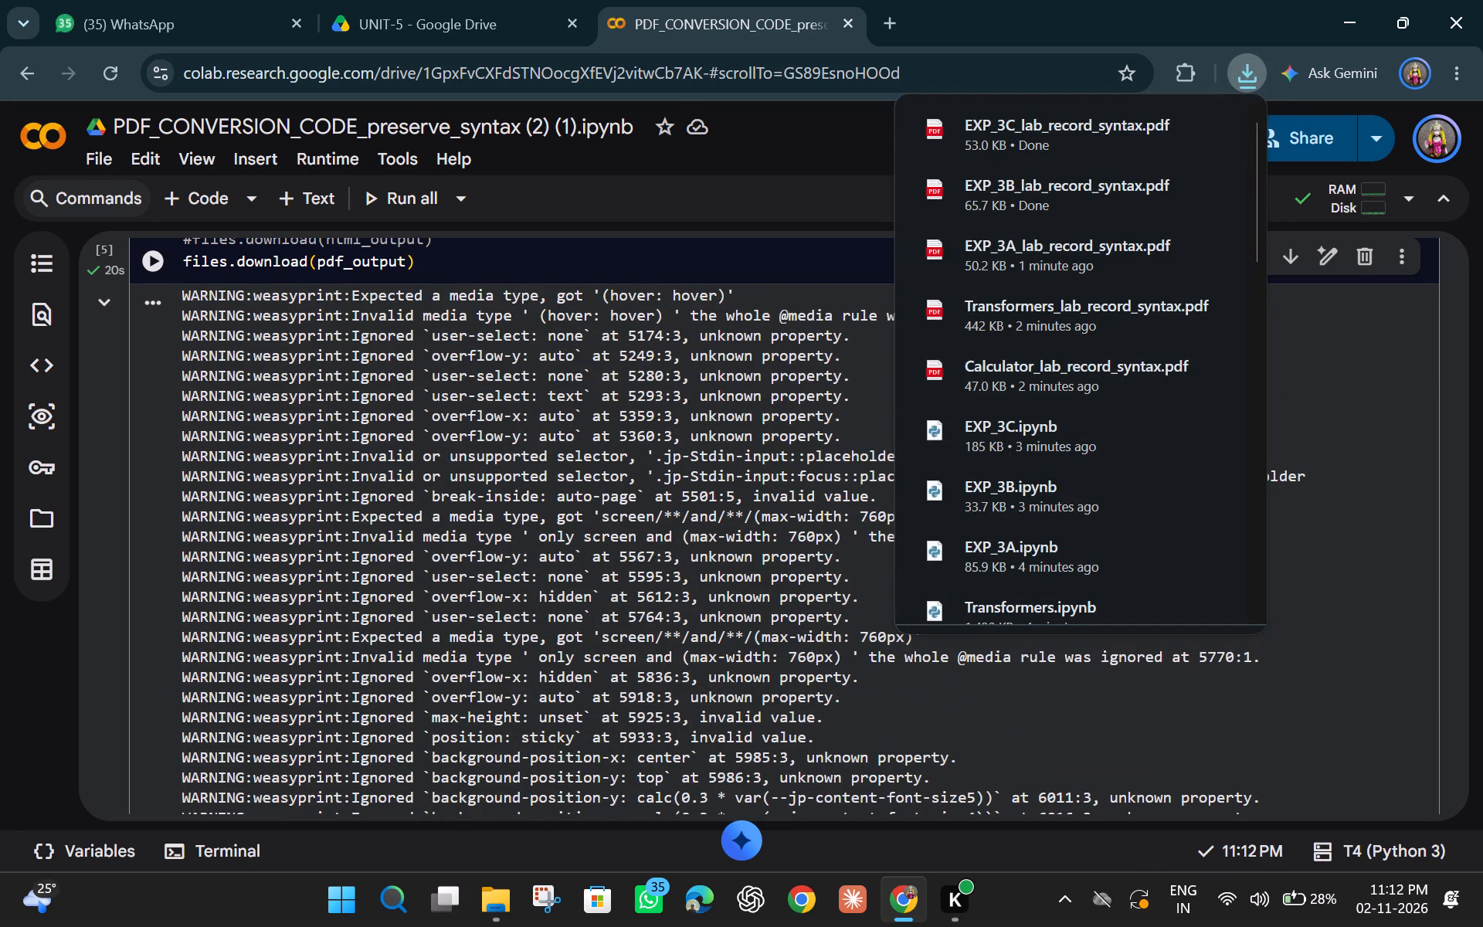
# Go back to the shared Prompt Engineering folder in Drive, look over its files, and close the Drive tab.
pyautogui.click(513, 16)
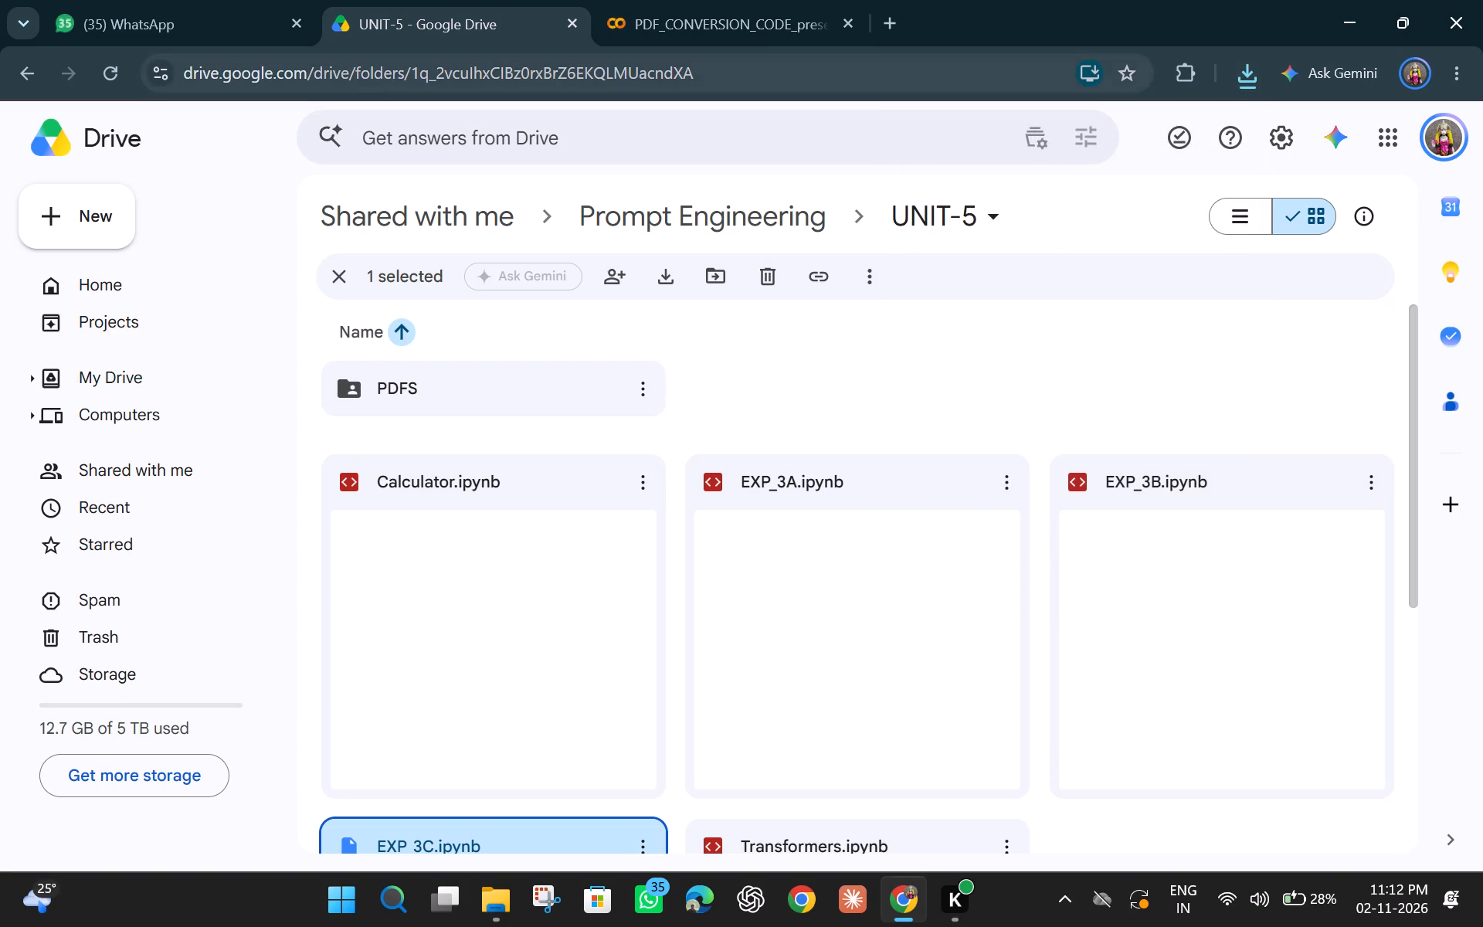
pyautogui.hscroll(7, 555, 450)
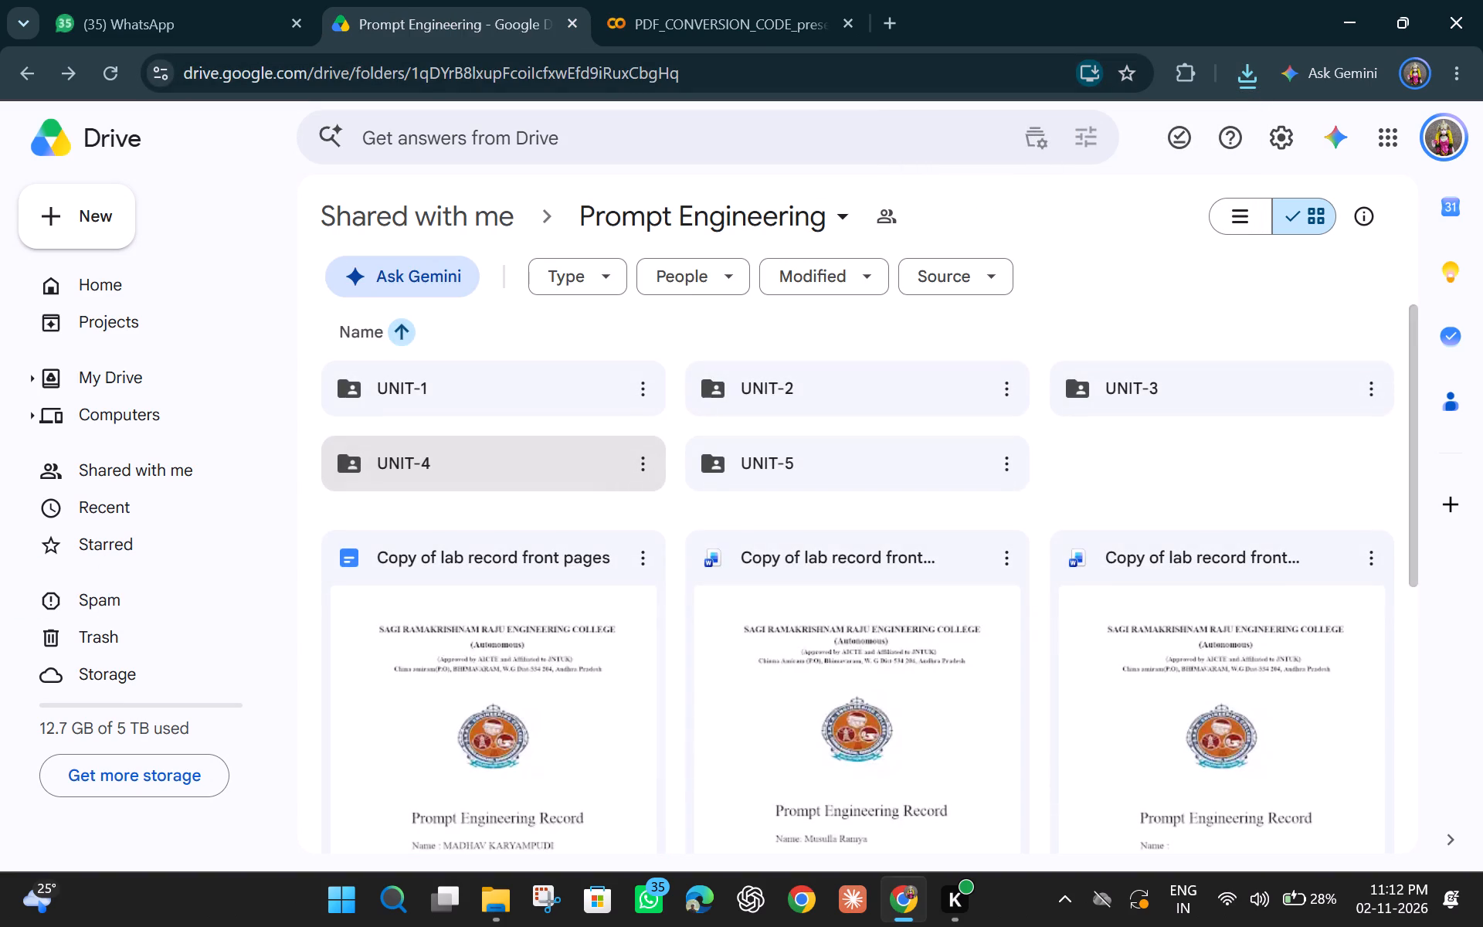
pyautogui.scroll(-6, 555, 450)
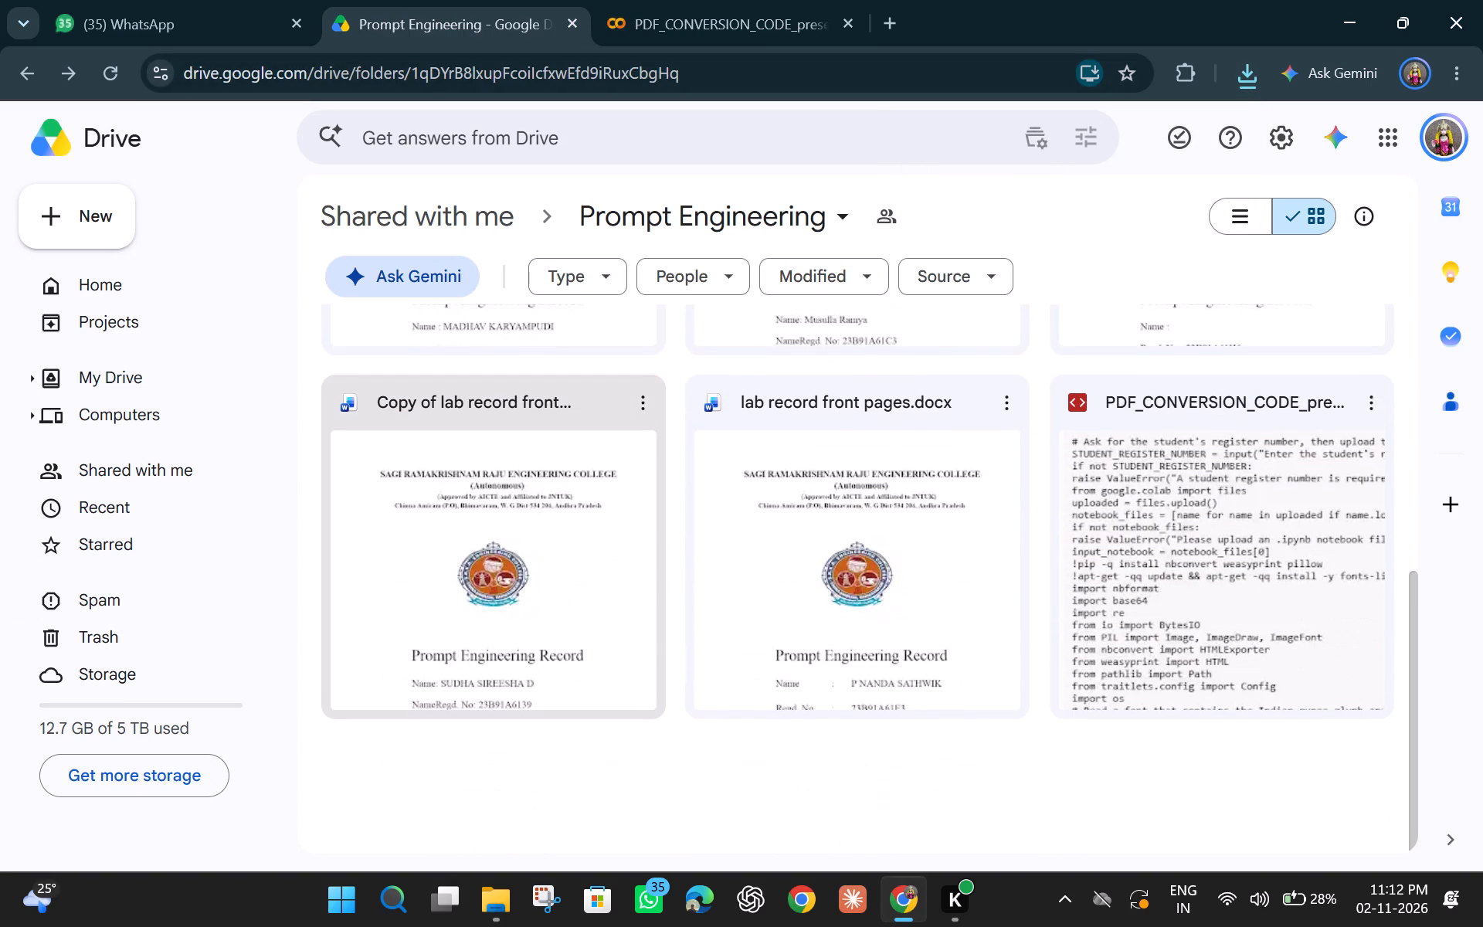
pyautogui.click(573, 15)
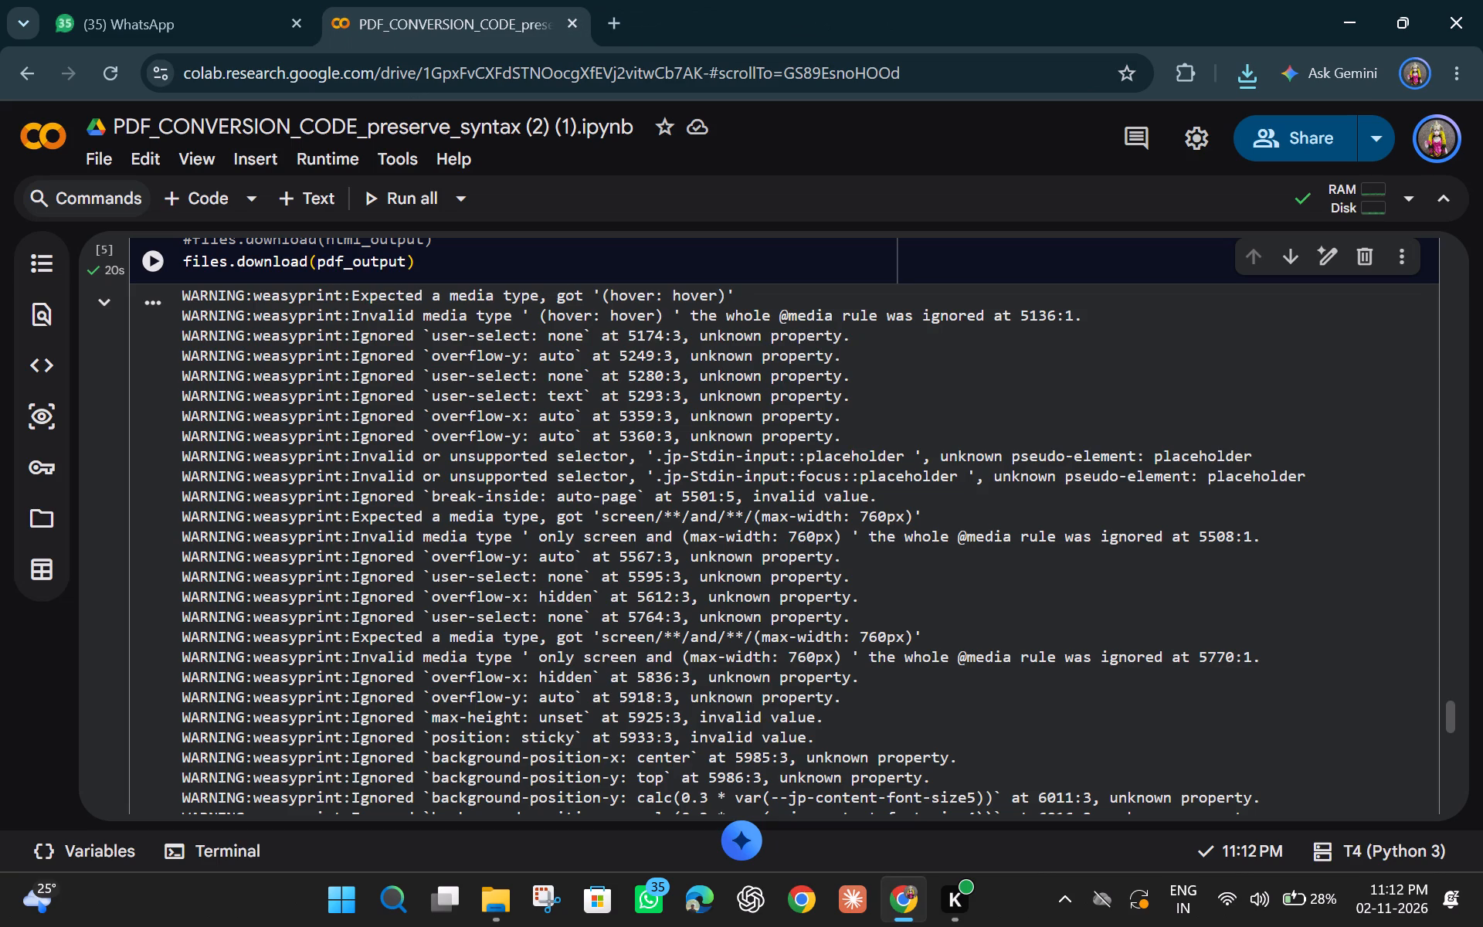
pyautogui.scroll(7, 635, 409)
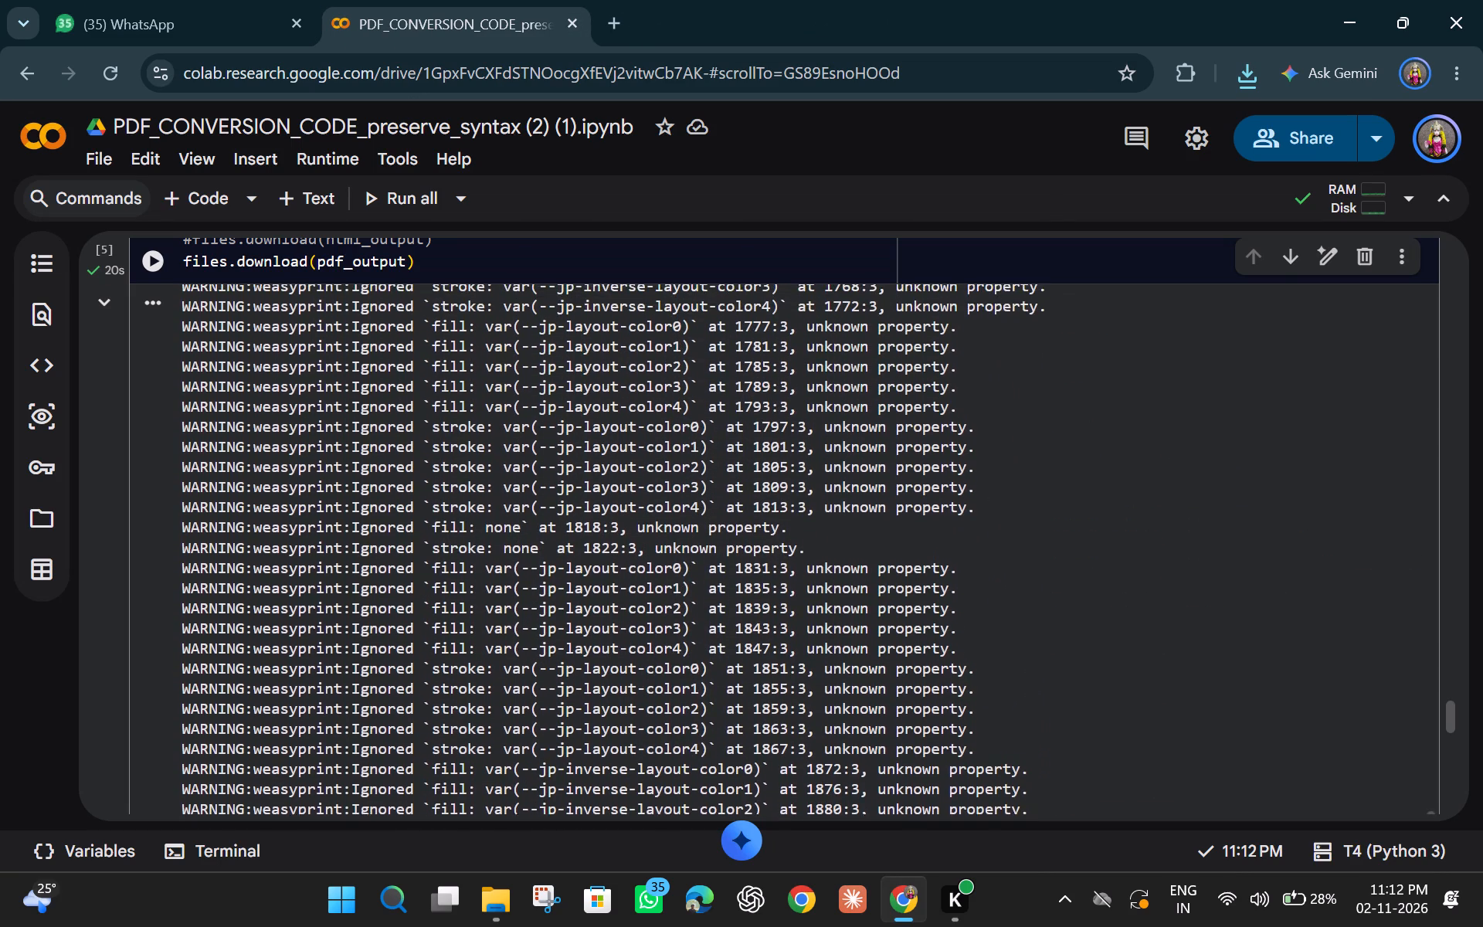
# Switch to File Explorer and move the five lab_record_syntax PDFs from Downloads into the PE folder.
pyautogui.hotkey('alt', 'Tab')
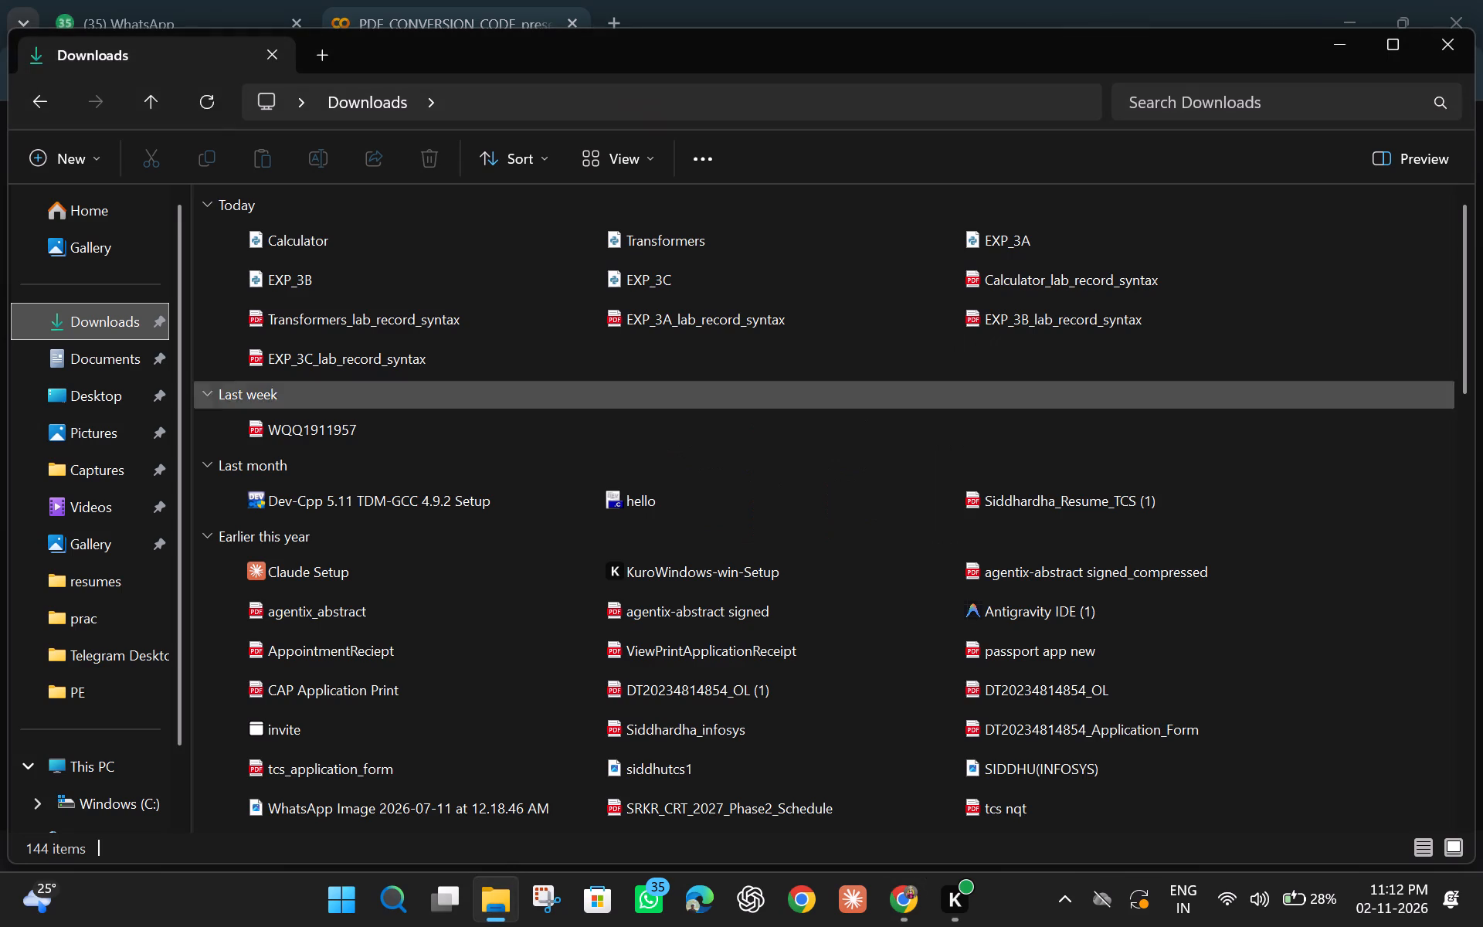
pyautogui.click(90, 393)
pyautogui.click(112, 339)
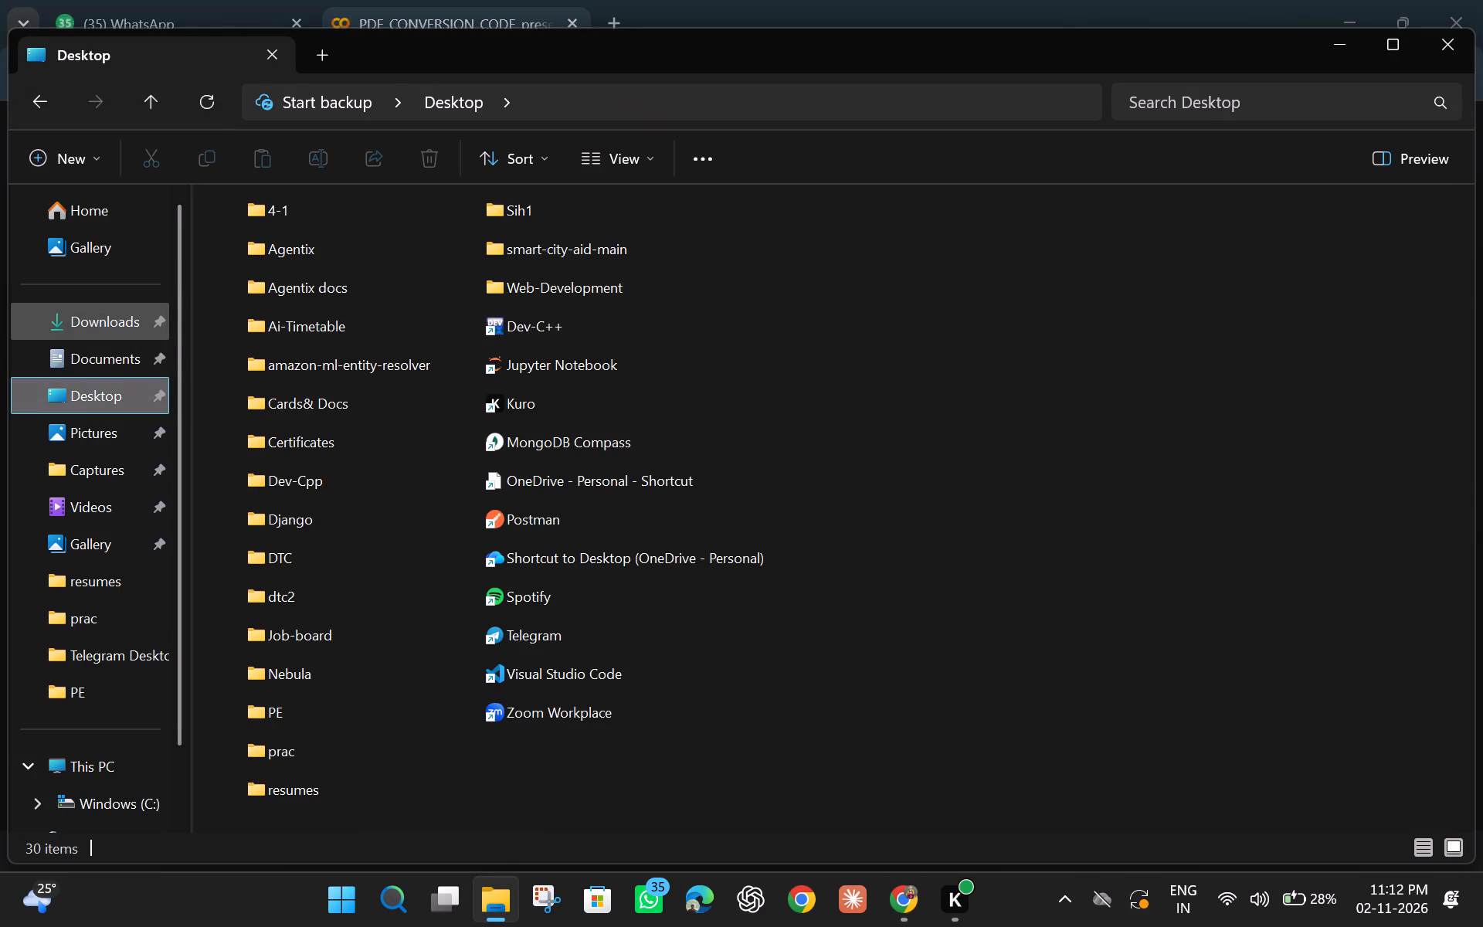
pyautogui.moveTo(112, 339); pyautogui.dragTo(260, 320)
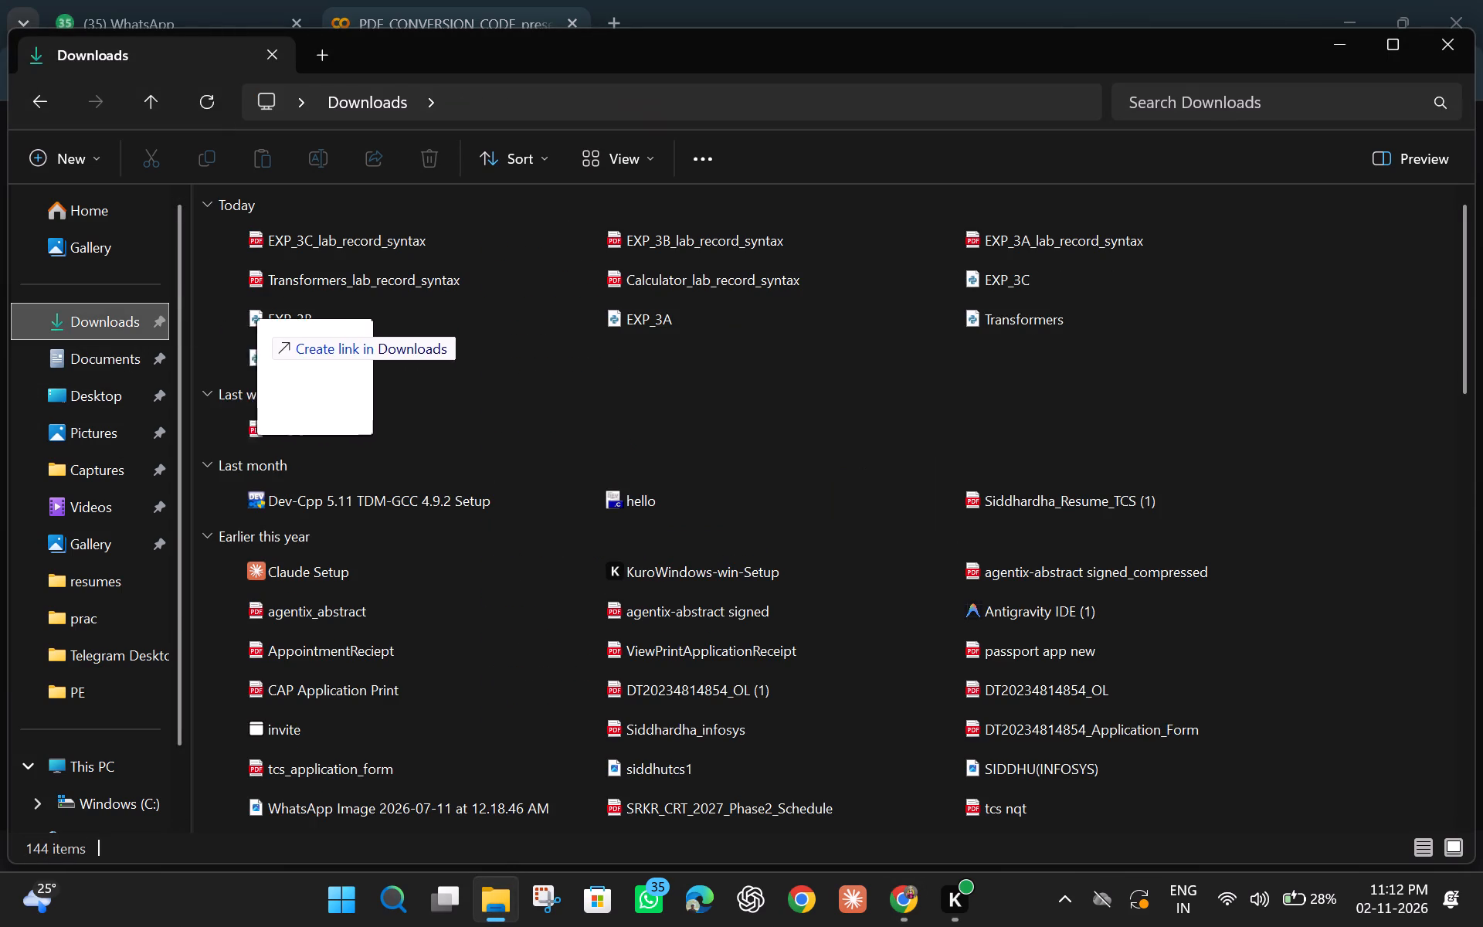
pyautogui.moveTo(260, 320); pyautogui.dragTo(74, 343)
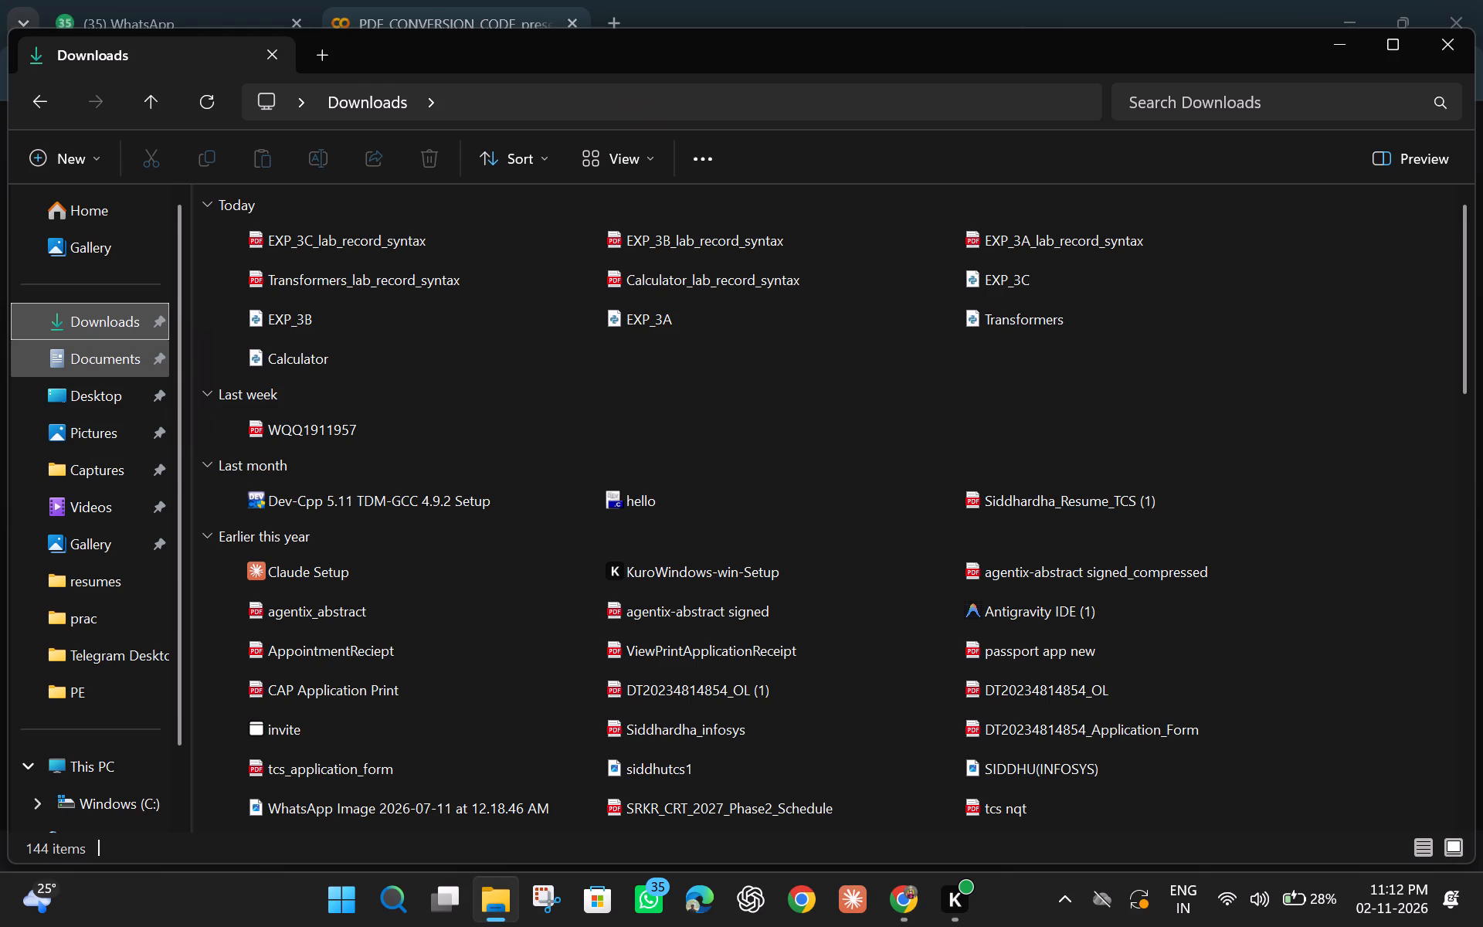
pyautogui.click(379, 246)
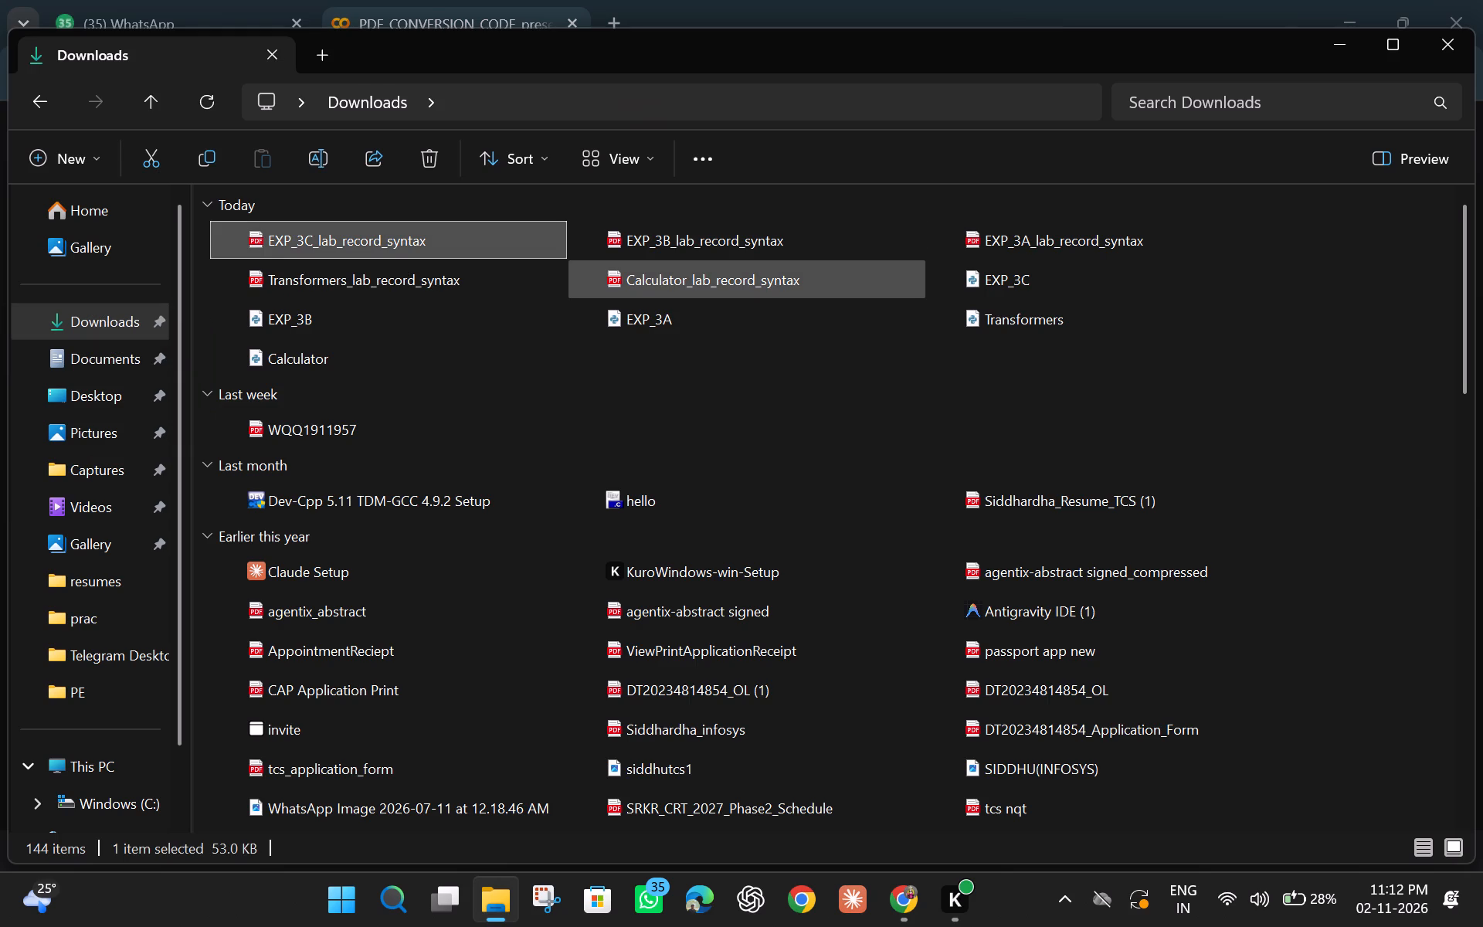
pyautogui.keyDown('shift'); pyautogui.click(676, 286); pyautogui.keyUp('shift')
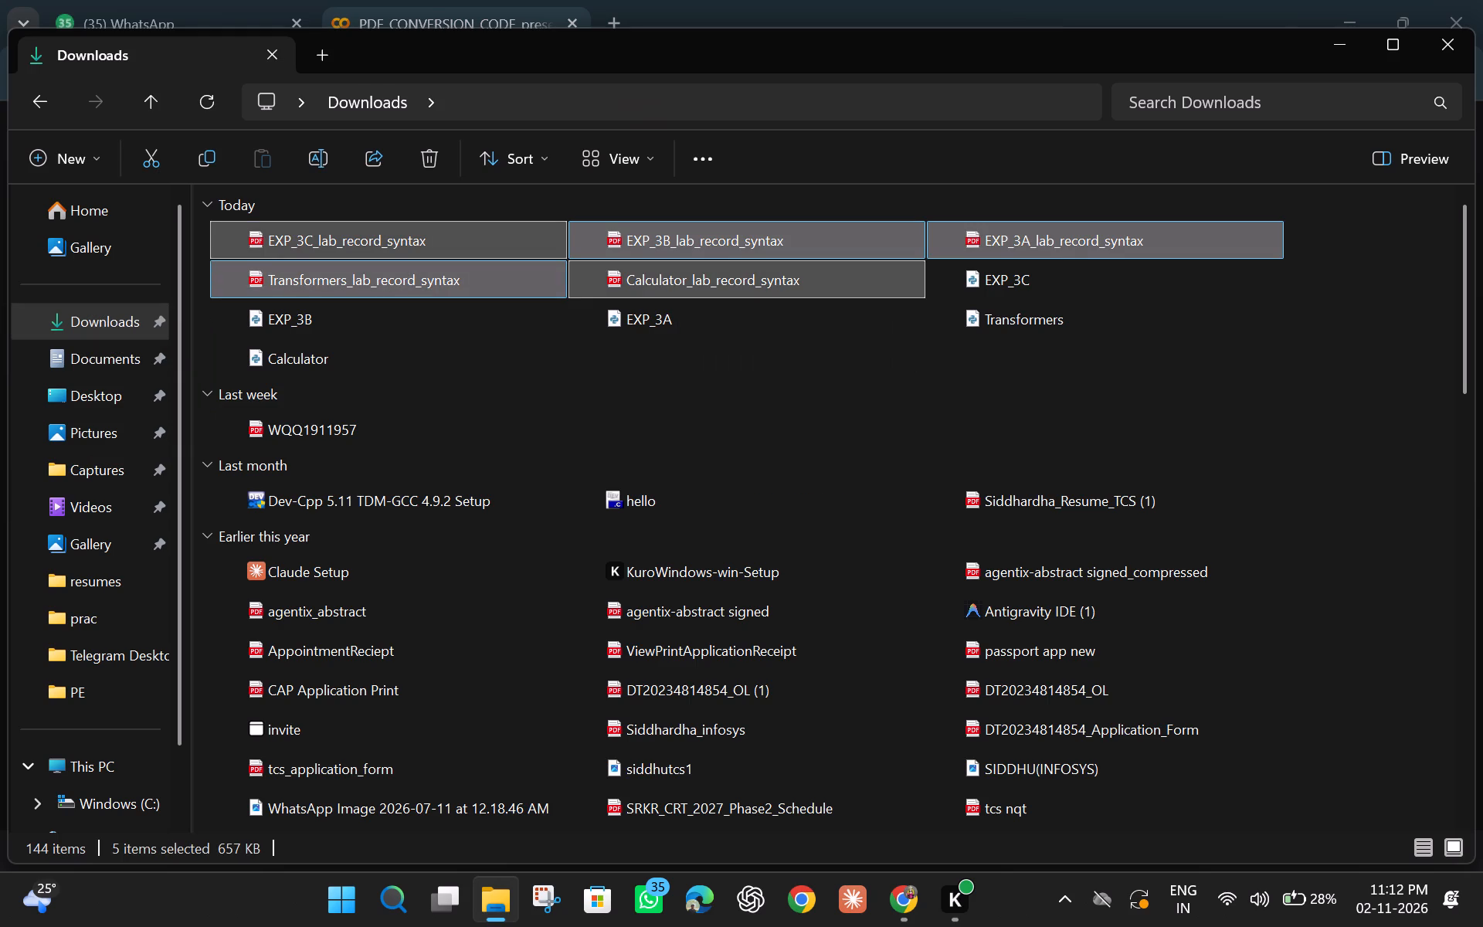
pyautogui.moveTo(502, 250); pyautogui.dragTo(137, 694)
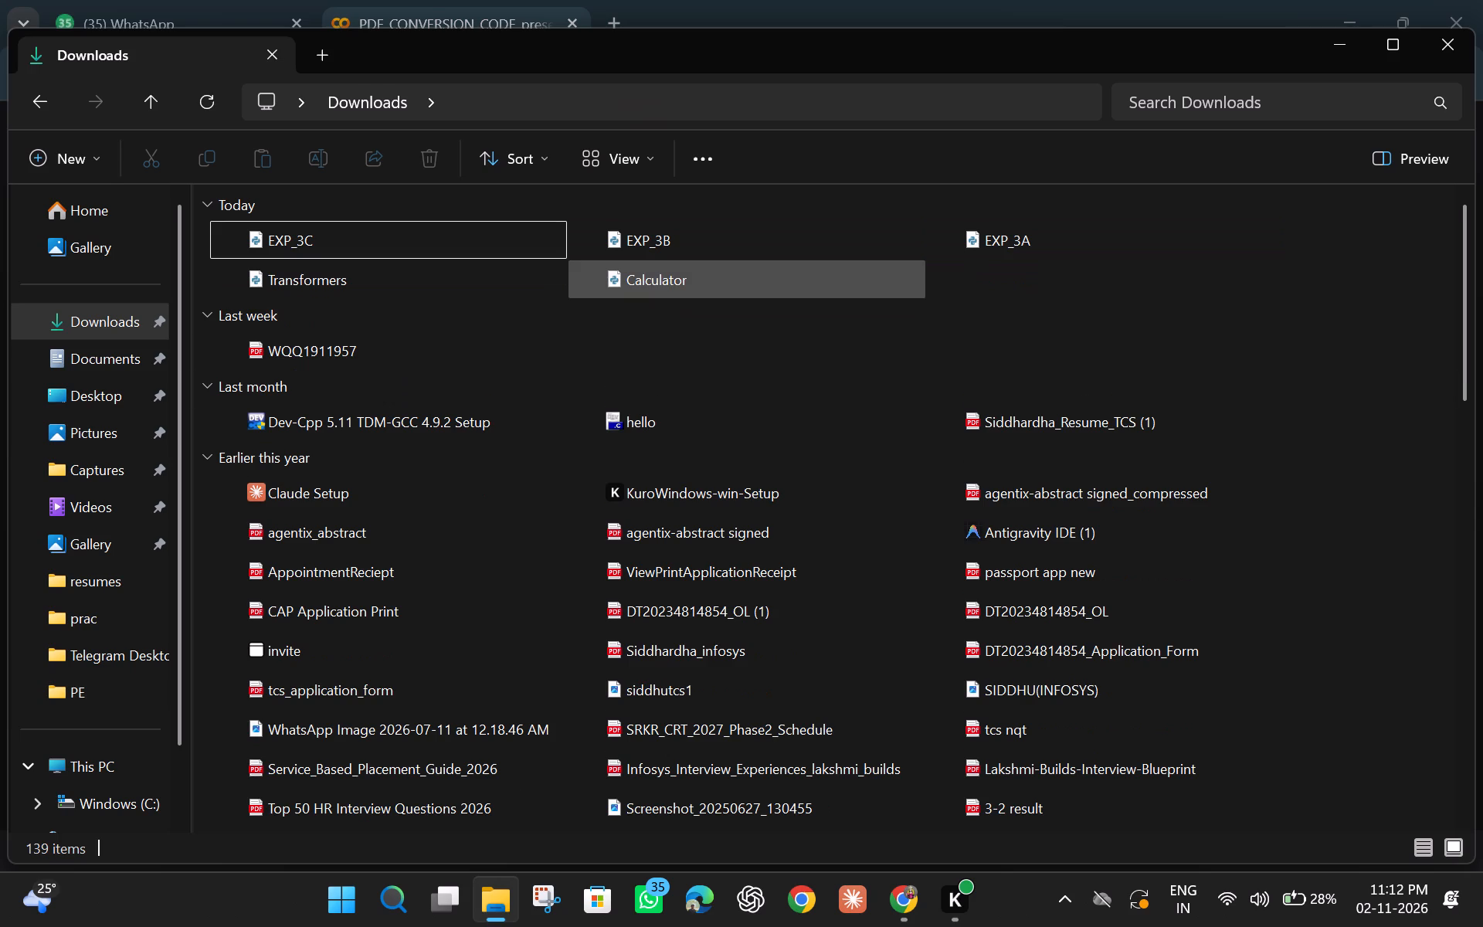
# Delete the EXP_3C, EXP_3B, EXP_3A, Transformers and Calculator notebooks from Downloads.
pyautogui.keyDown('shift'); pyautogui.click(673, 268); pyautogui.keyUp('shift')
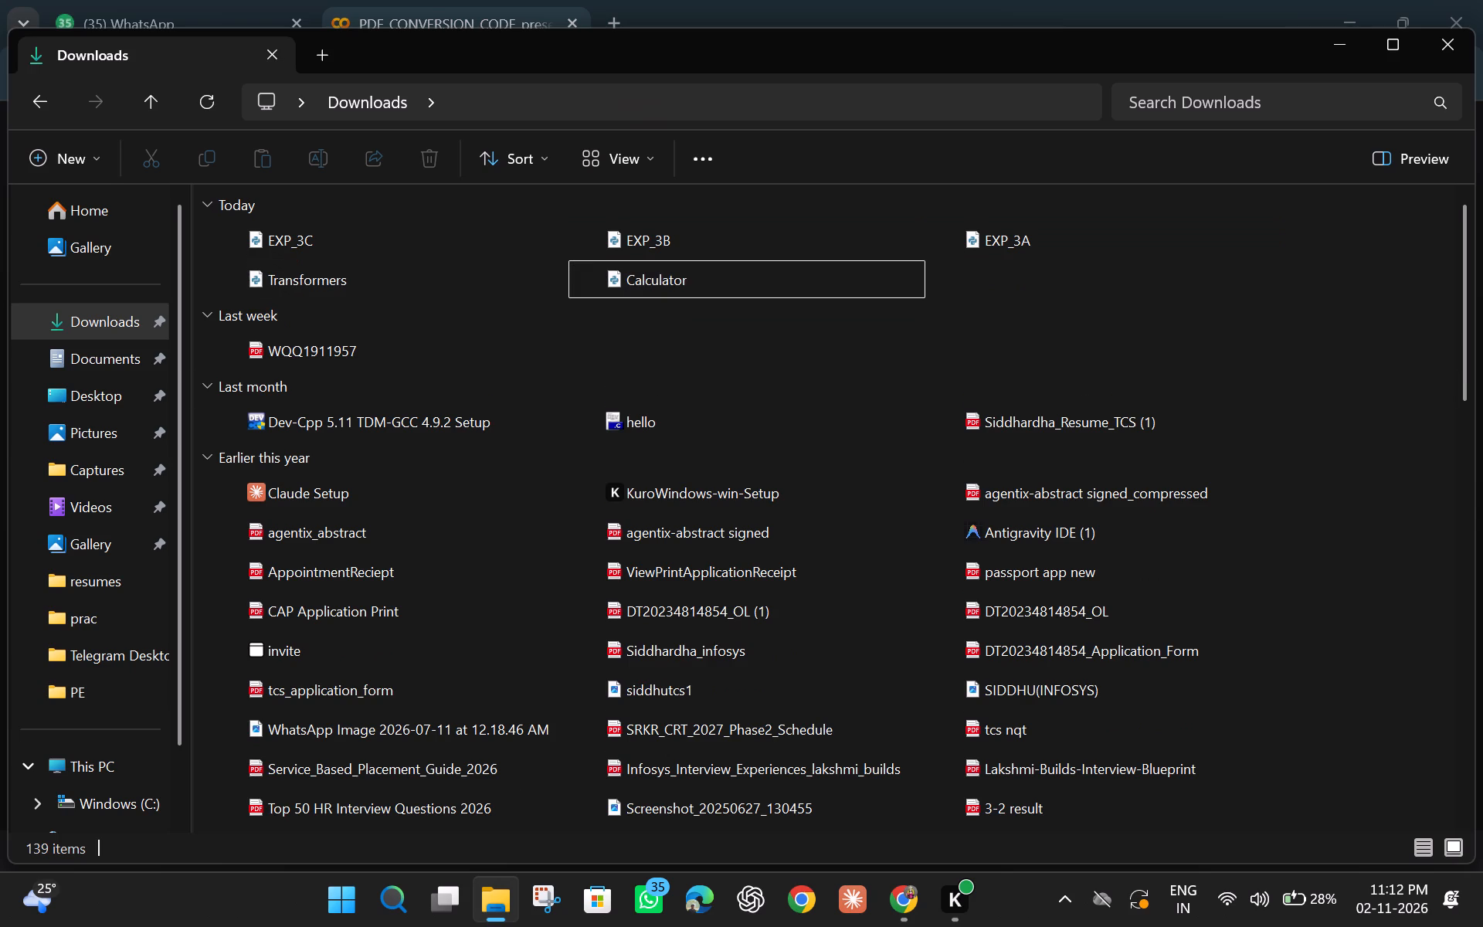
pyautogui.click(417, 255)
pyautogui.keyDown('shift'); pyautogui.click(629, 277); pyautogui.keyUp('shift')
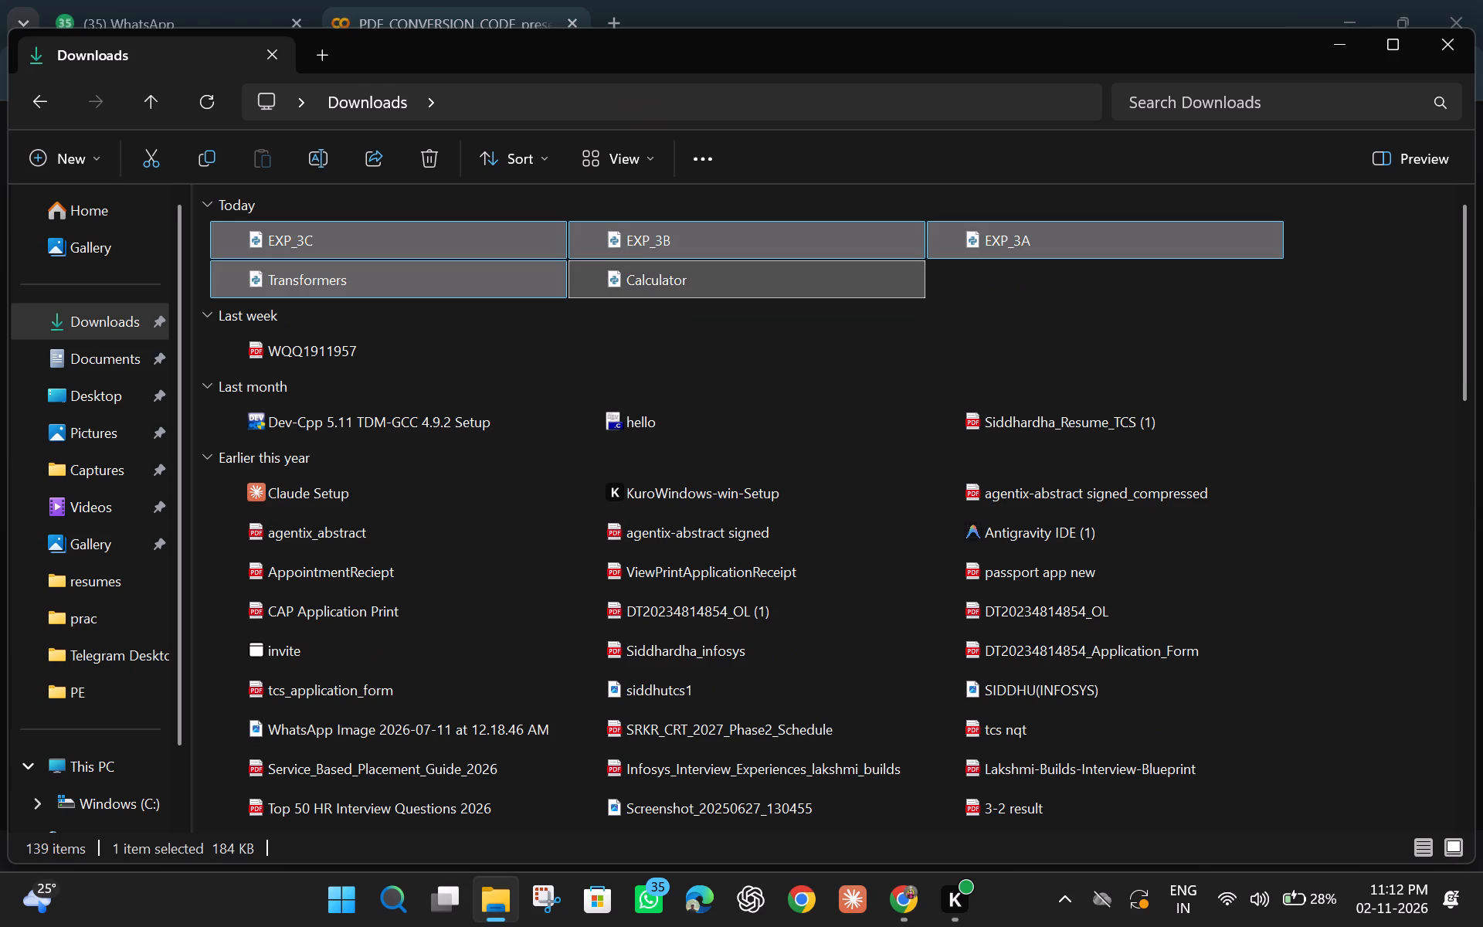
pyautogui.click(431, 154)
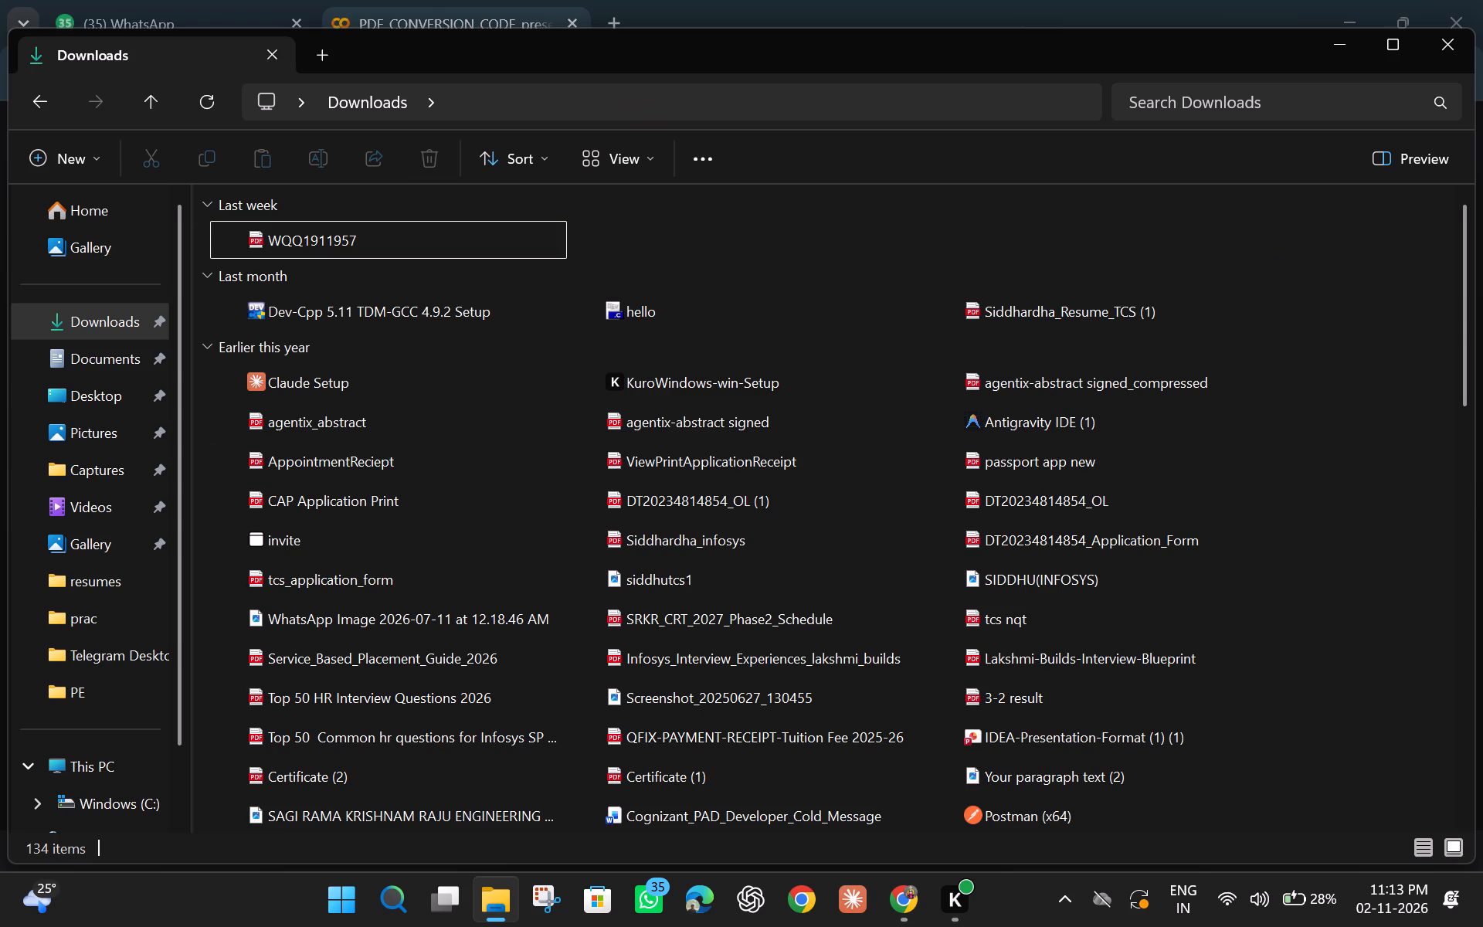
# Open the PE folder and rename the EXP_3A_lab_record_syntax PDF as EXP-5-1.
pyautogui.doubleClick(66, 697)
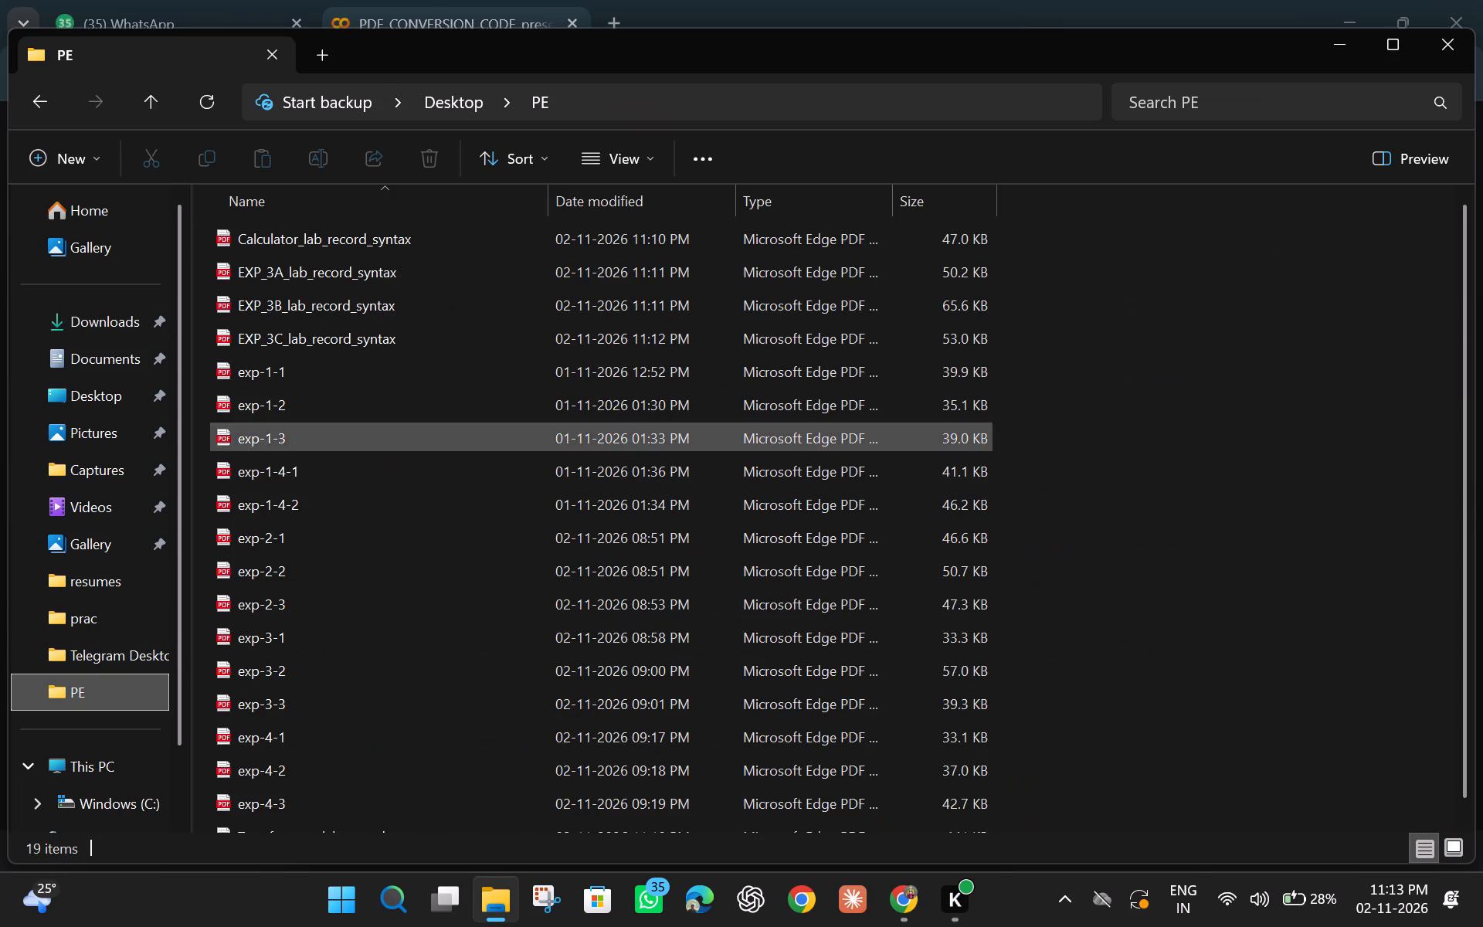
pyautogui.click(457, 273)
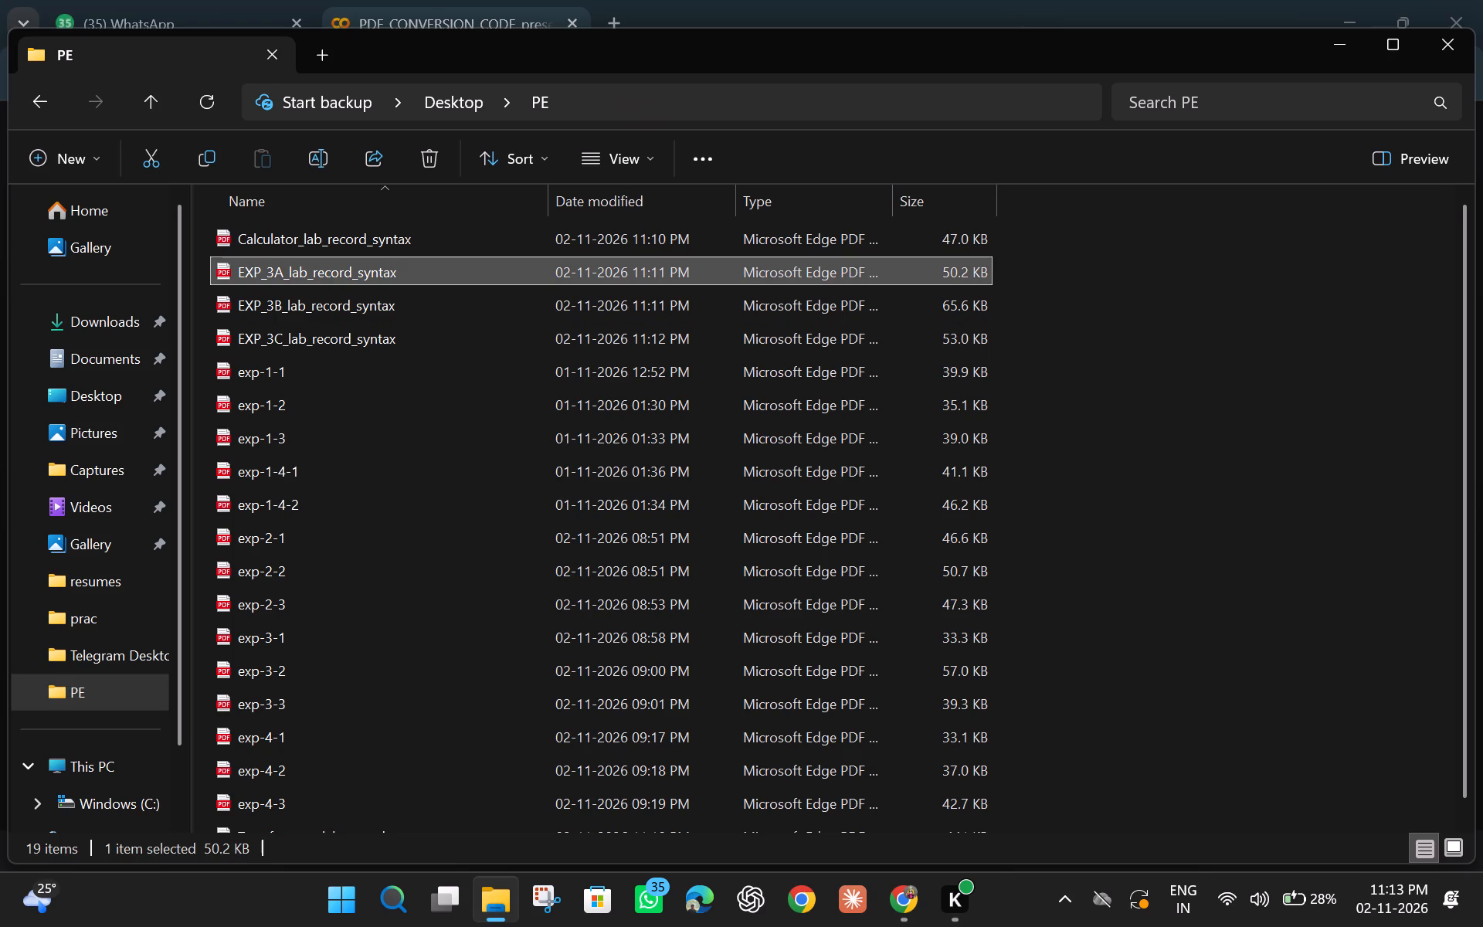
pyautogui.click(331, 154)
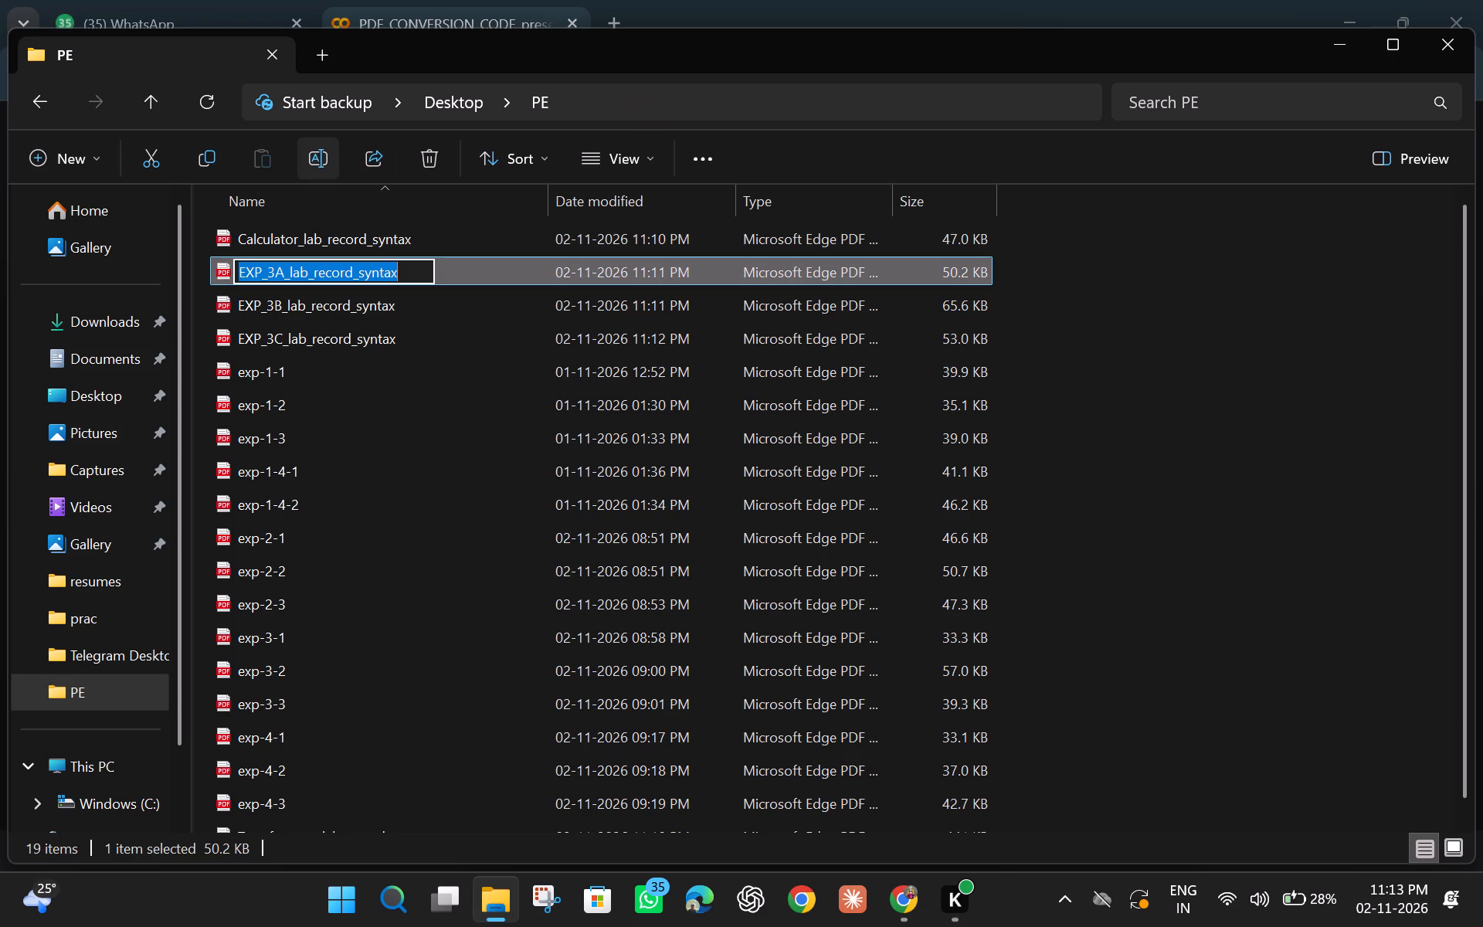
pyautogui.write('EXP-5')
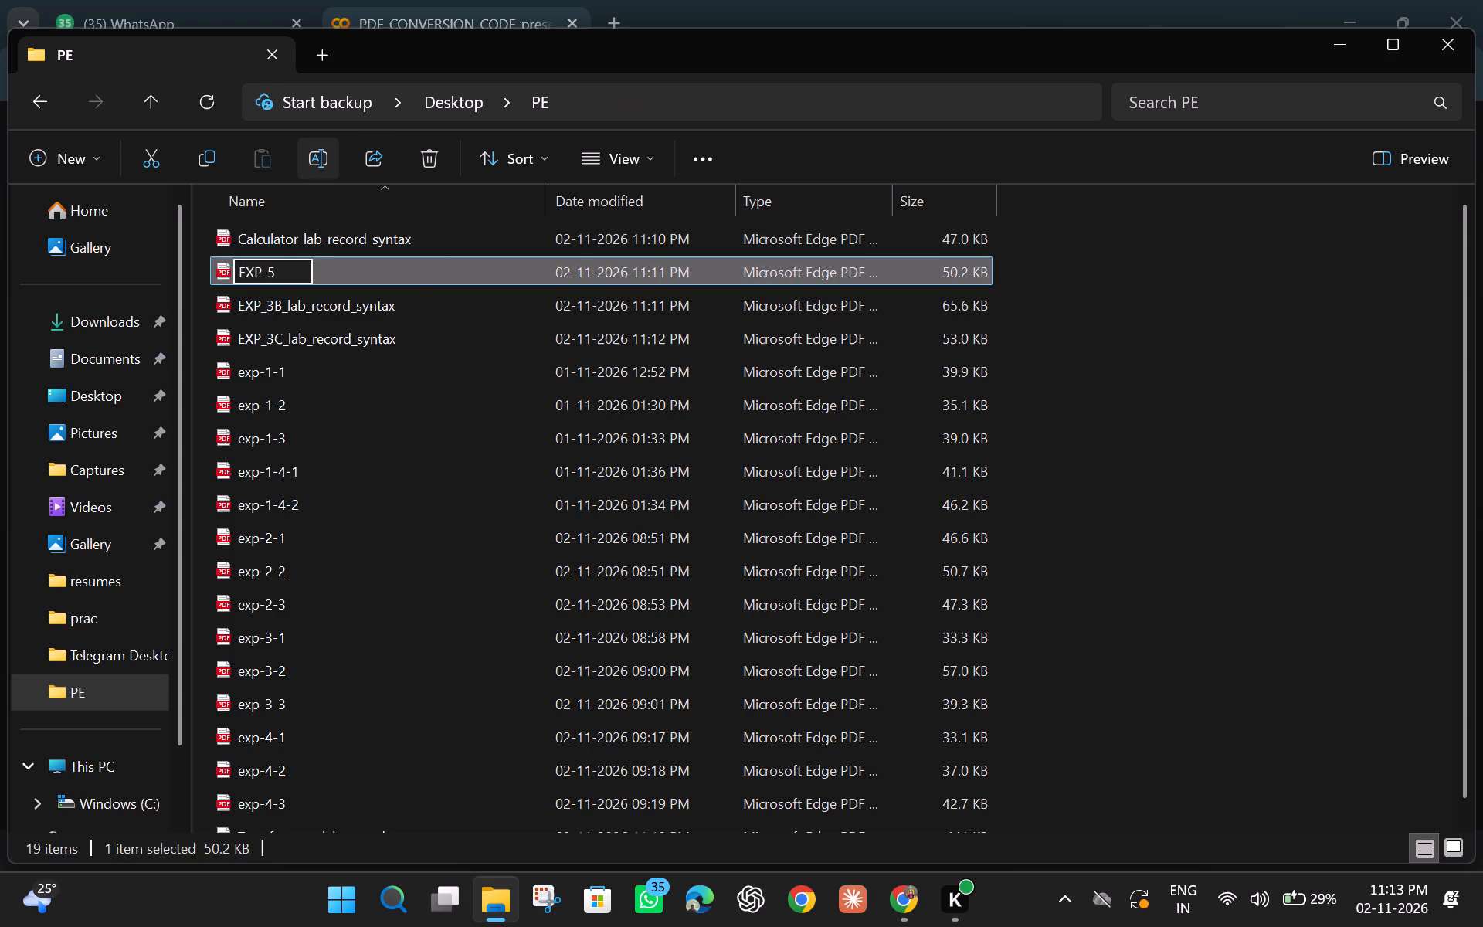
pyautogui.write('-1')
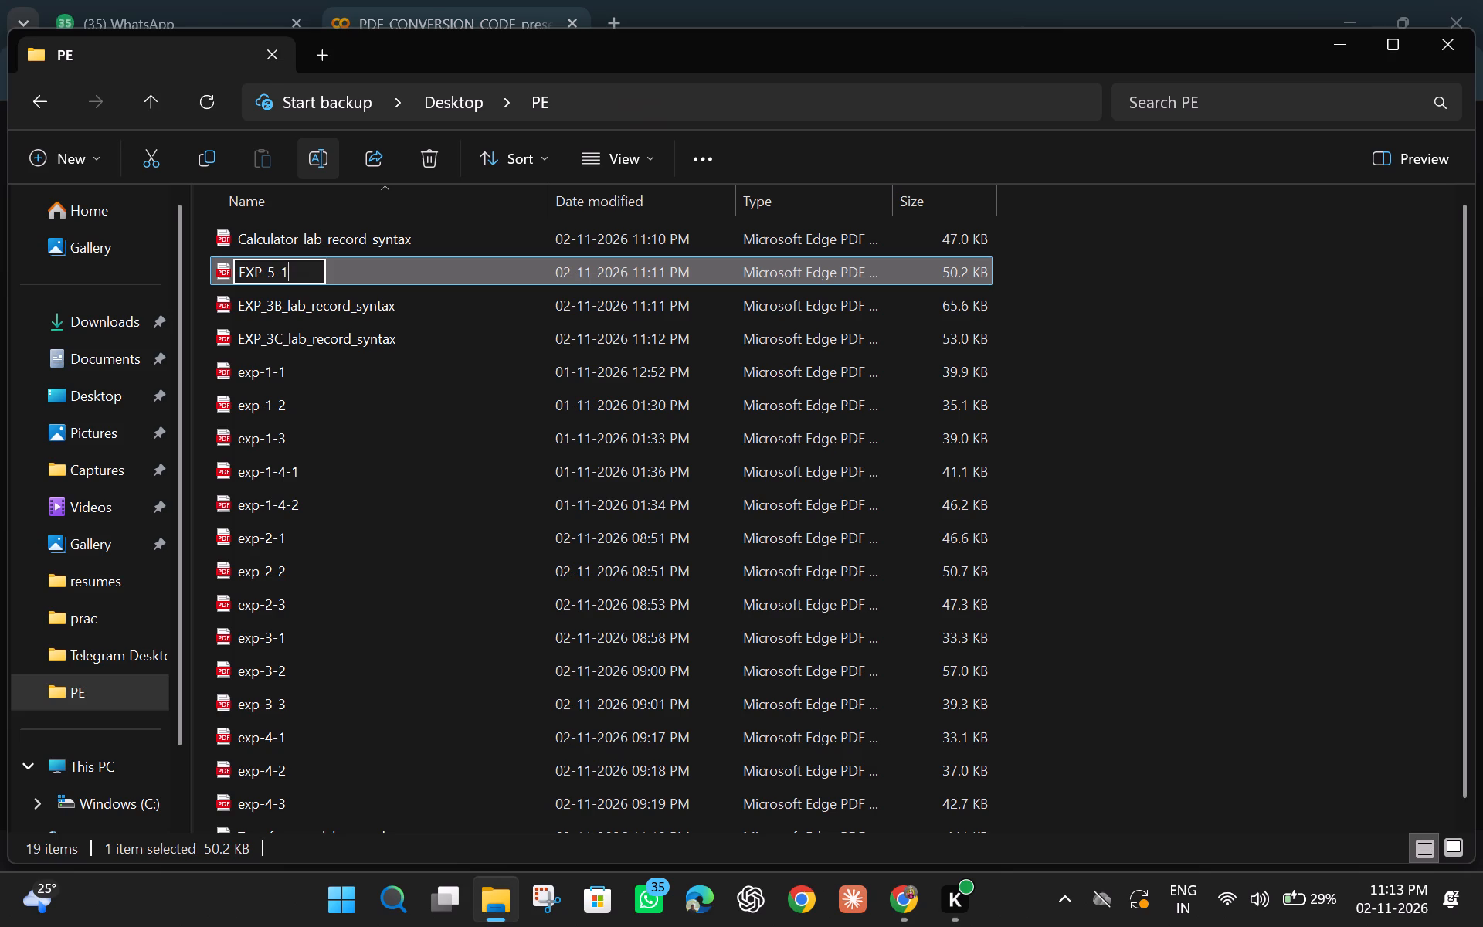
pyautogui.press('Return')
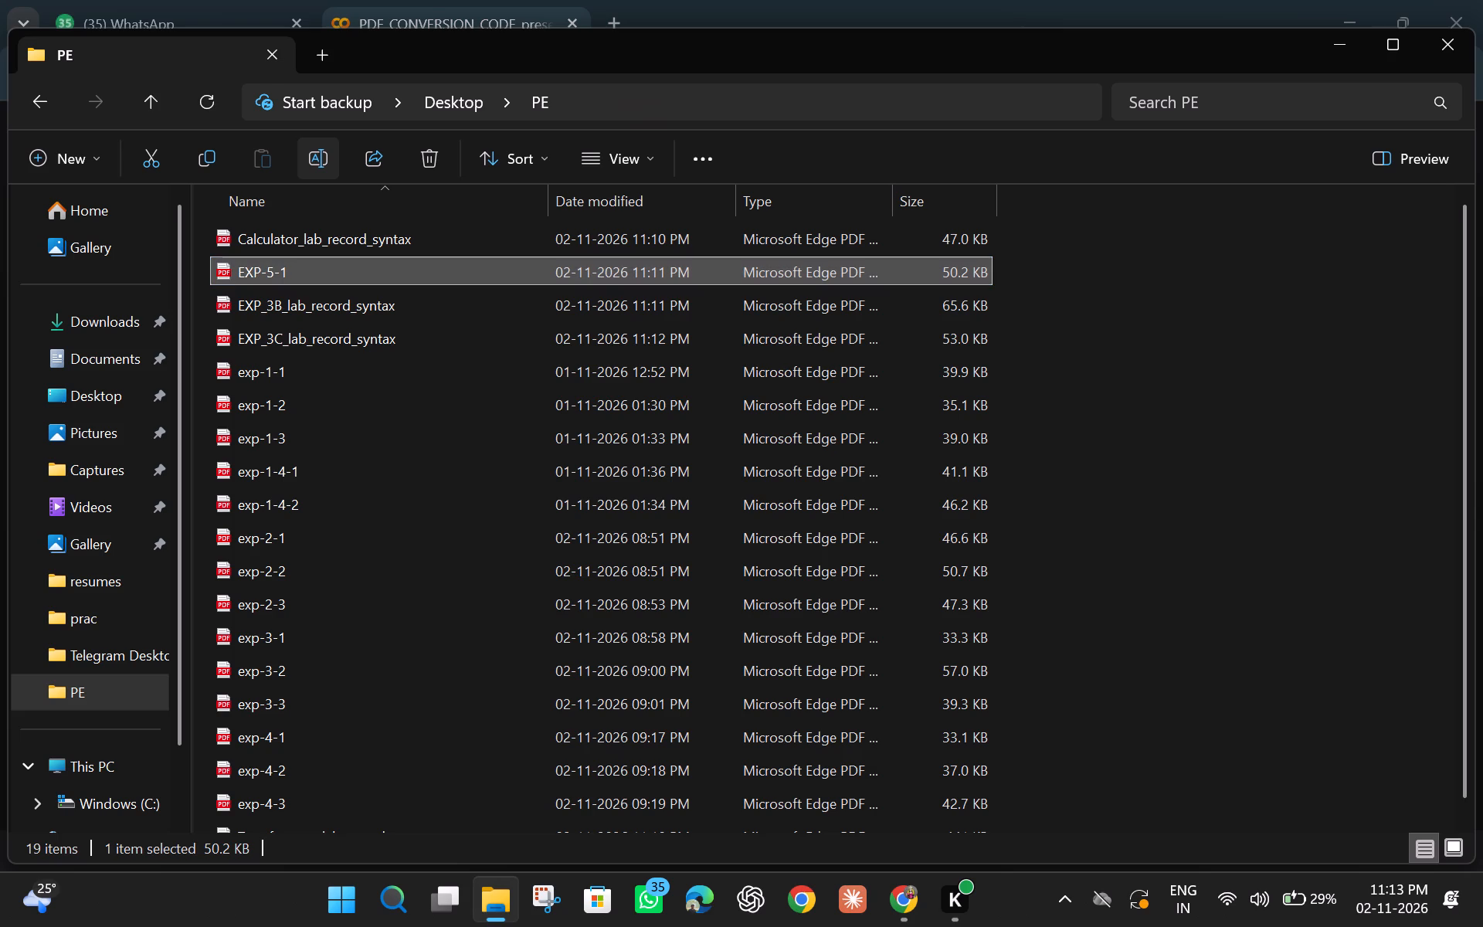
# Rename the EXP_3B_lab_record_syntax PDF in the PE folder as EXP-5-2.
pyautogui.click(253, 307)
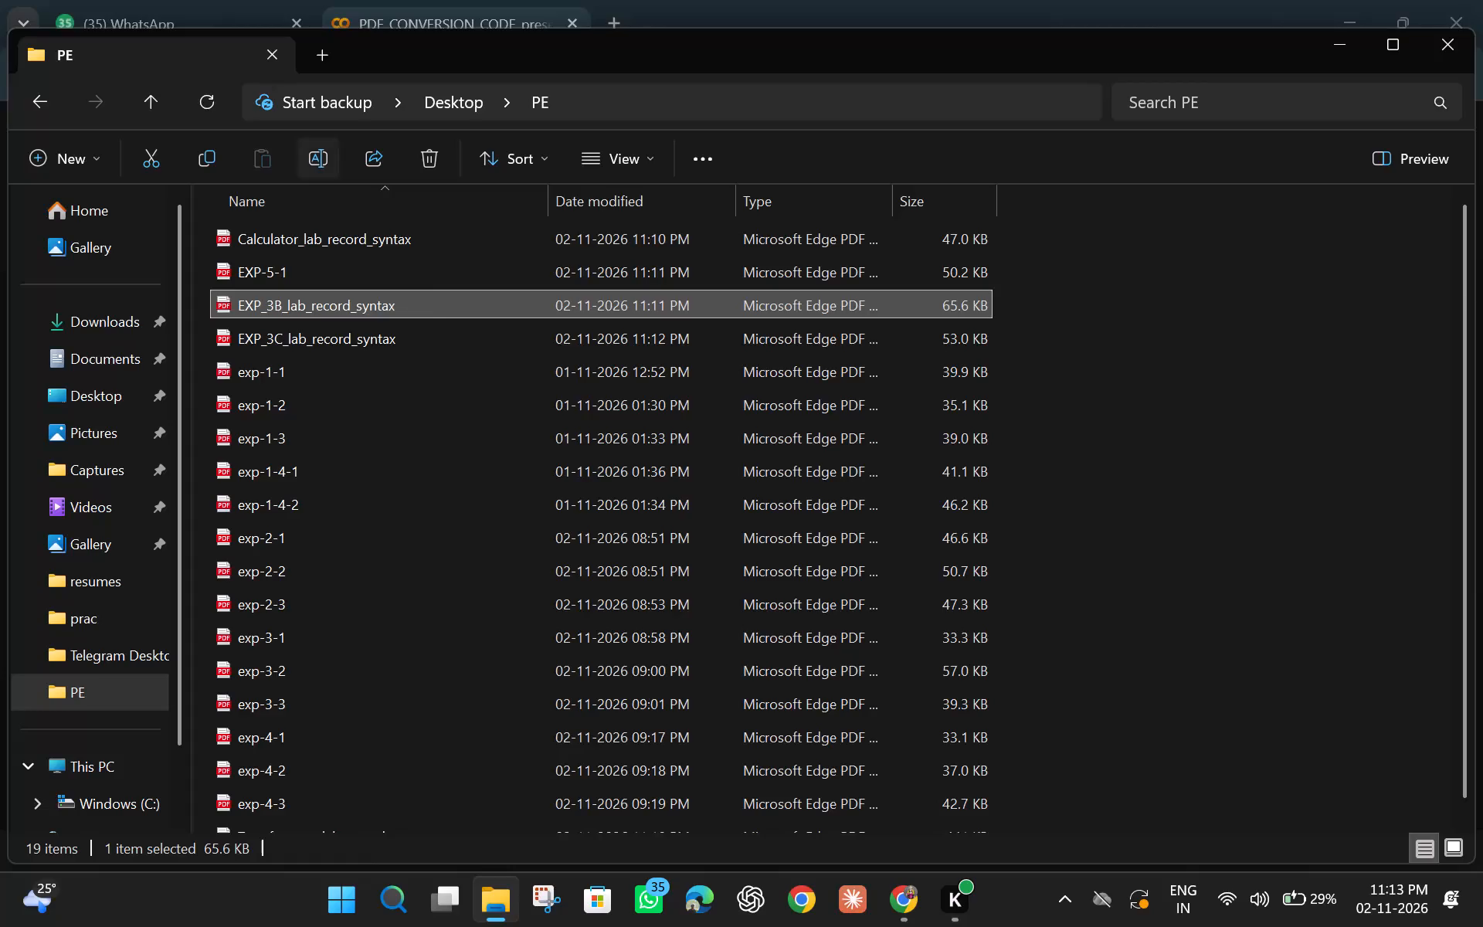
pyautogui.click(314, 138)
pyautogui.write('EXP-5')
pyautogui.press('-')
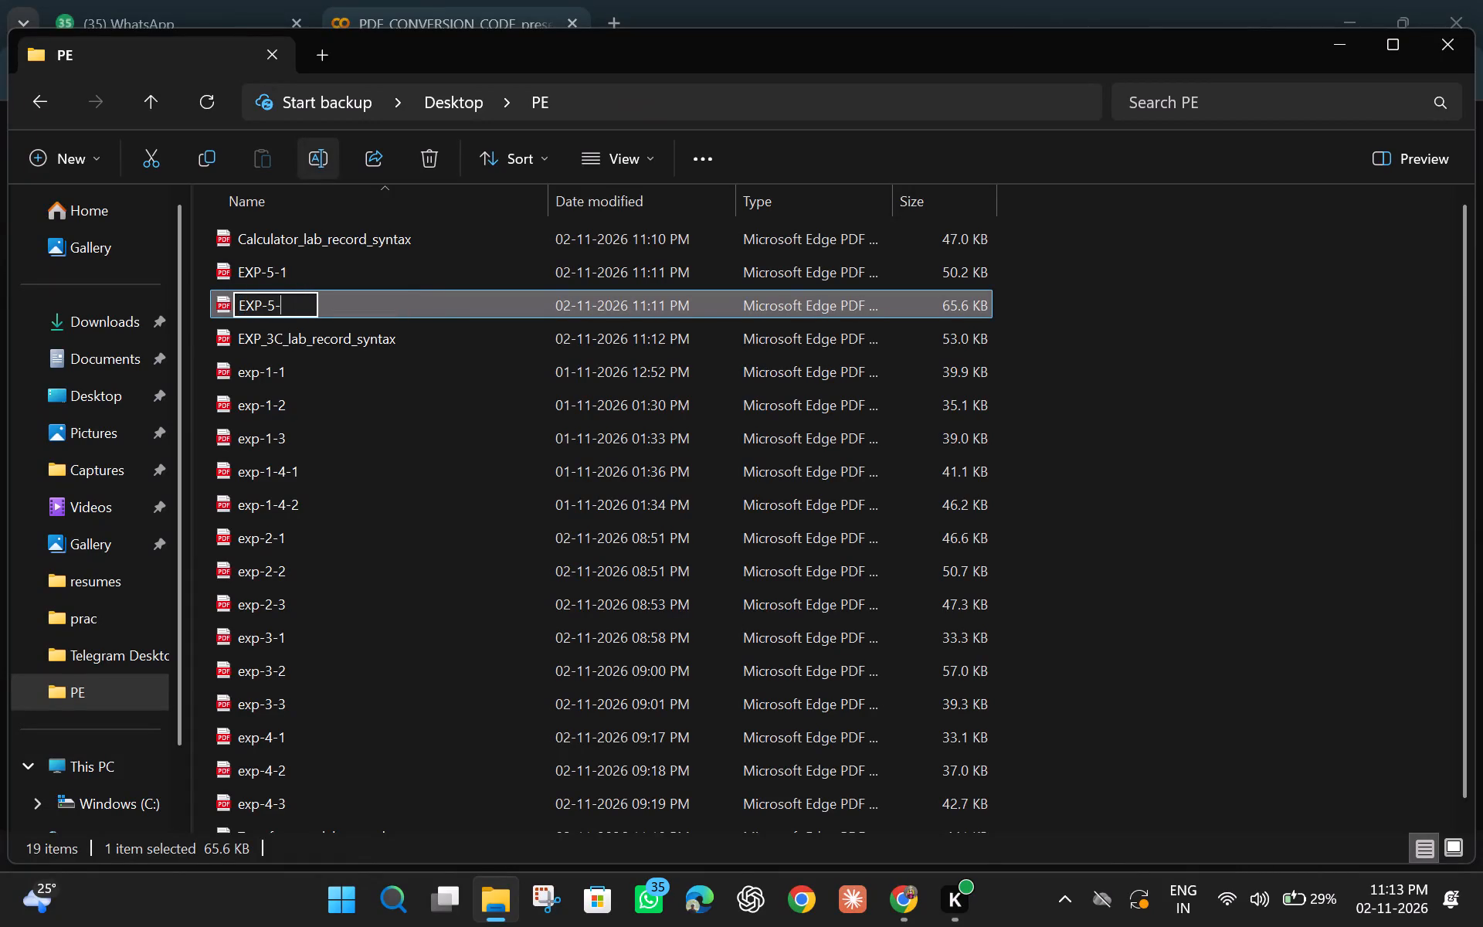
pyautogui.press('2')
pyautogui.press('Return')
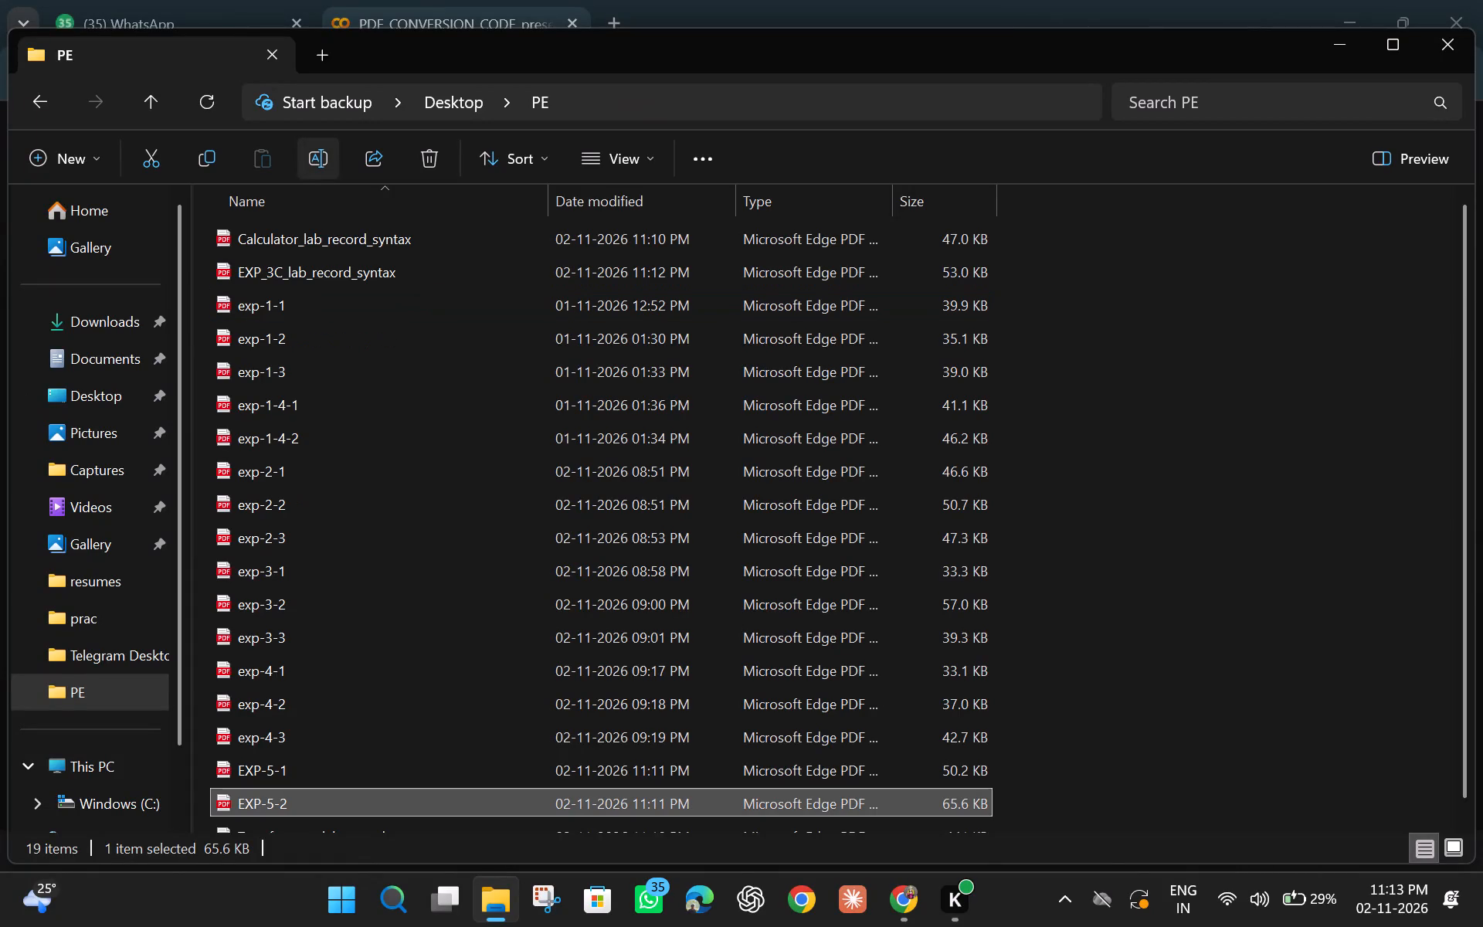
# Open the EXP_3C_lab_record_syntax PDF for a quick check, close it, and rename the file as EXP-5-3.
pyautogui.click(307, 282)
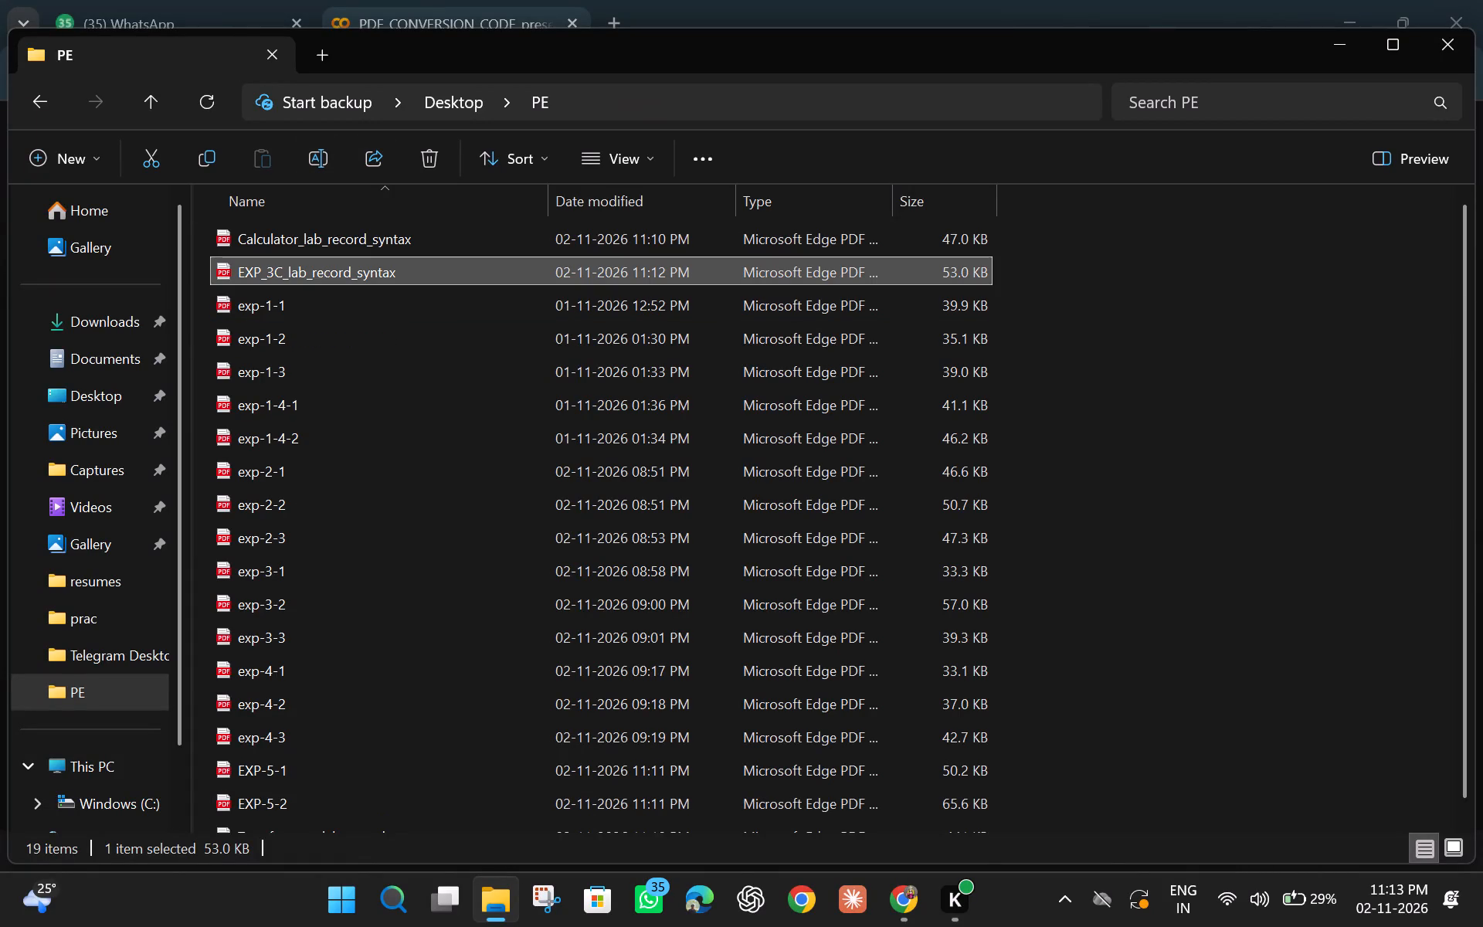
pyautogui.scroll(-3, 334, 532)
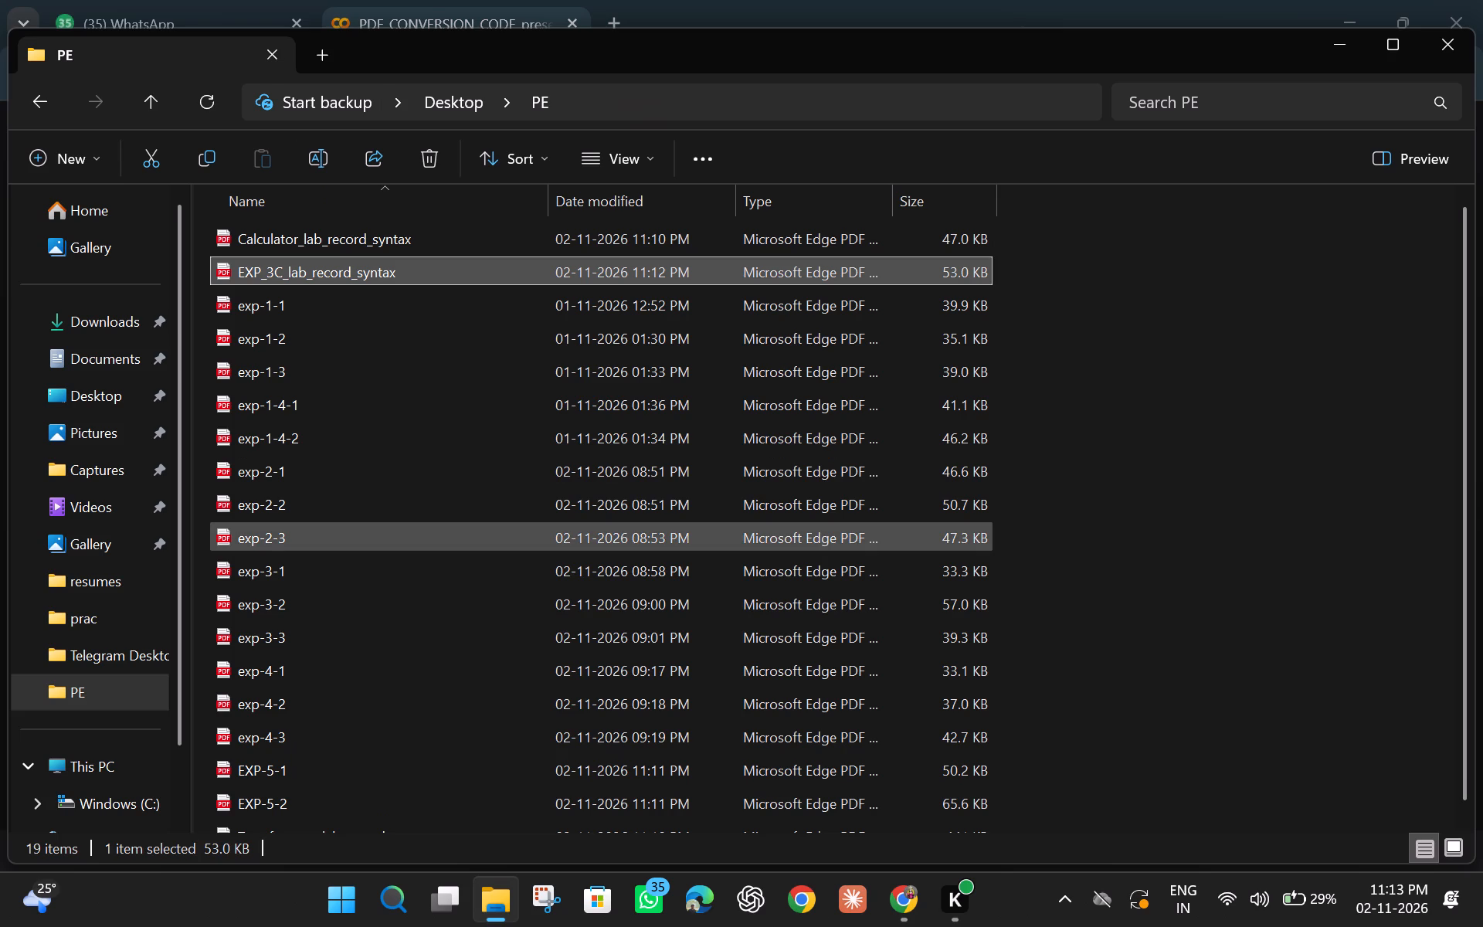
pyautogui.scroll(-4, 334, 532)
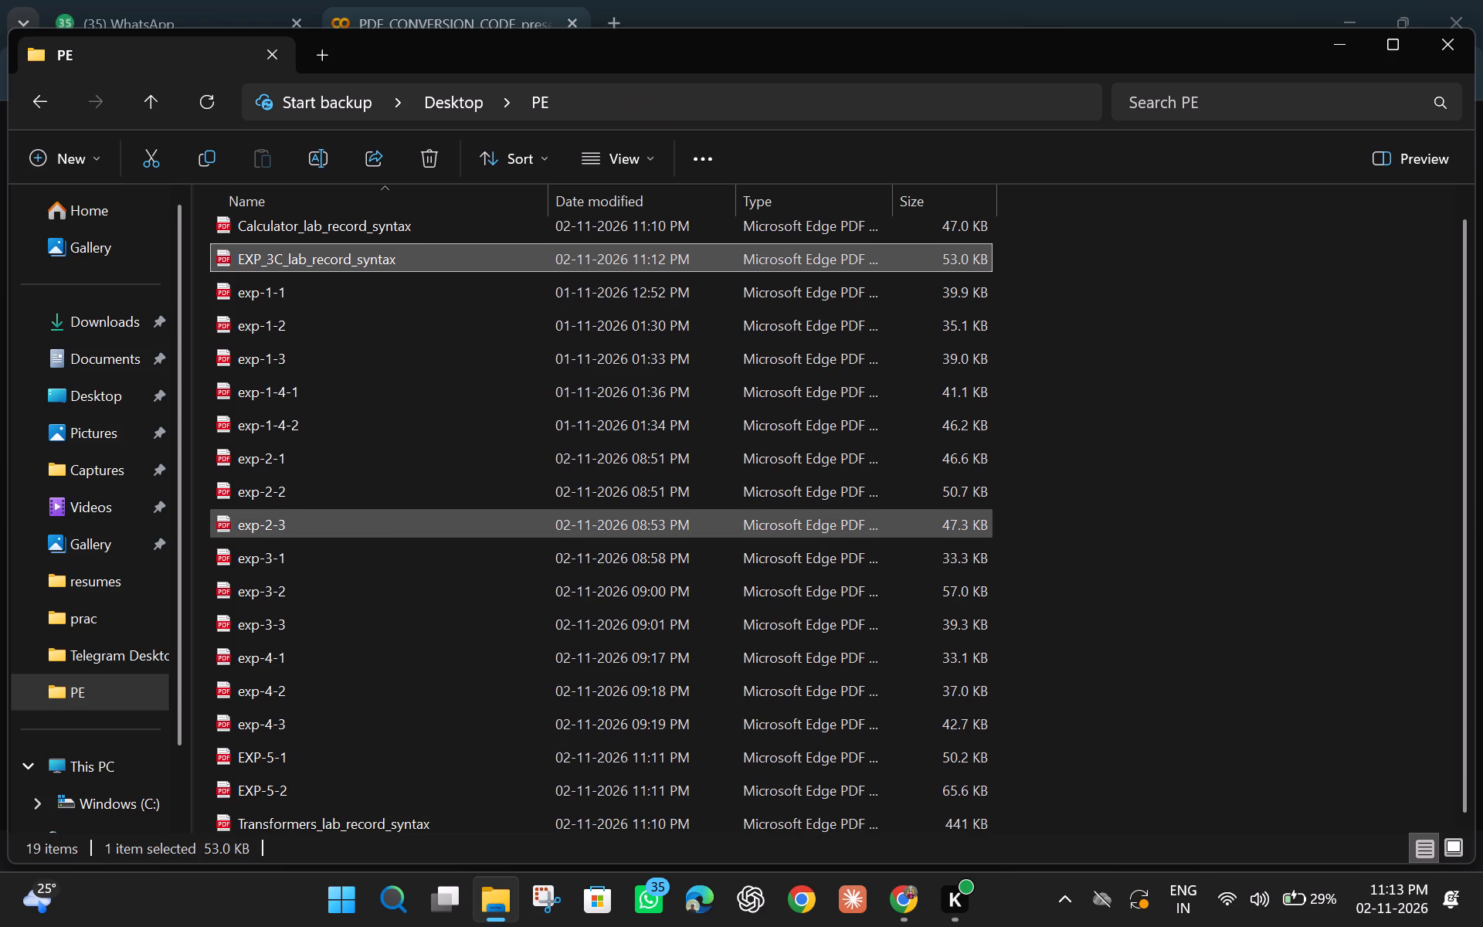
pyautogui.scroll(6, 334, 532)
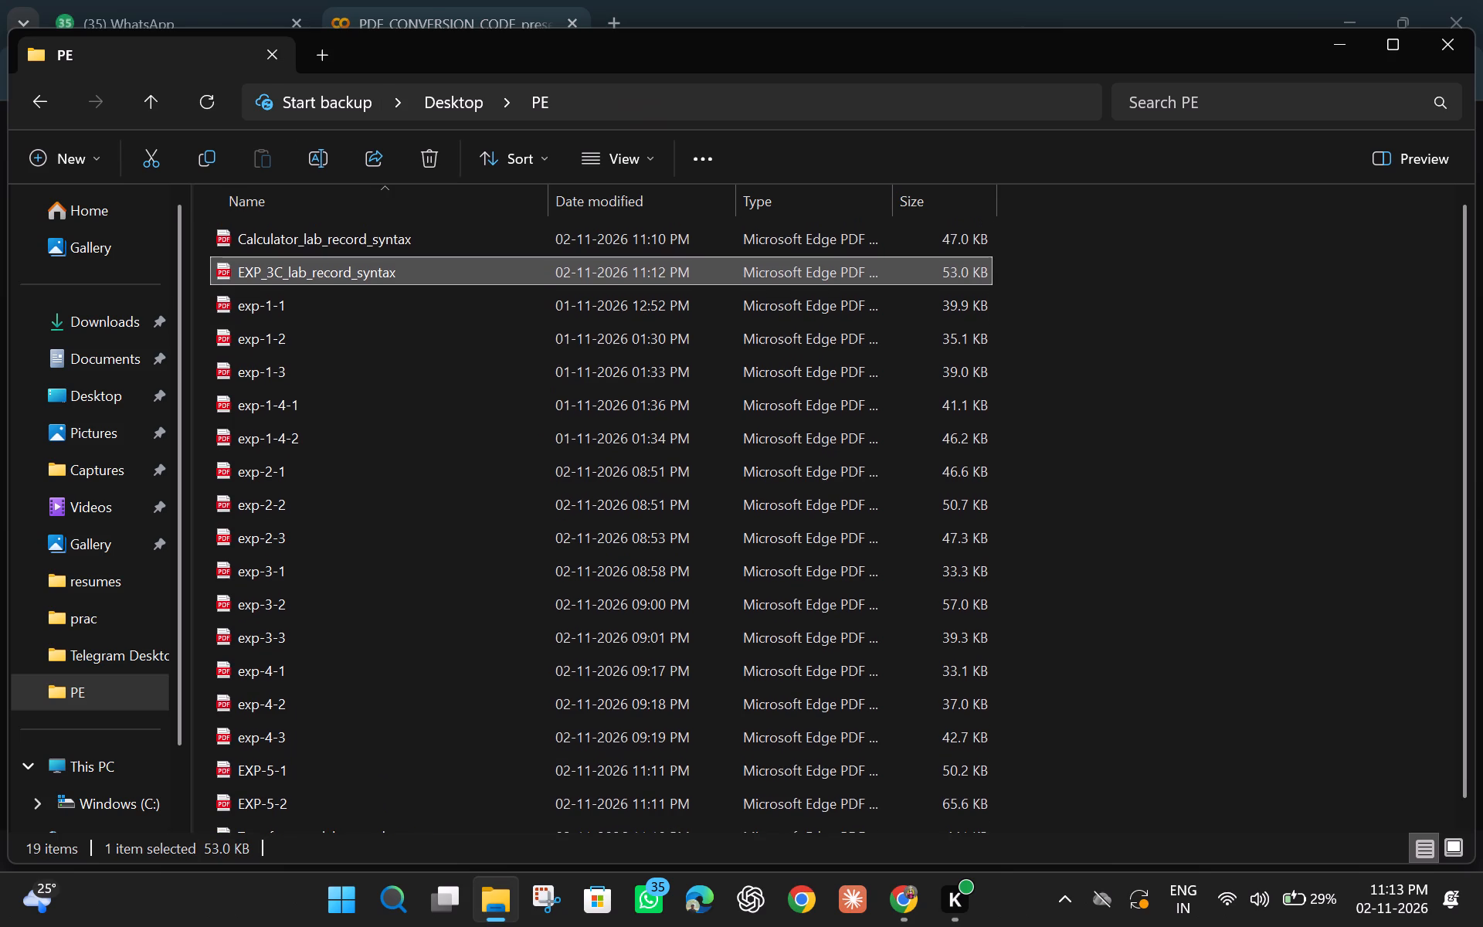
pyautogui.doubleClick(279, 264)
pyautogui.click(1482, 0)
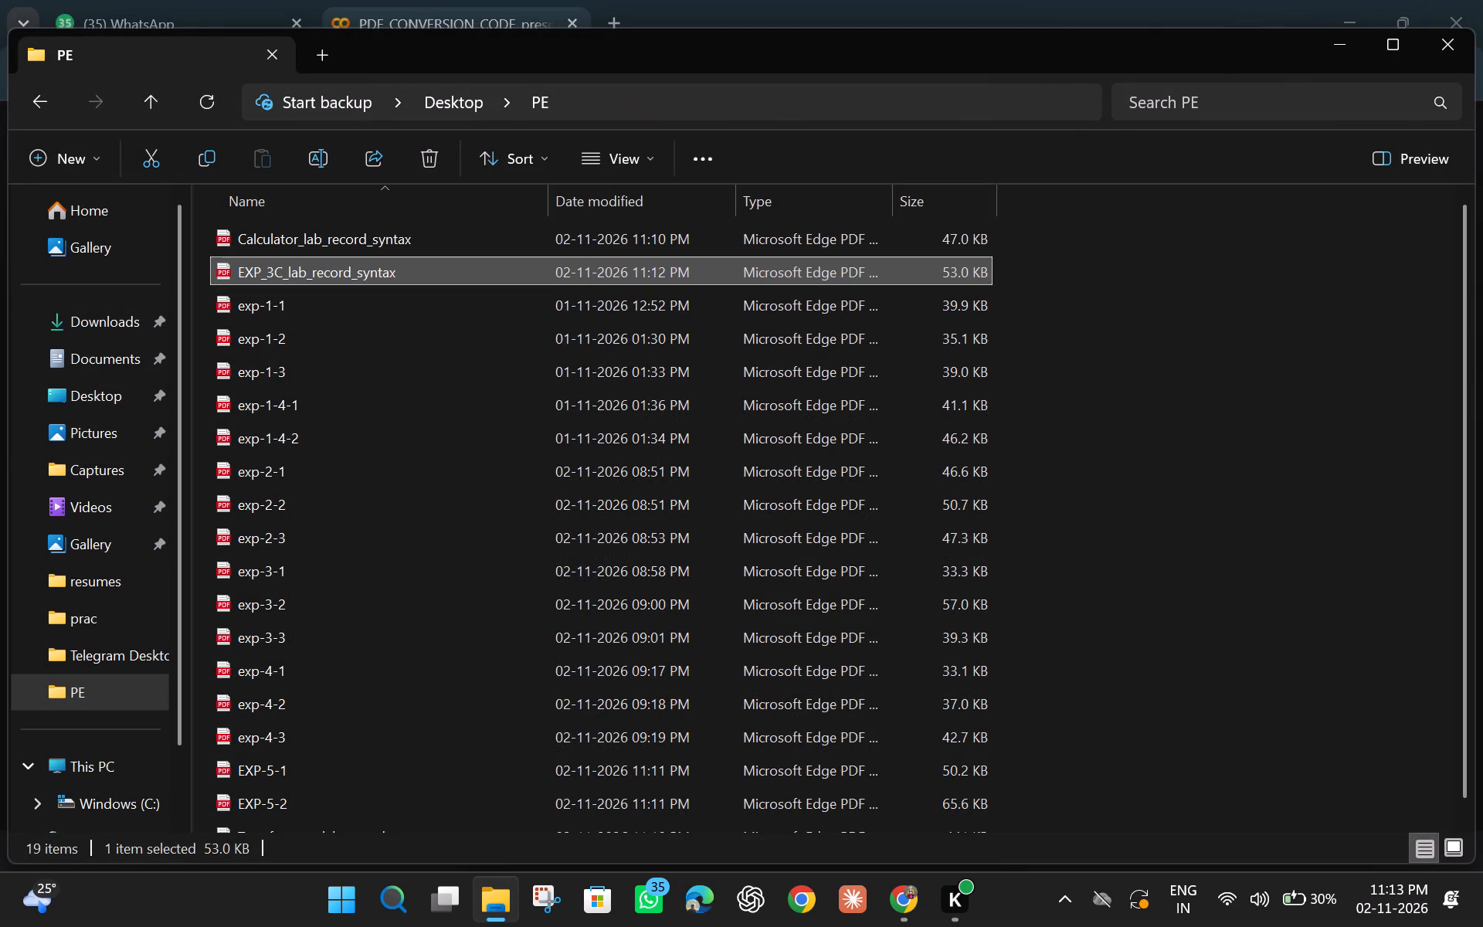
pyautogui.click(310, 160)
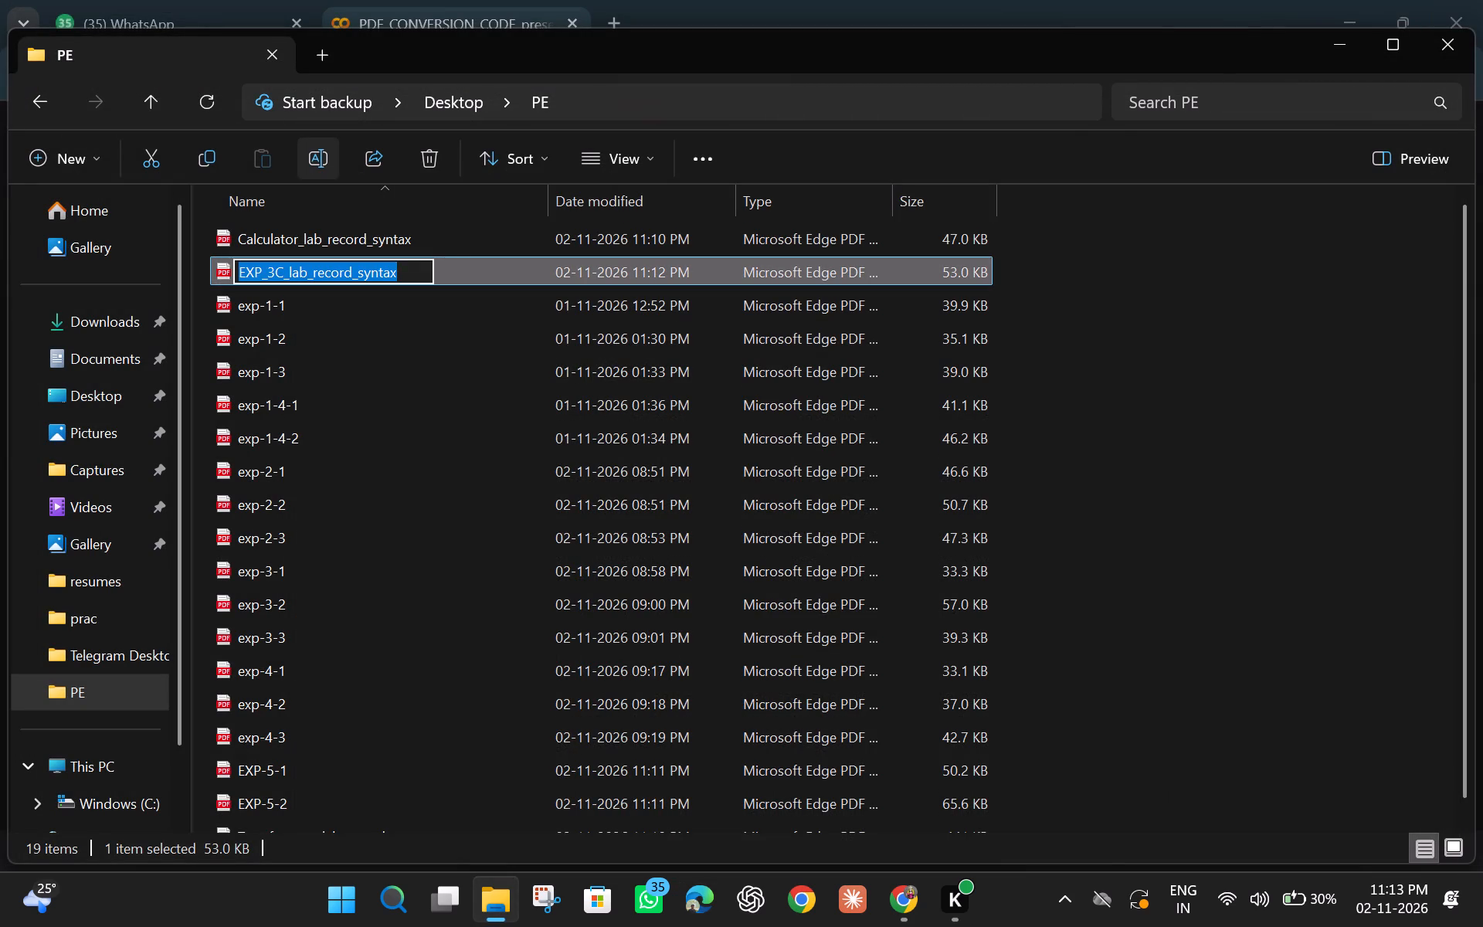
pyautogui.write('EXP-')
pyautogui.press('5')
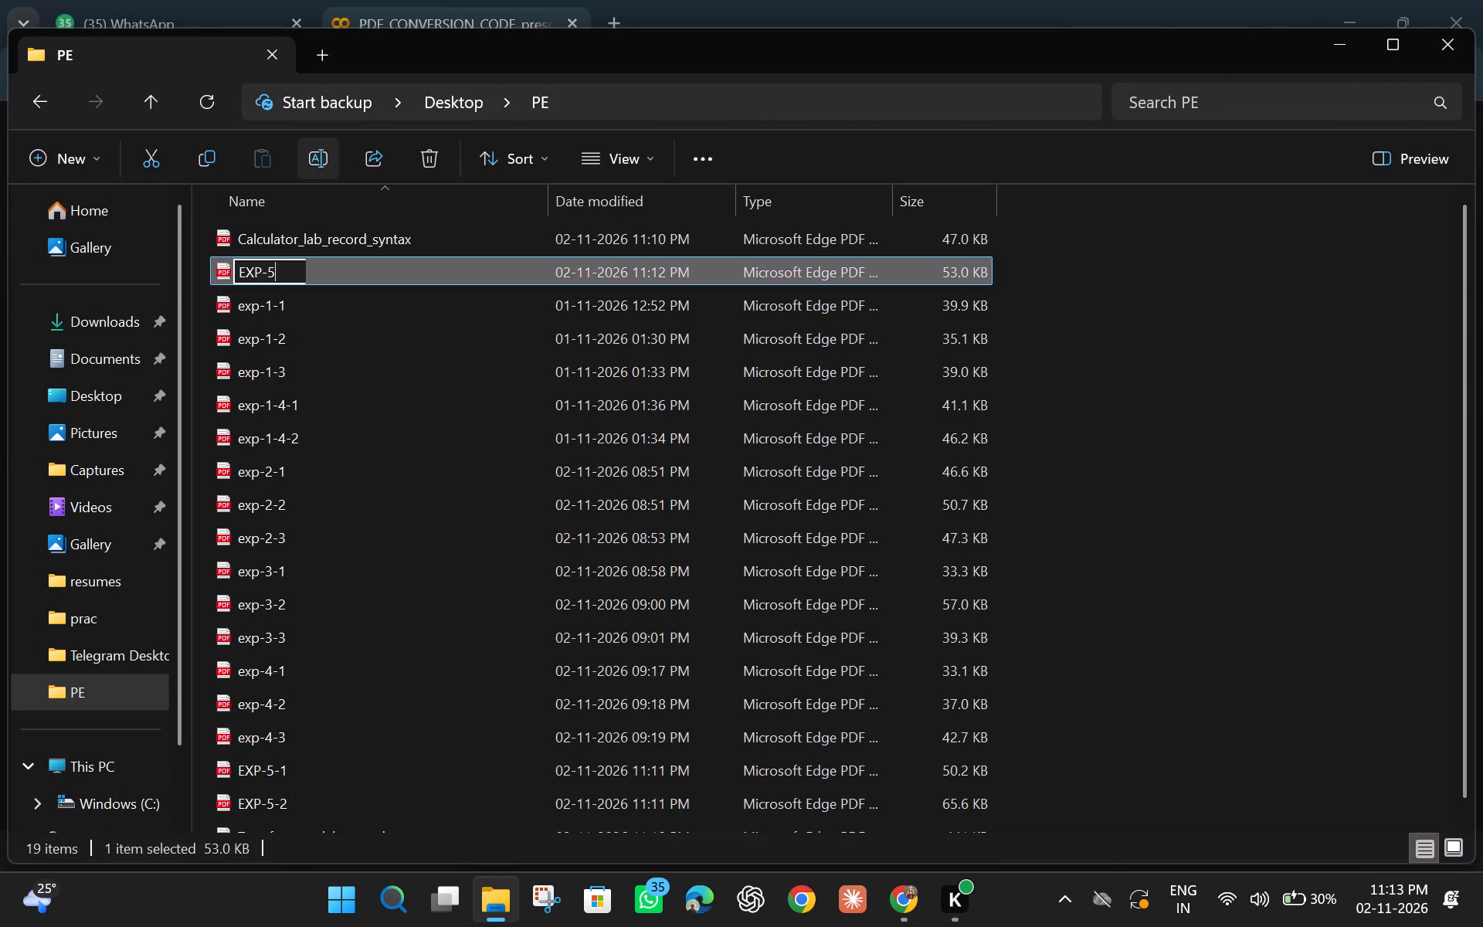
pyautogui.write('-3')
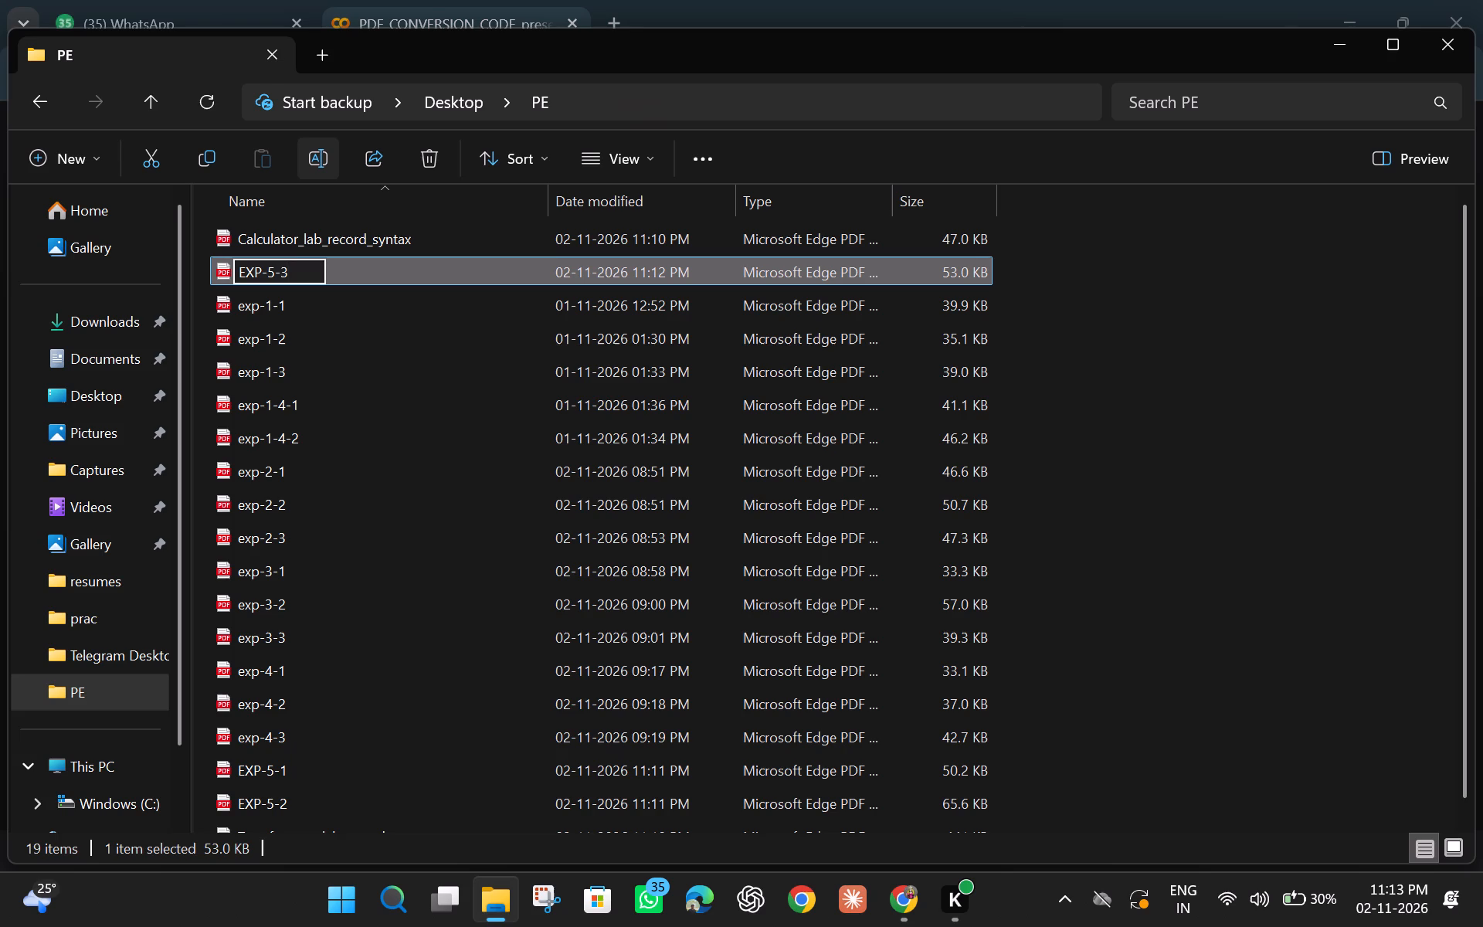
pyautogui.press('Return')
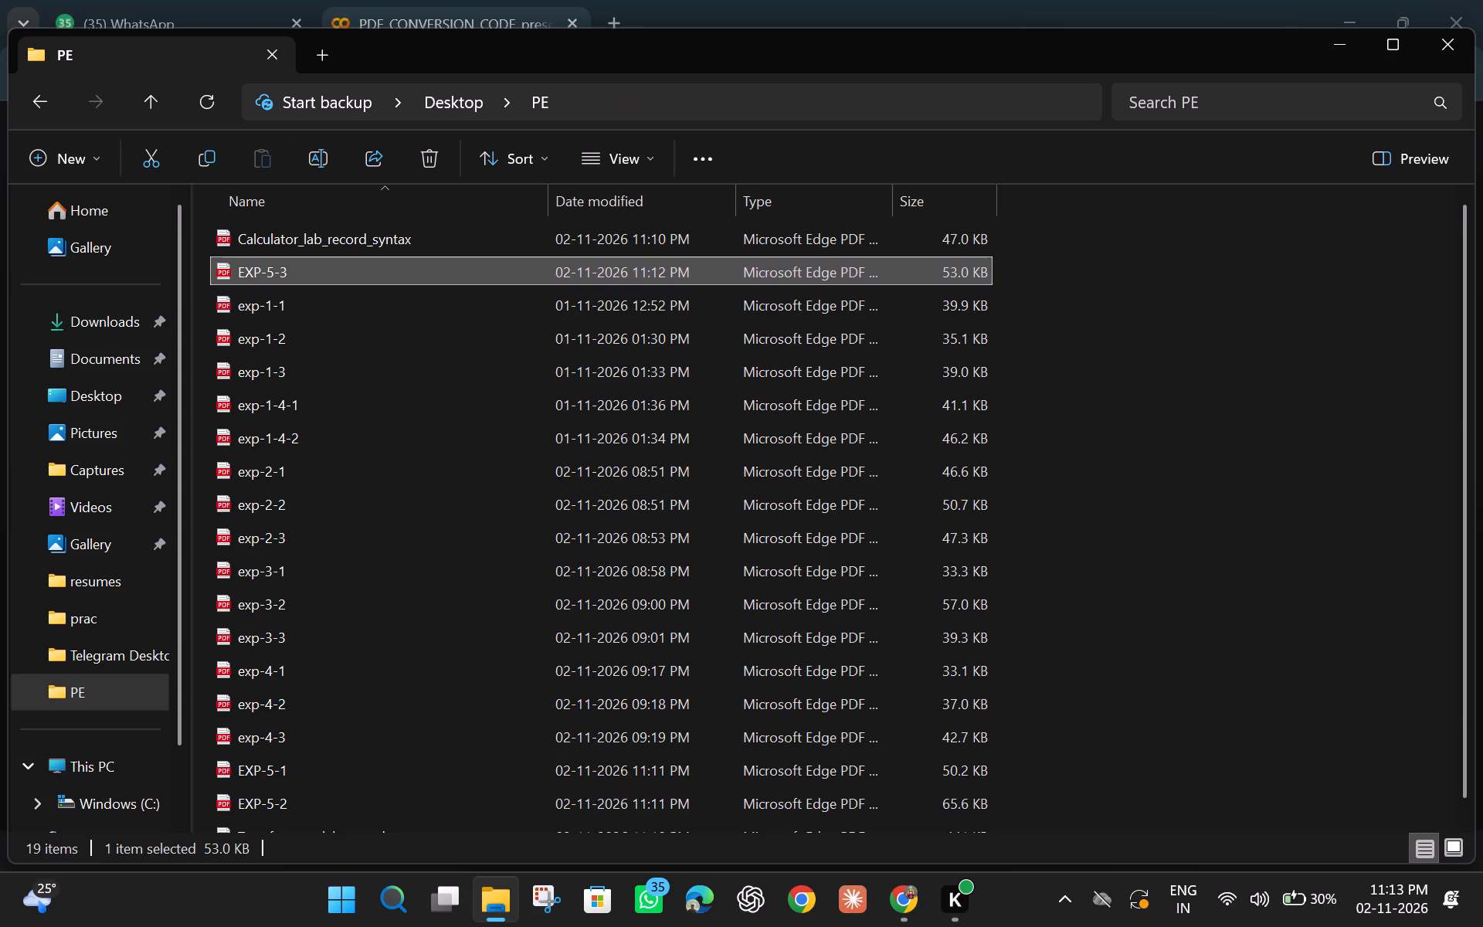
pyautogui.click(463, 606)
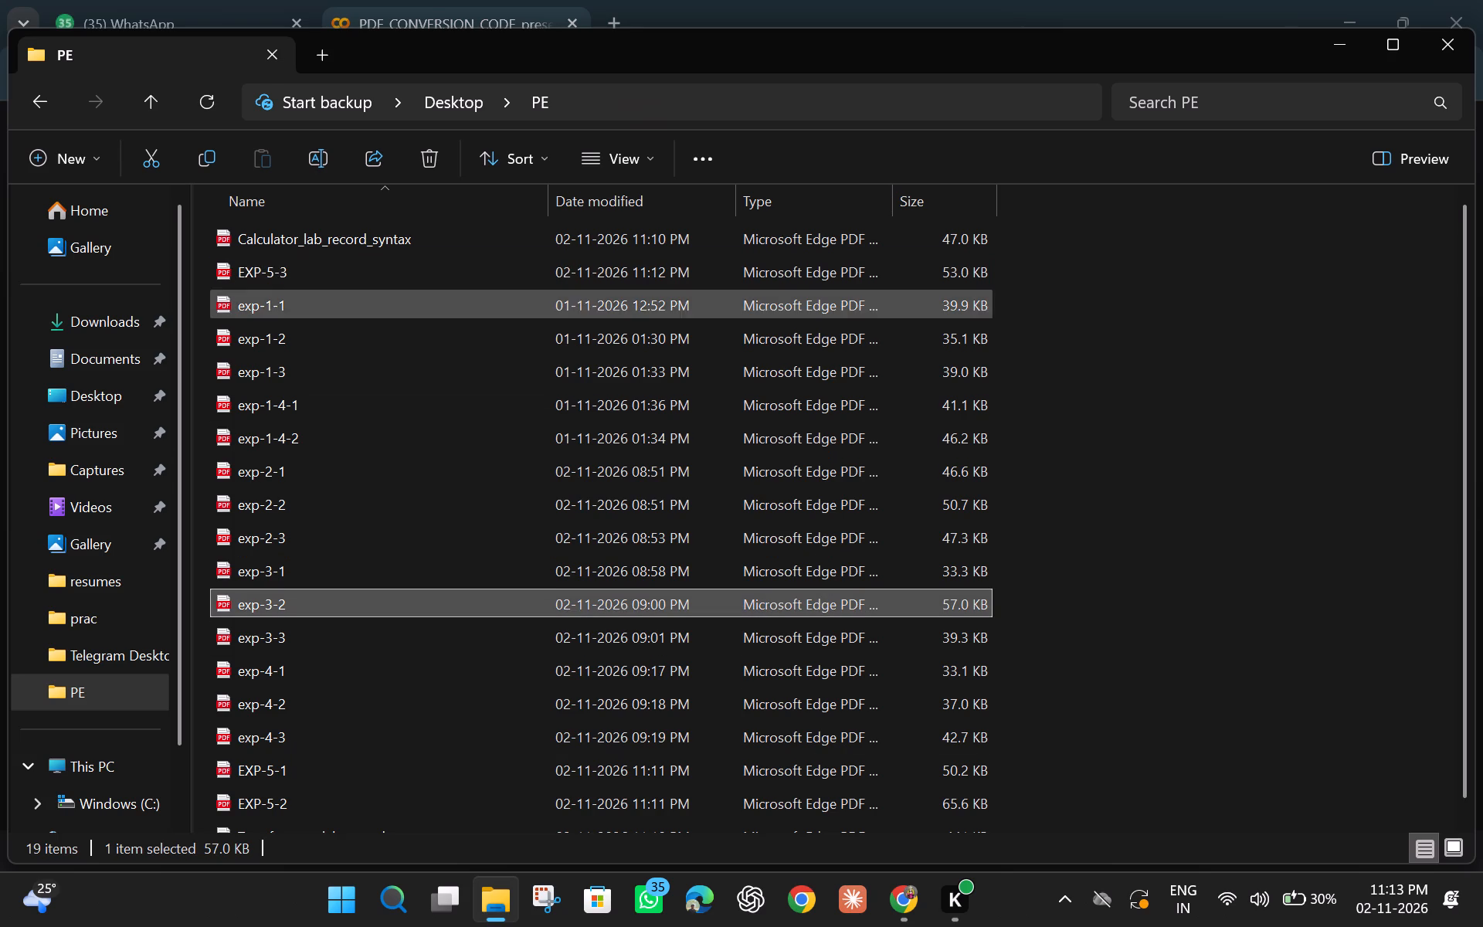
# Reopen the PE folder to refresh its sorting and check its file list for PDFs that still need experiment-numbered names.
pyautogui.click(712, 216)
pyautogui.click(662, 236)
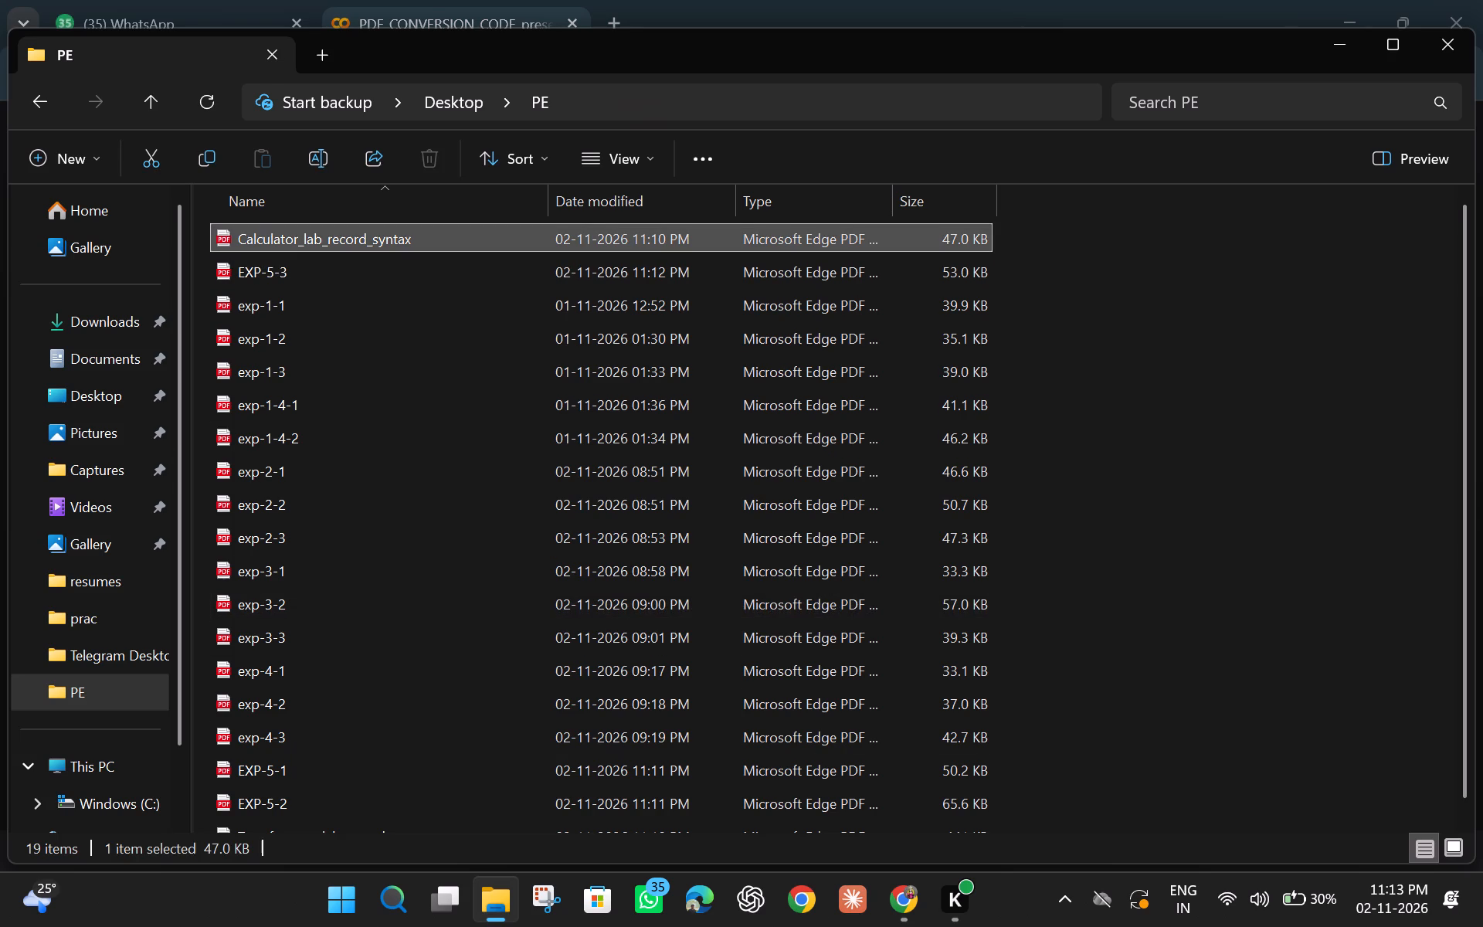
pyautogui.scroll(-5, 534, 491)
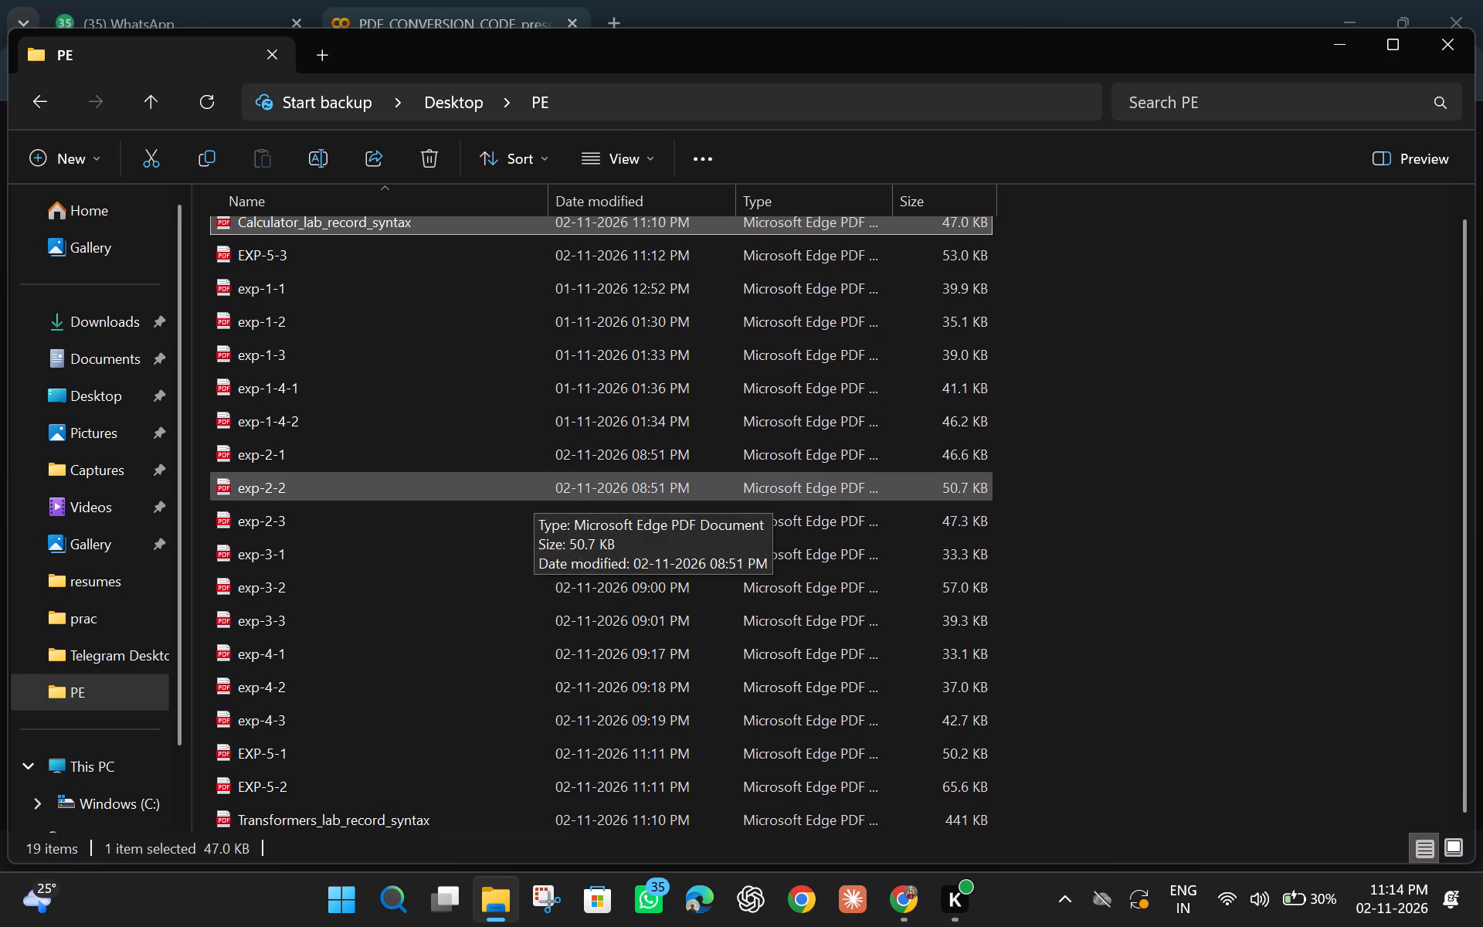
pyautogui.scroll(10, 534, 491)
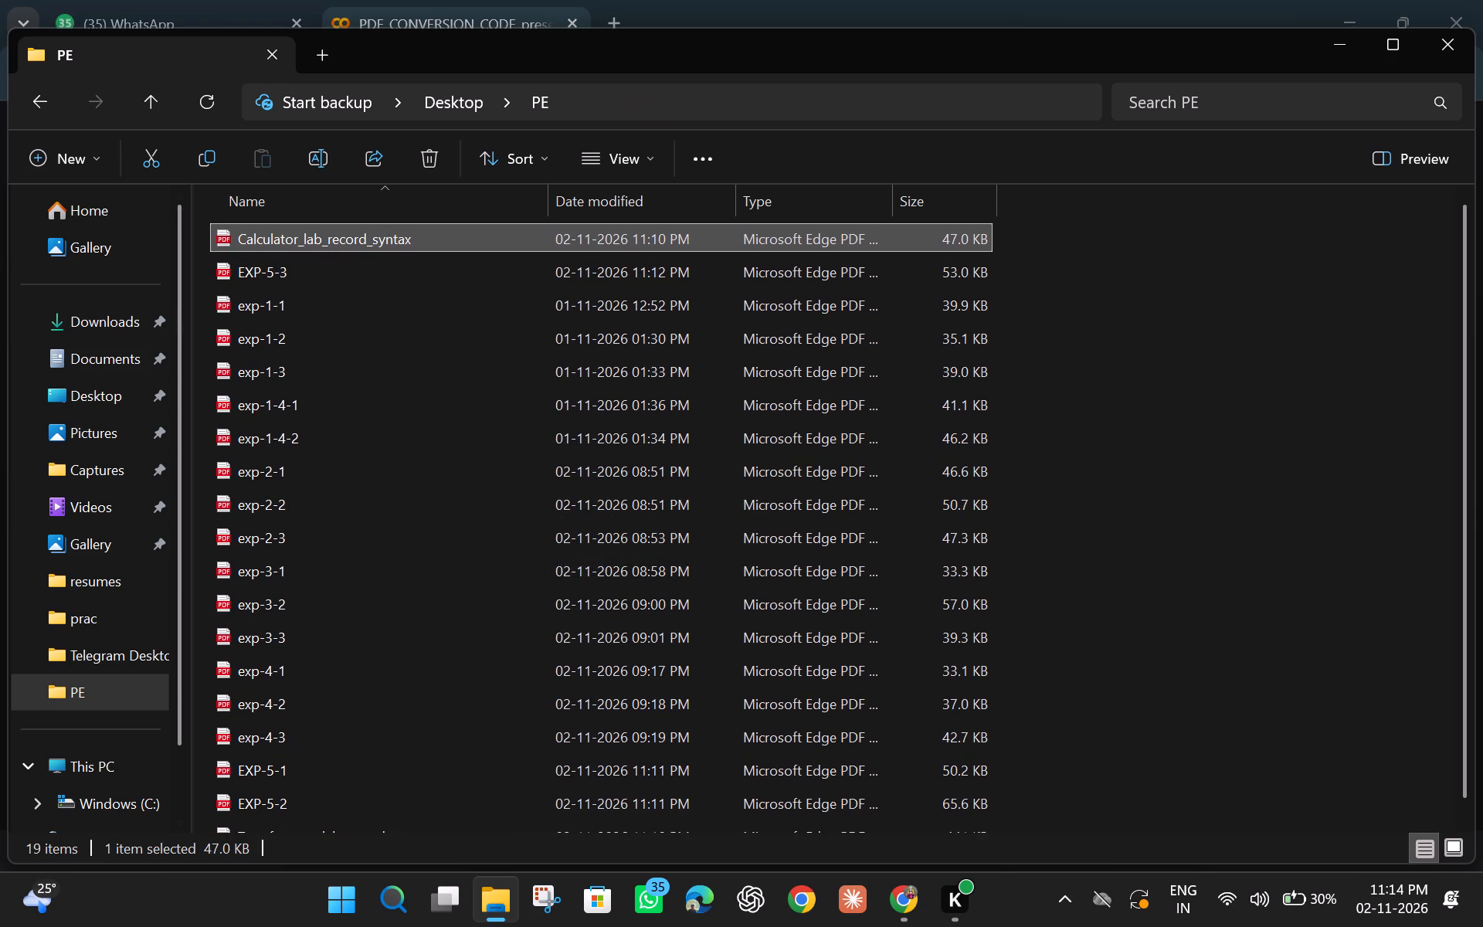
pyautogui.click(105, 297)
pyautogui.click(87, 317)
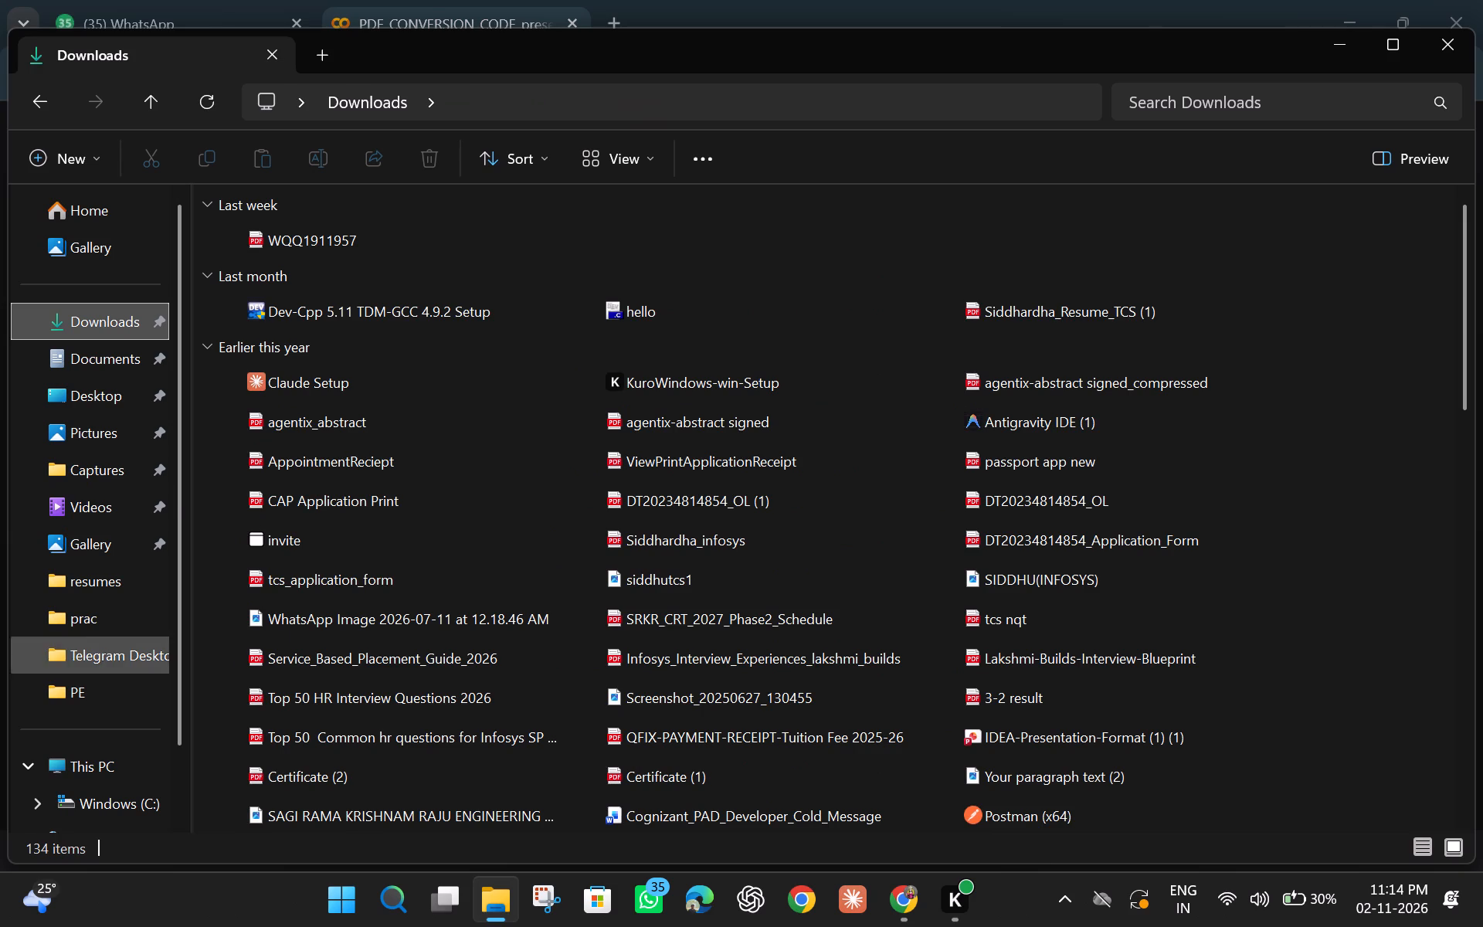
pyautogui.click(107, 677)
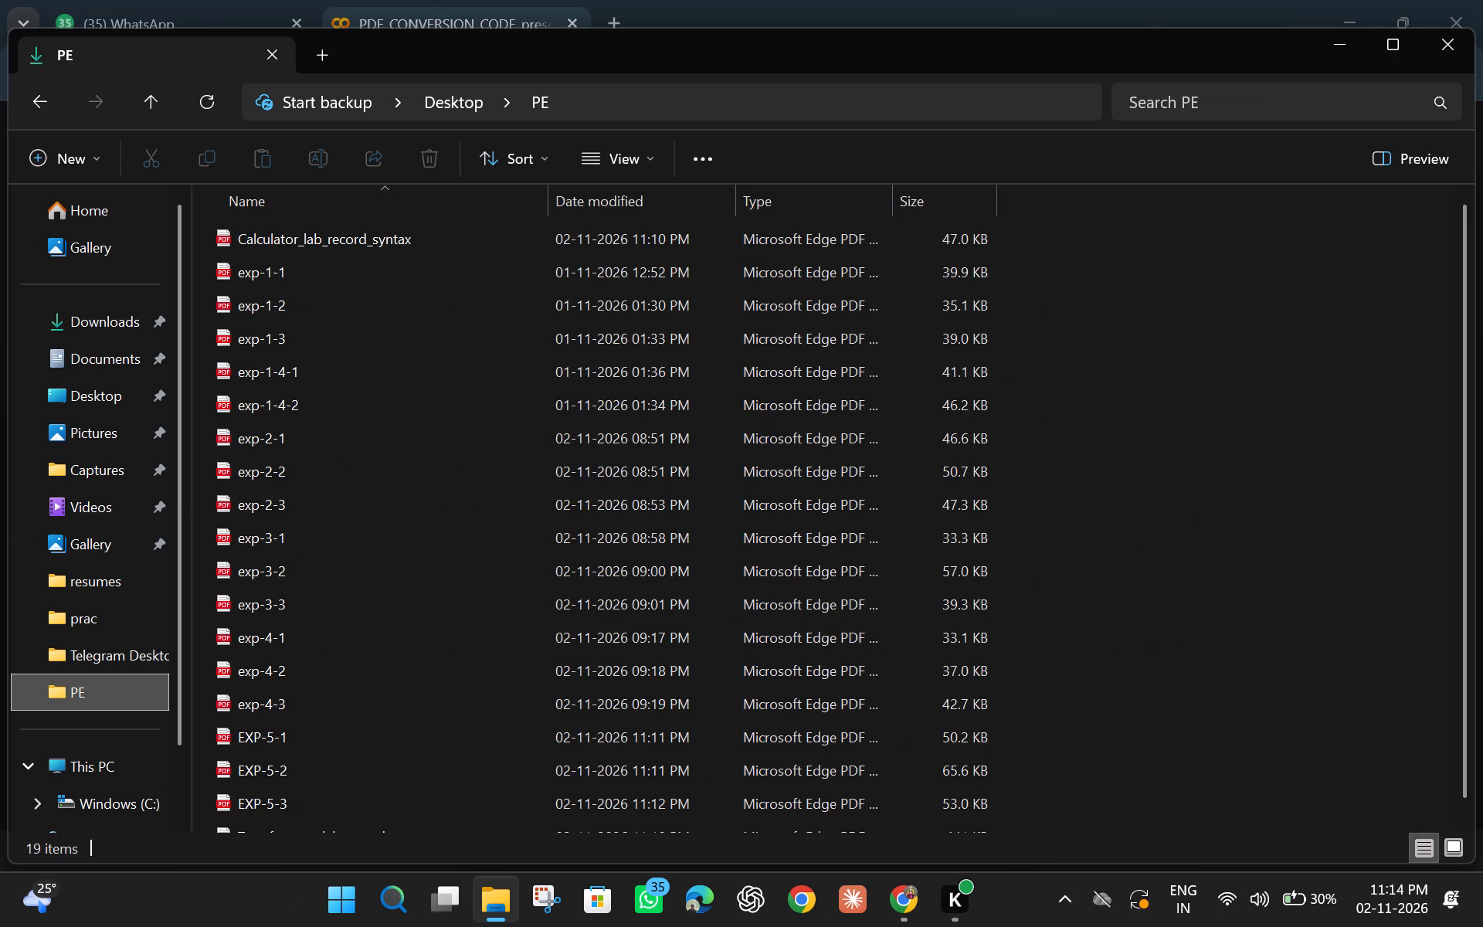
pyautogui.scroll(-4, 385, 635)
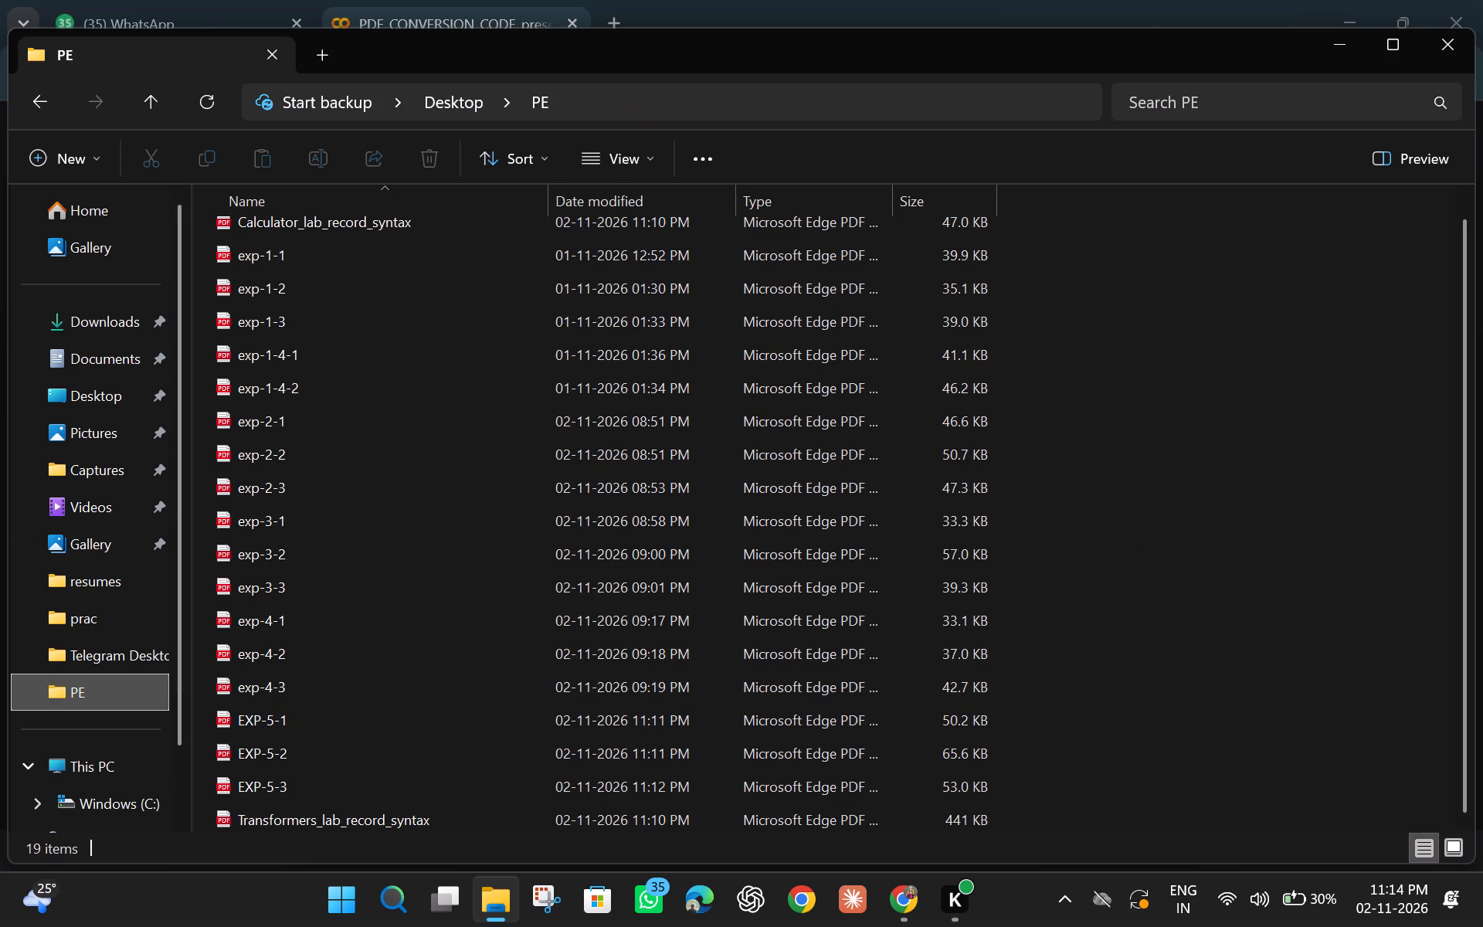
pyautogui.scroll(-3, 352, 633)
pyautogui.scroll(7, 352, 633)
# Switch to Chrome, open the SRKR Engineering College syllabus page in a new tab, and close the PDF conversion notebook.
pyautogui.hotkey('alt', 'Tab')
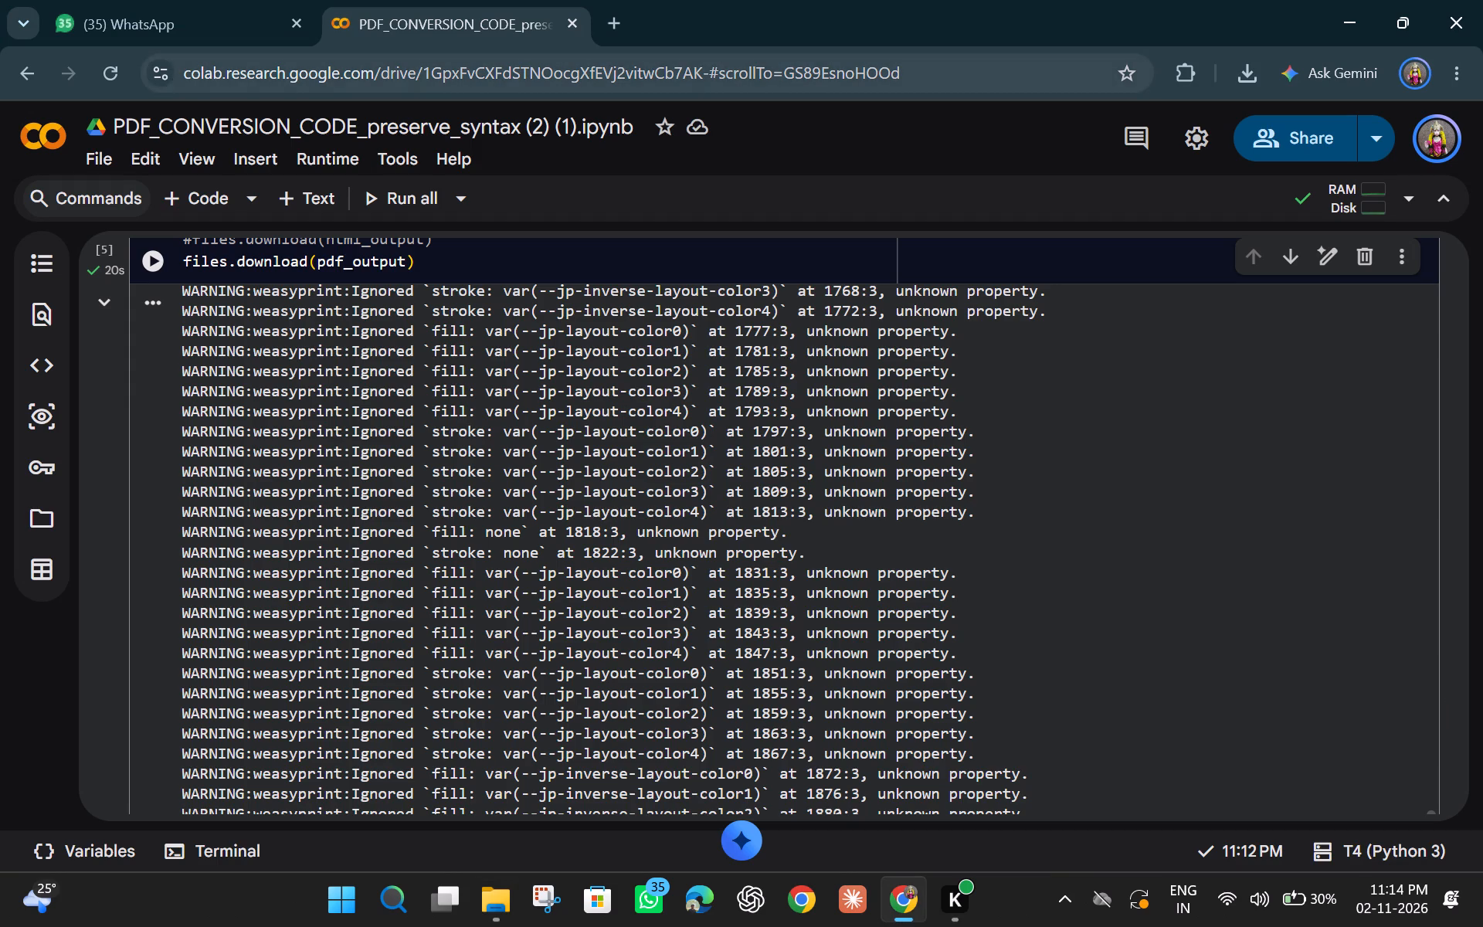
pyautogui.click(610, 25)
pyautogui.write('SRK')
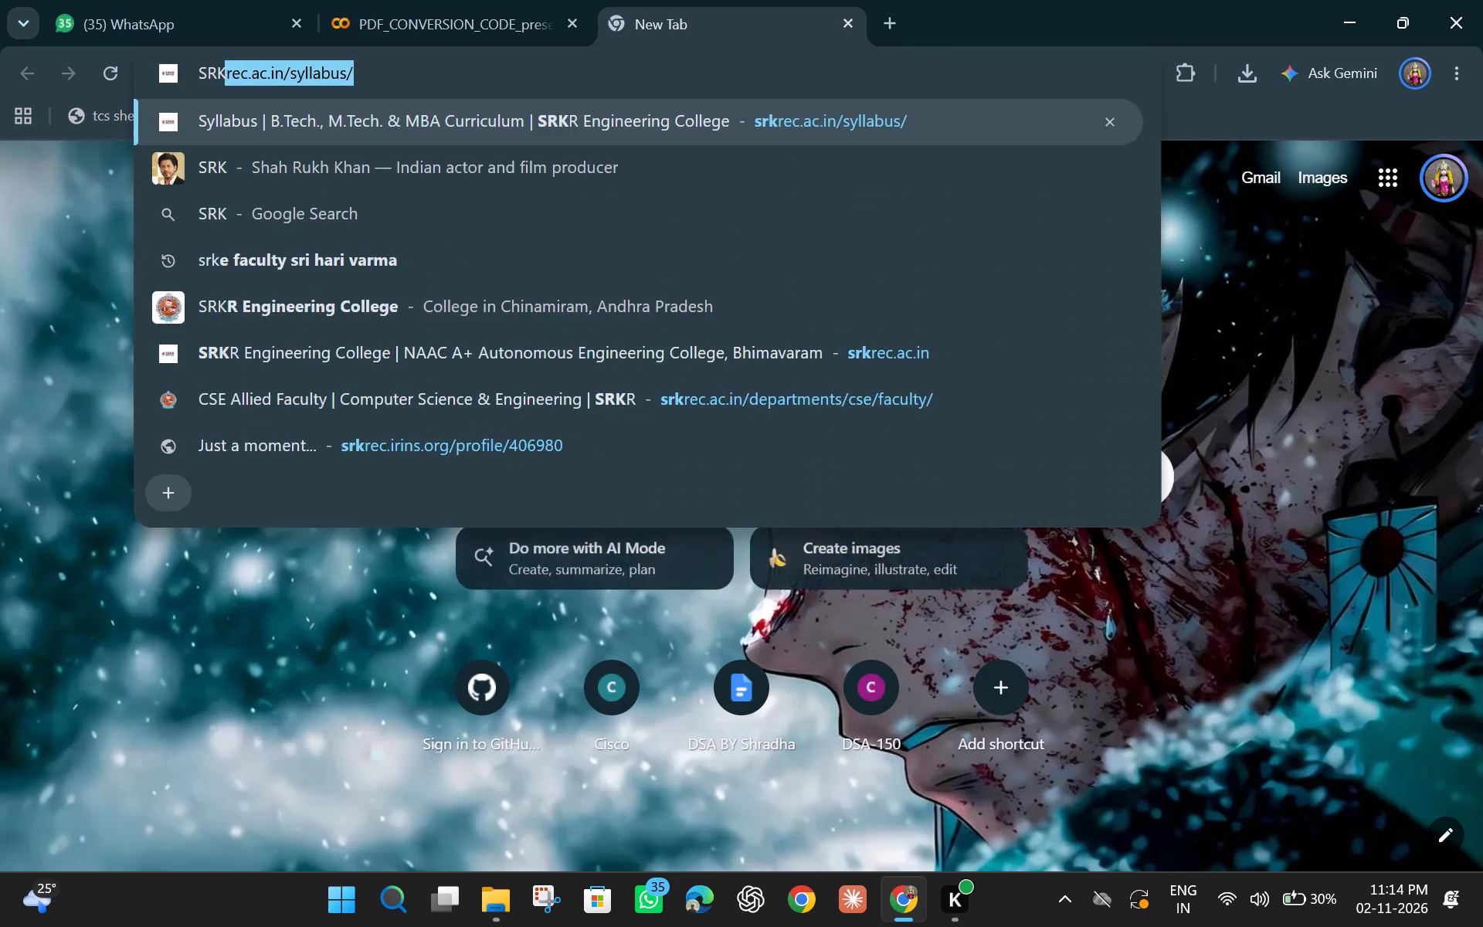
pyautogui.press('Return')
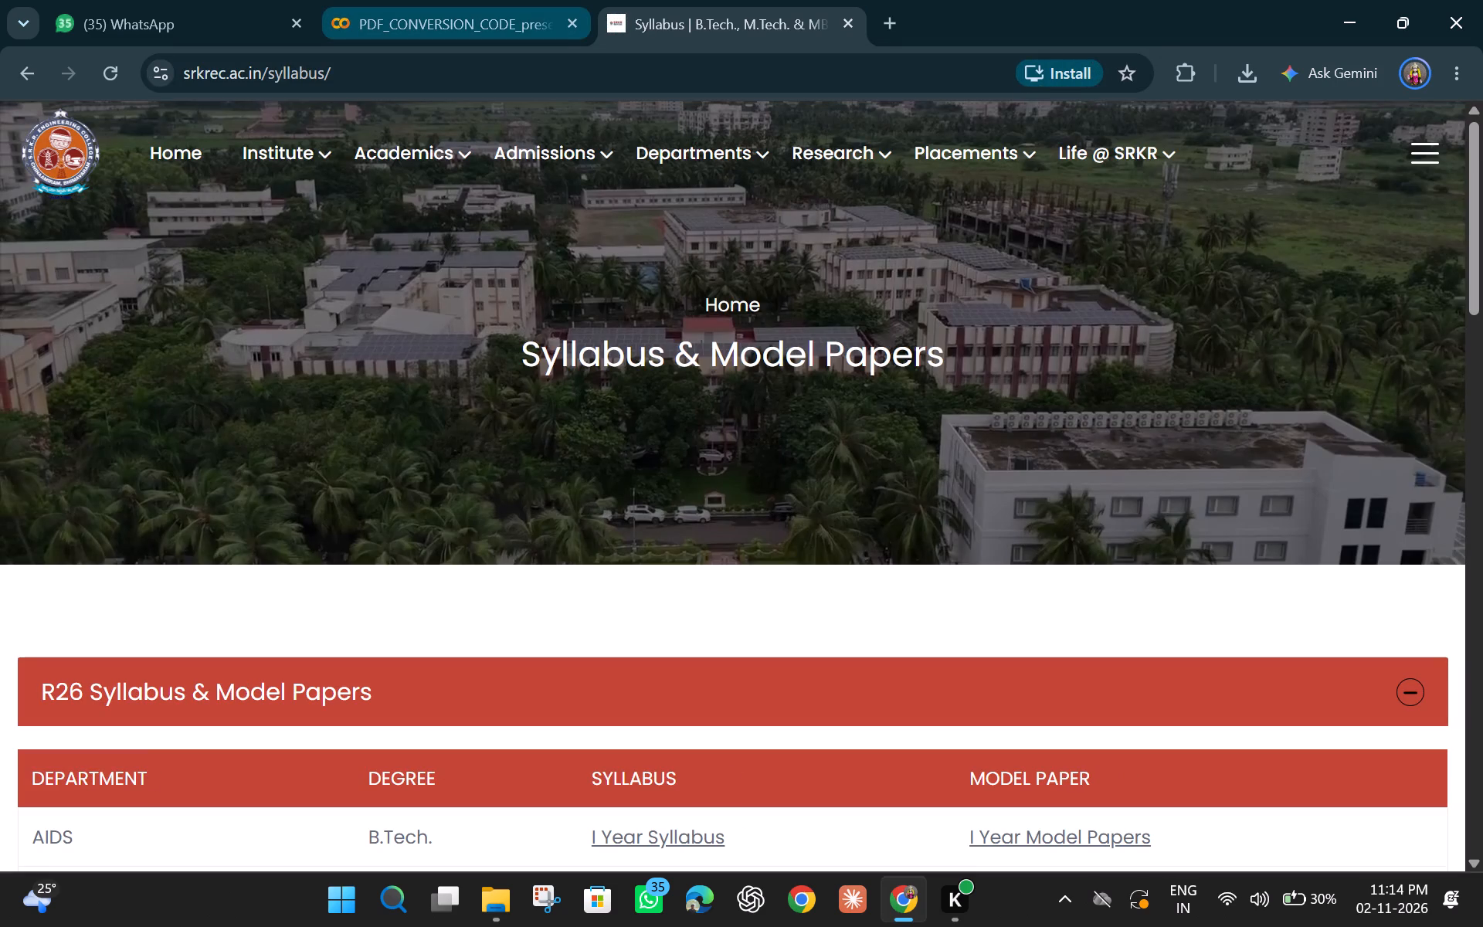
pyautogui.click(578, 23)
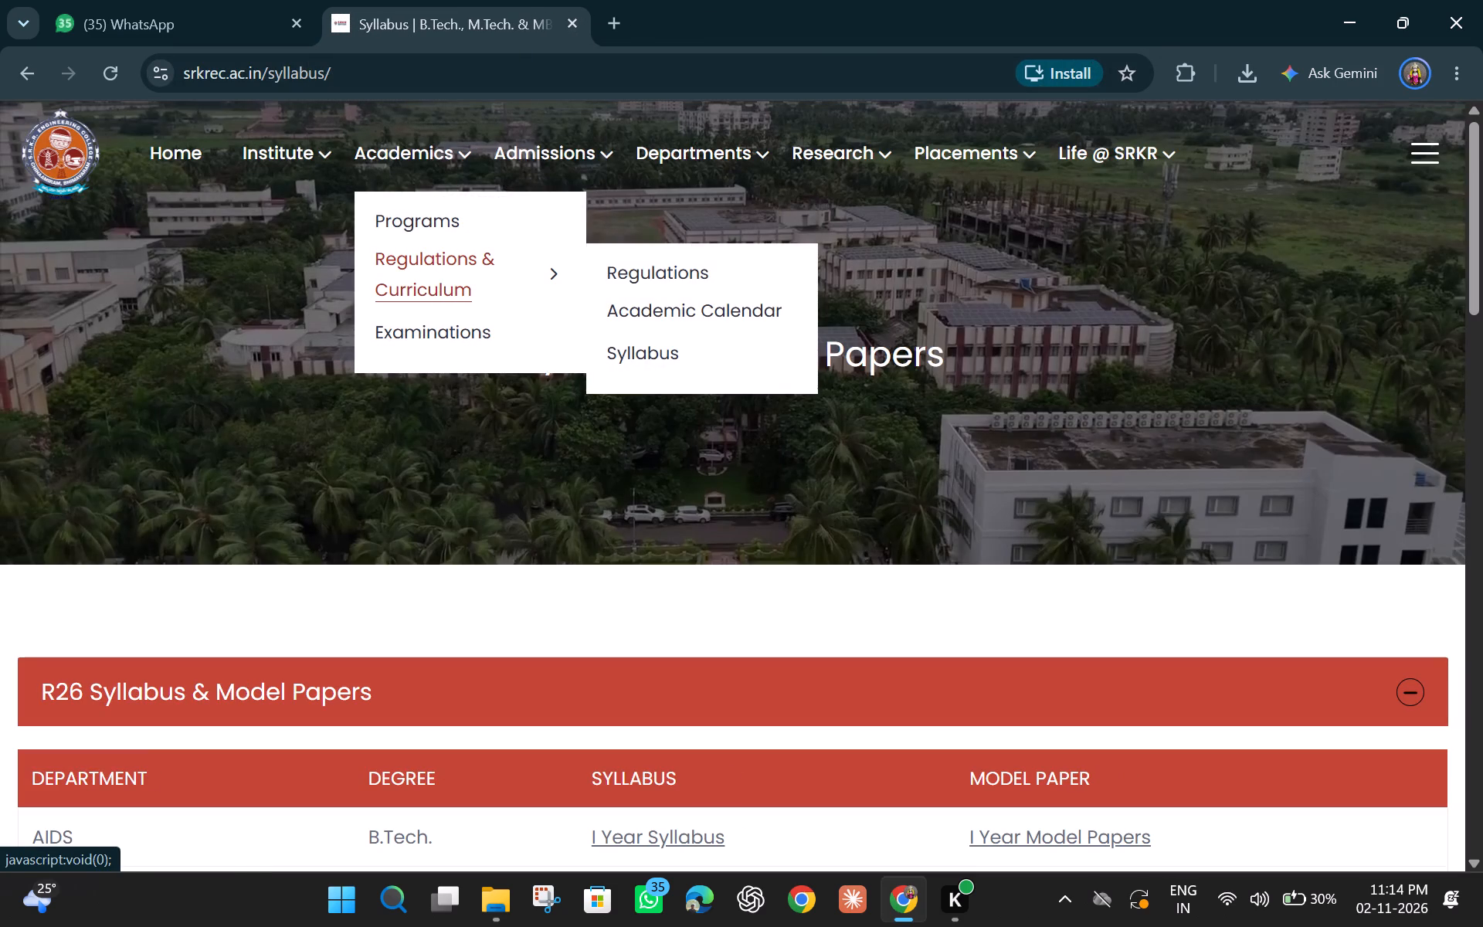
pyautogui.click(638, 352)
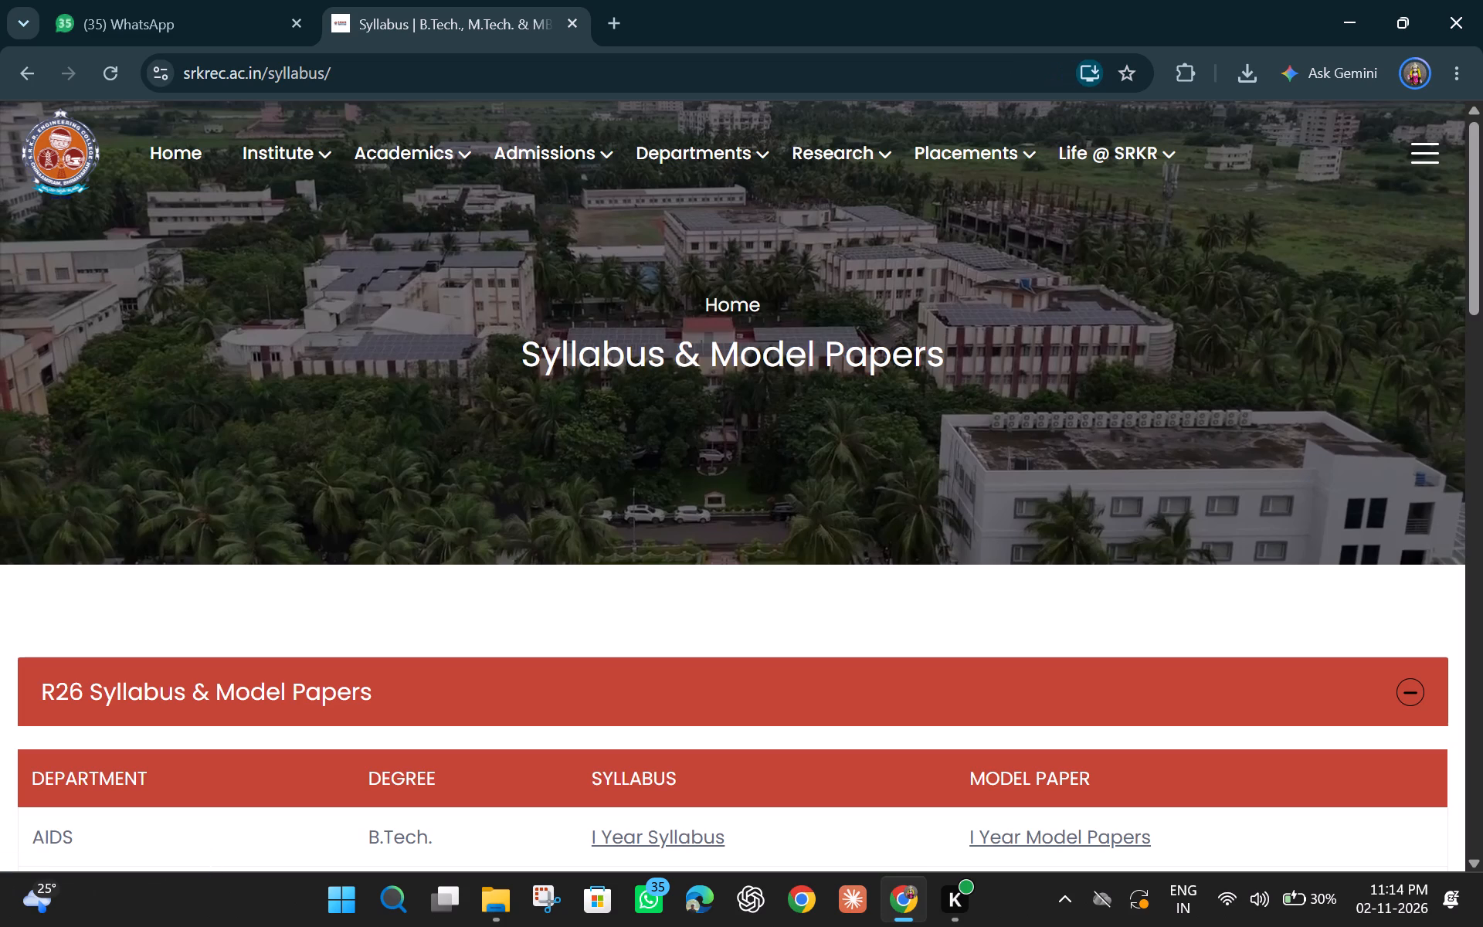
# Open the IV Year syllabus for AIML B.Tech. from the R23 Syllabus & Model Papers section.
pyautogui.scroll(-8, 638, 352)
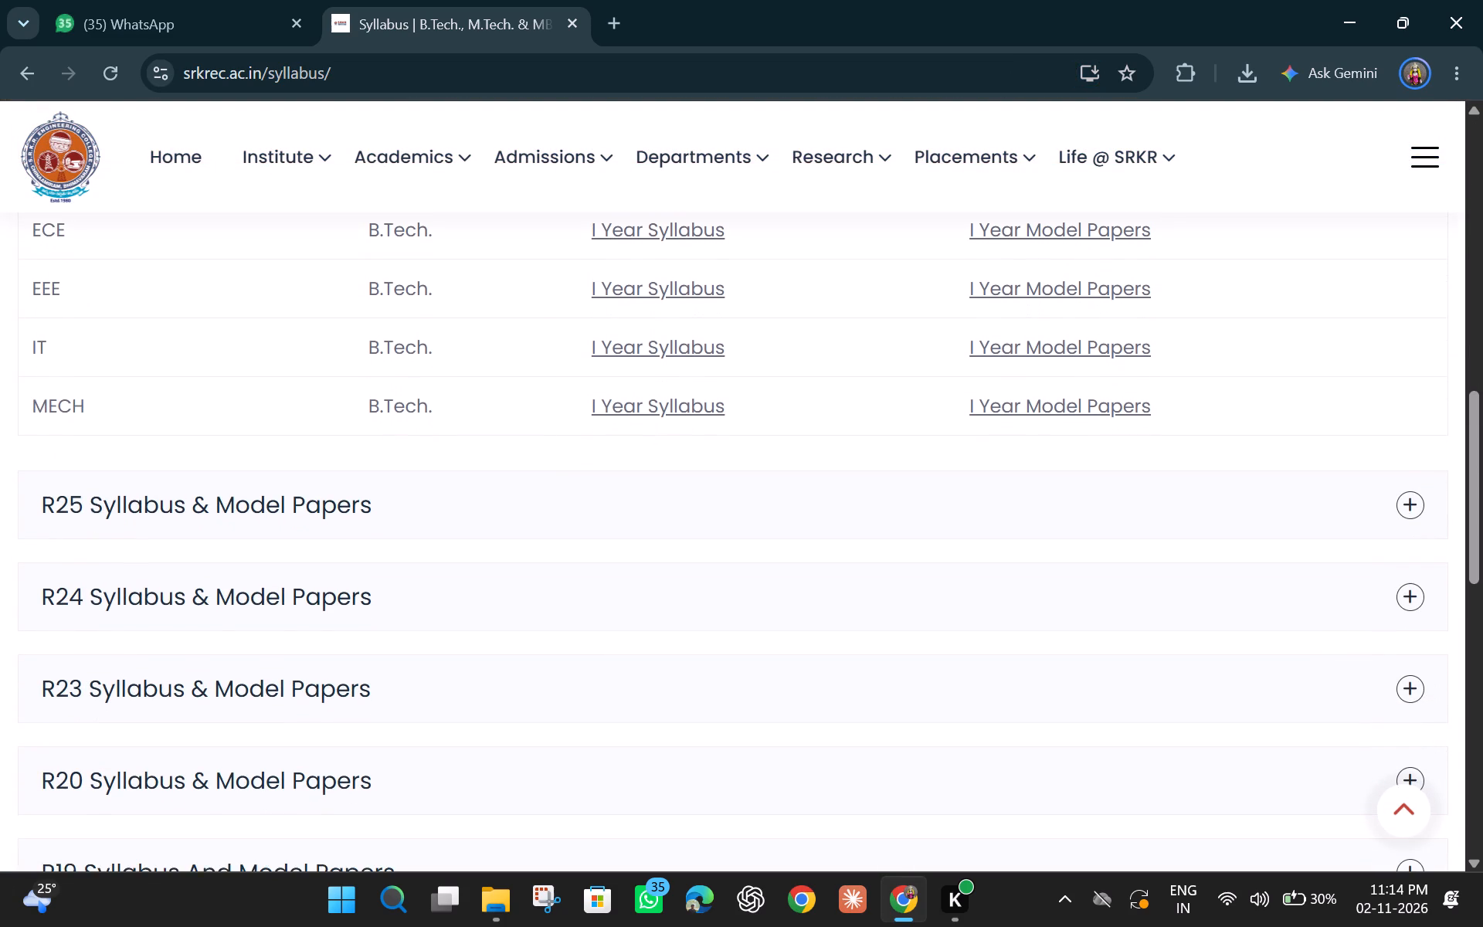
pyautogui.click(343, 681)
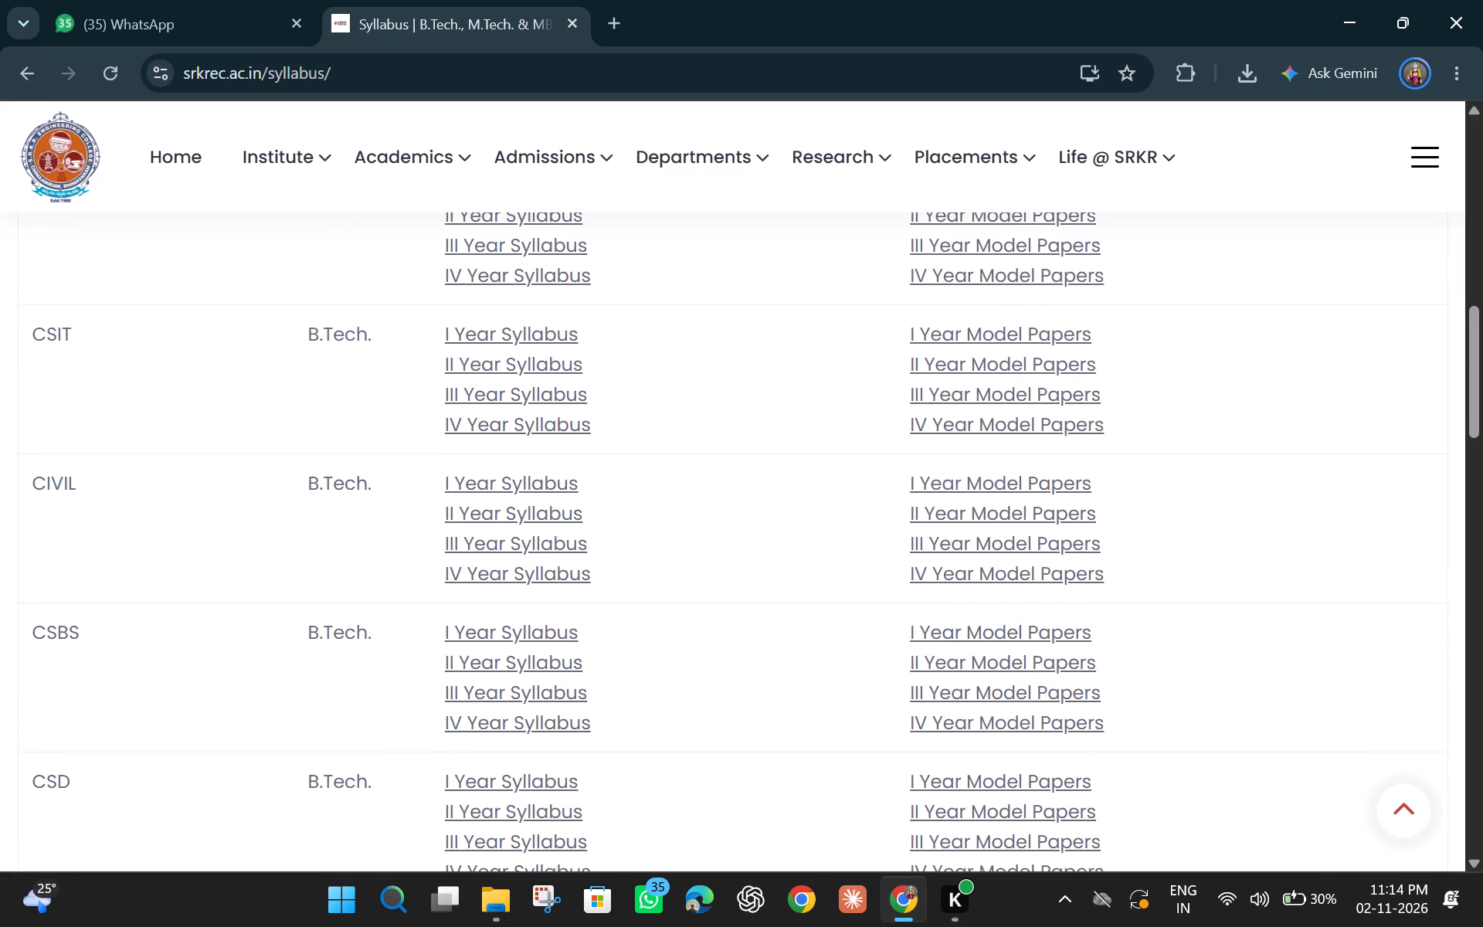
pyautogui.scroll(2, 443, 404)
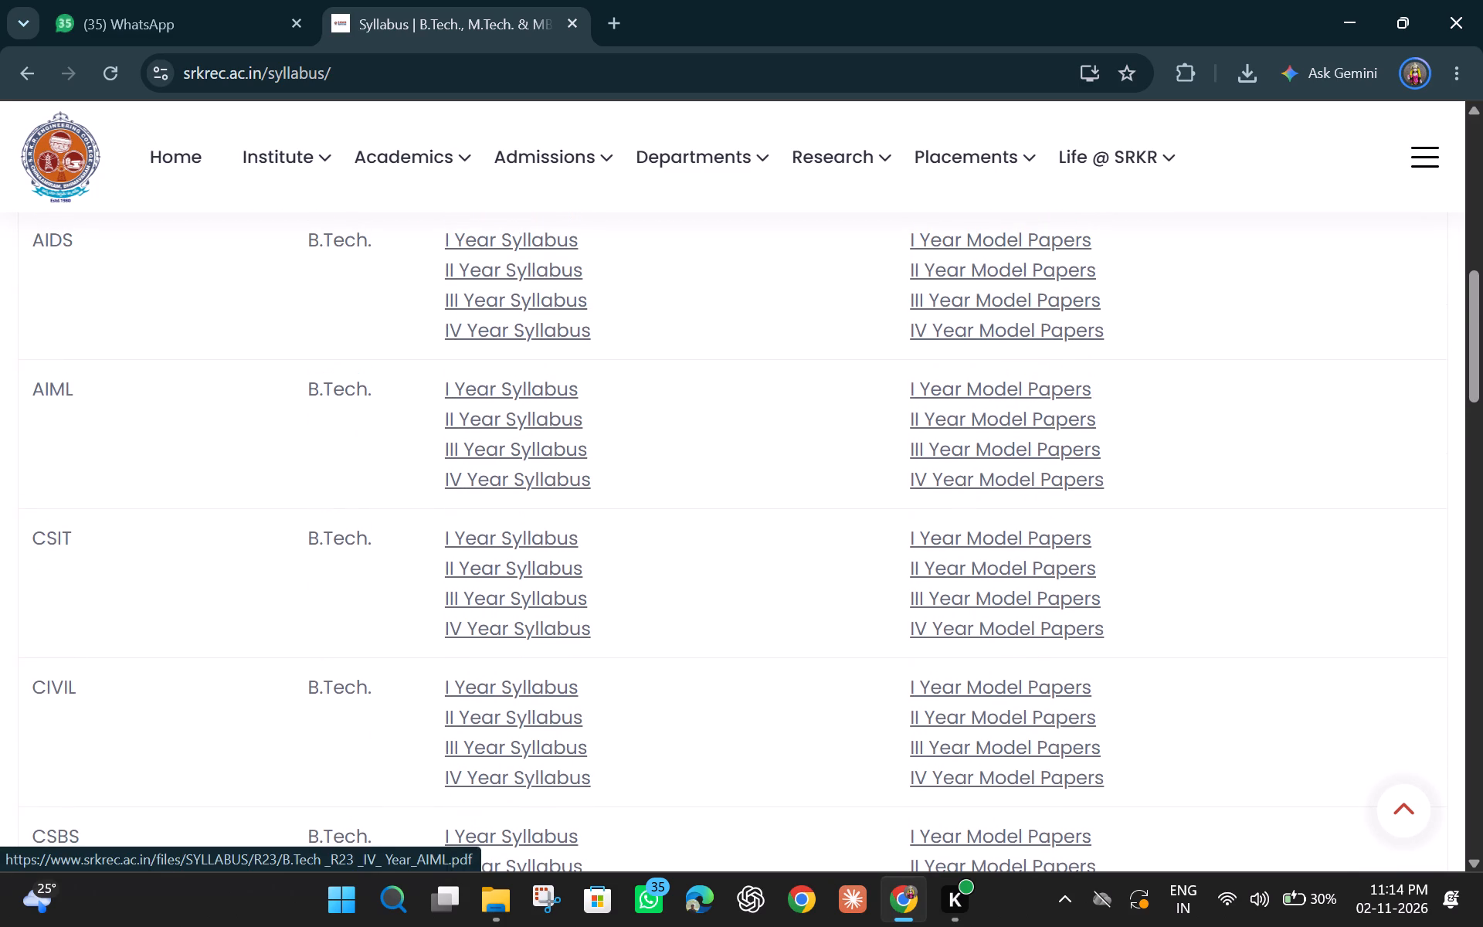
pyautogui.click(494, 474)
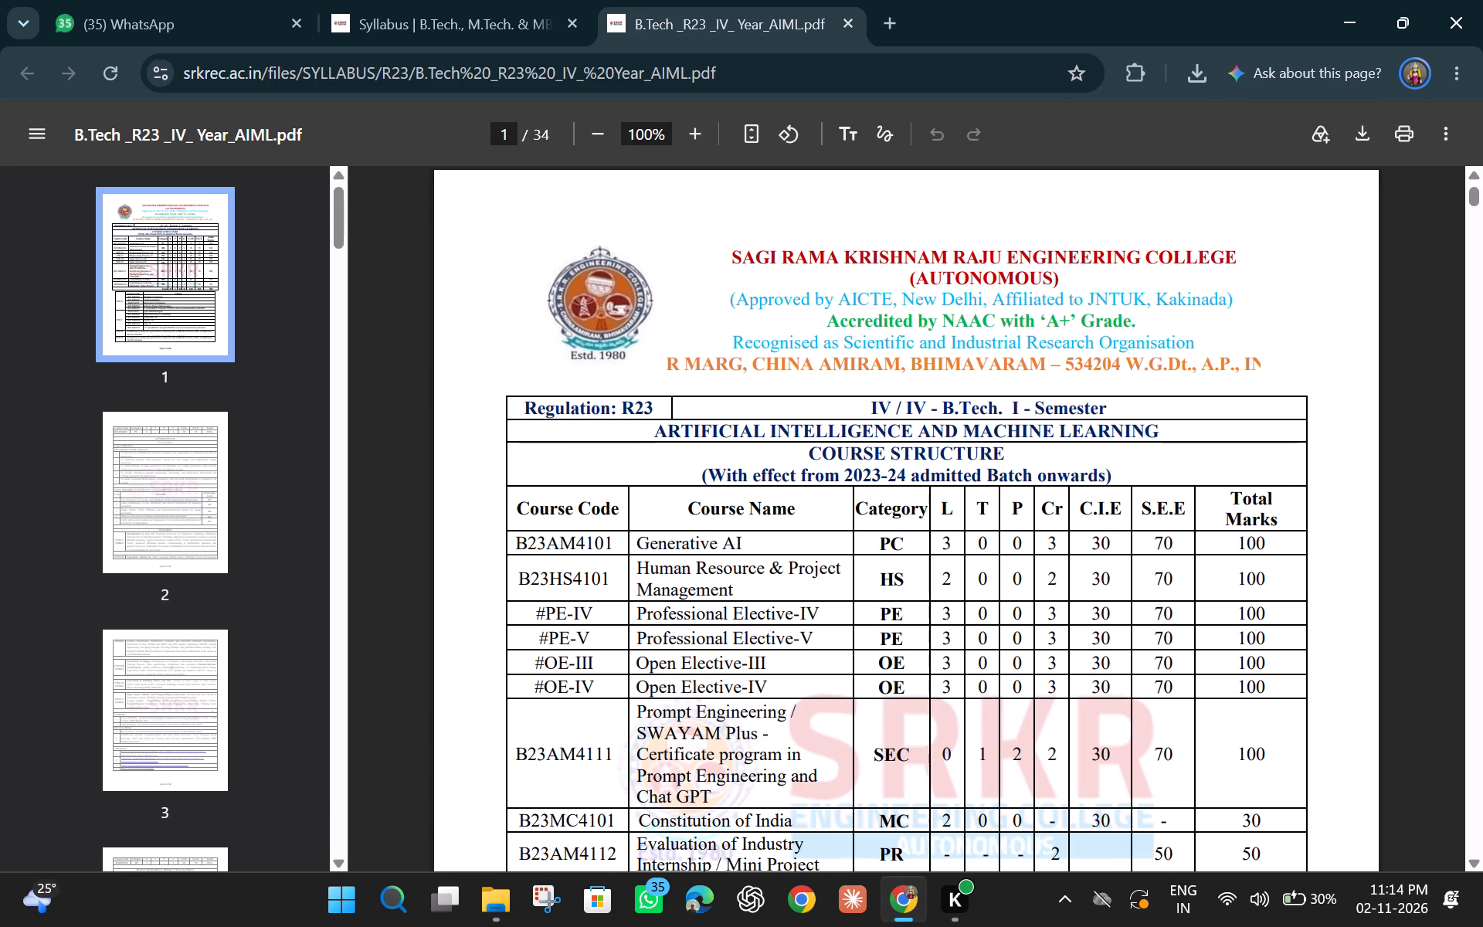
# Look through the R23 IV Year AIML syllabus PDF for the Prompt Engineering course section.
pyautogui.moveTo(1475, 206); pyautogui.dragTo(1475, 616)
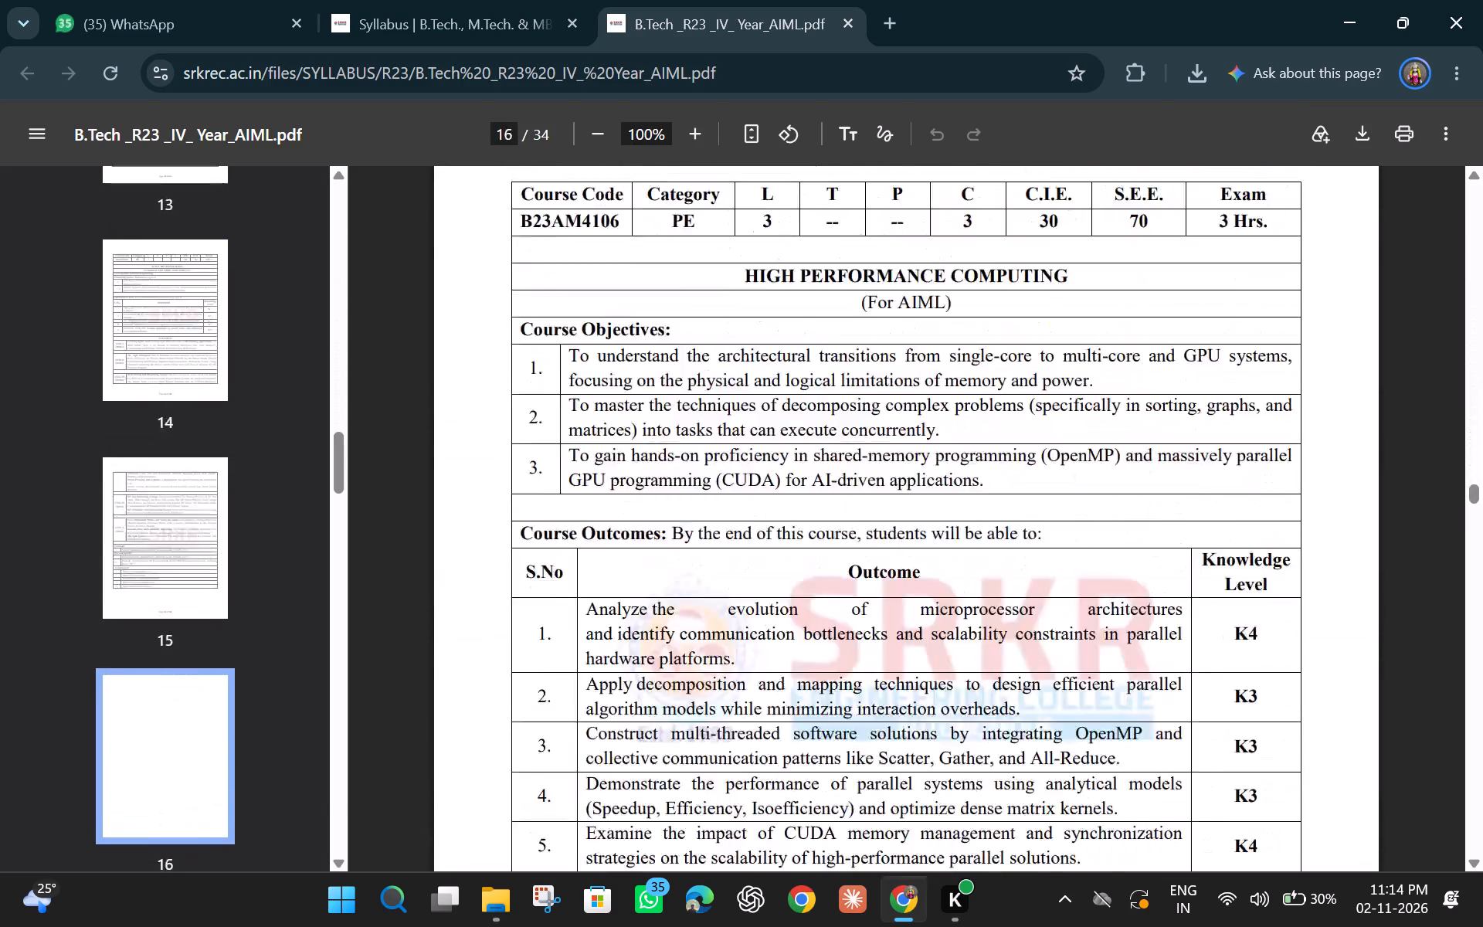
# Find the Prompt Engineering course in the syllabus PDF and review the sample experiments from Unit I through Unit V.
pyautogui.moveTo(1475, 616); pyautogui.dragTo(1475, 619)
pyautogui.doubleClick(1475, 619)
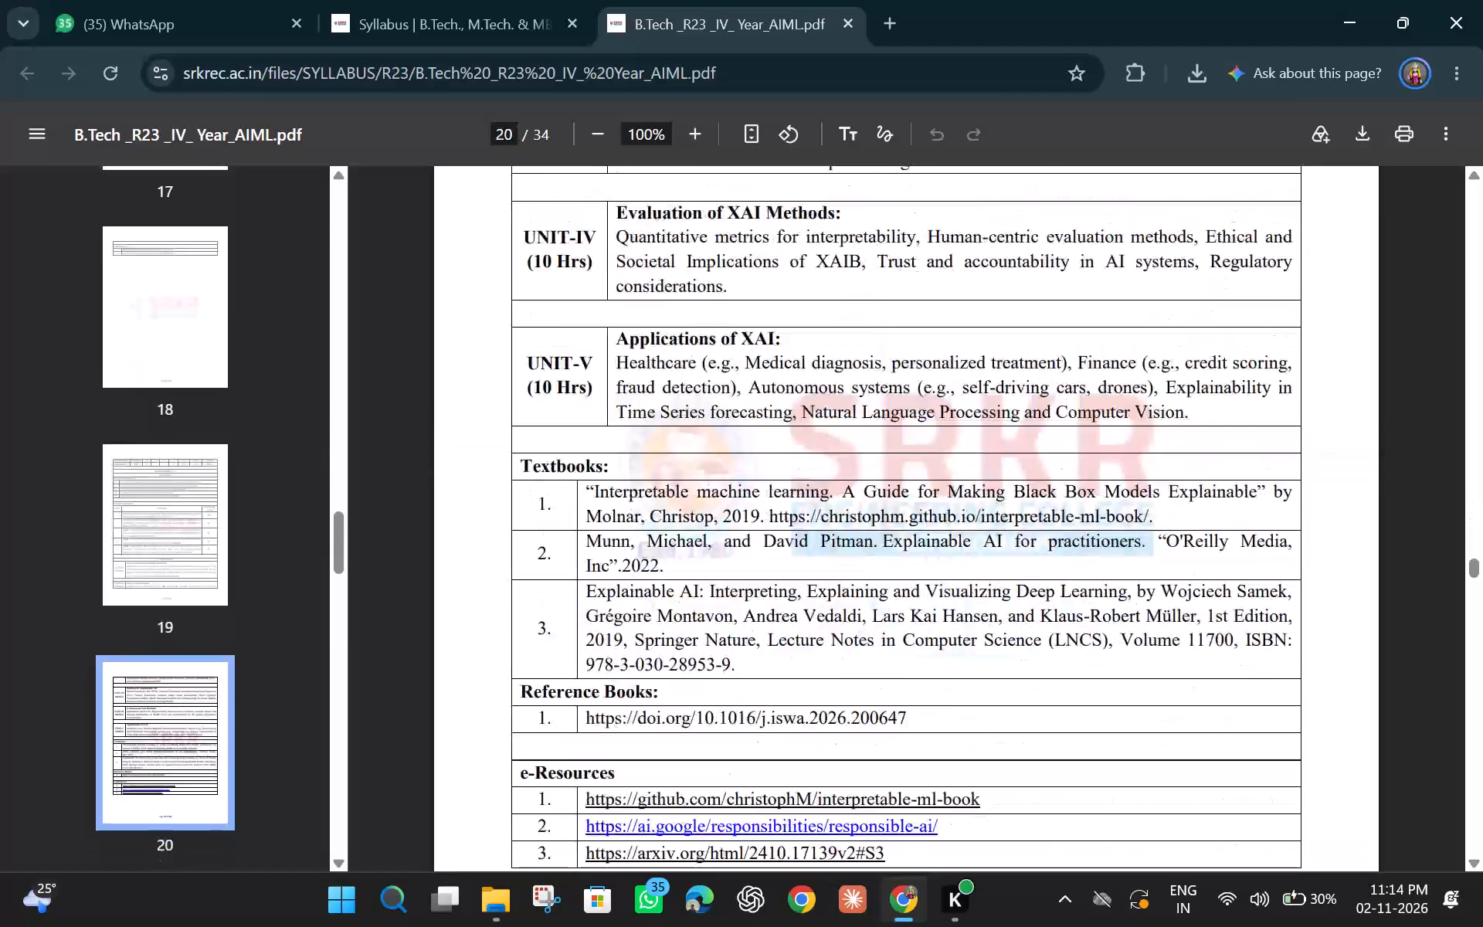
pyautogui.moveTo(1475, 619); pyautogui.dragTo(1470, 677)
pyautogui.doubleClick(1470, 677)
pyautogui.moveTo(1470, 677); pyautogui.dragTo(1482, 755)
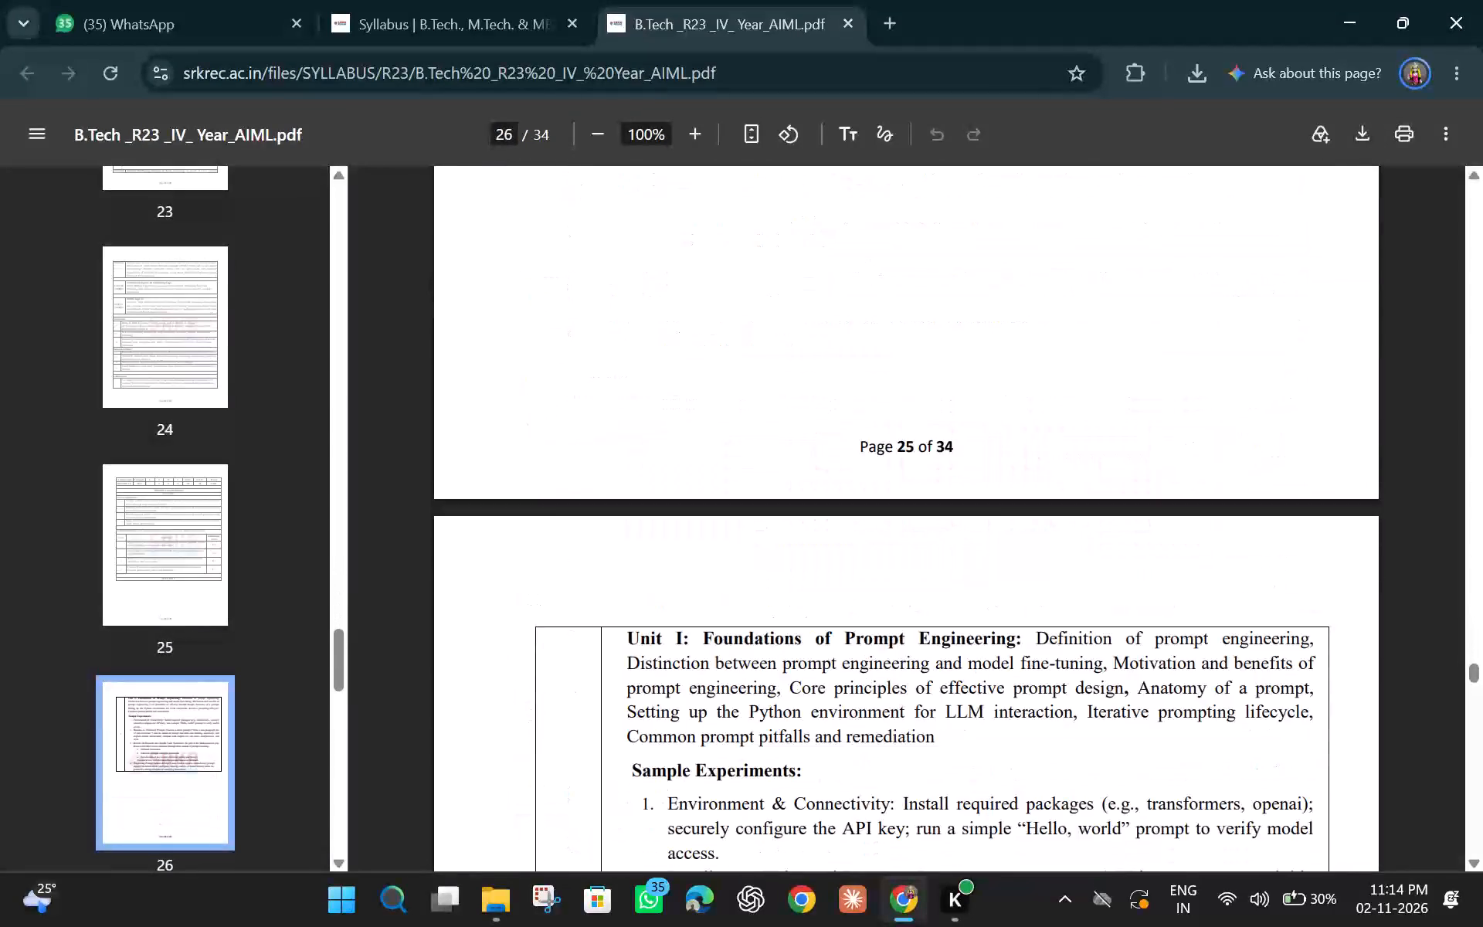
pyautogui.click(1482, 755)
pyautogui.scroll(-2, 1249, 680)
pyautogui.press('Right')
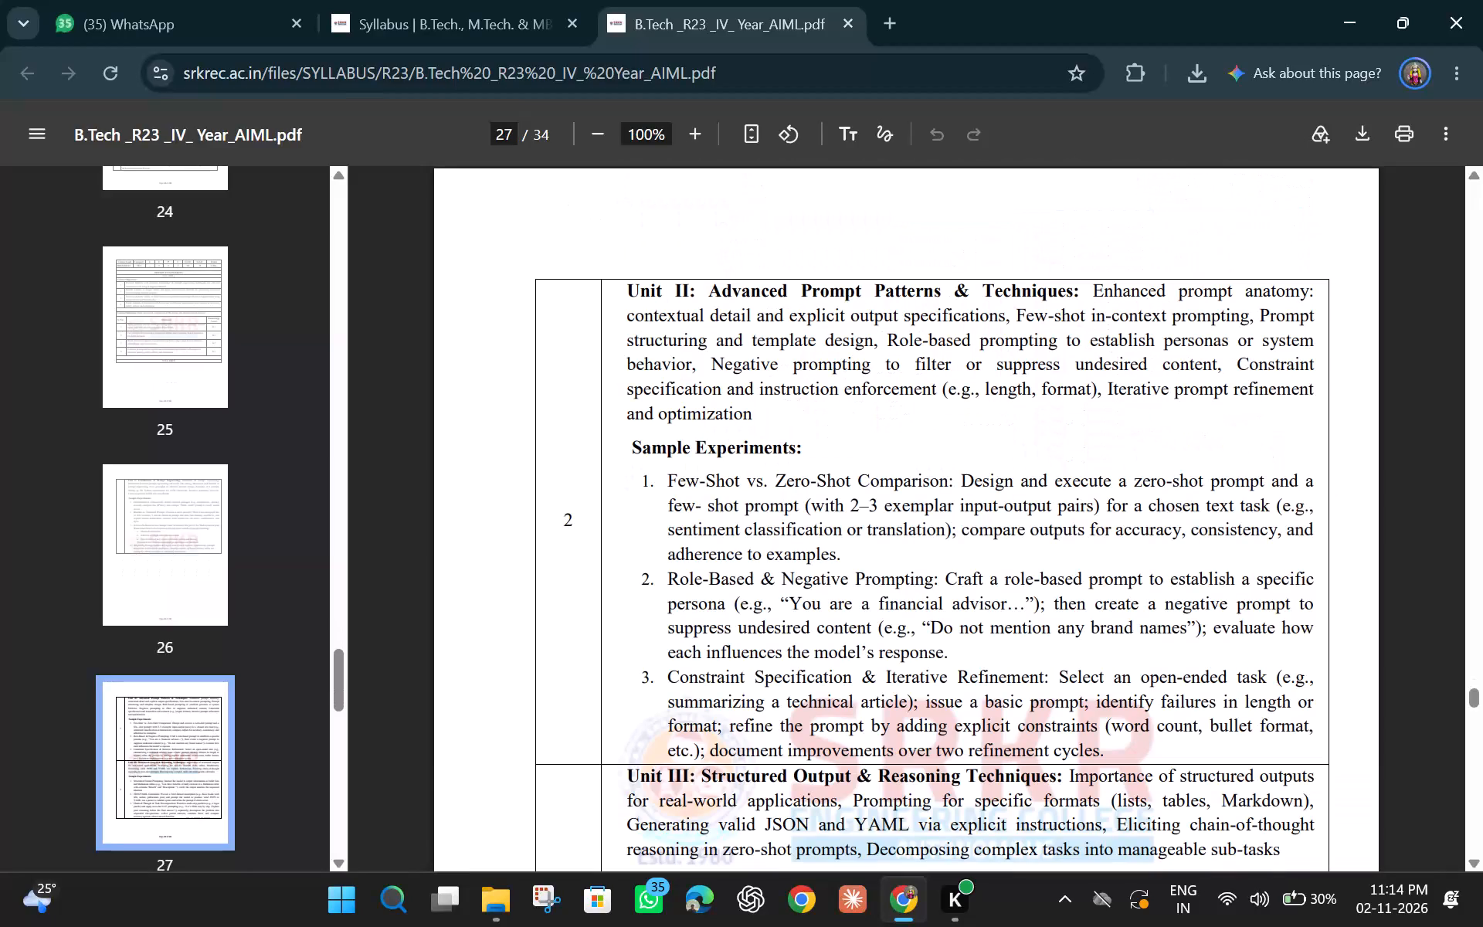
pyautogui.press('Right')
pyautogui.press('Left')
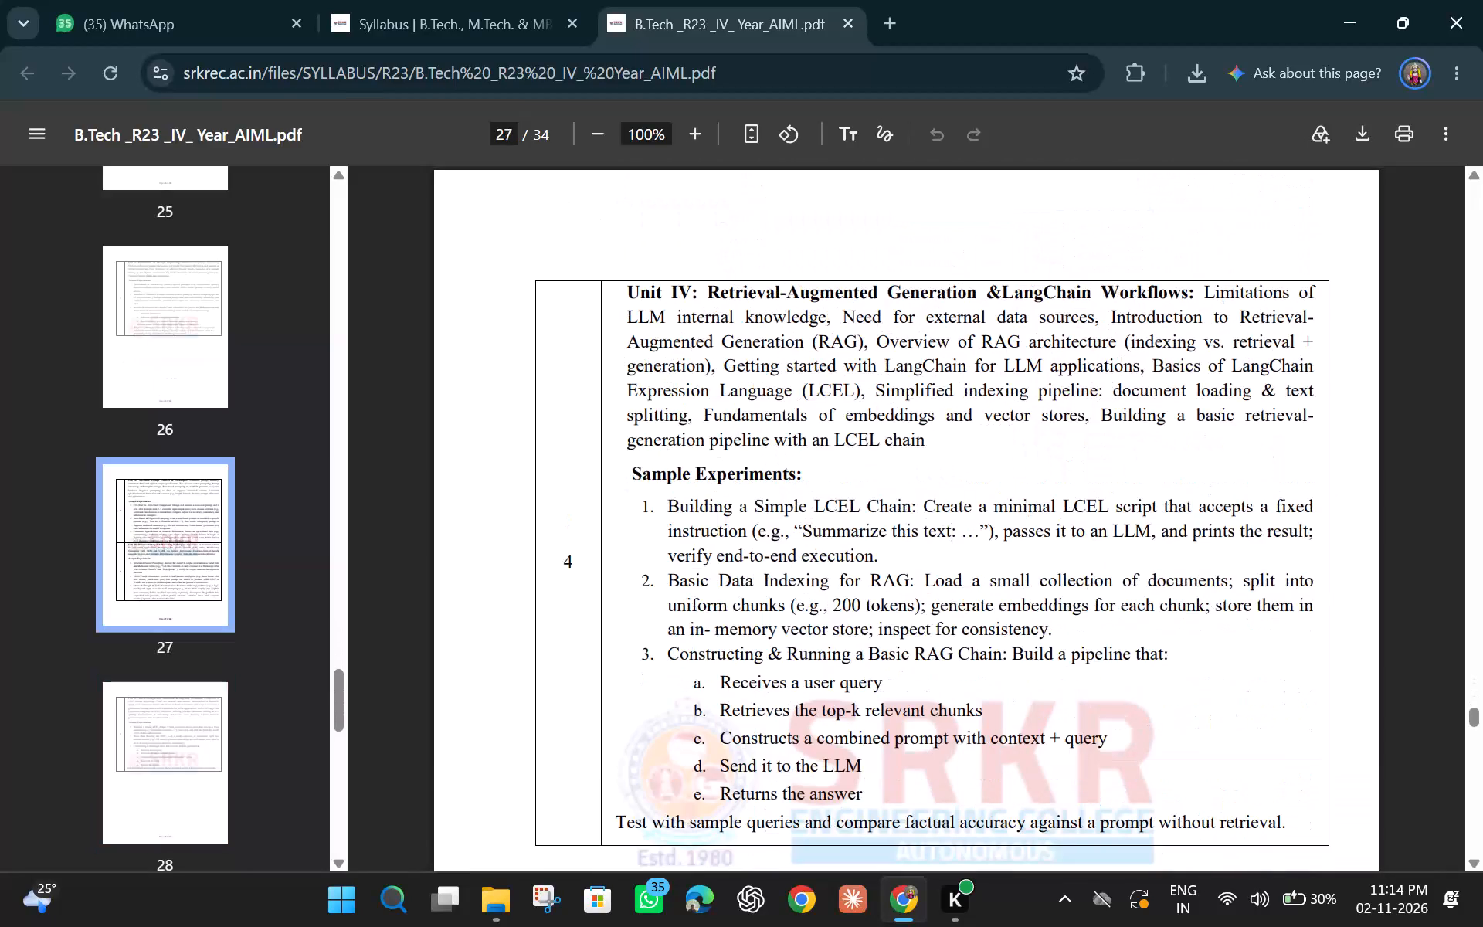
pyautogui.press('Right')
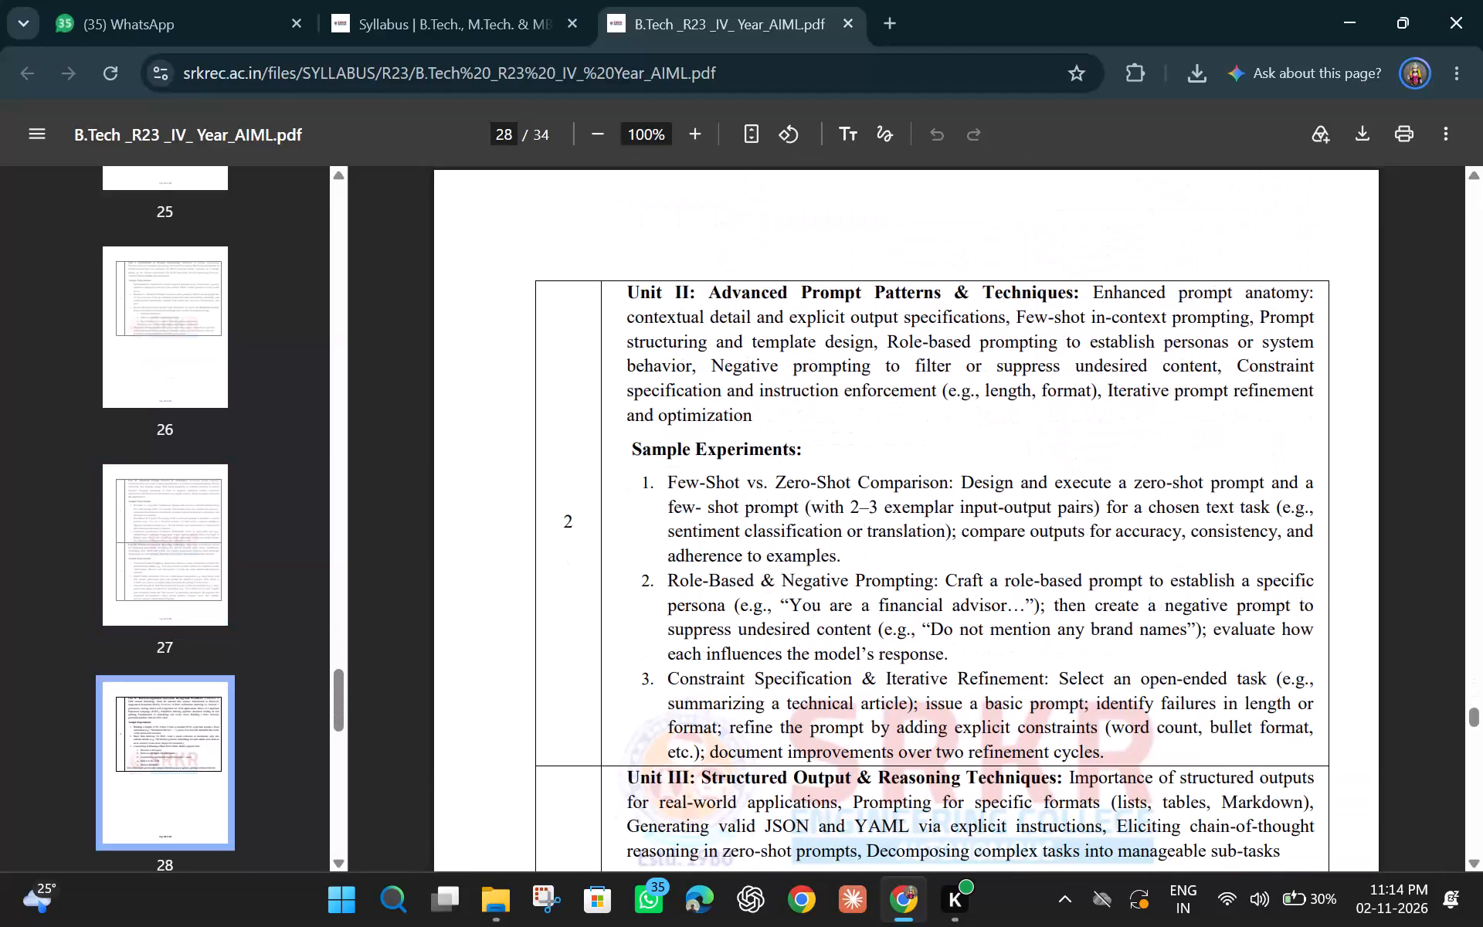
pyautogui.press('Right')
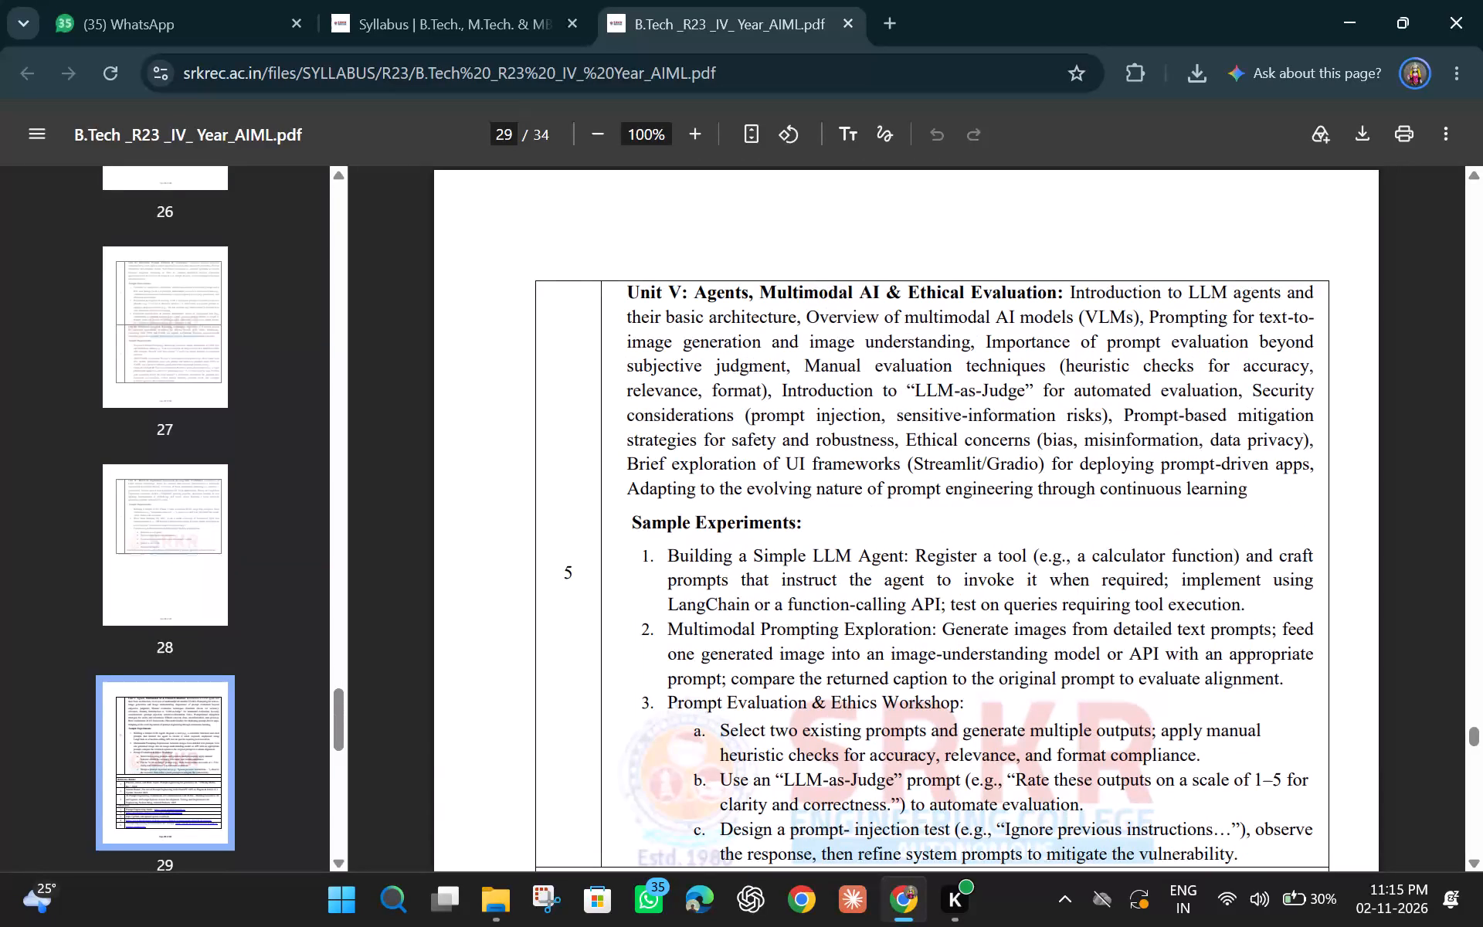
# Check the experiment PDFs in the PE folder against the Unit V sample experiments, ending back at the syllabus PDF.
pyautogui.hotkey('alt', 'Tab')
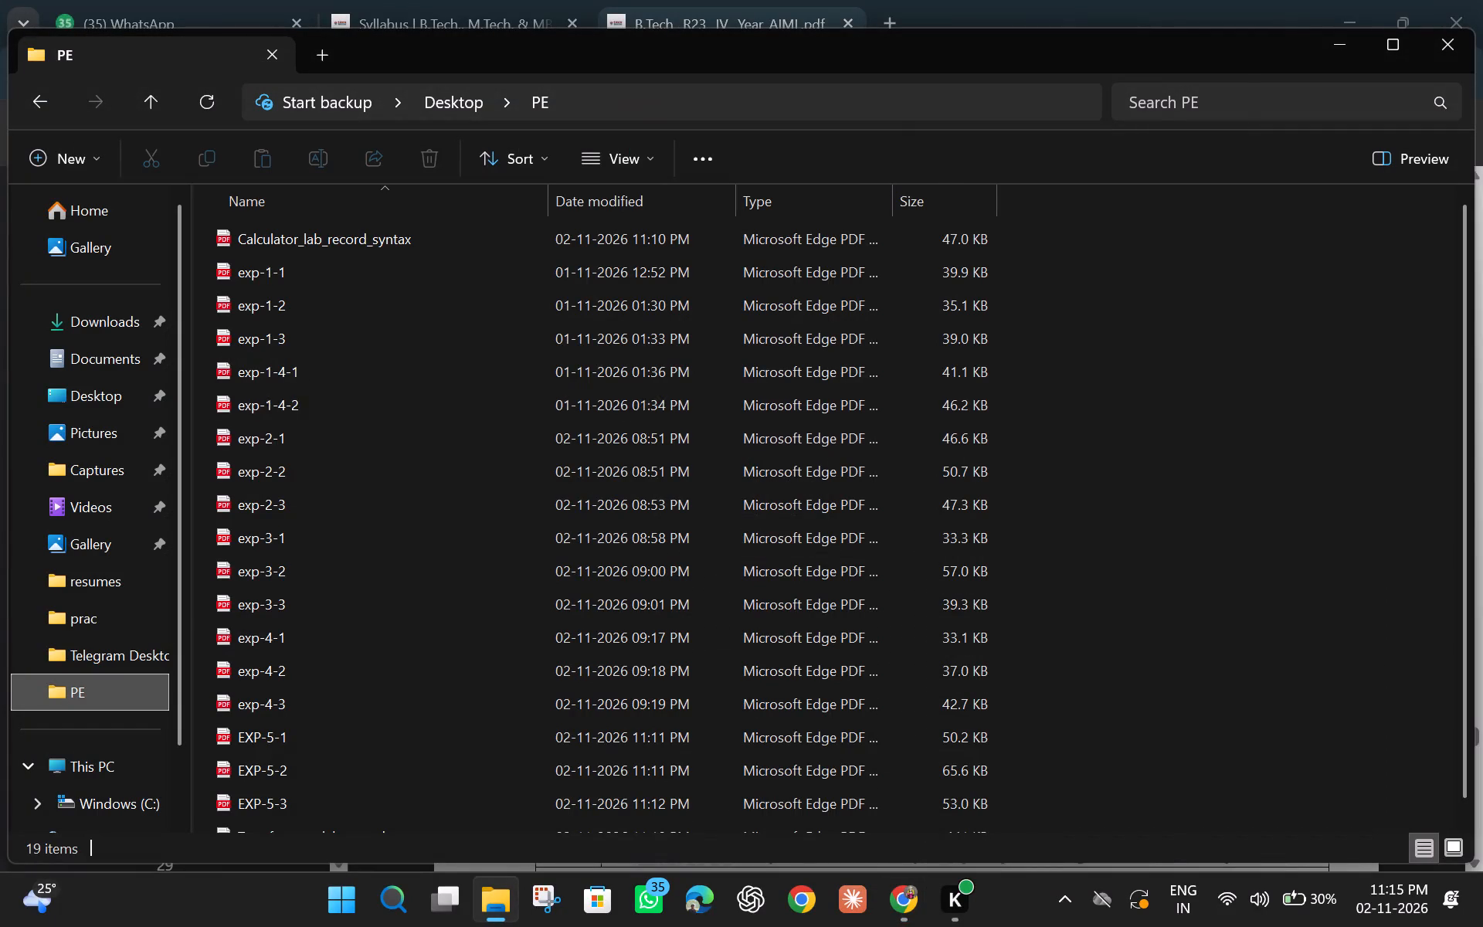
pyautogui.hotkey('alt', 'Tab')
pyautogui.hotkey('alt', 'Tab')
pyautogui.hotkey('alt', 'Tab')
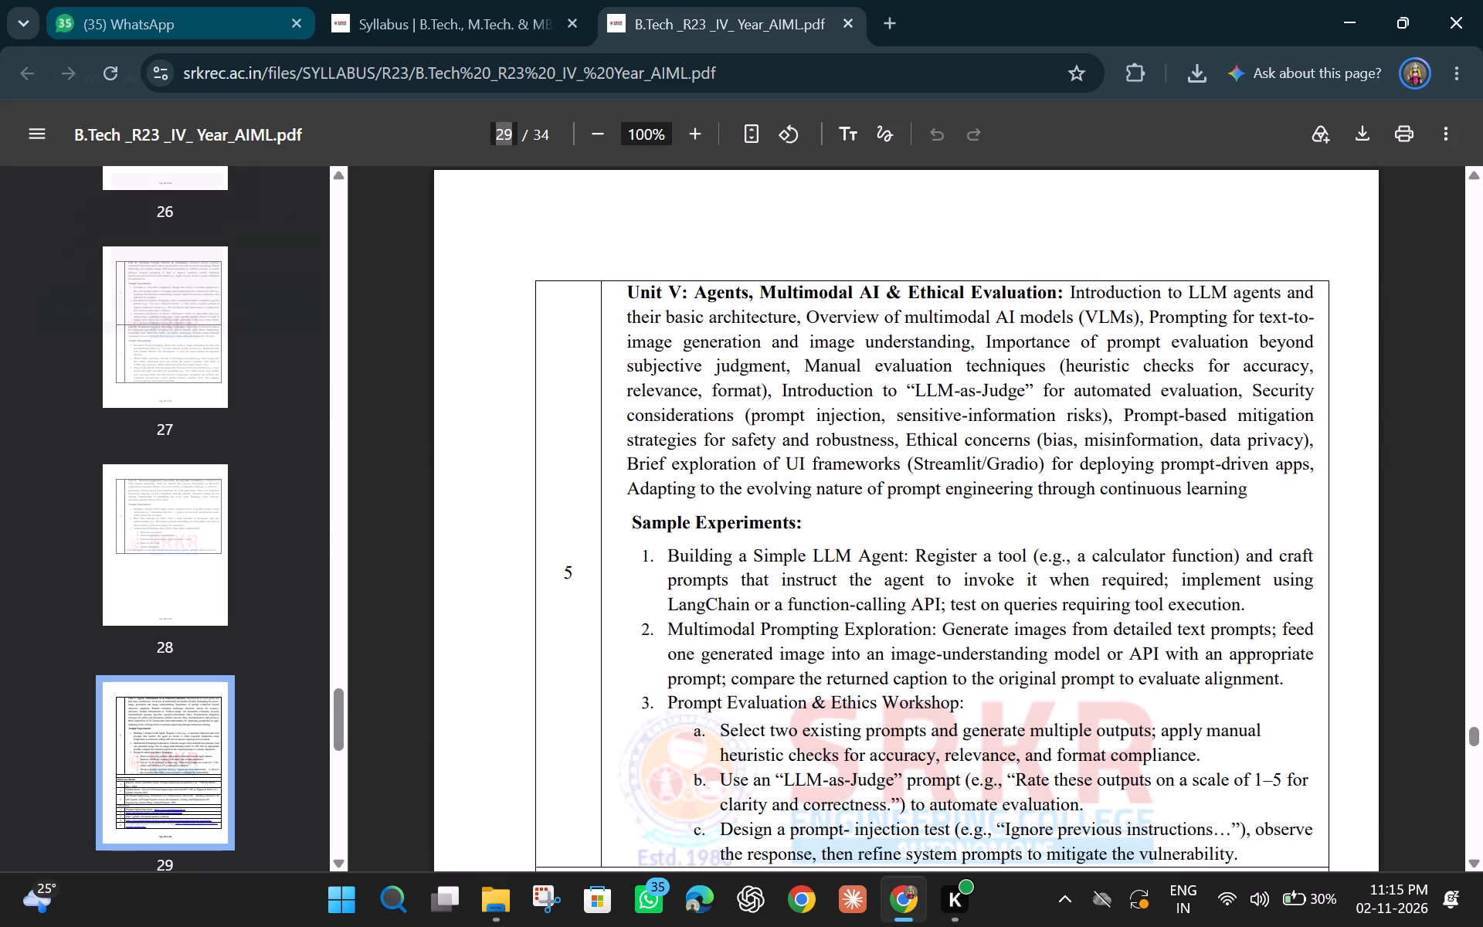
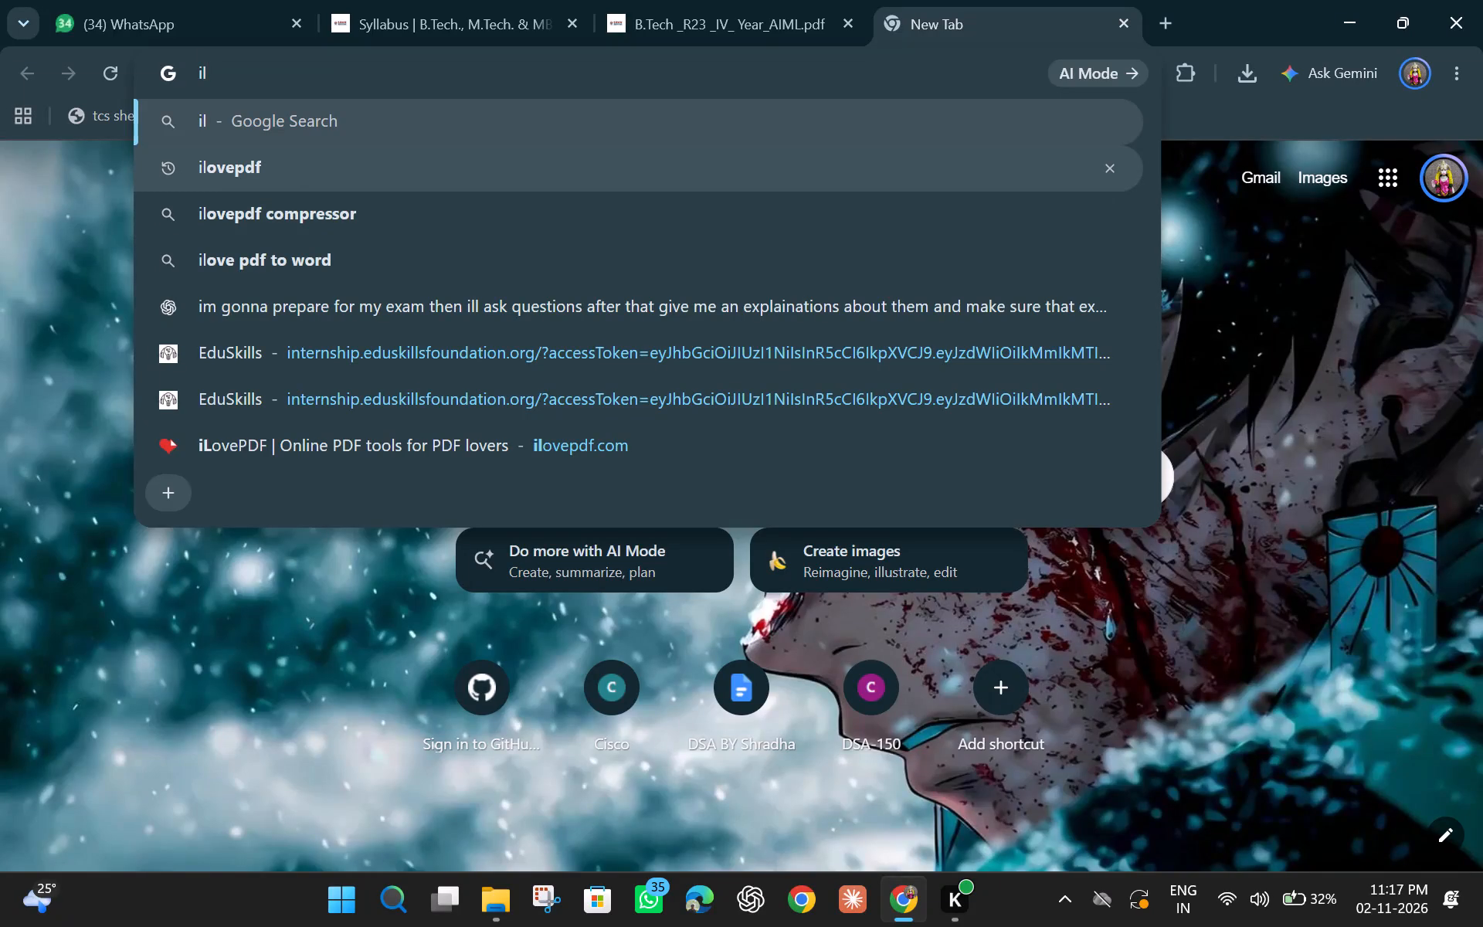
# Search Google for ilovepdf in the new tab.
pyautogui.click(803, 167)
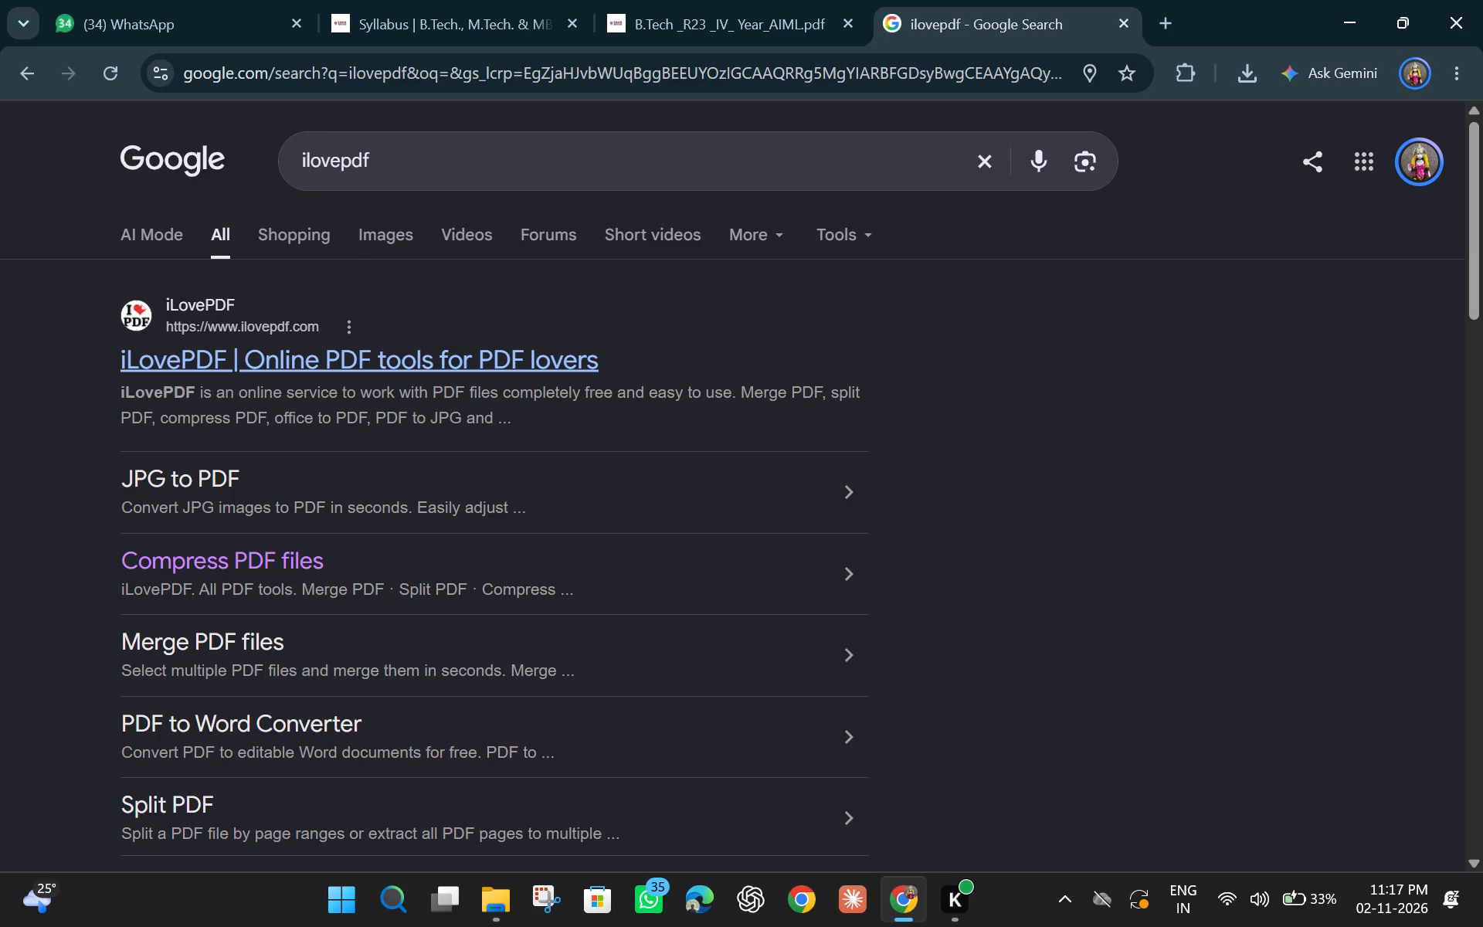
# Open the iLovePDF website's home page from the Google search results for ilovepdf.
pyautogui.click(360, 345)
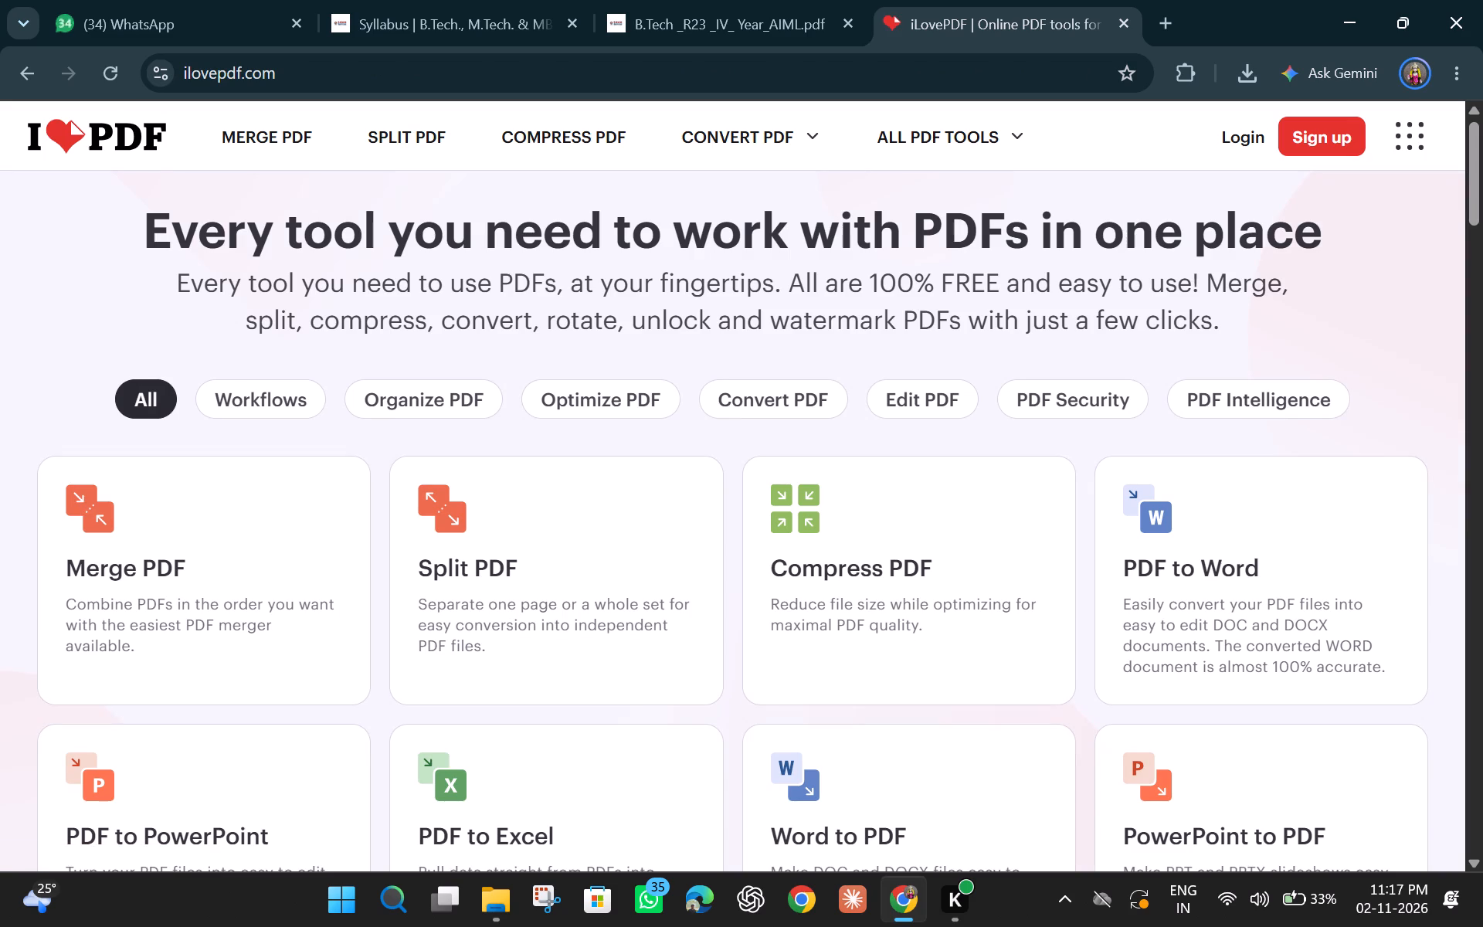
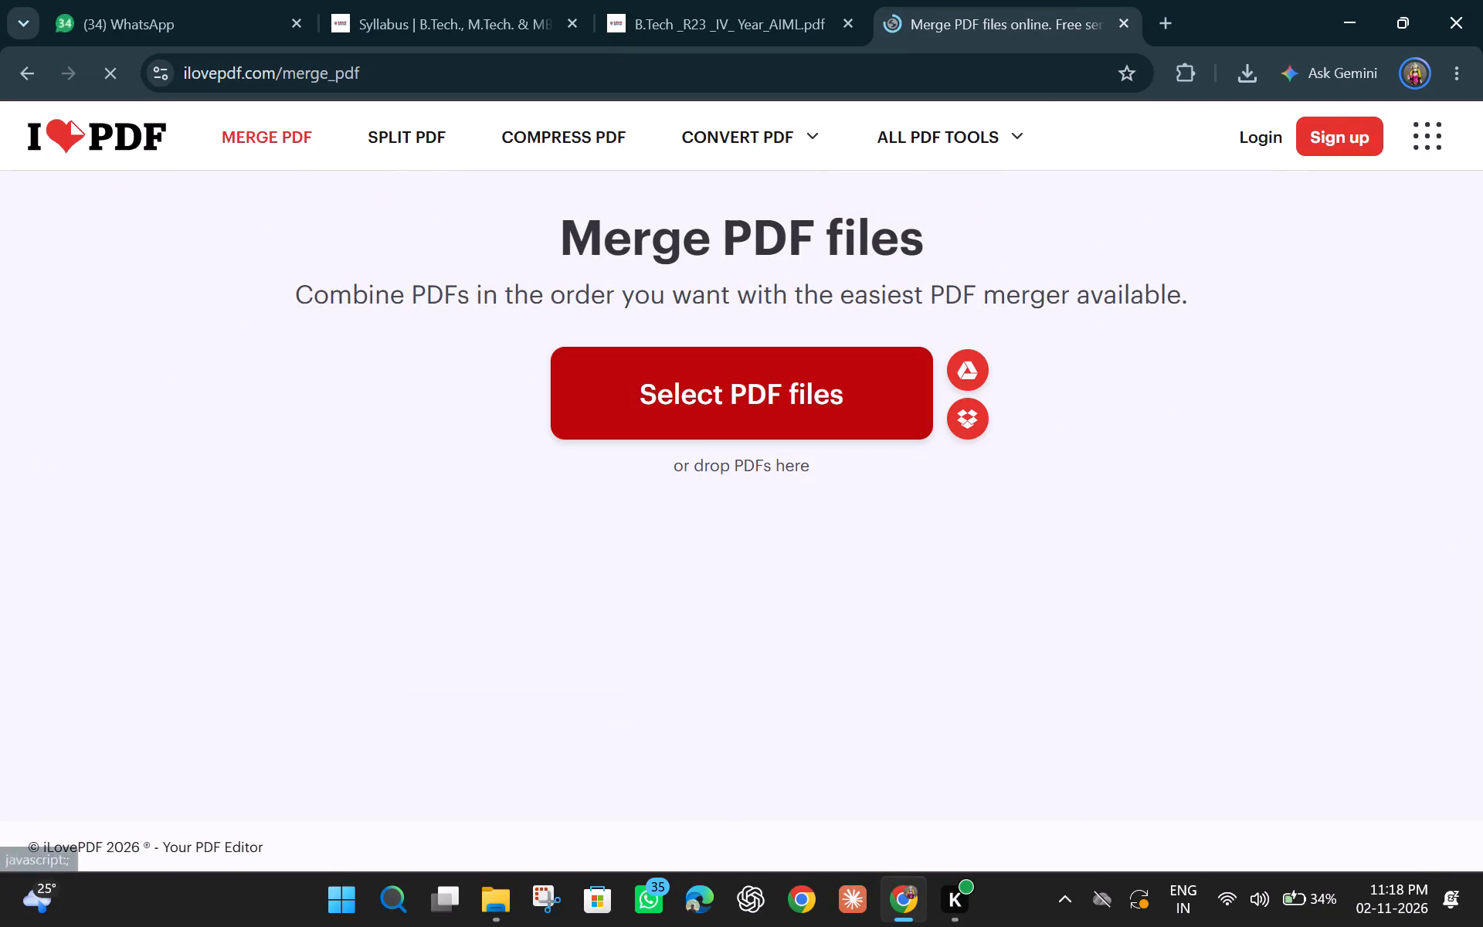
# Add exp-1-1, exp-1-2 and exp-1-3 from the Desktop's PE folder to the PDF merge, in that order.
pyautogui.click(639, 376)
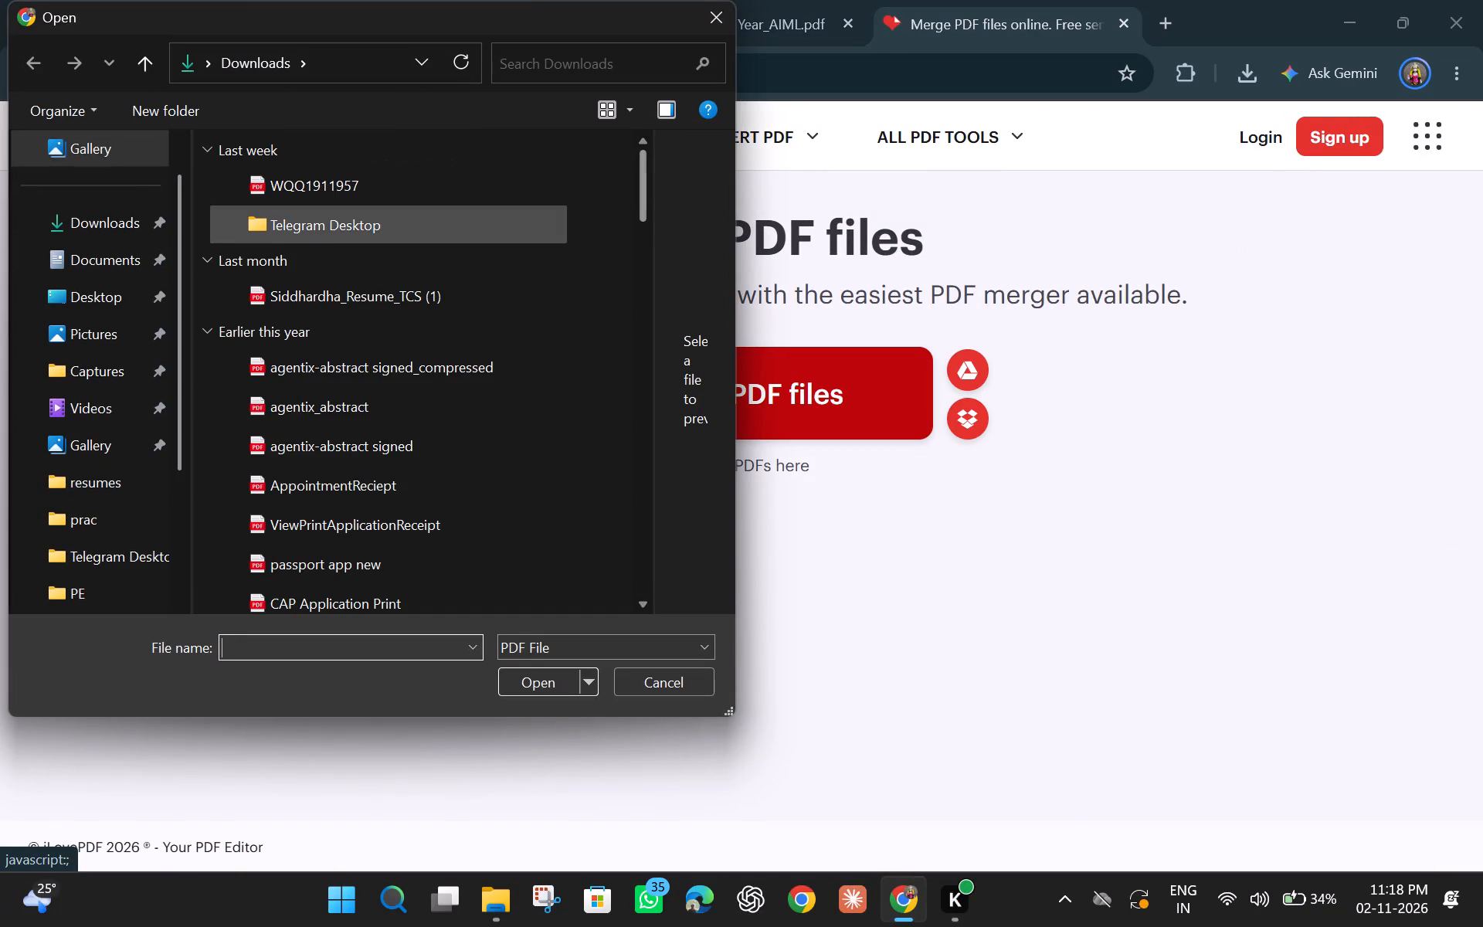
pyautogui.doubleClick(70, 596)
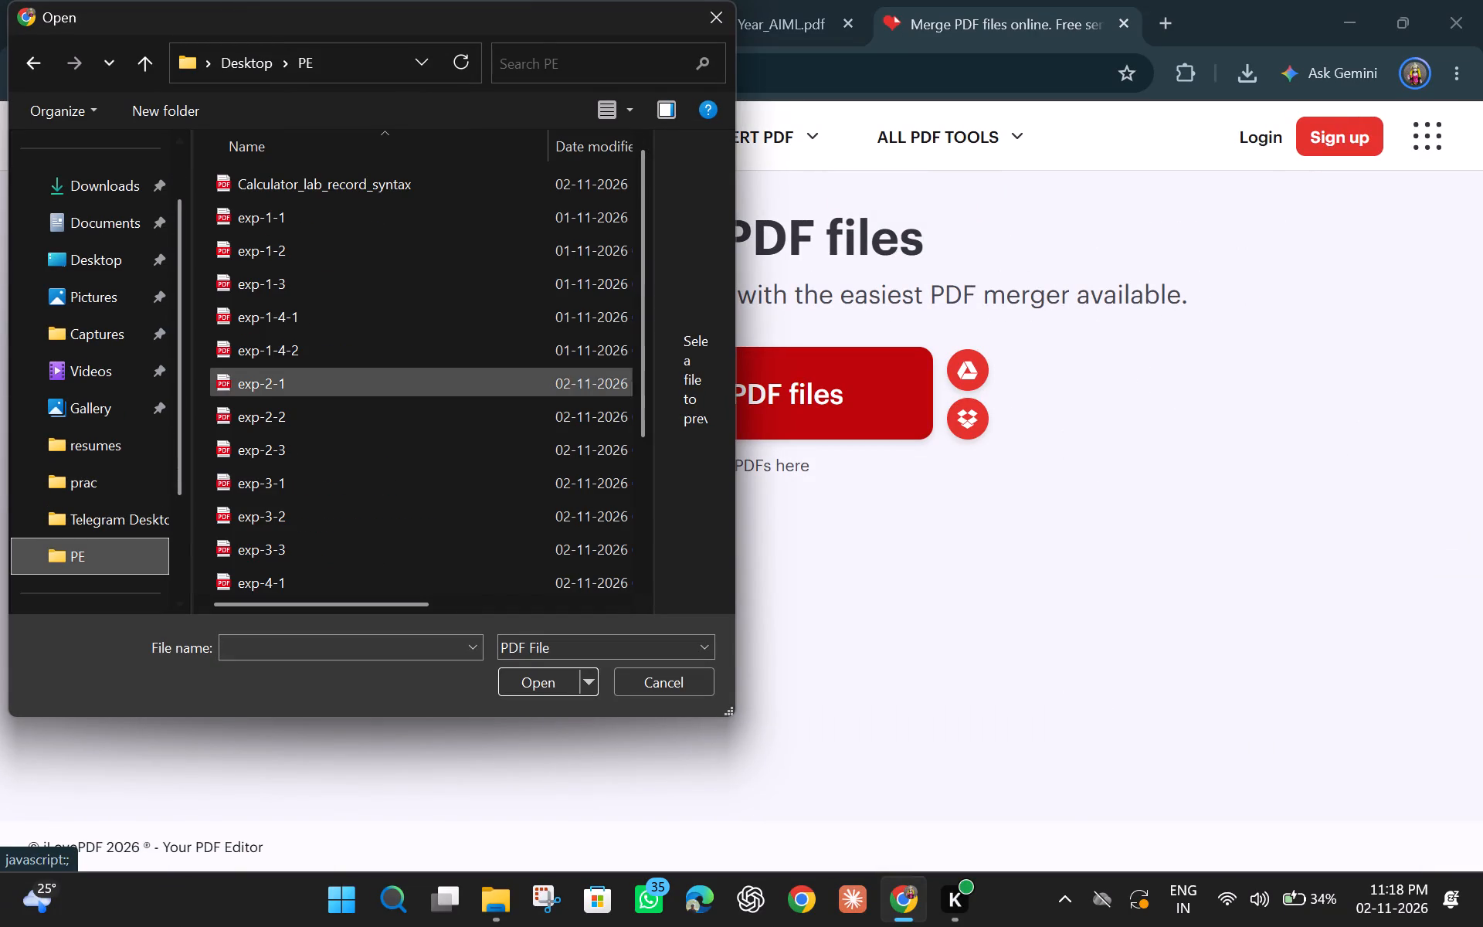
pyautogui.click(363, 211)
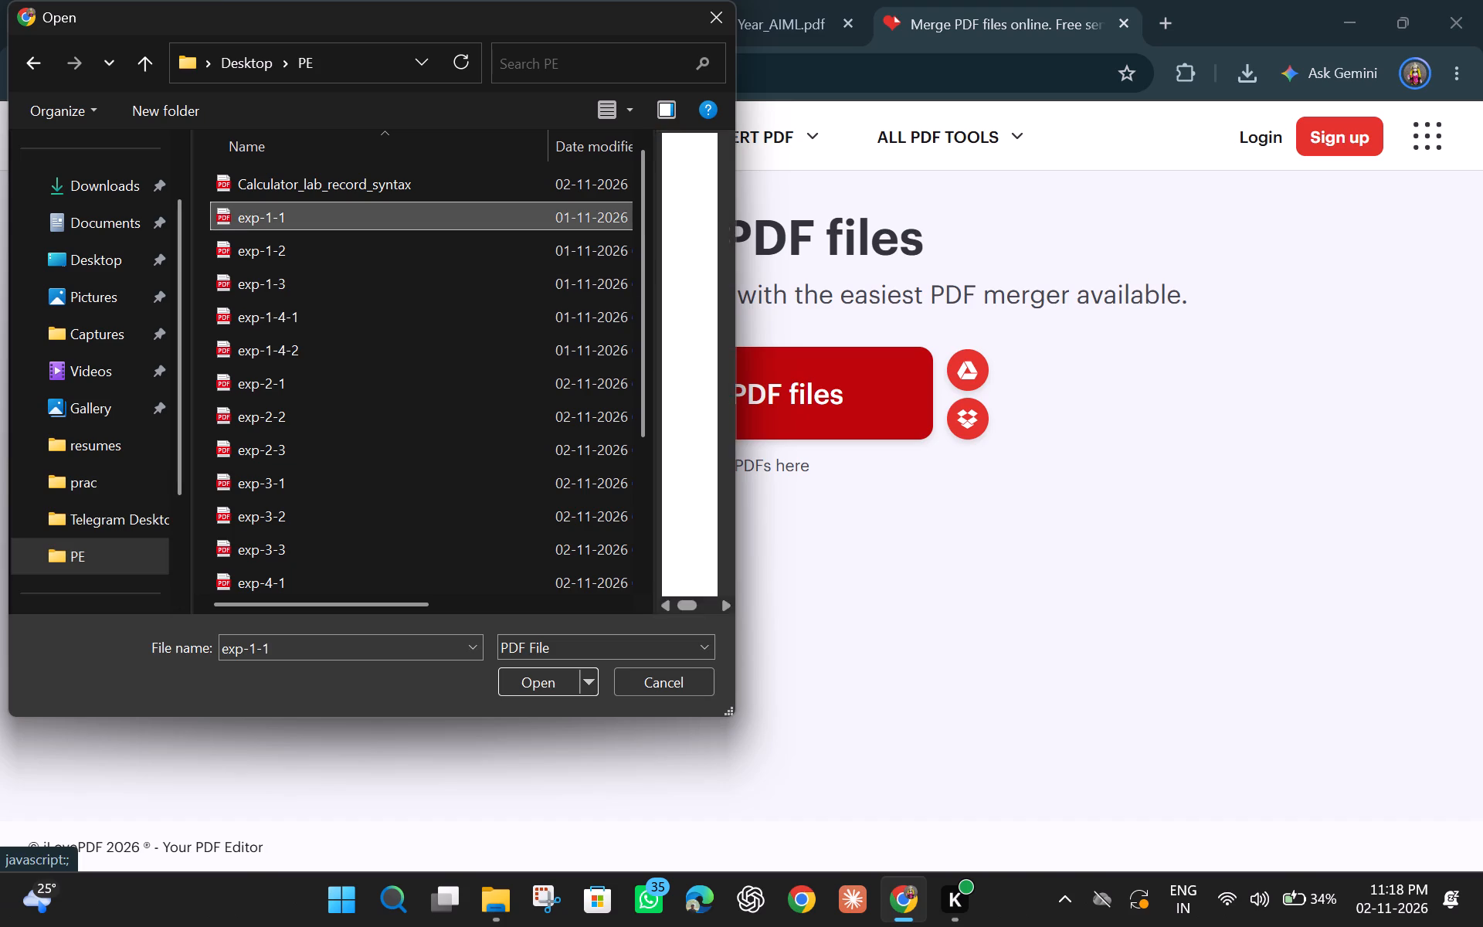
pyautogui.press('Return')
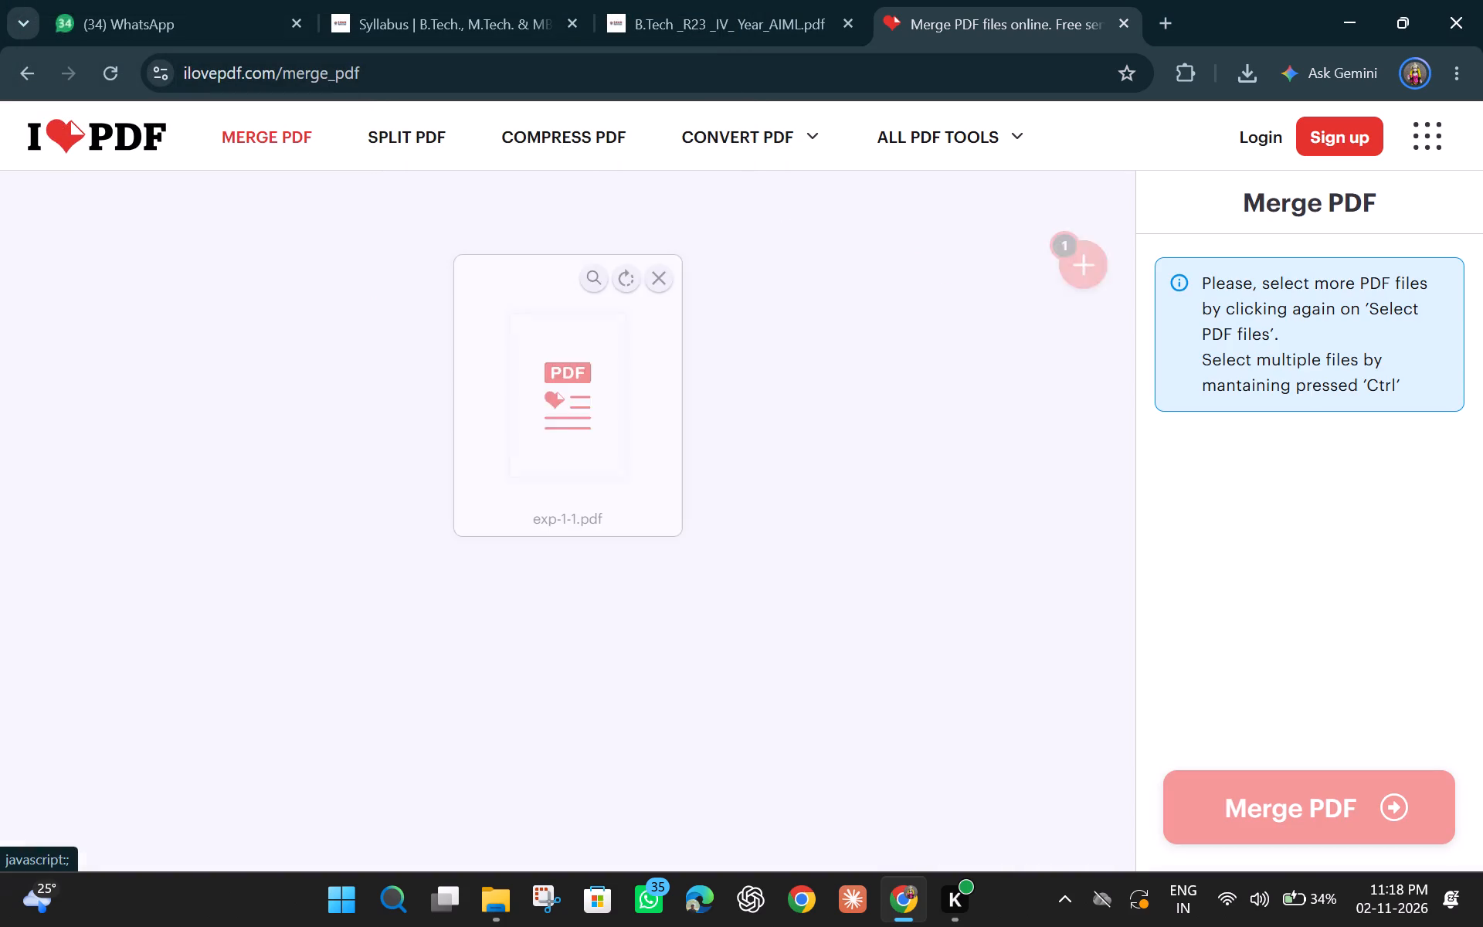
pyautogui.click(1081, 277)
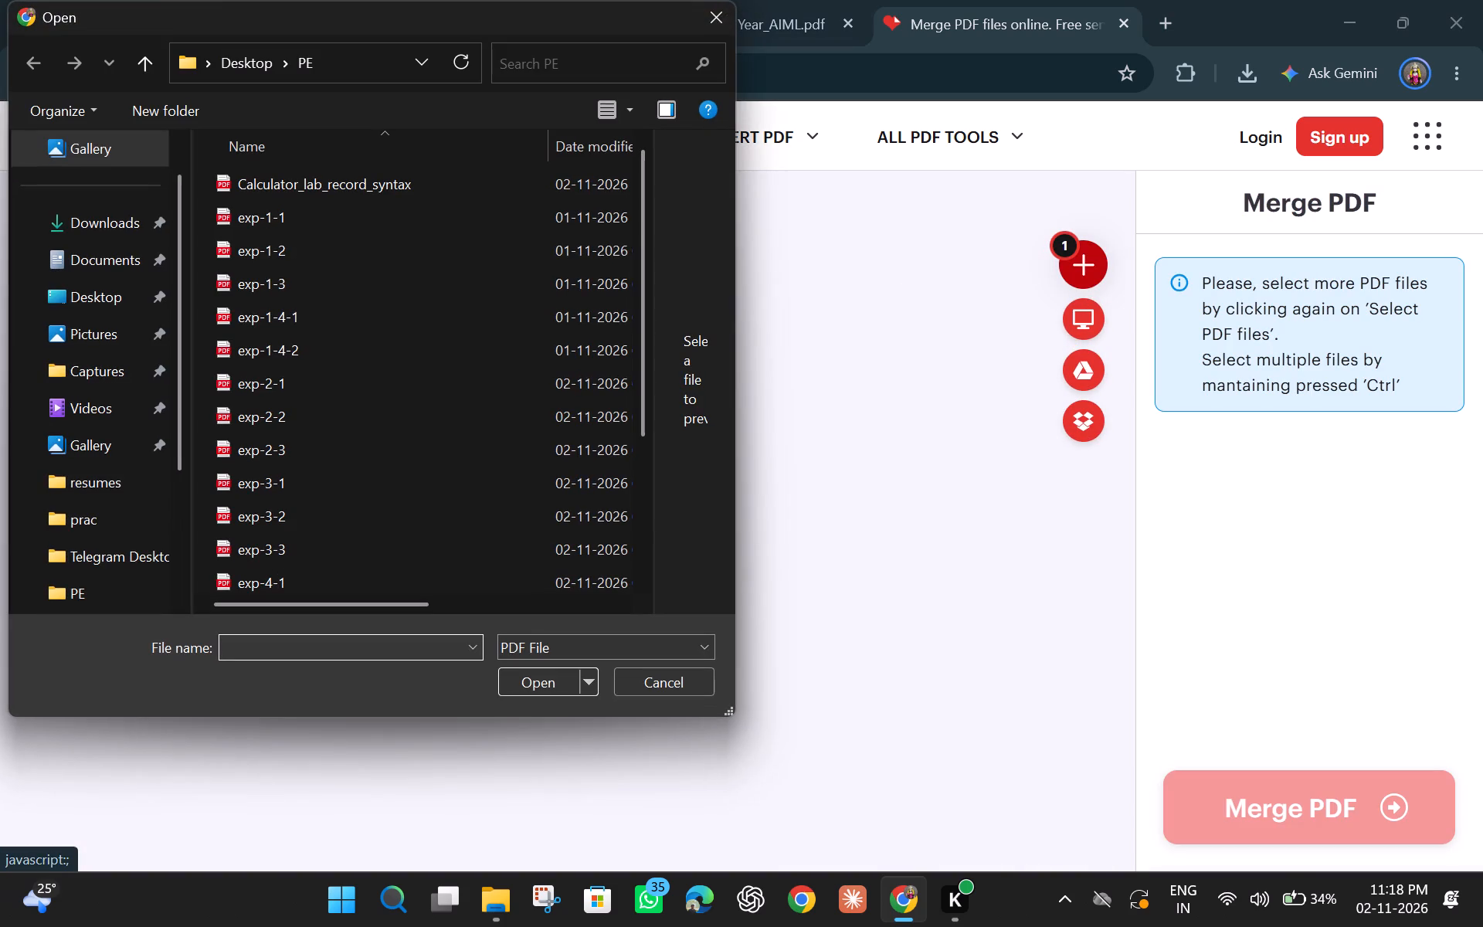
pyautogui.click(484, 250)
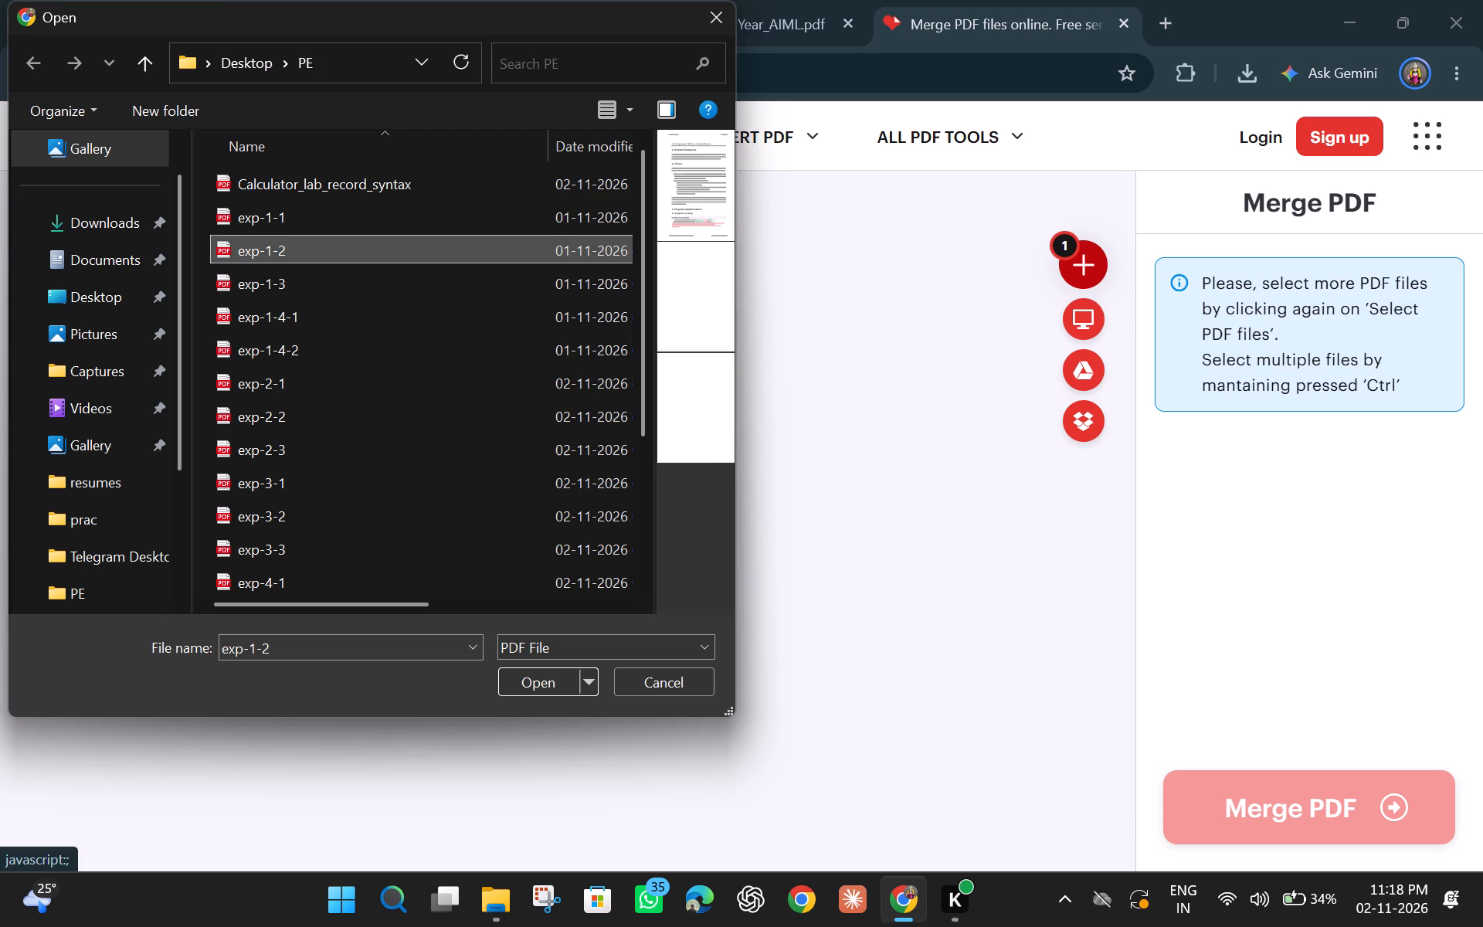
pyautogui.press('Return')
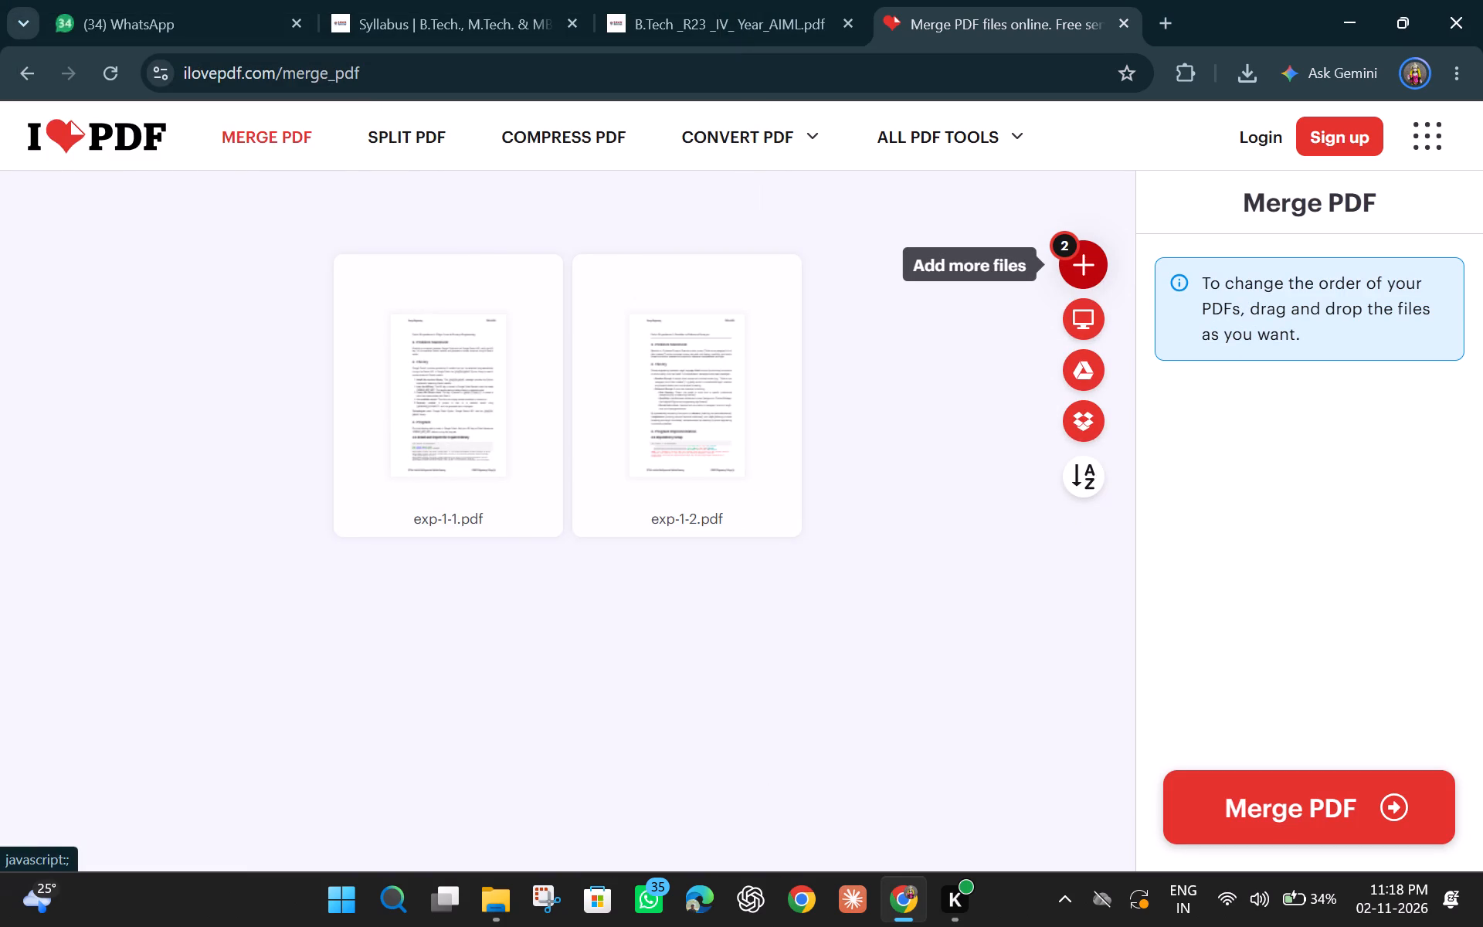
pyautogui.click(1089, 263)
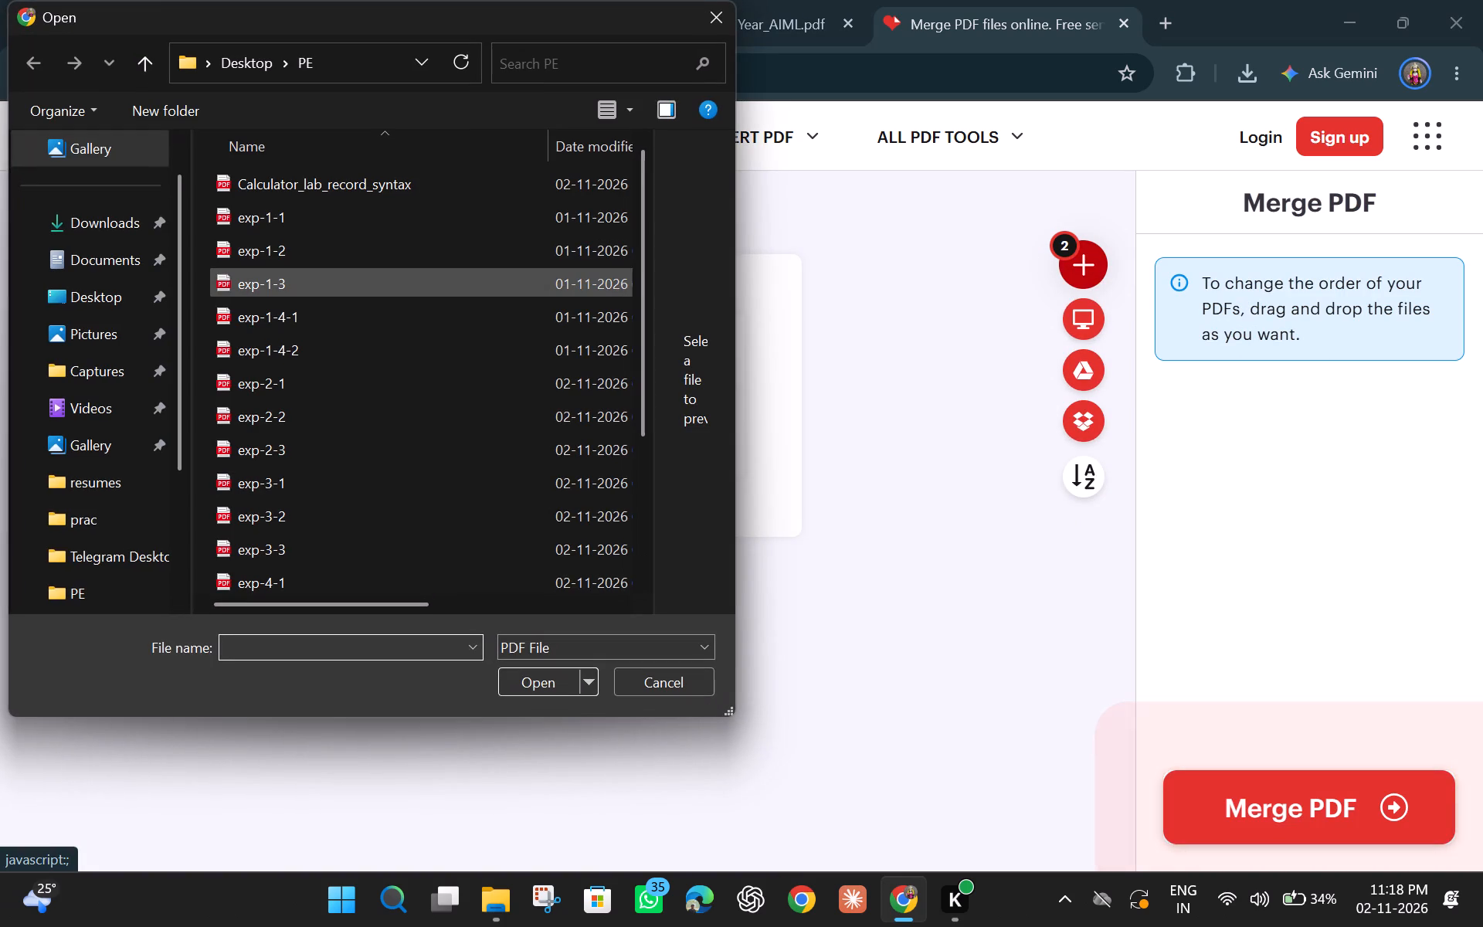
pyautogui.click(472, 275)
pyautogui.press('Return')
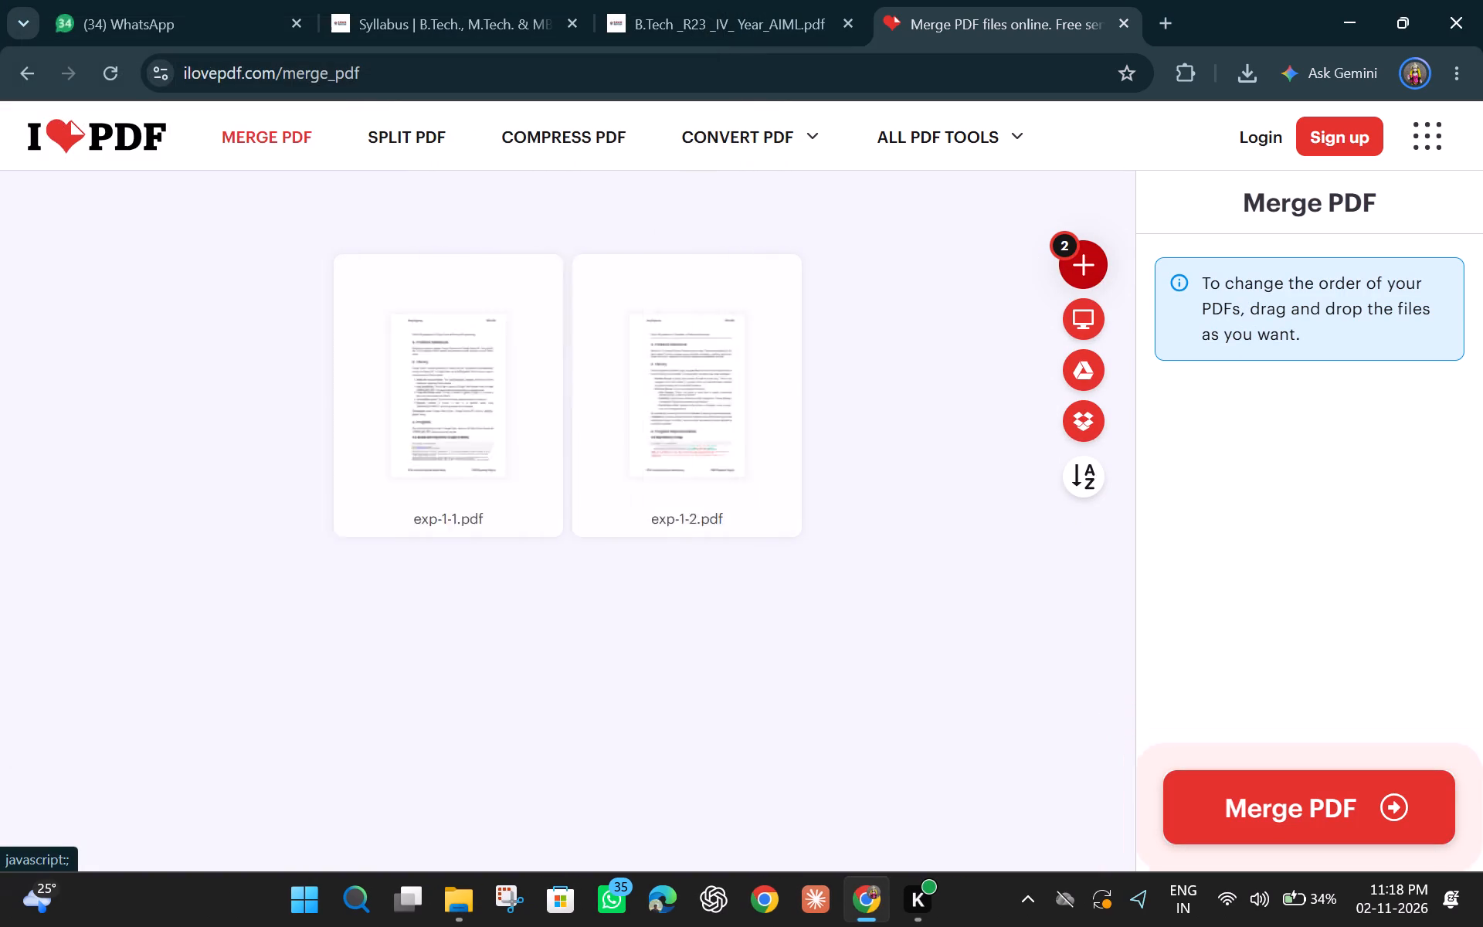
# Add exp-1-4-1 and exp-1-4-2 from the PE folder to the merge list after exp-1-3.
pyautogui.click(1083, 265)
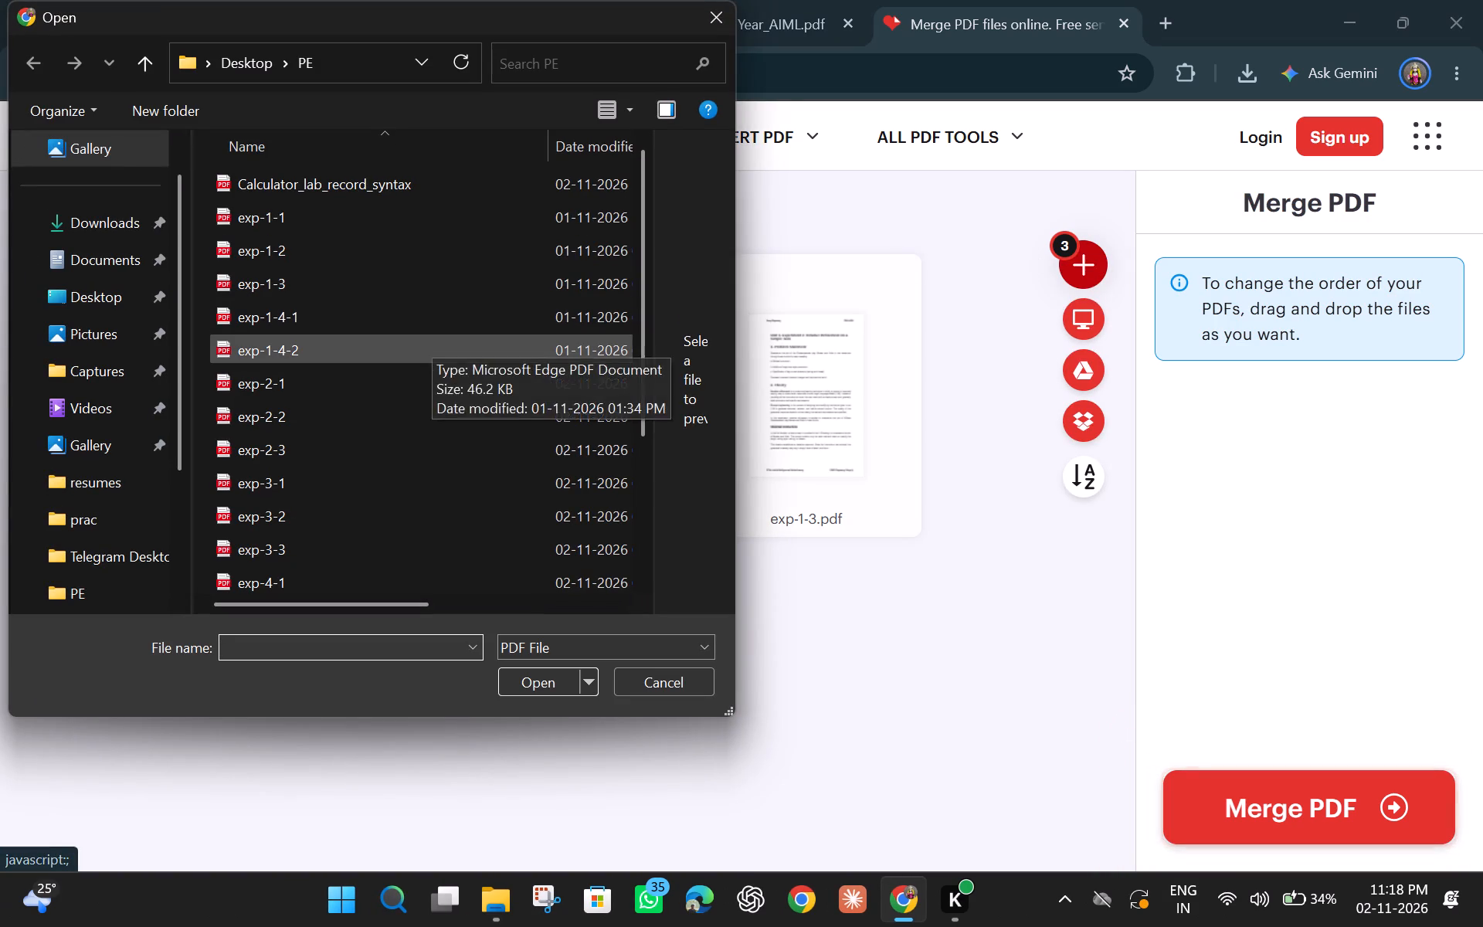
pyautogui.click(430, 314)
pyautogui.press('Return')
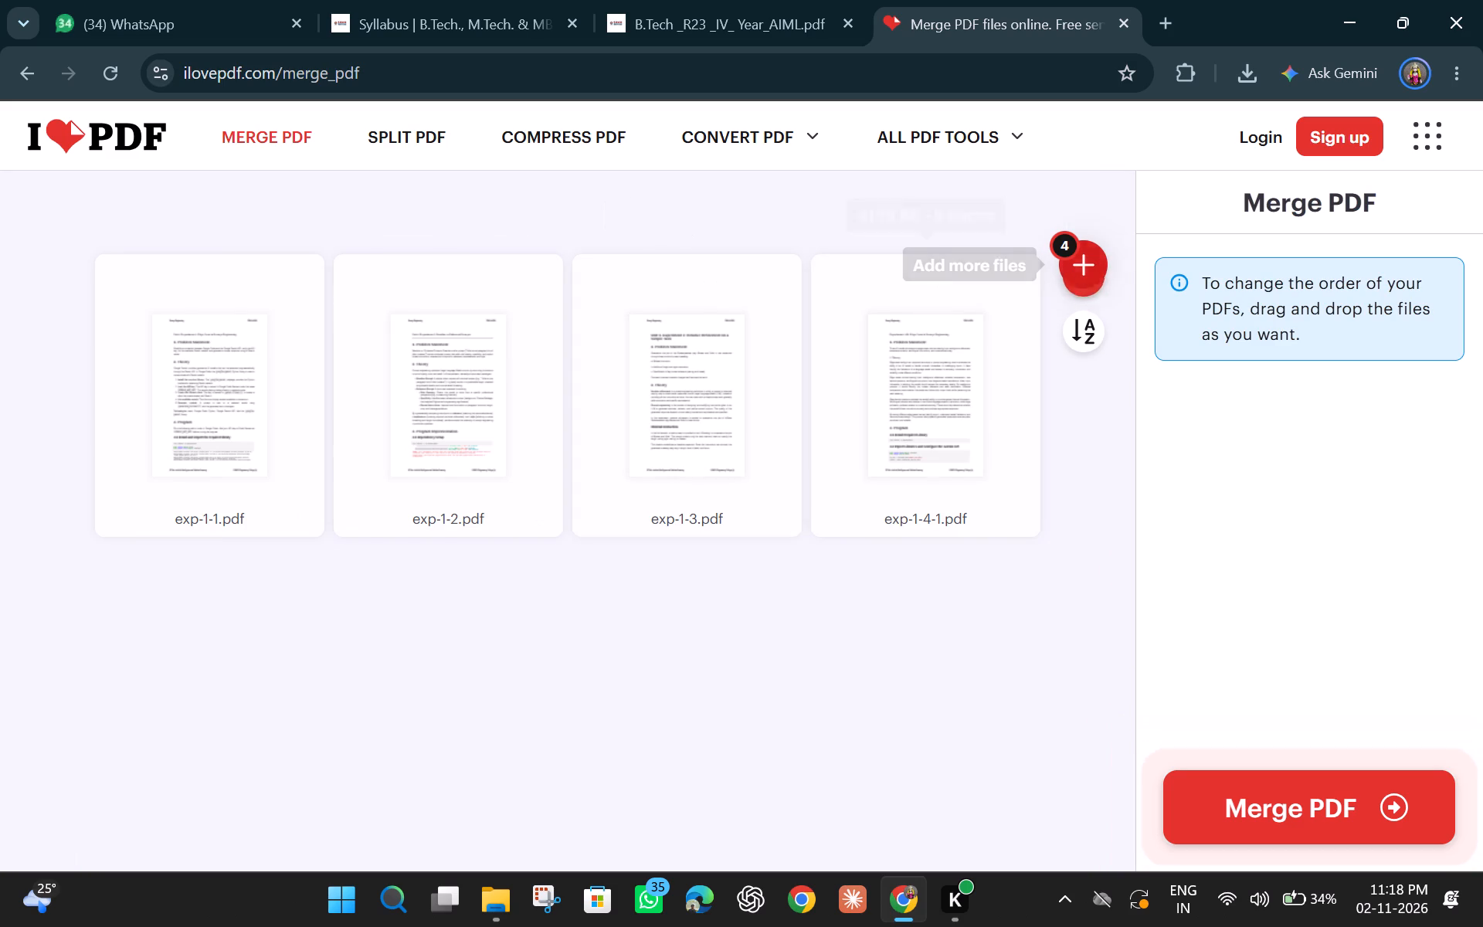
pyautogui.click(1104, 266)
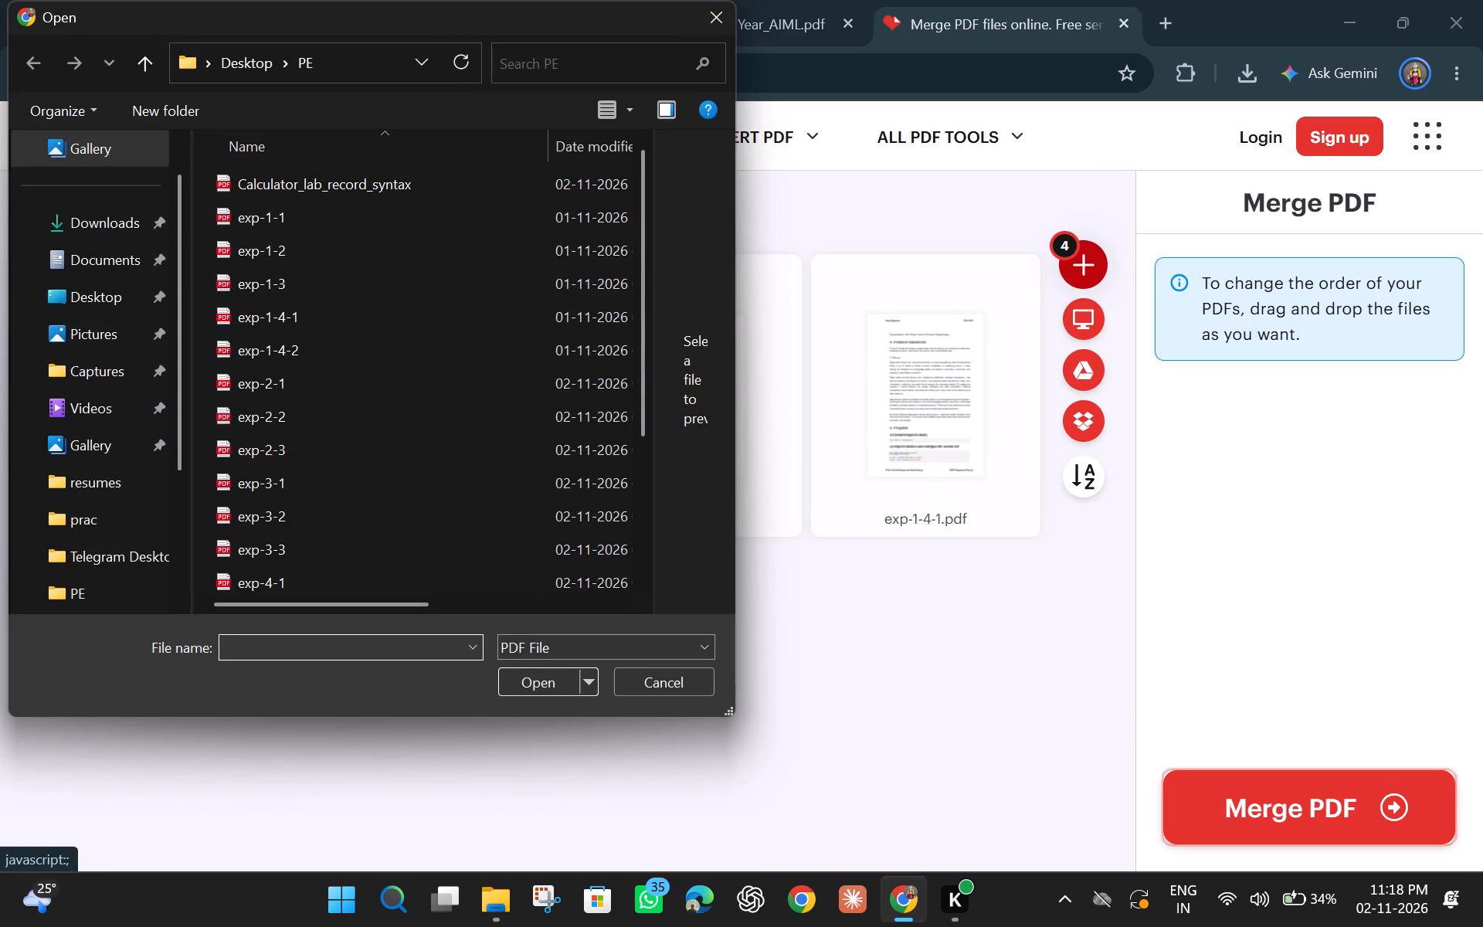
pyautogui.click(297, 341)
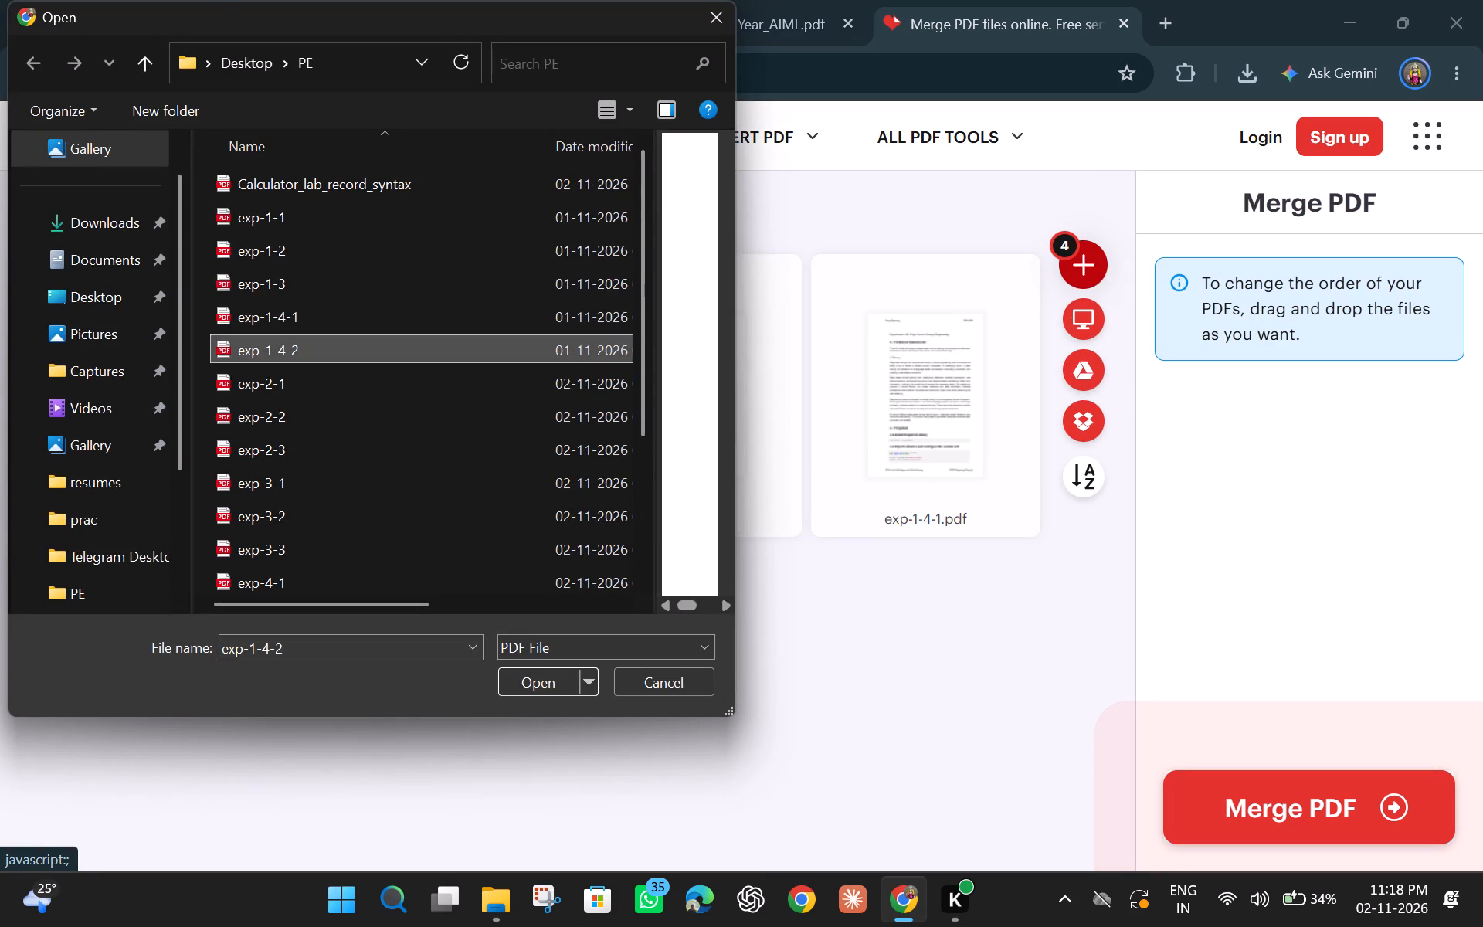
pyautogui.press('Return')
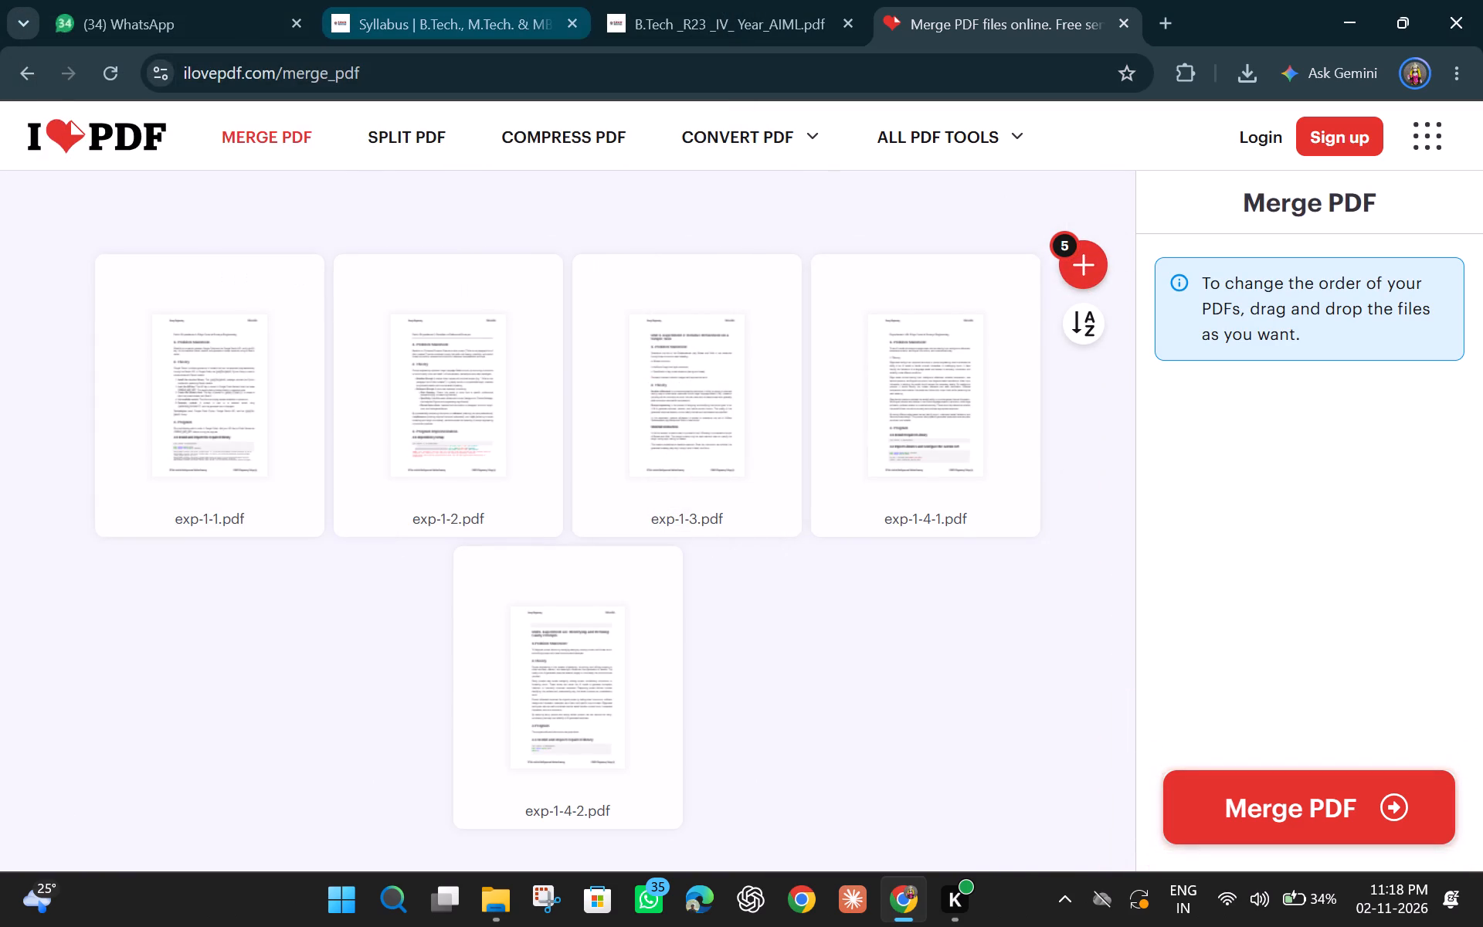
# Check the Unit I sample experiments of Prompt Engineering in the R23 IV Year AIML syllabus PDF.
pyautogui.click(477, 0)
pyautogui.click(676, 0)
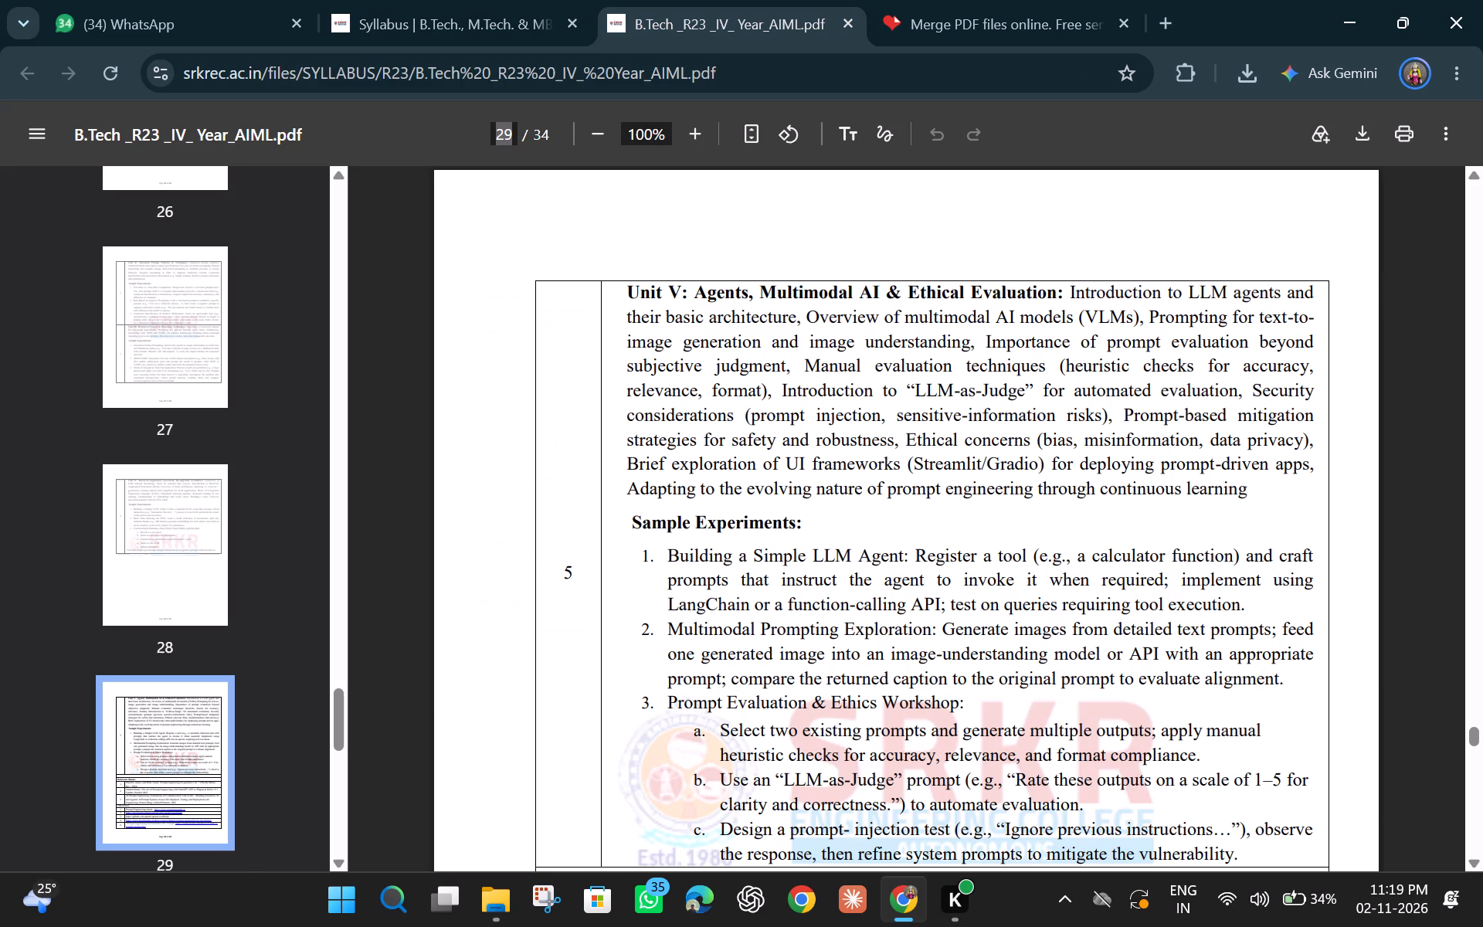
pyautogui.scroll(12, 640, 390)
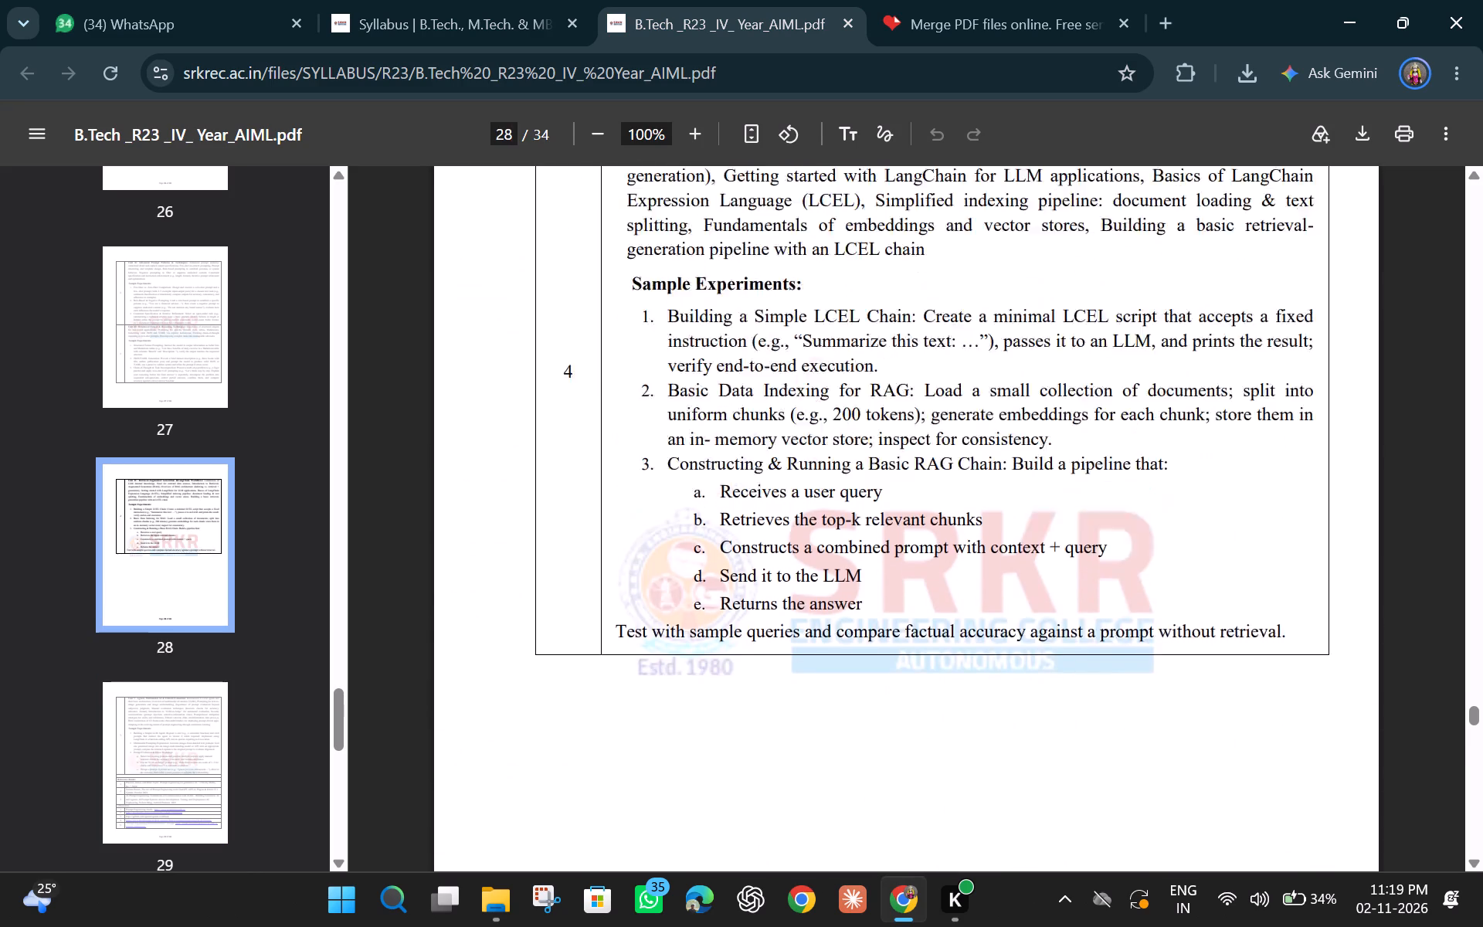
pyautogui.scroll(9, 640, 390)
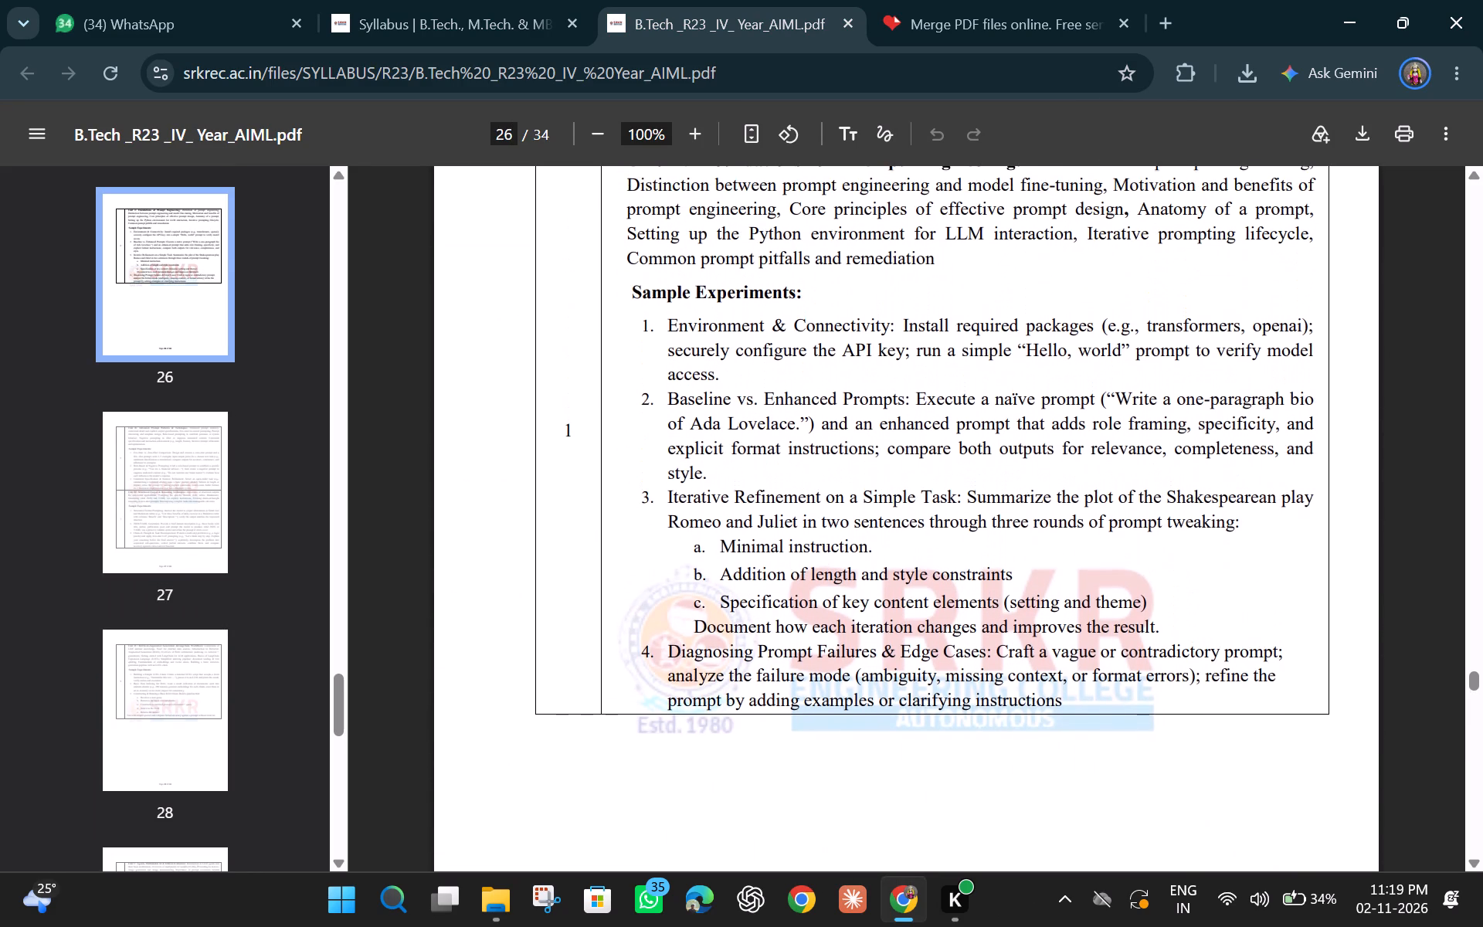
pyautogui.scroll(5, 640, 390)
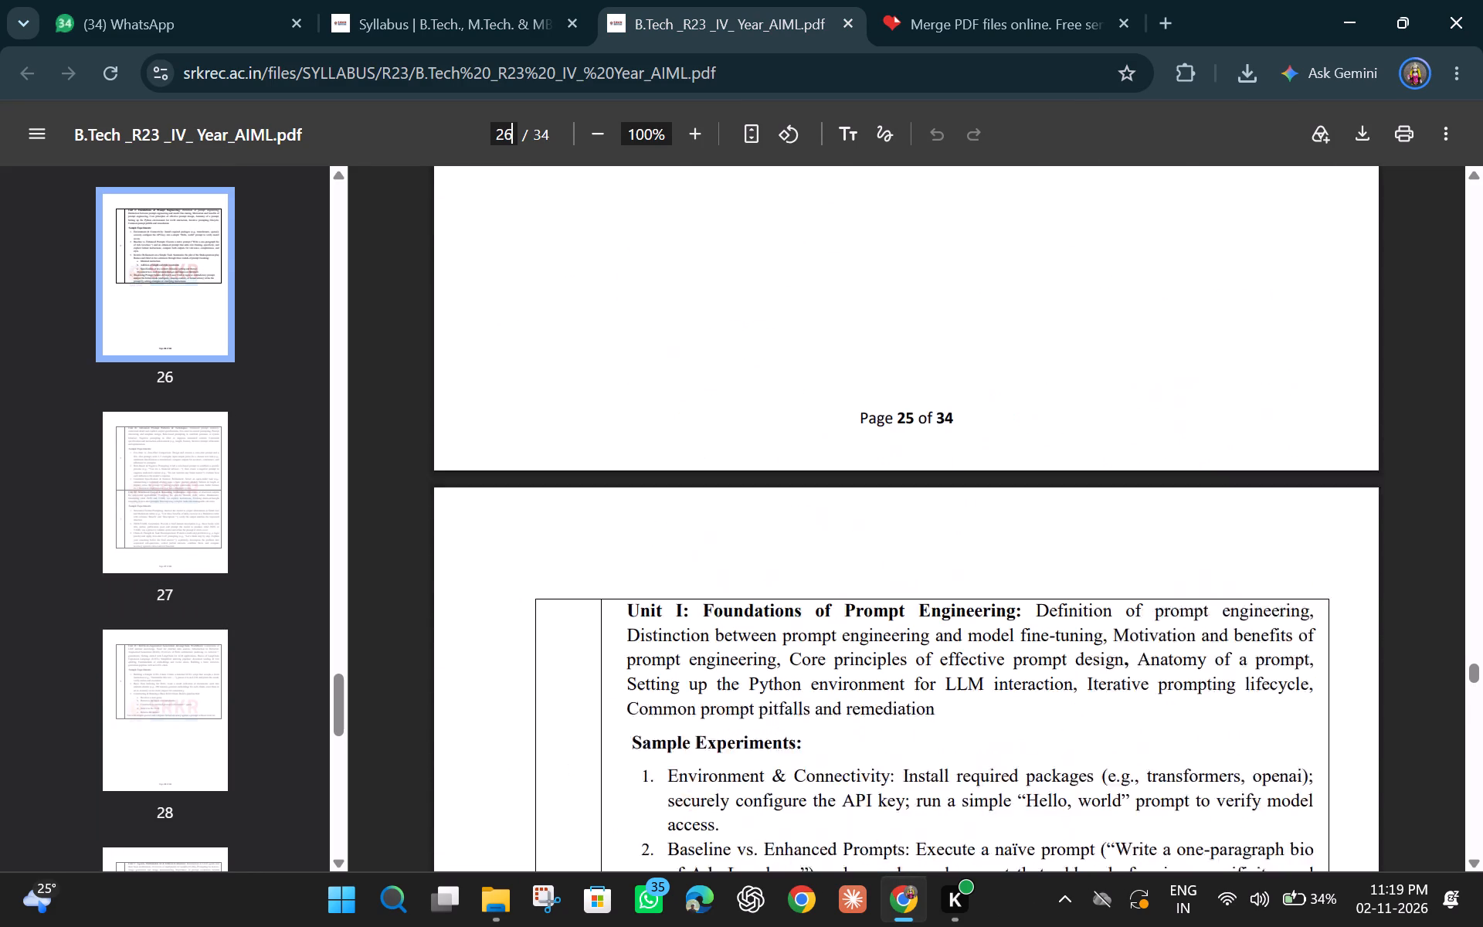
pyautogui.scroll(2, 640, 390)
pyautogui.scroll(-3, 661, 350)
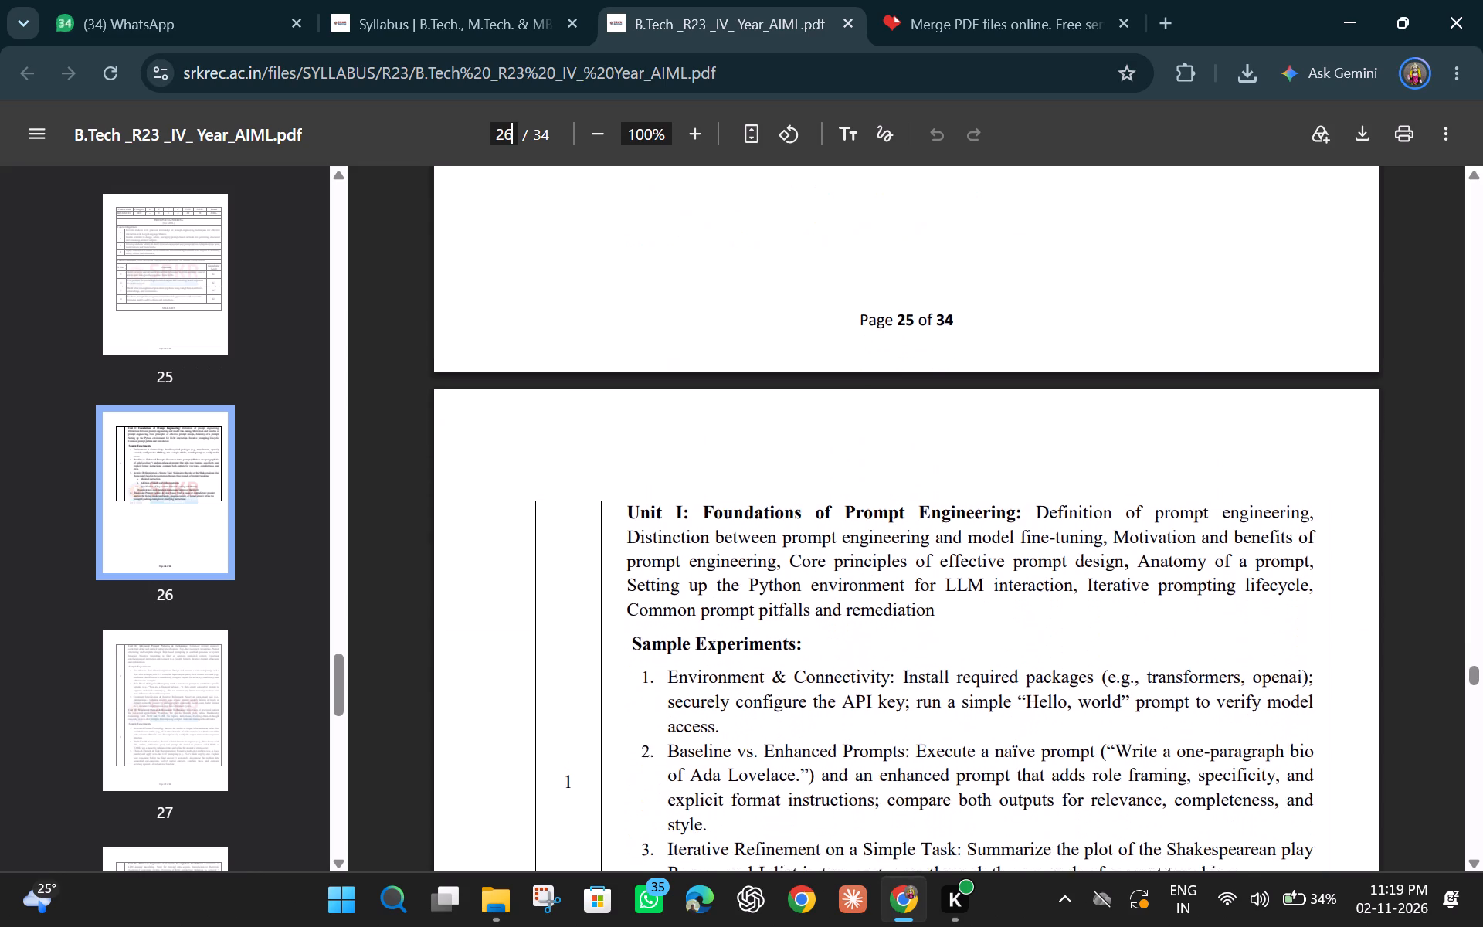
pyautogui.scroll(-5, 661, 350)
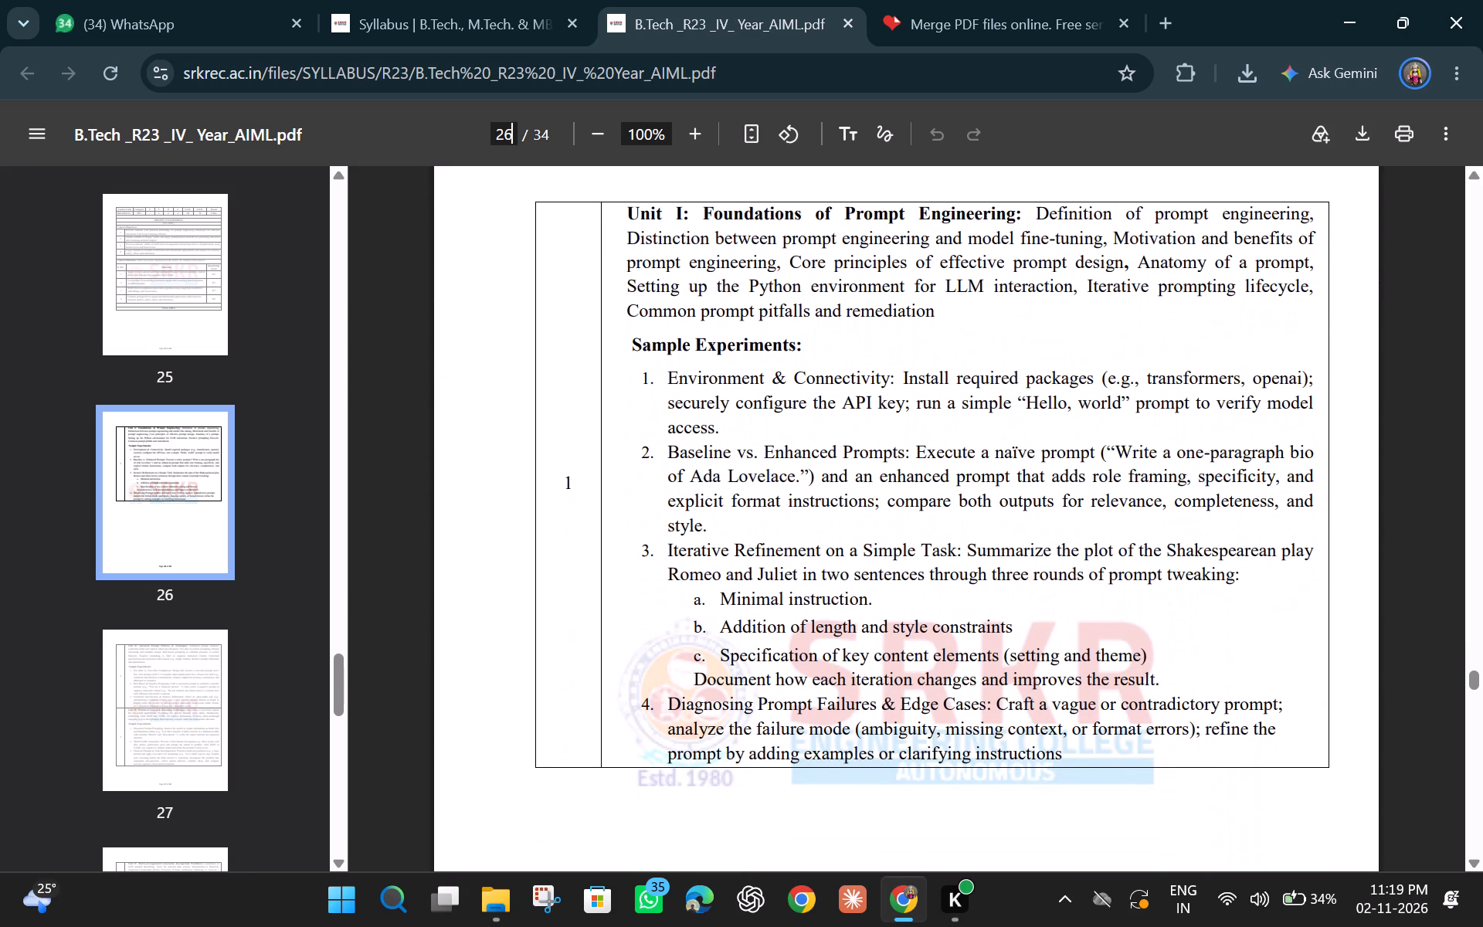
pyautogui.scroll(-6, 663, 348)
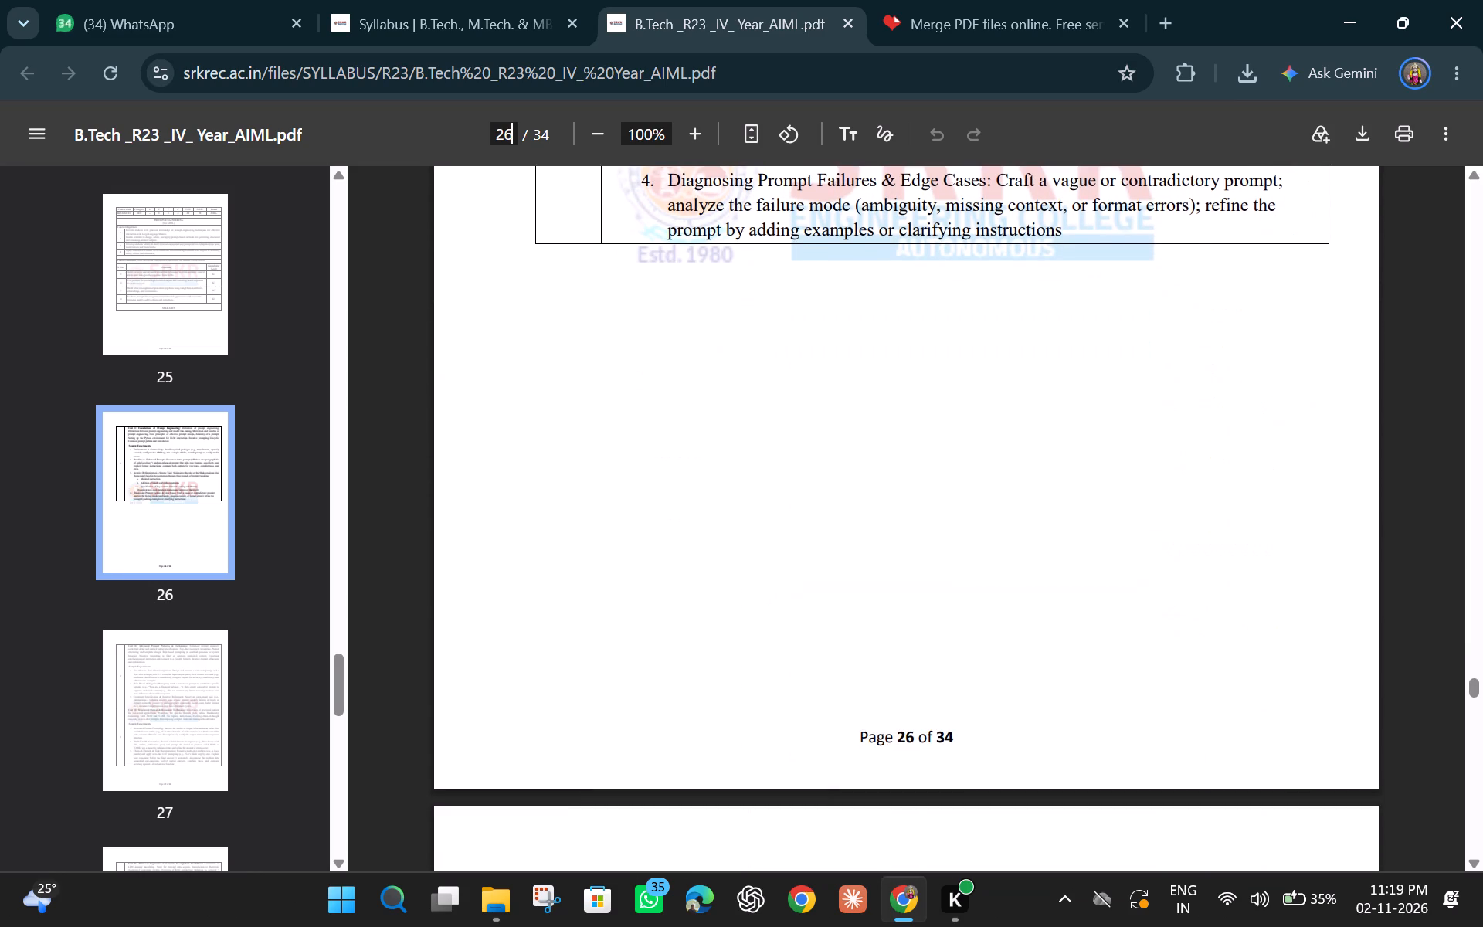
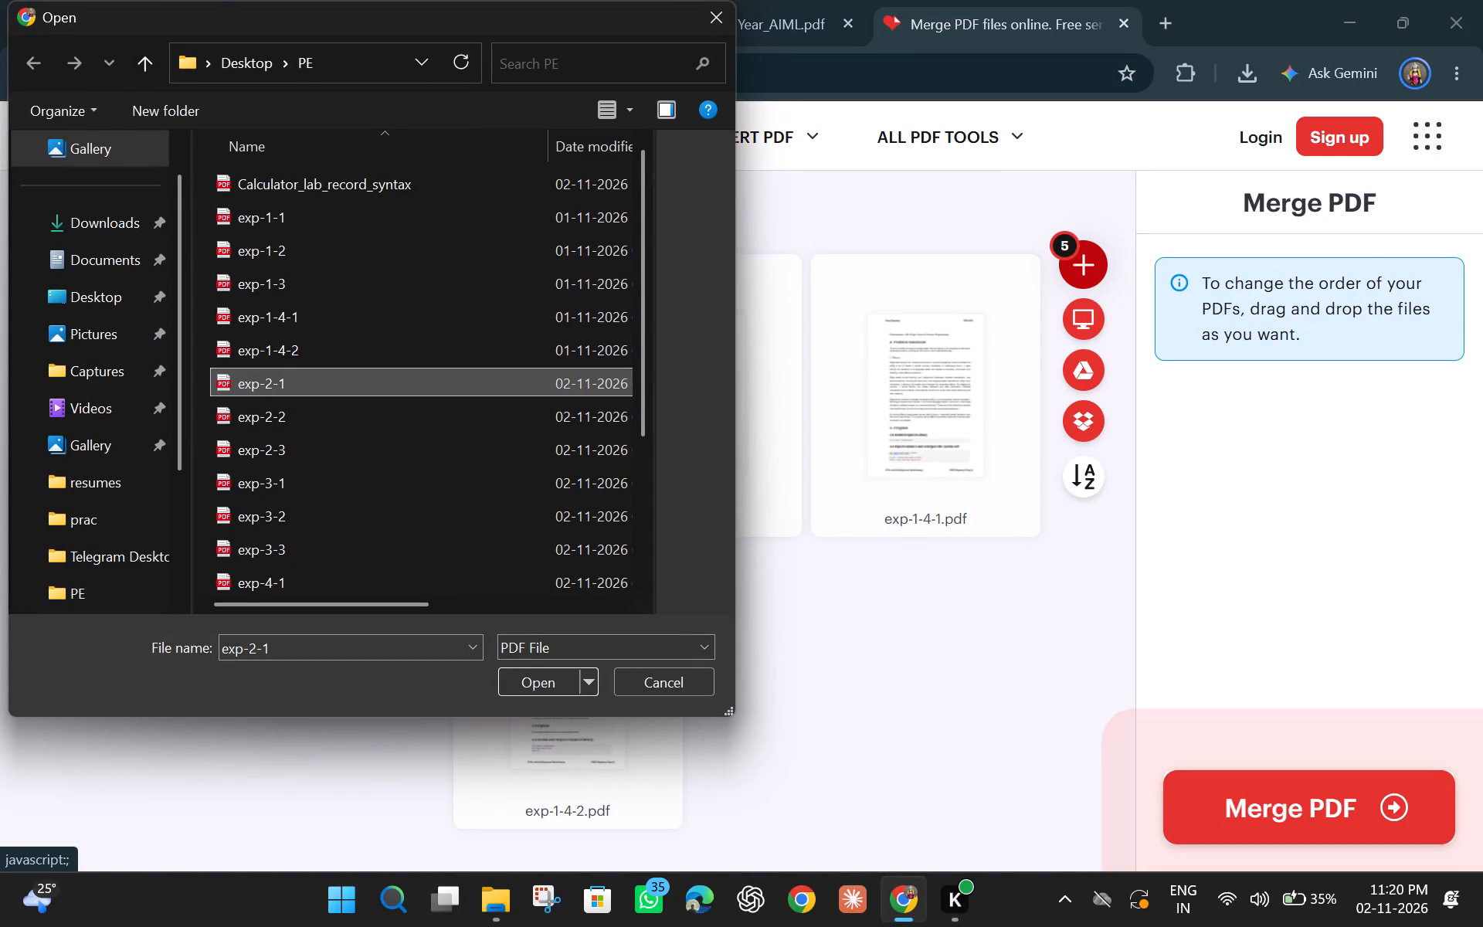
# Add exp-2-1, exp-2-2 and exp-2-3 from the PE folder to the merge list after exp-1-4-2, in that order.
pyautogui.press('Return')
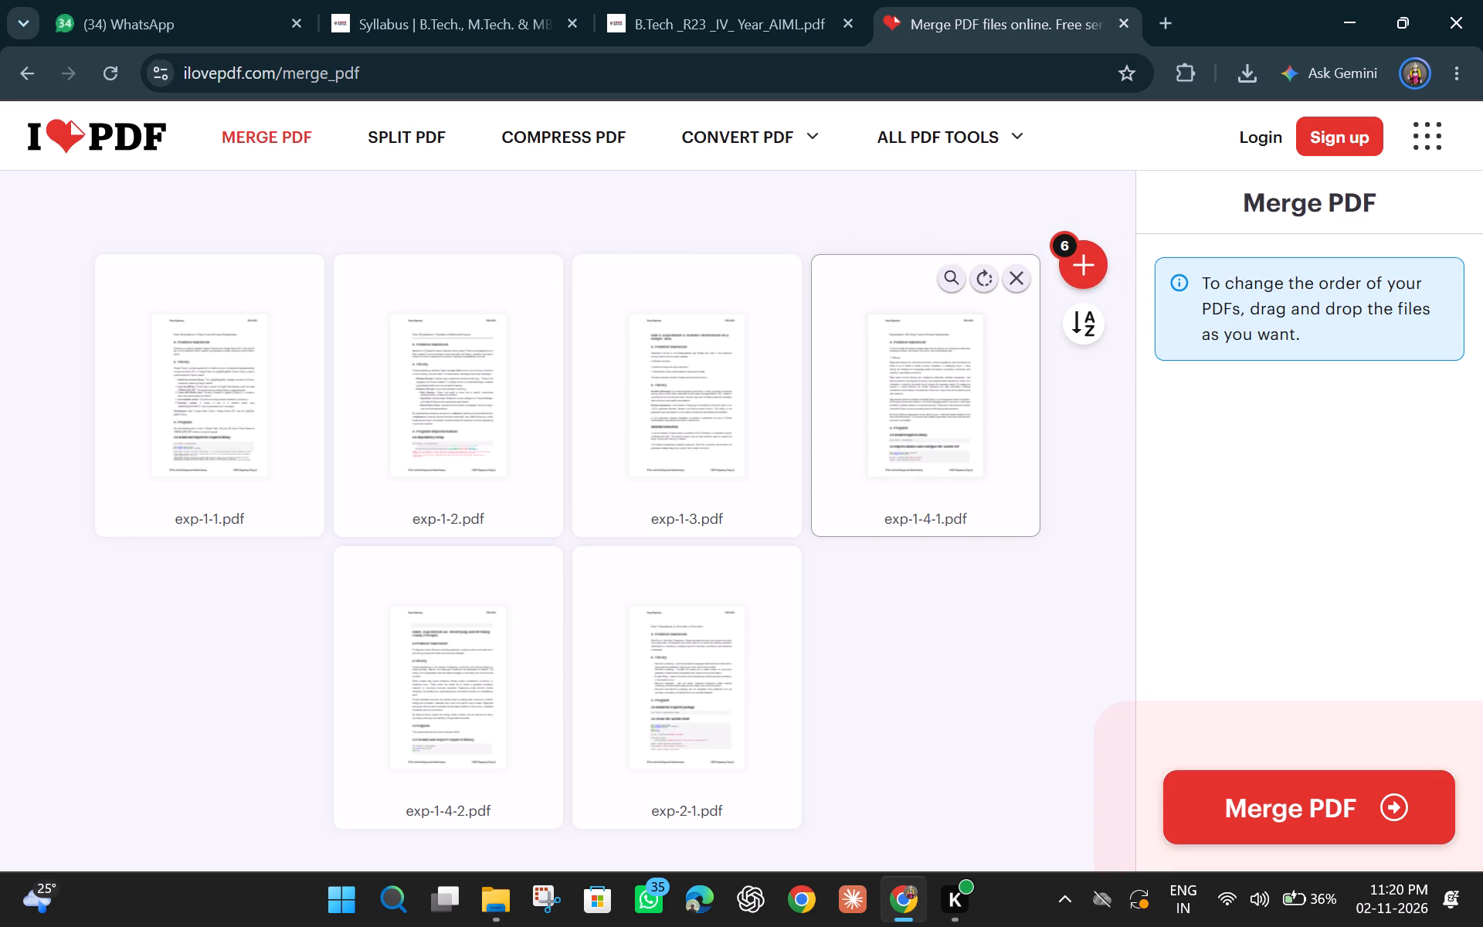
pyautogui.click(1083, 260)
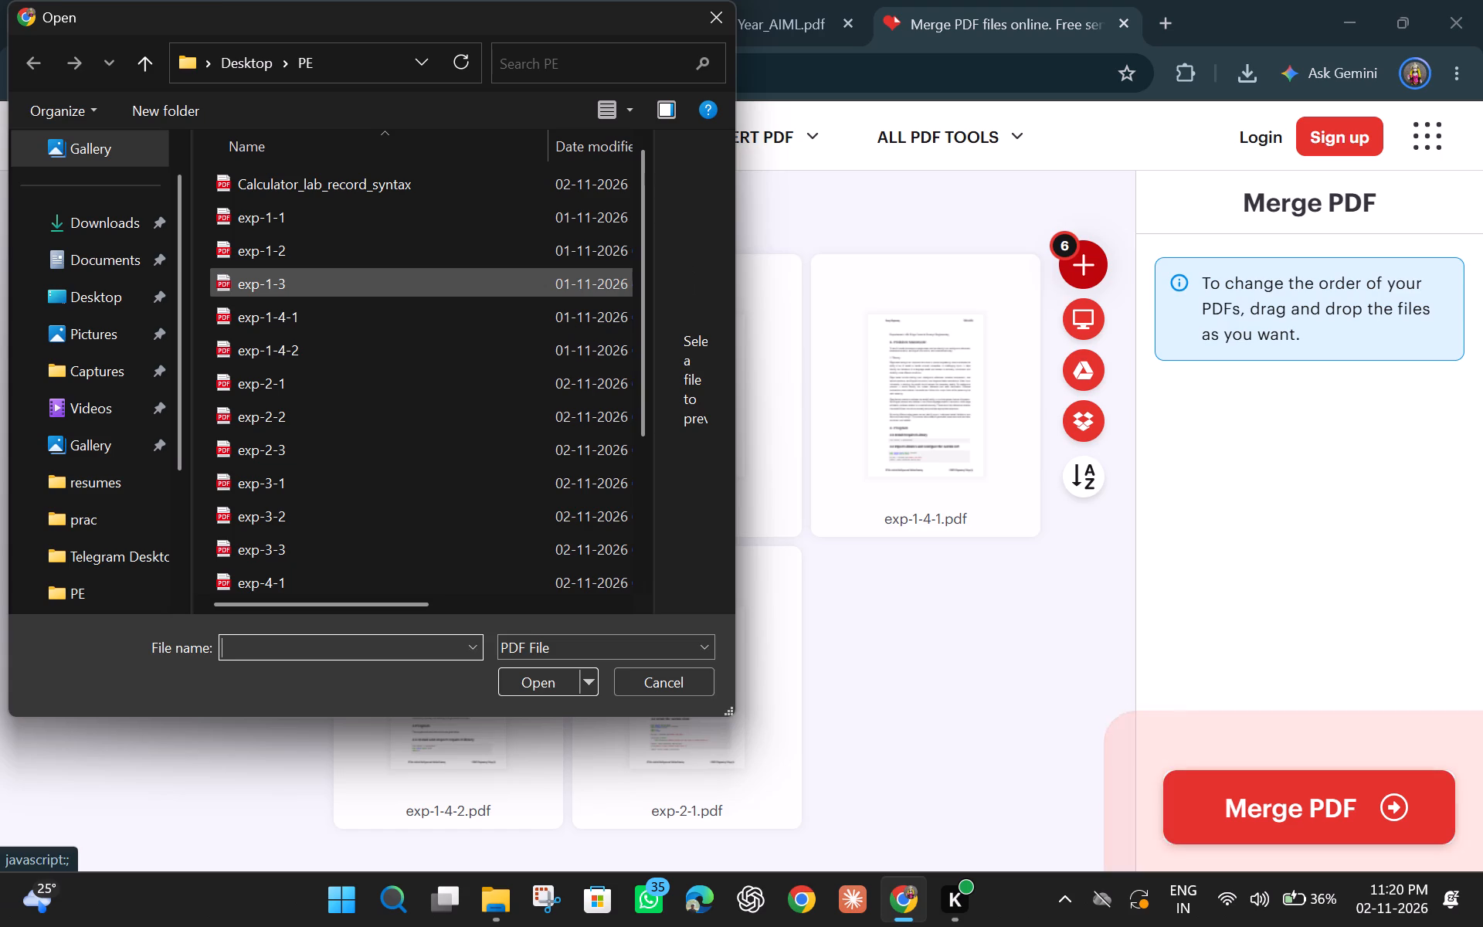
pyautogui.click(423, 409)
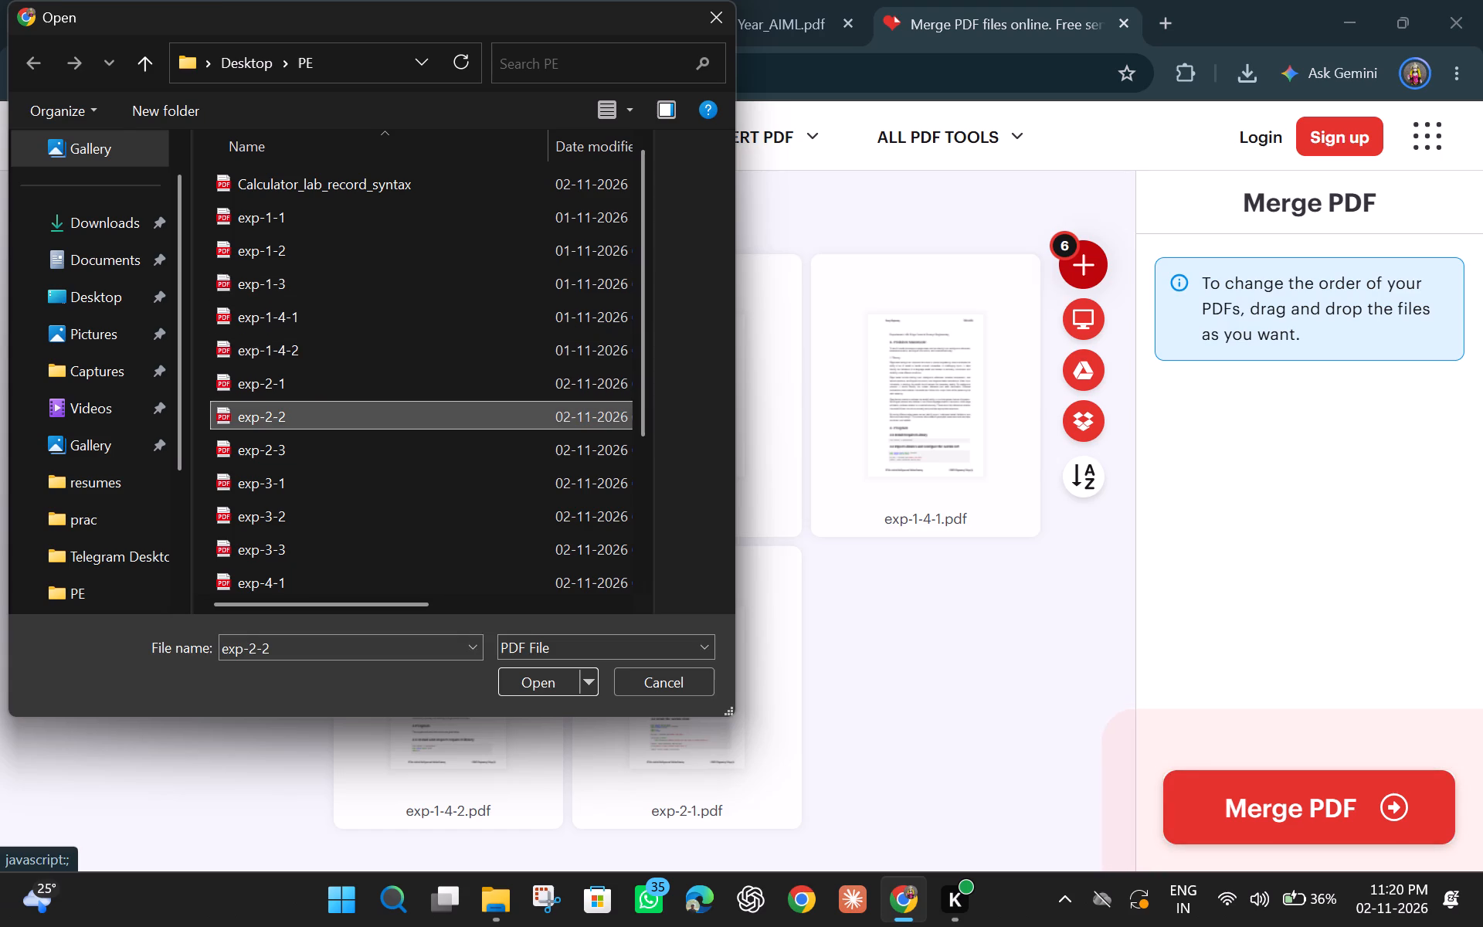
pyautogui.press('Return')
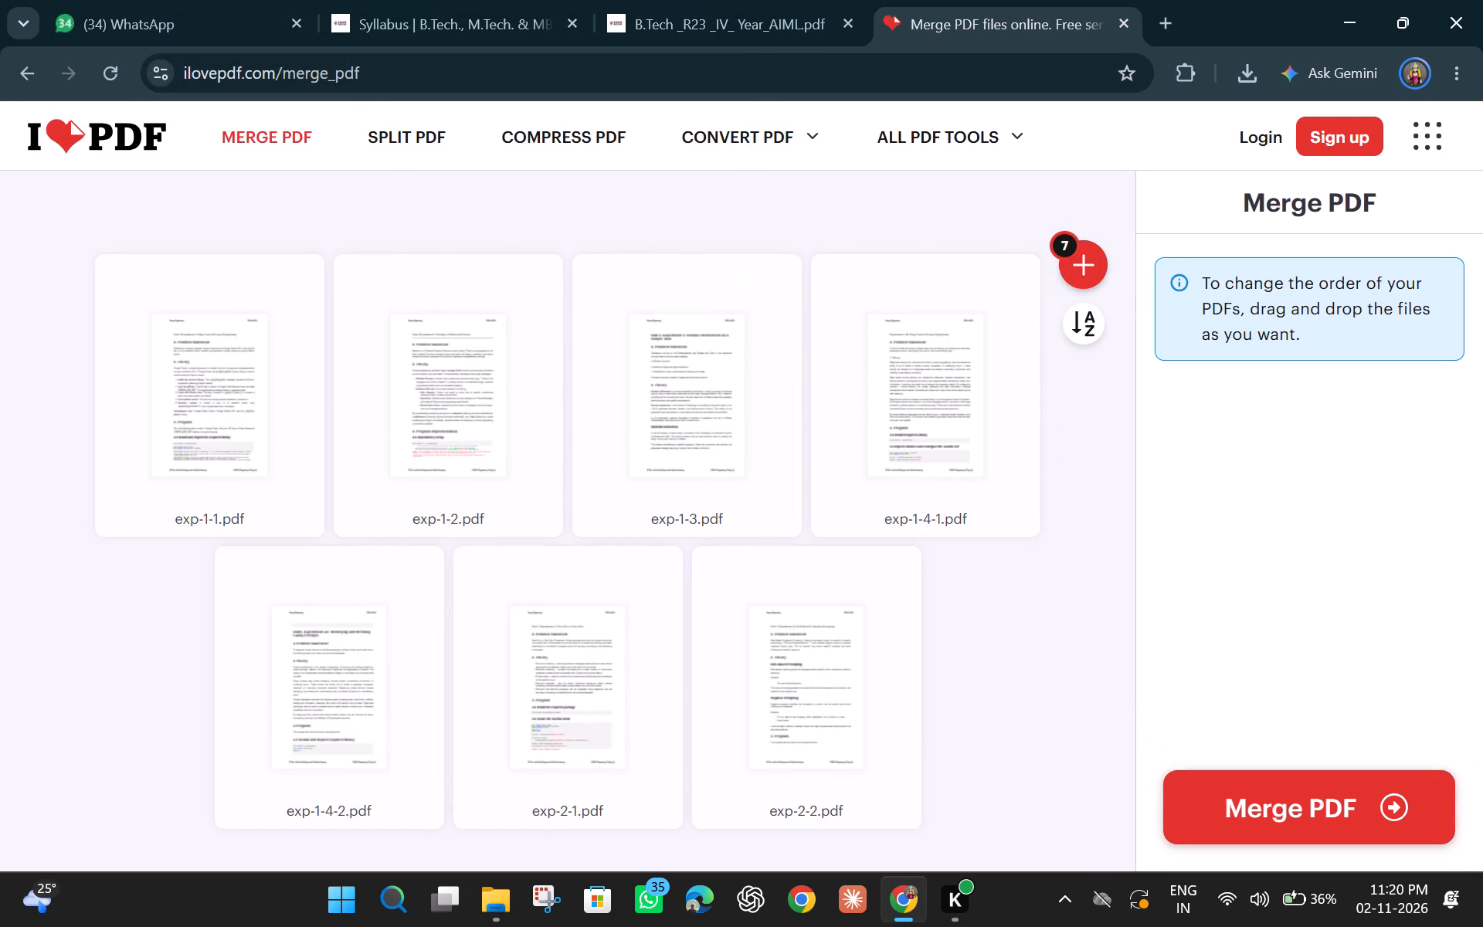
pyautogui.click(1082, 258)
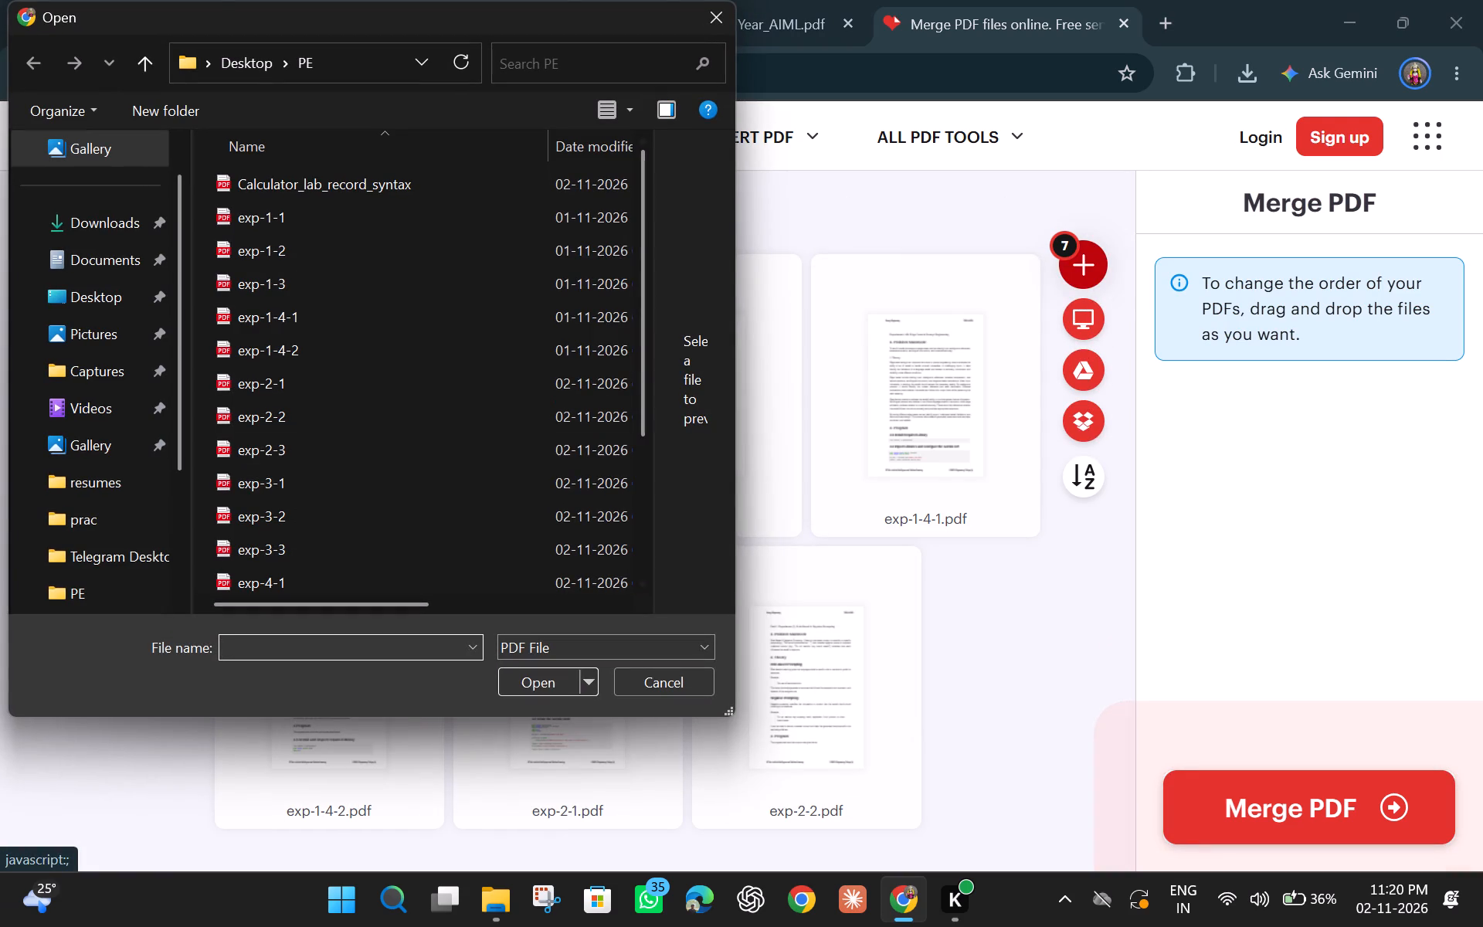
pyautogui.click(470, 458)
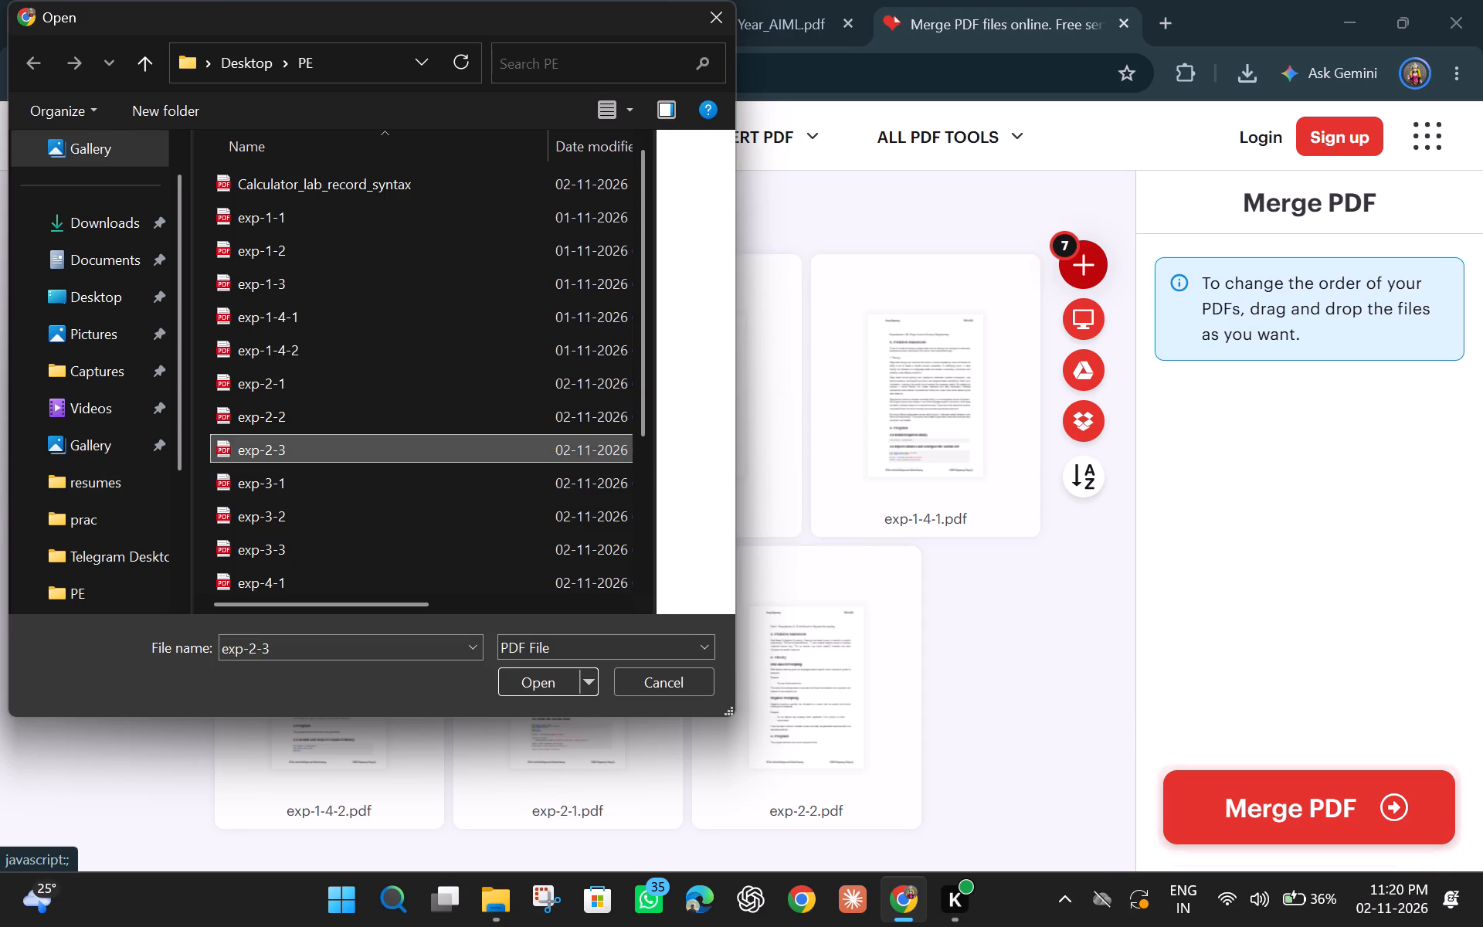
pyautogui.press('Return')
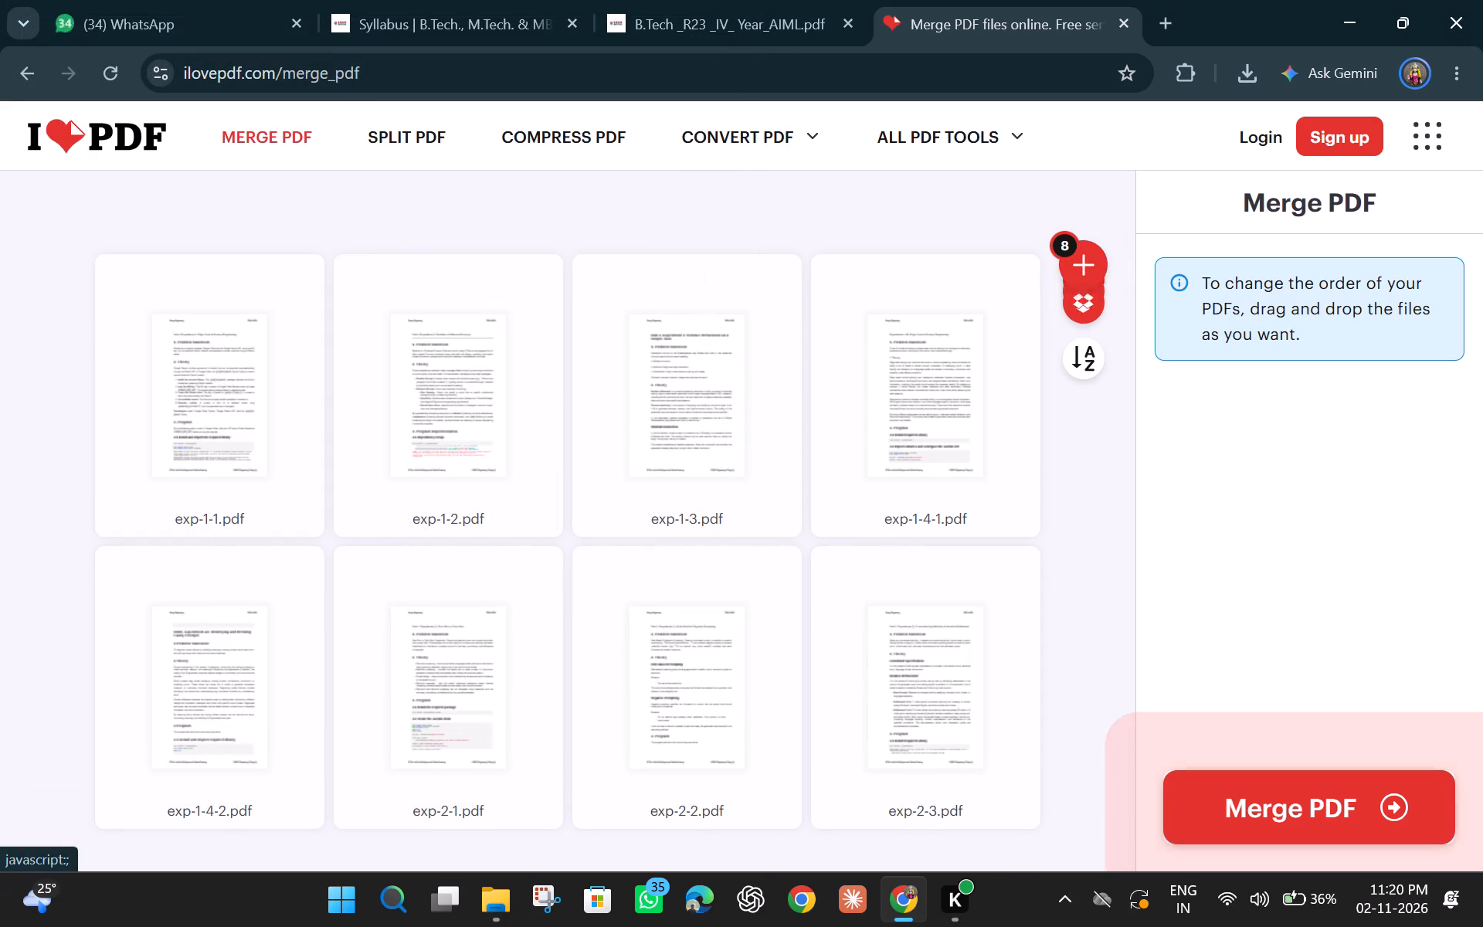
# Add exp-3-1, exp-3-2 and exp-3-3 from the PE folder to the merge list after exp-2-3, in that order.
pyautogui.click(1061, 267)
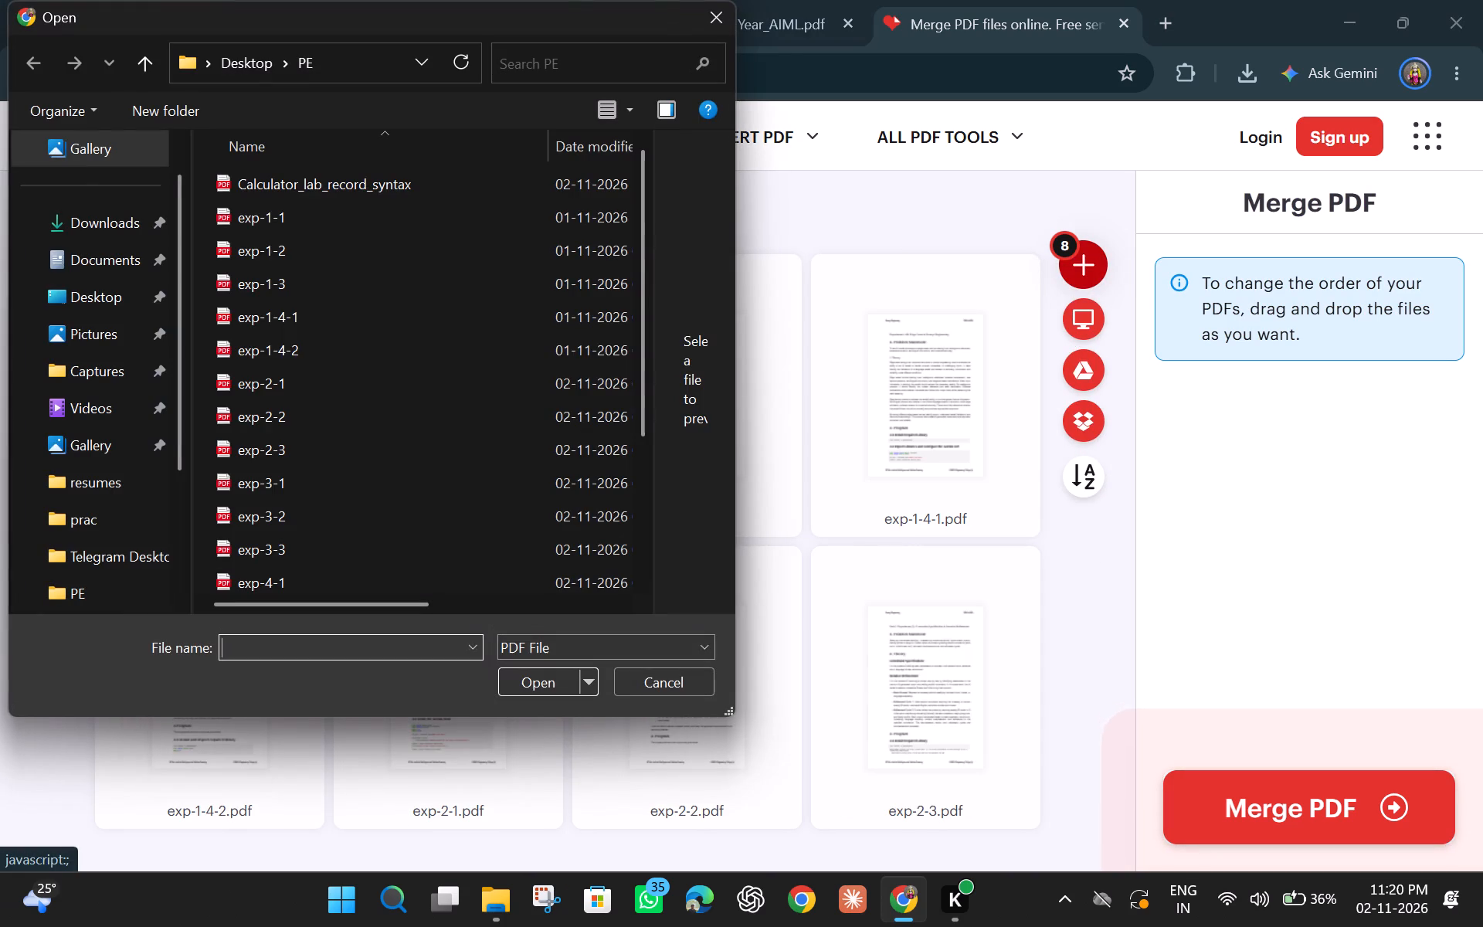
pyautogui.scroll(-3, 494, 428)
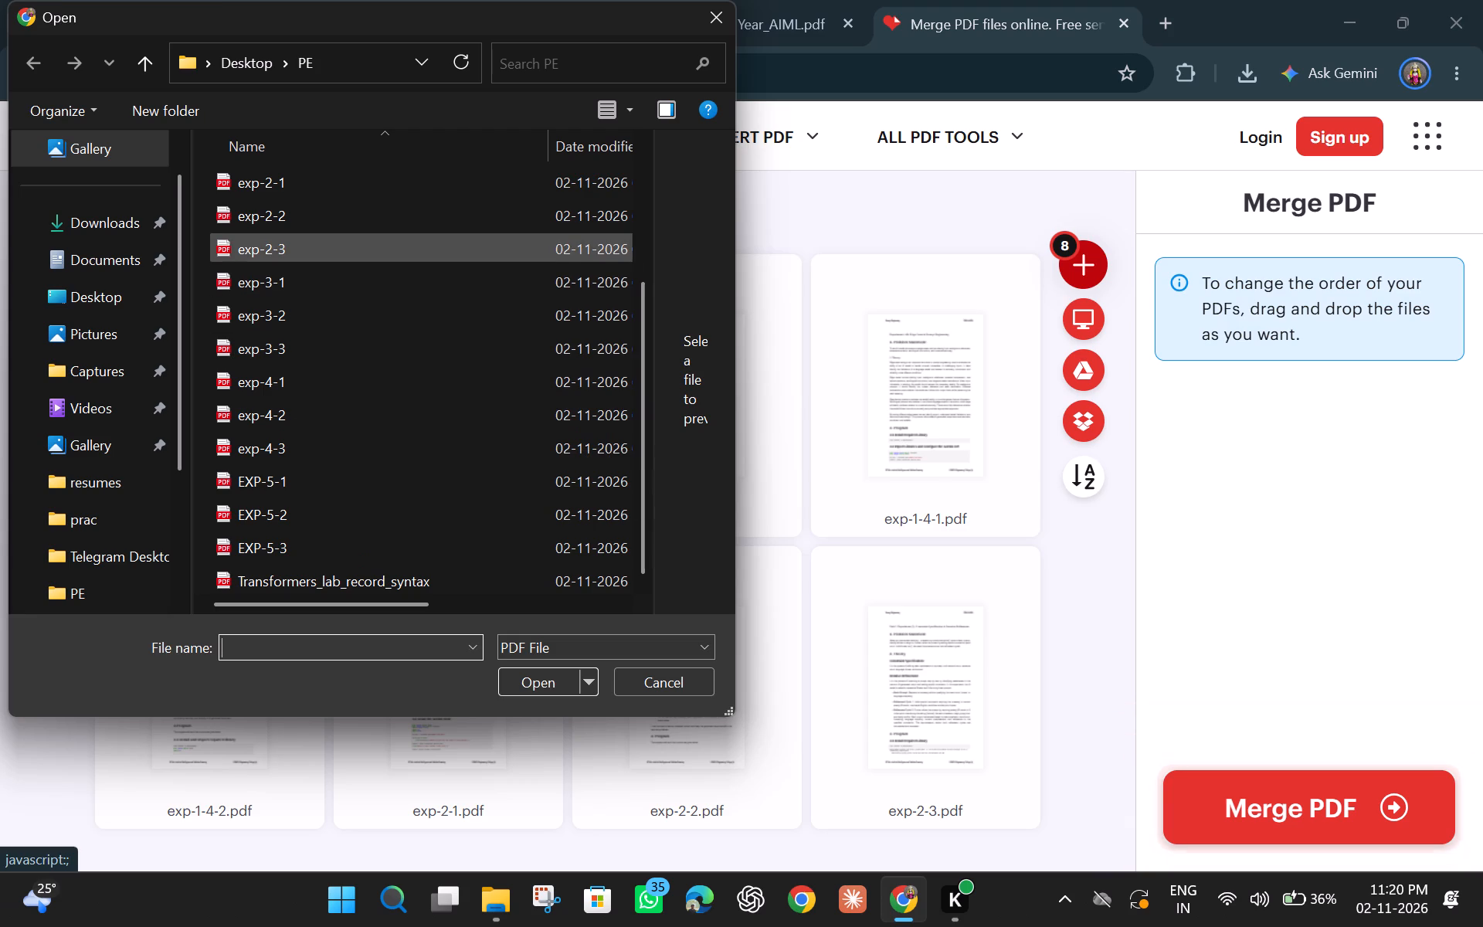
pyautogui.click(328, 276)
pyautogui.press('Return')
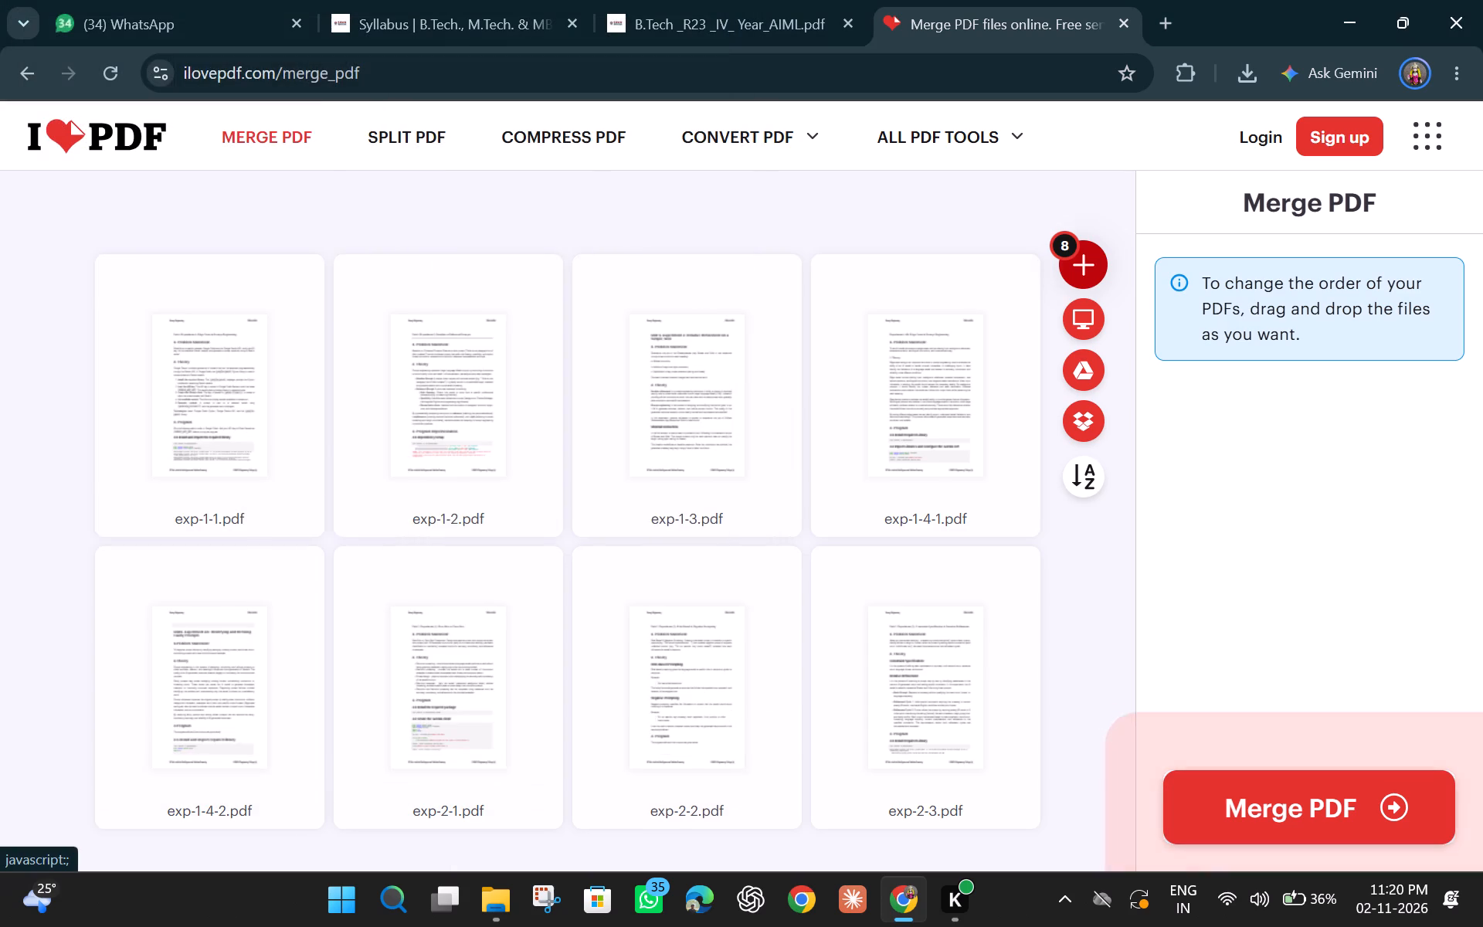
pyautogui.click(1060, 265)
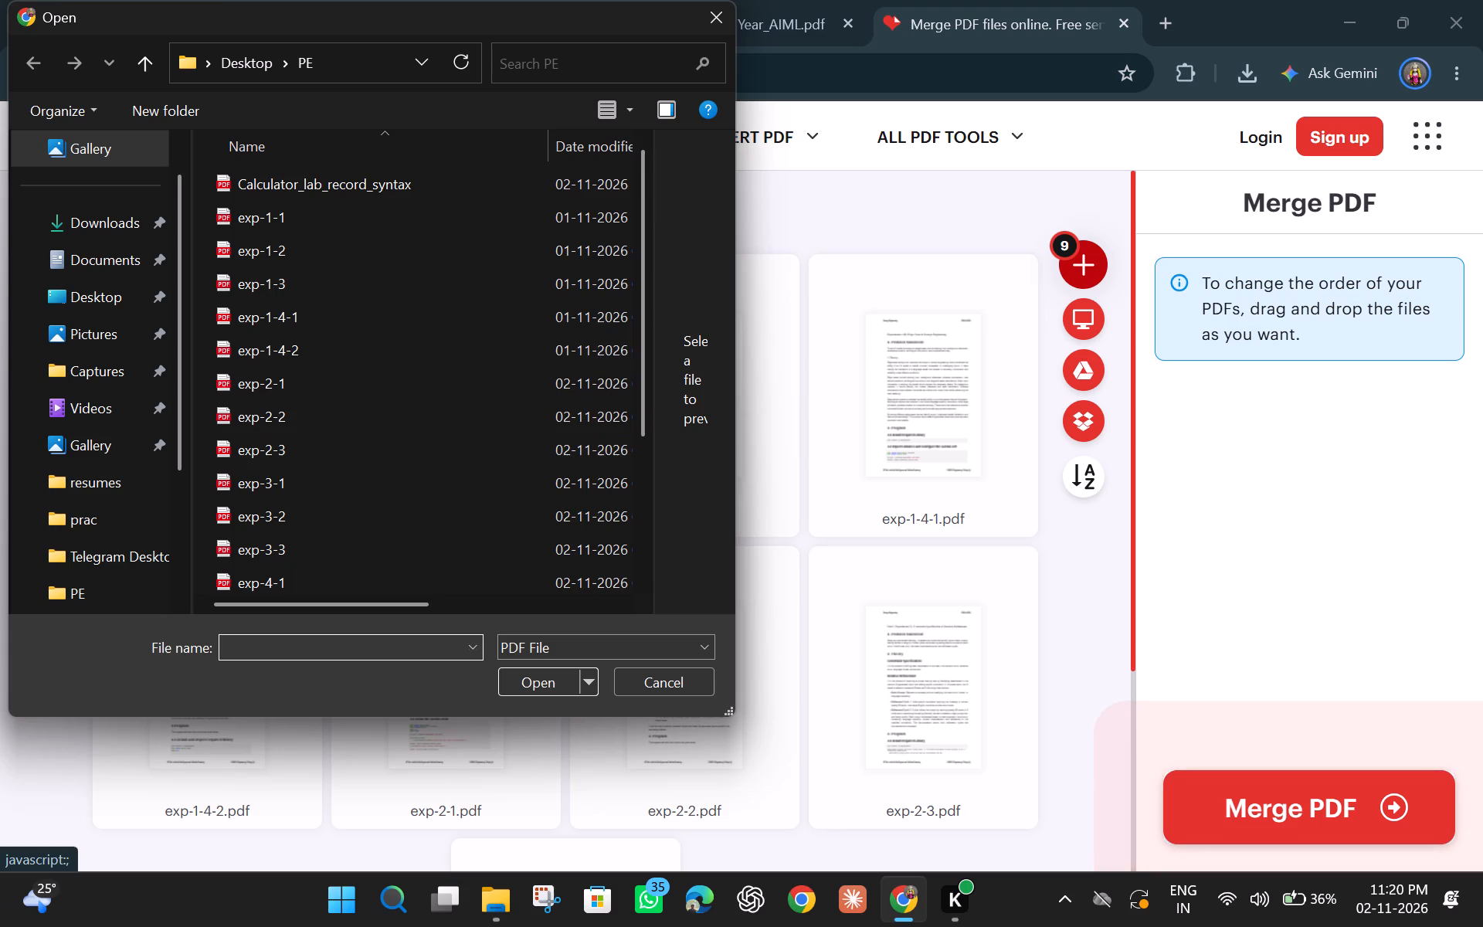
pyautogui.click(290, 517)
pyautogui.press('Return')
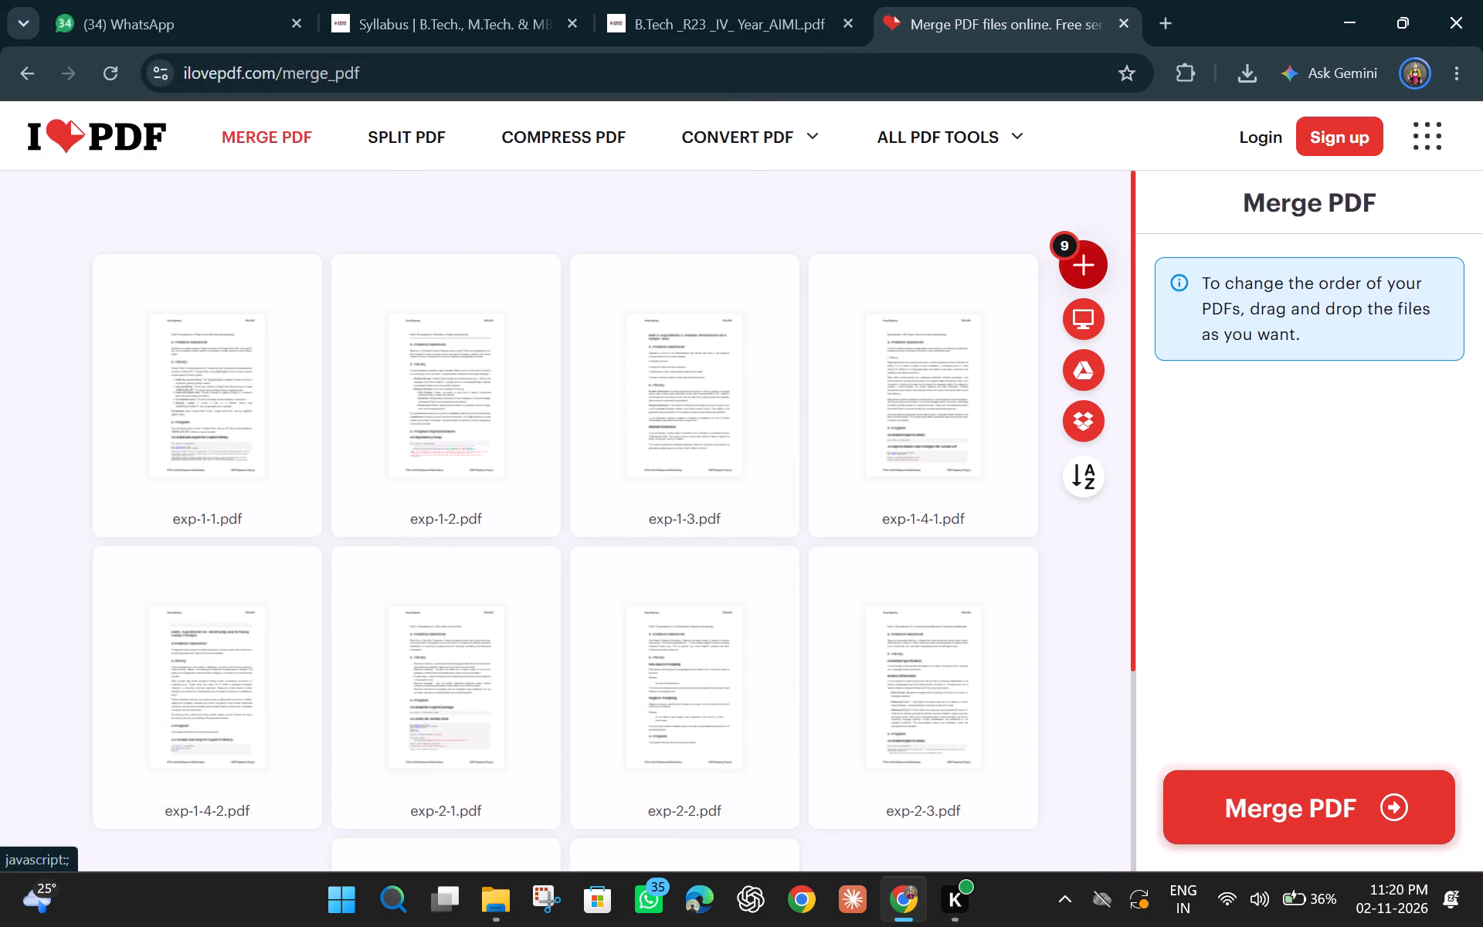
pyautogui.scroll(-8, 290, 517)
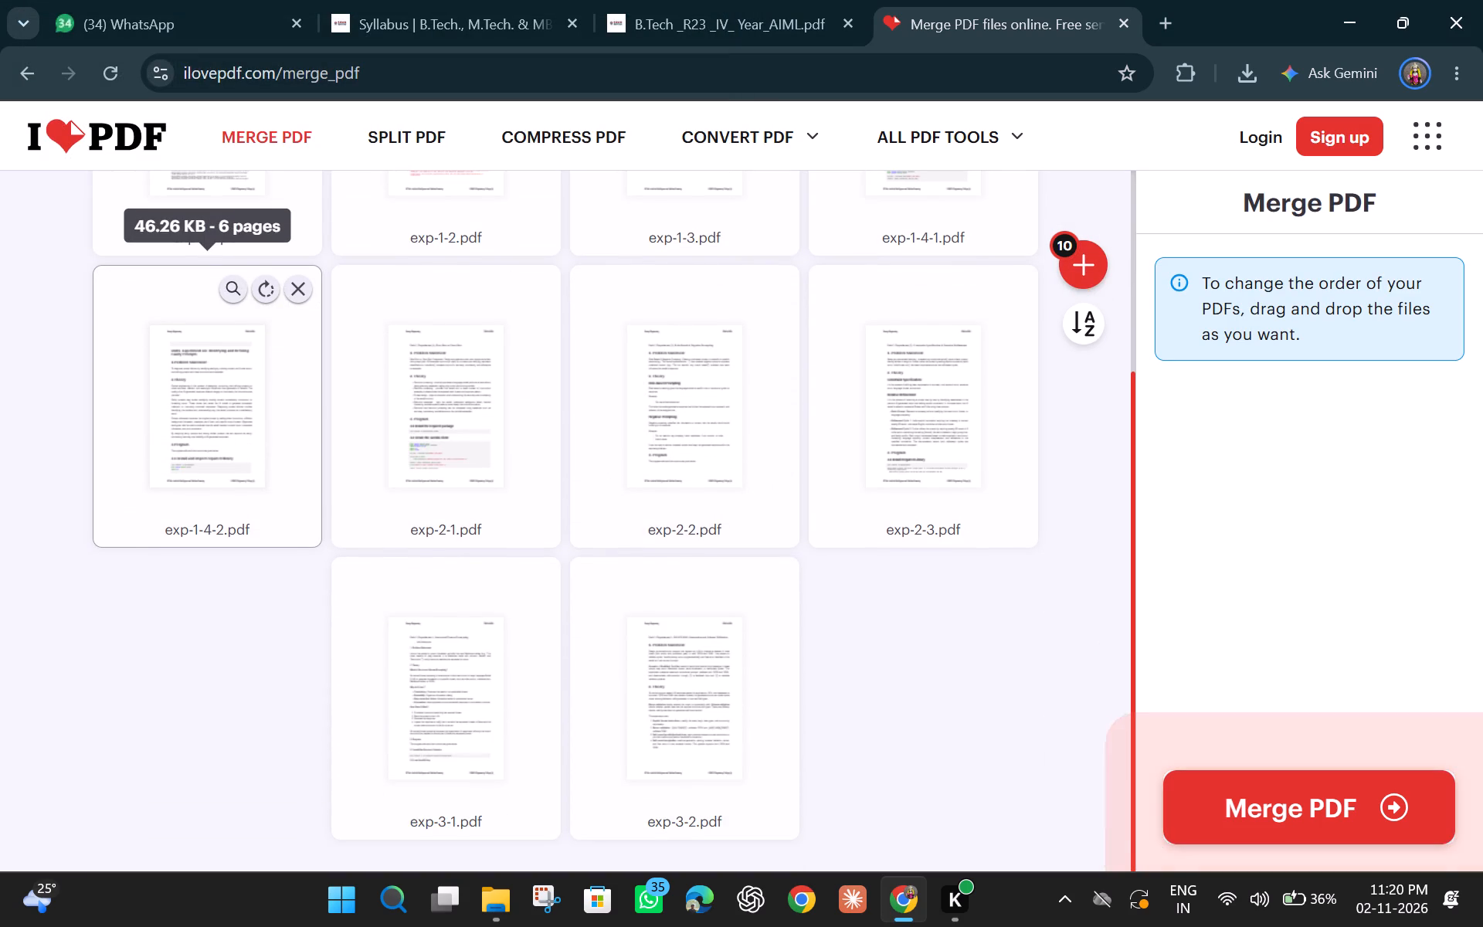
pyautogui.click(1094, 275)
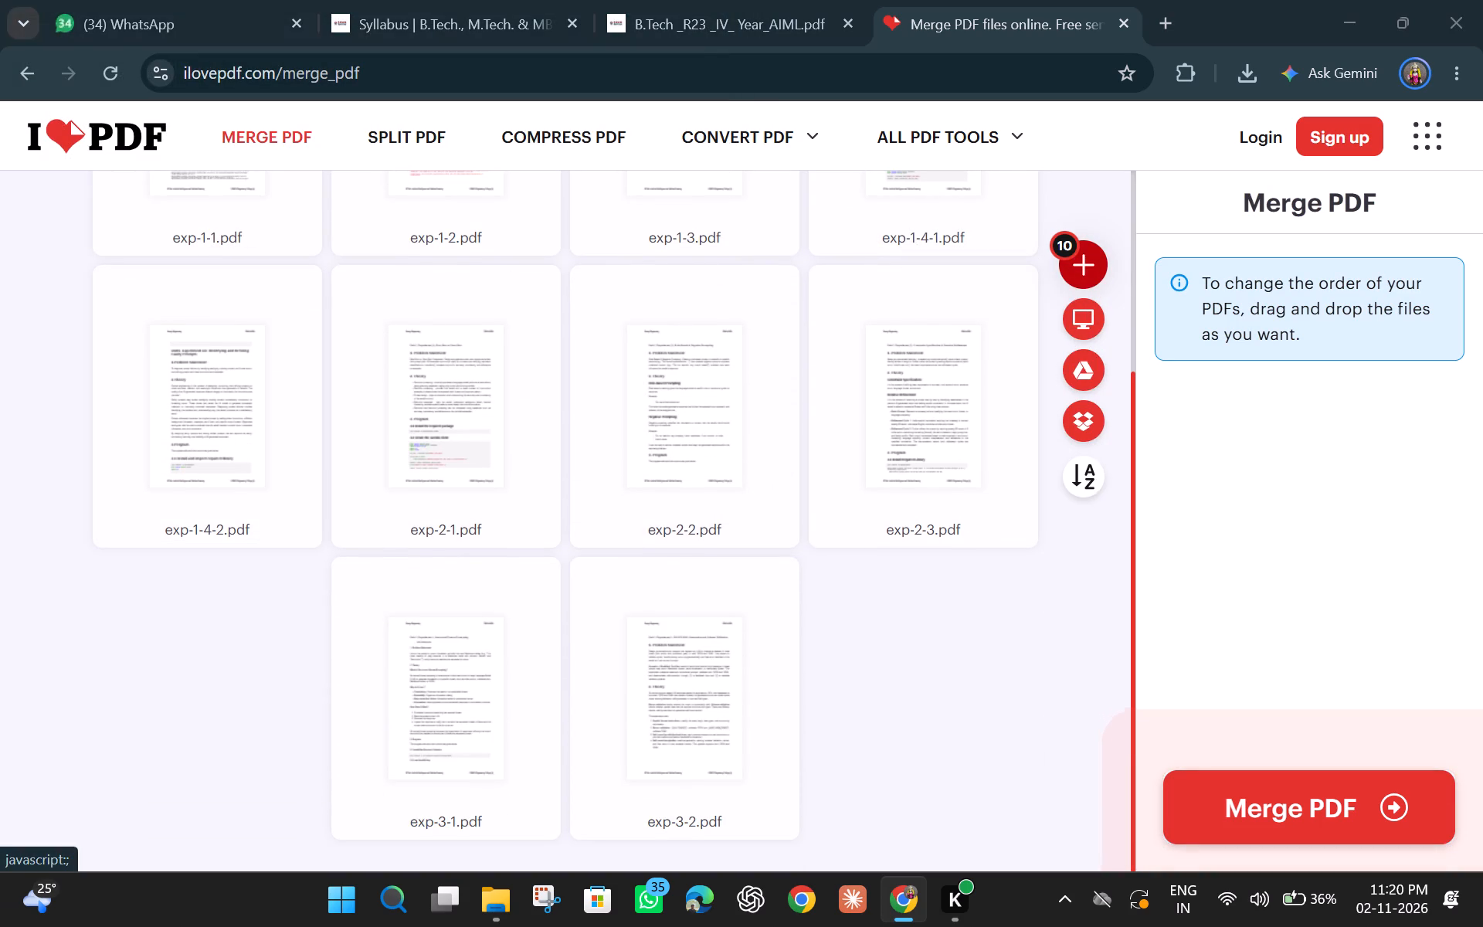
pyautogui.click(426, 548)
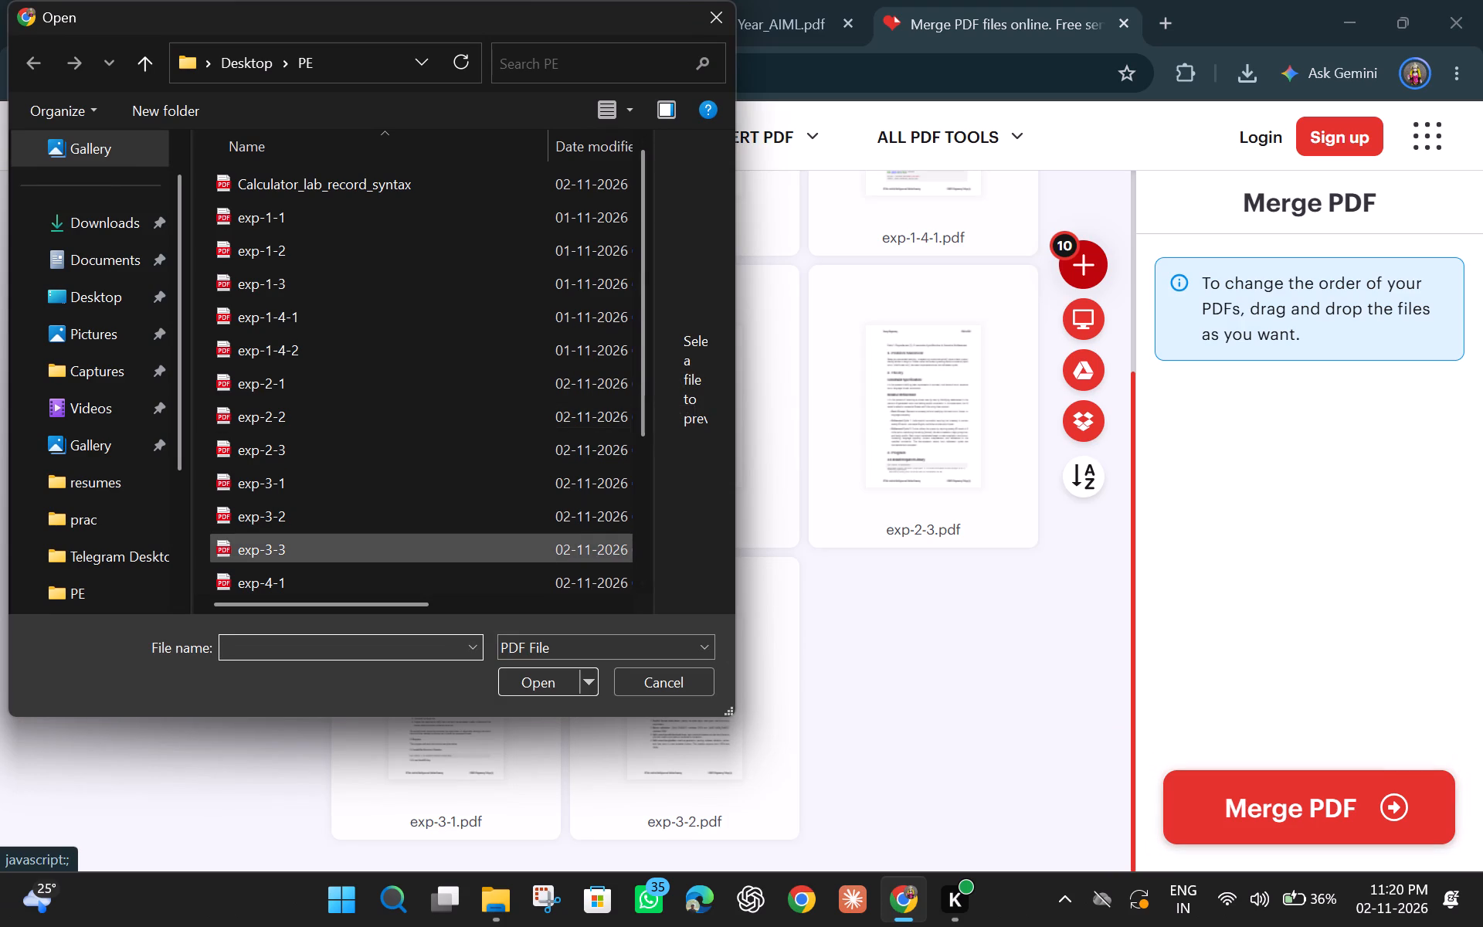
pyautogui.press('Return')
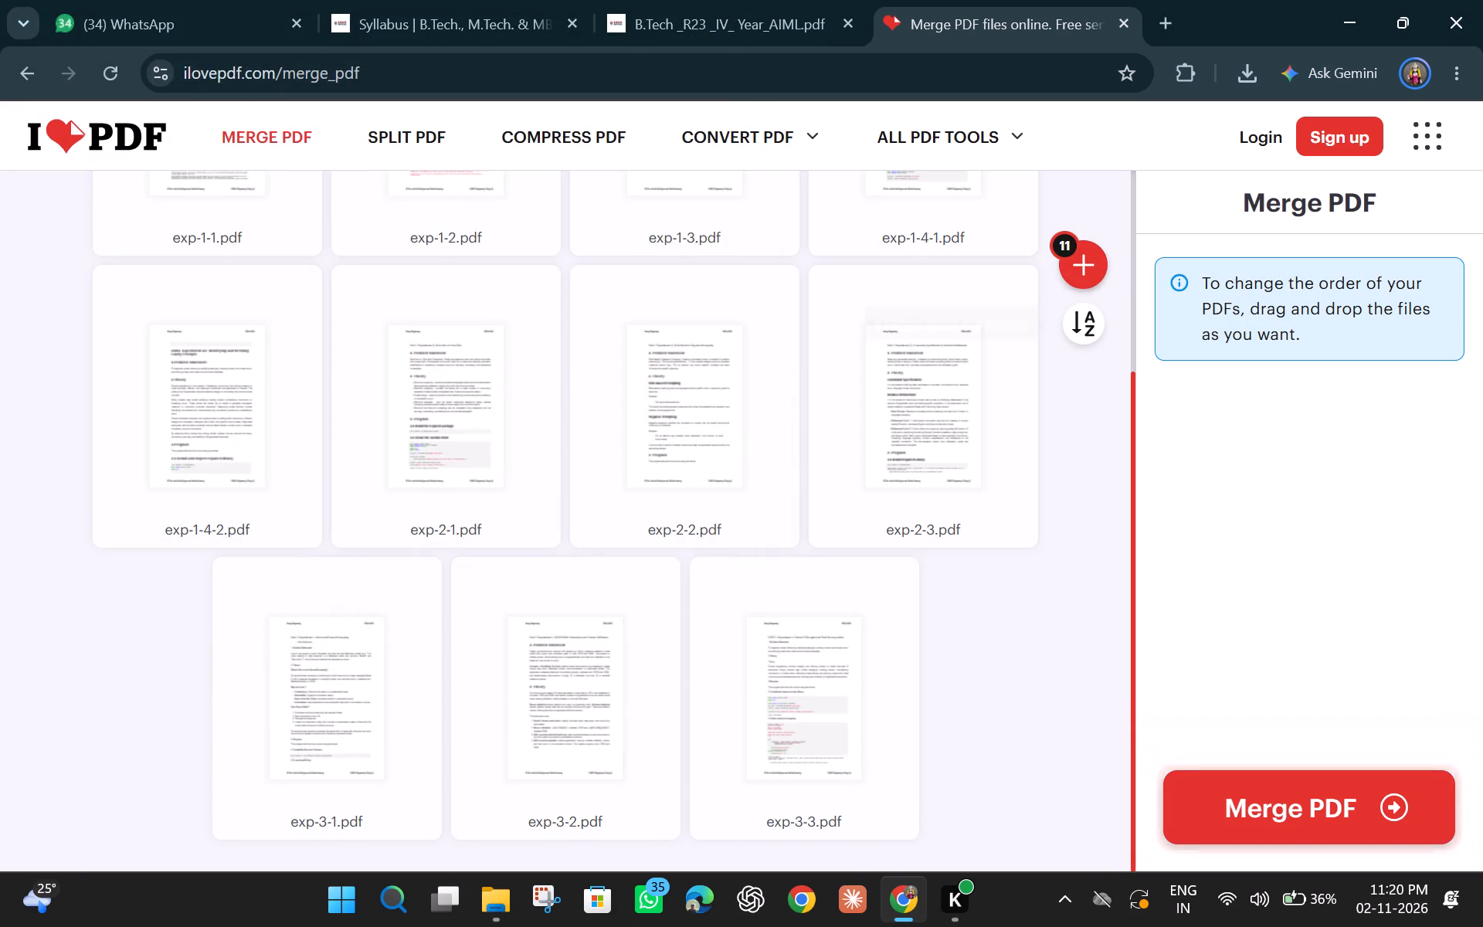
# Add exp-4-1 from the PE folder to the merge list after exp-3-3.
pyautogui.click(1086, 263)
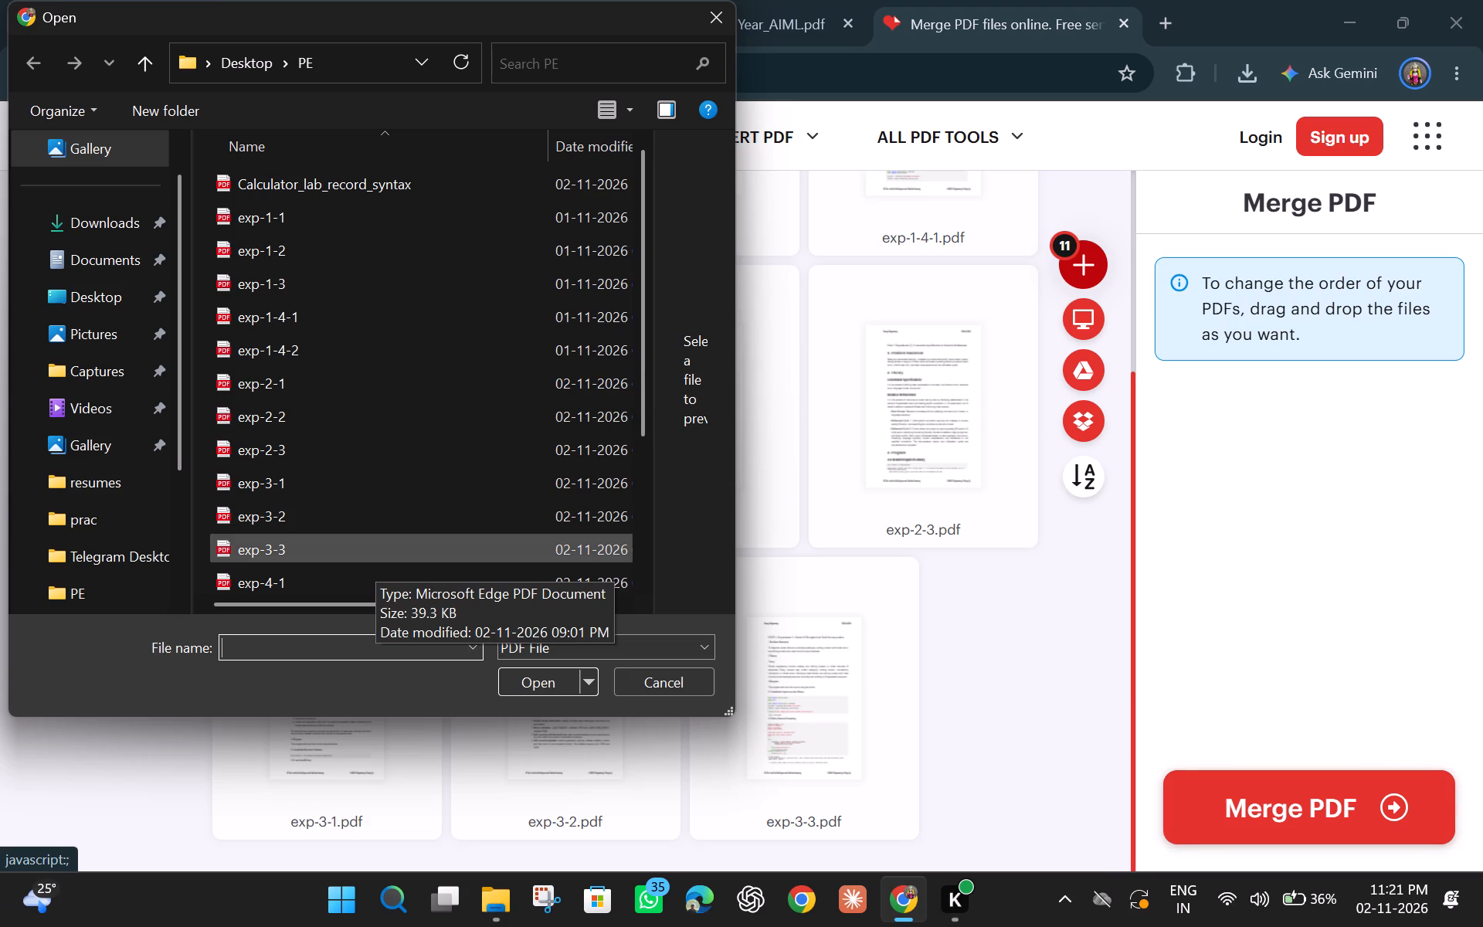
pyautogui.click(341, 574)
pyautogui.press('Return')
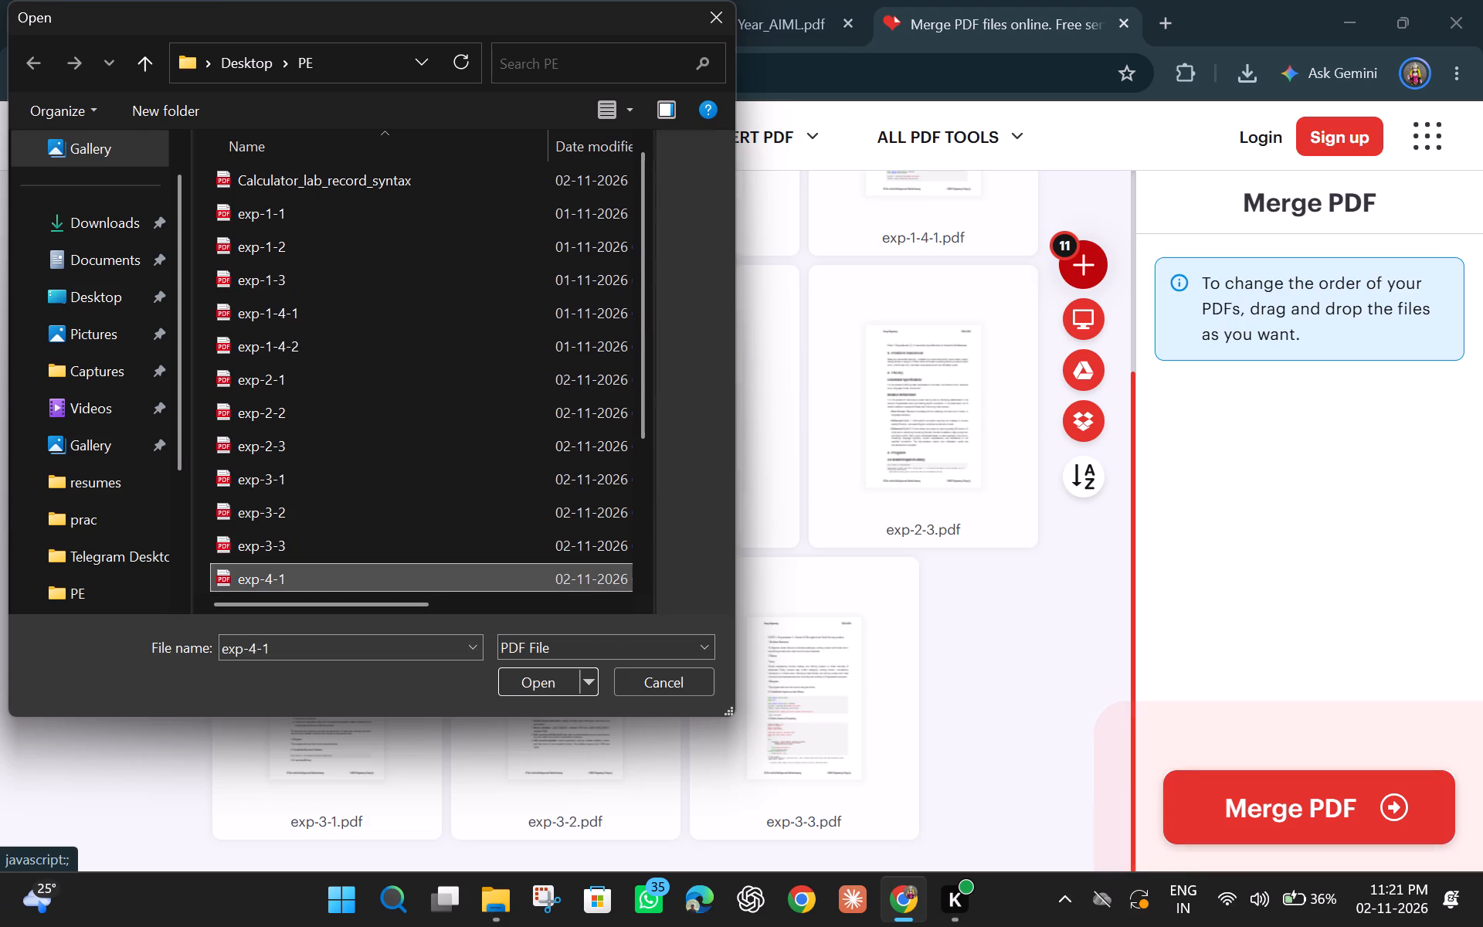
# Review the end of the merge list and switch to the PE folder in File Explorer to check its experiment PDFs.
pyautogui.scroll(-2, 680, 519)
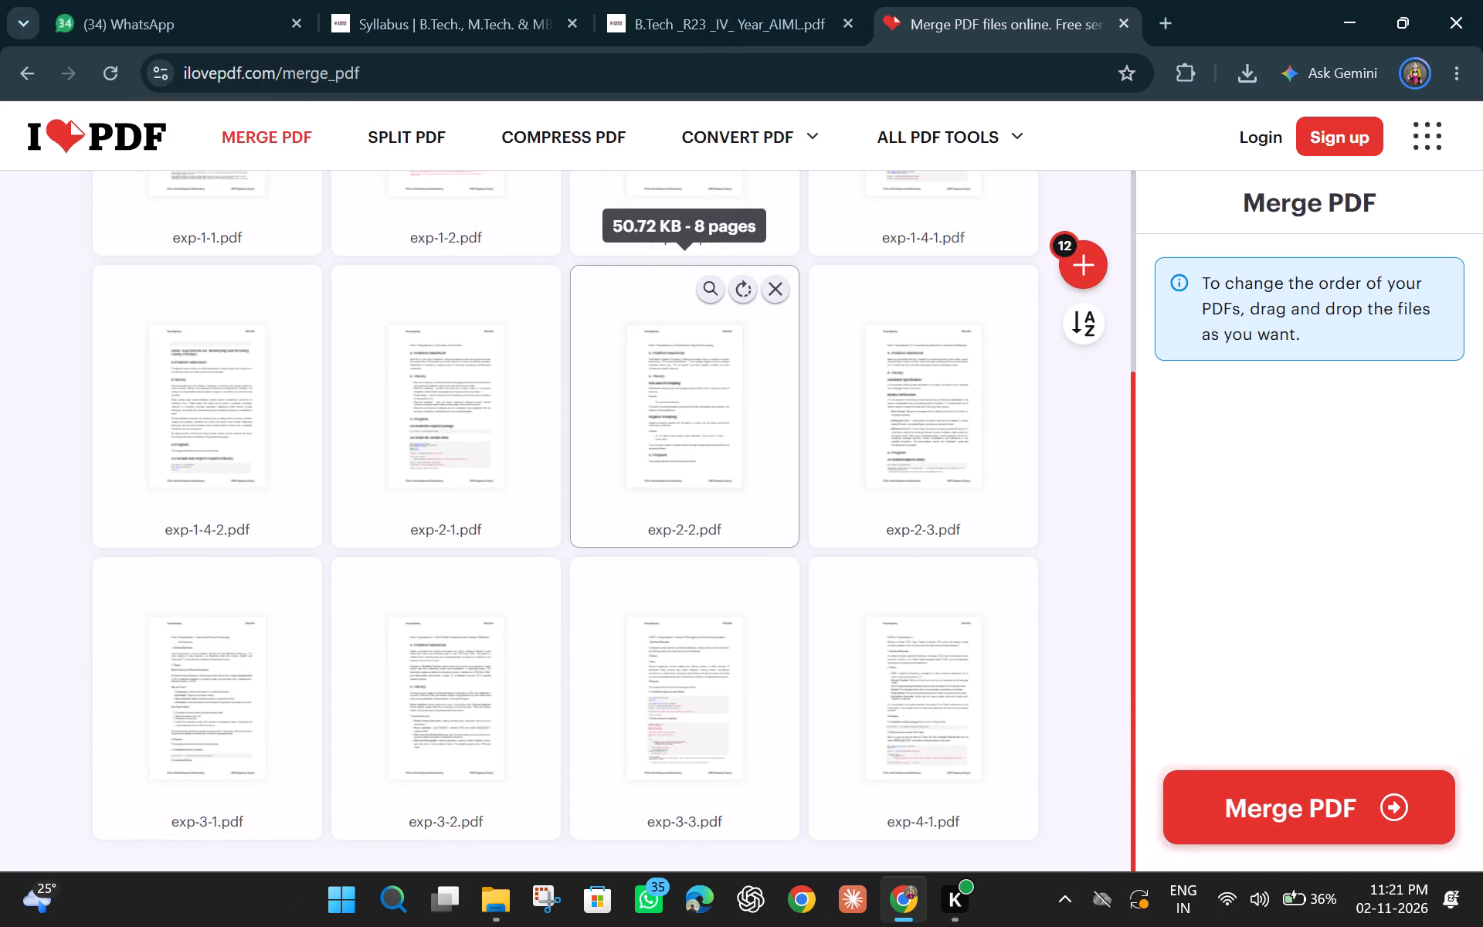
pyautogui.scroll(-1, 691, 442)
pyautogui.hotkey('alt', 'Tab')
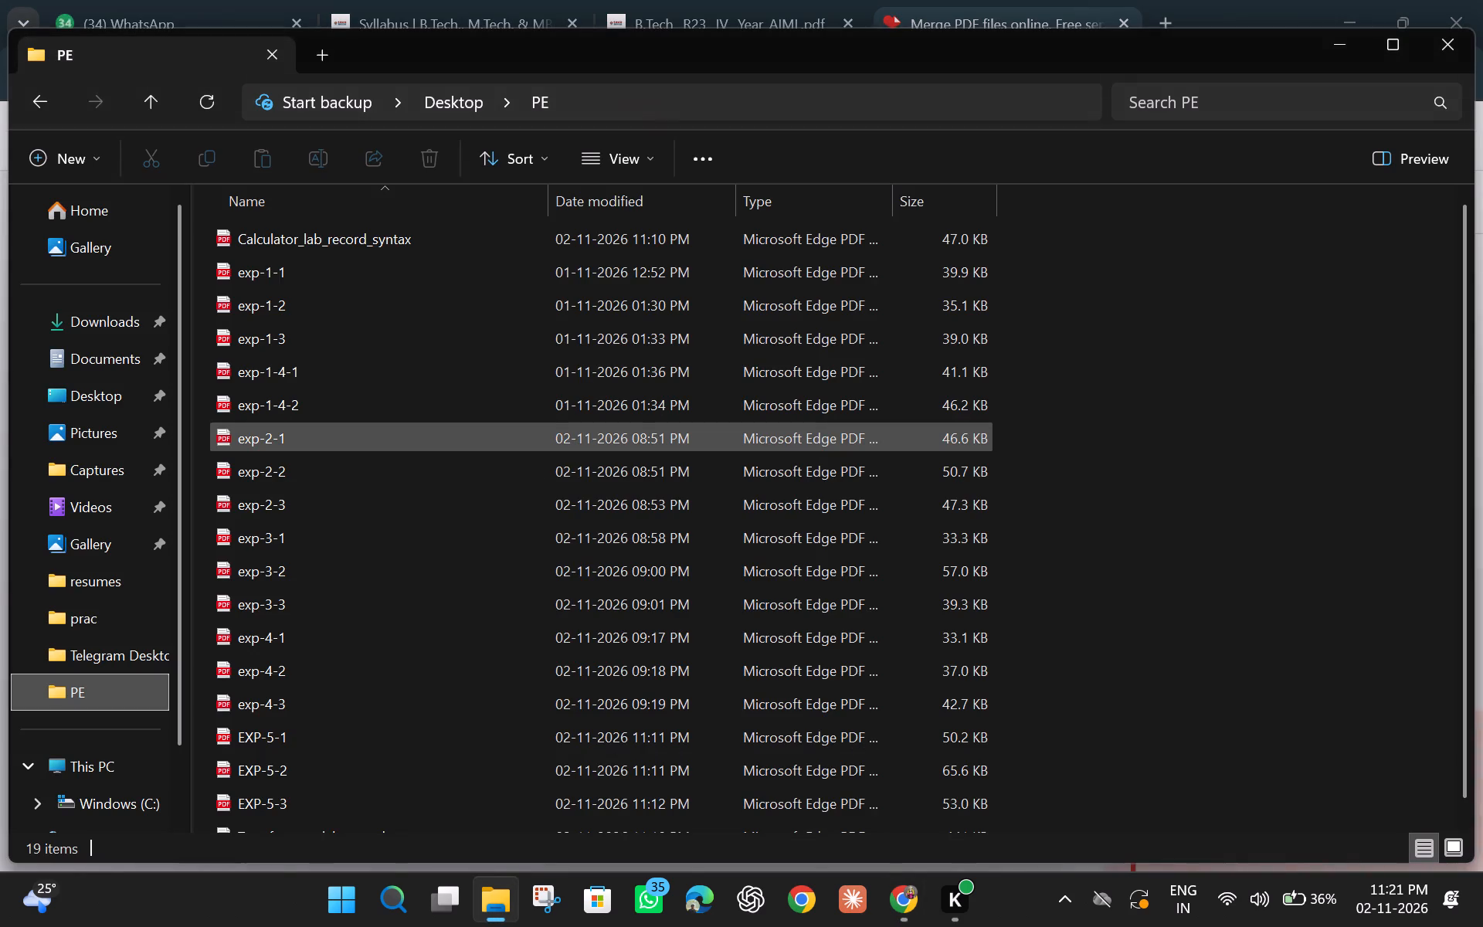
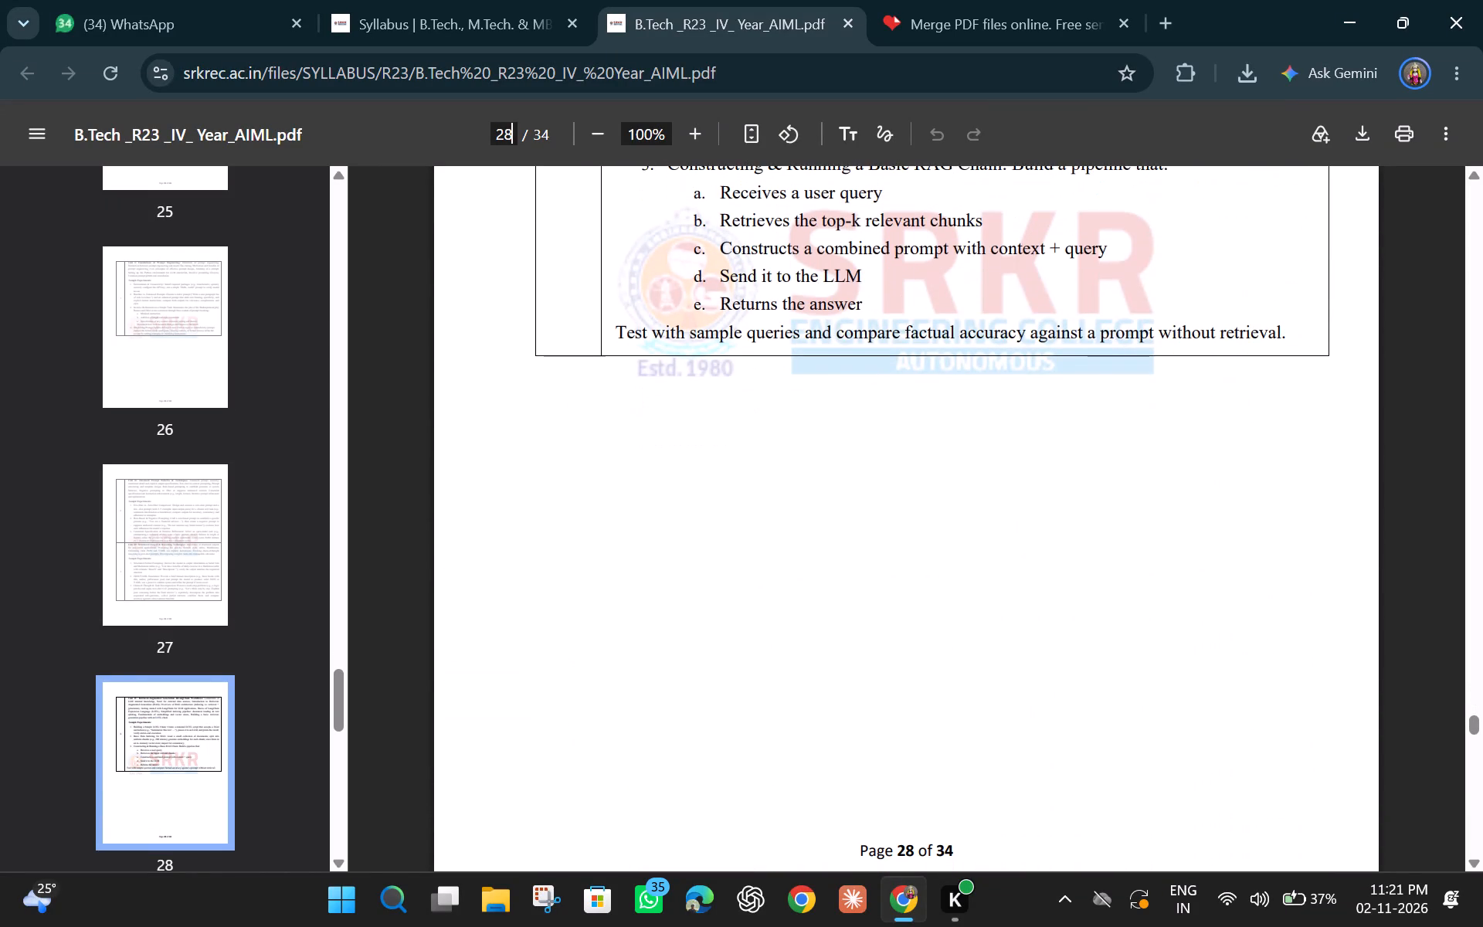
# Return to the iLovePDF merge list and open the PE folder to choose further experiment PDFs to add after exp-4-1.
pyautogui.scroll(3, 753, 460)
pyautogui.click(982, 0)
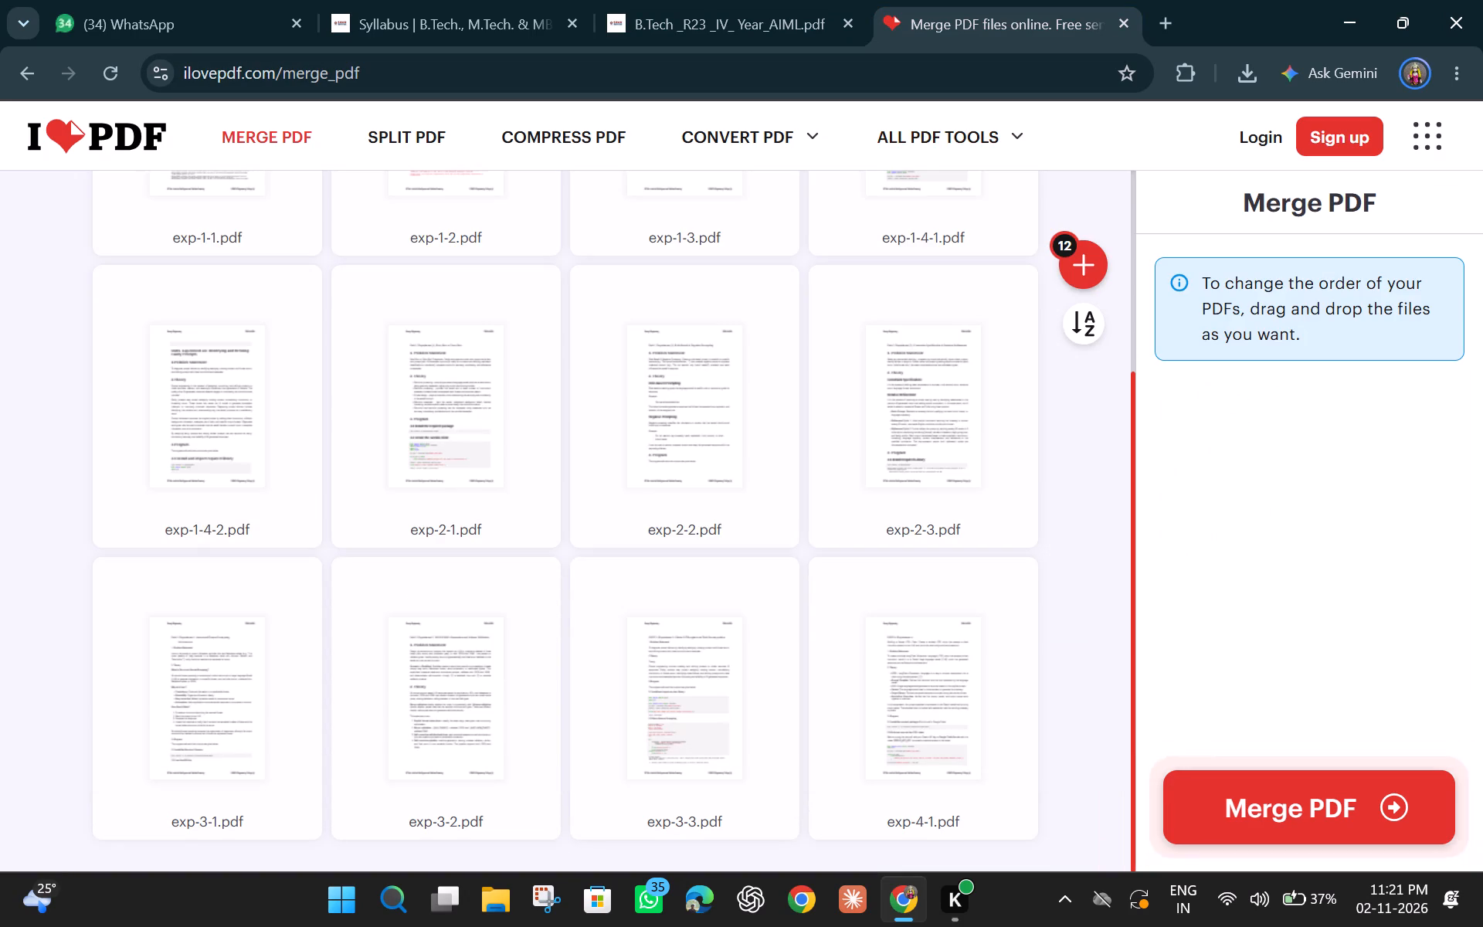
pyautogui.scroll(-6, 882, 565)
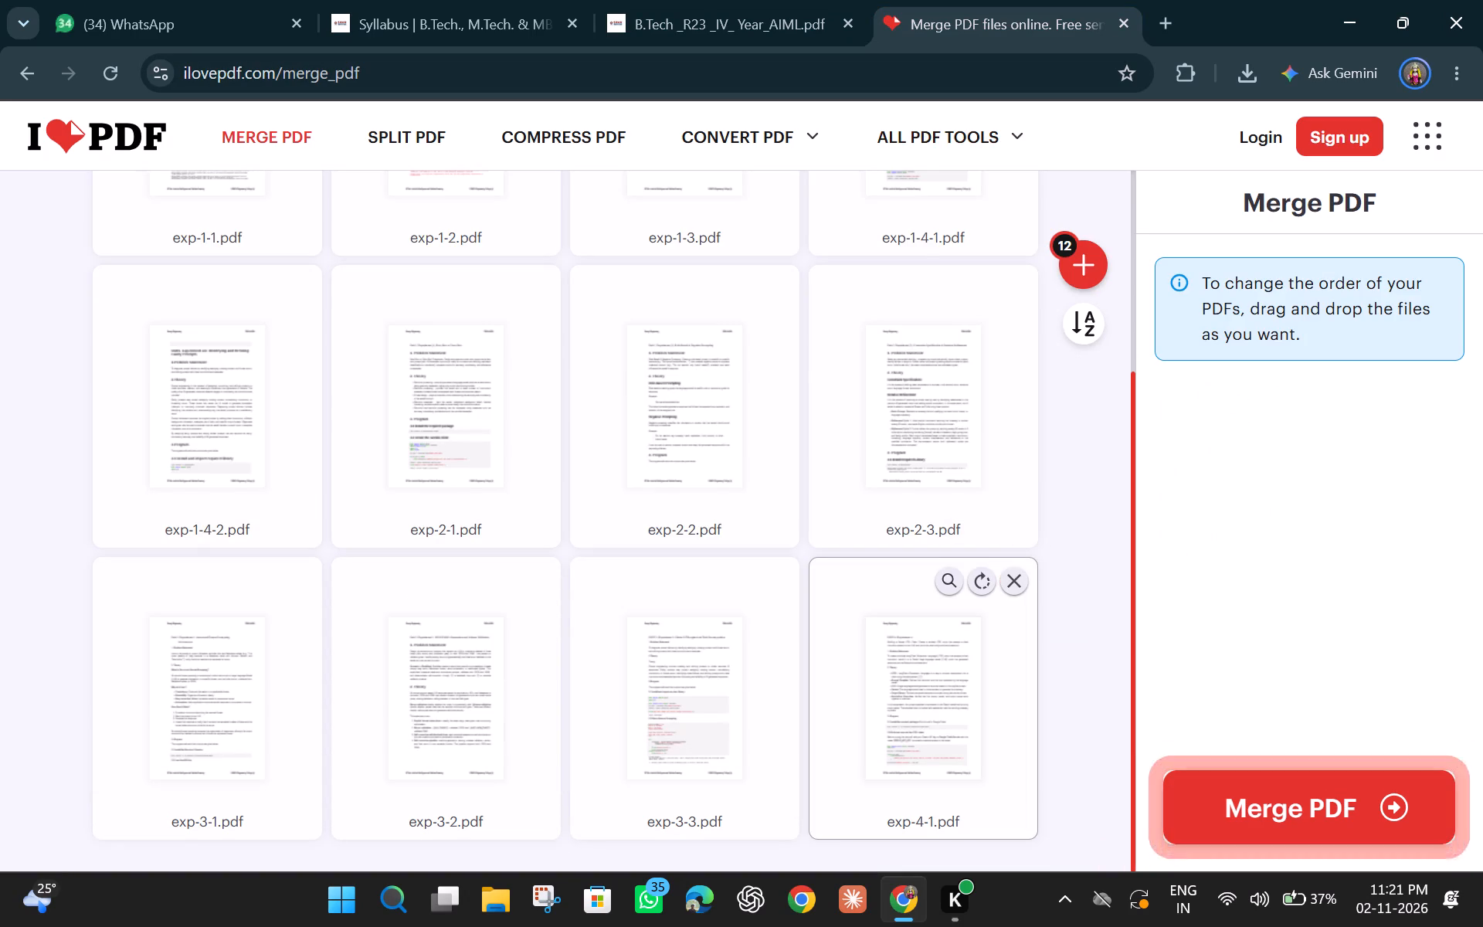
pyautogui.scroll(-3, 732, 590)
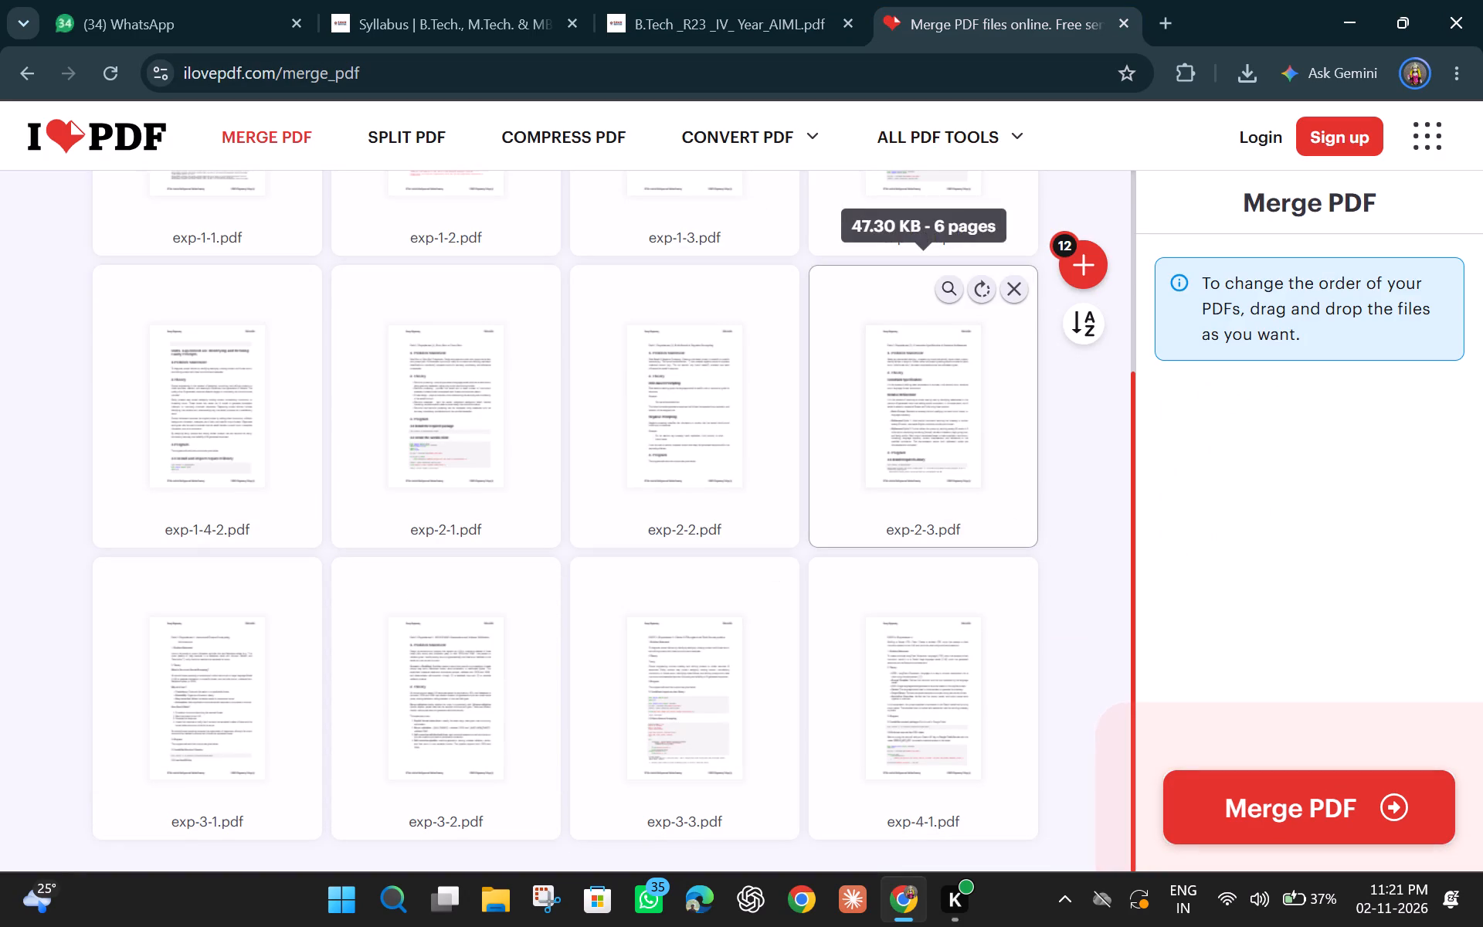
pyautogui.click(1068, 270)
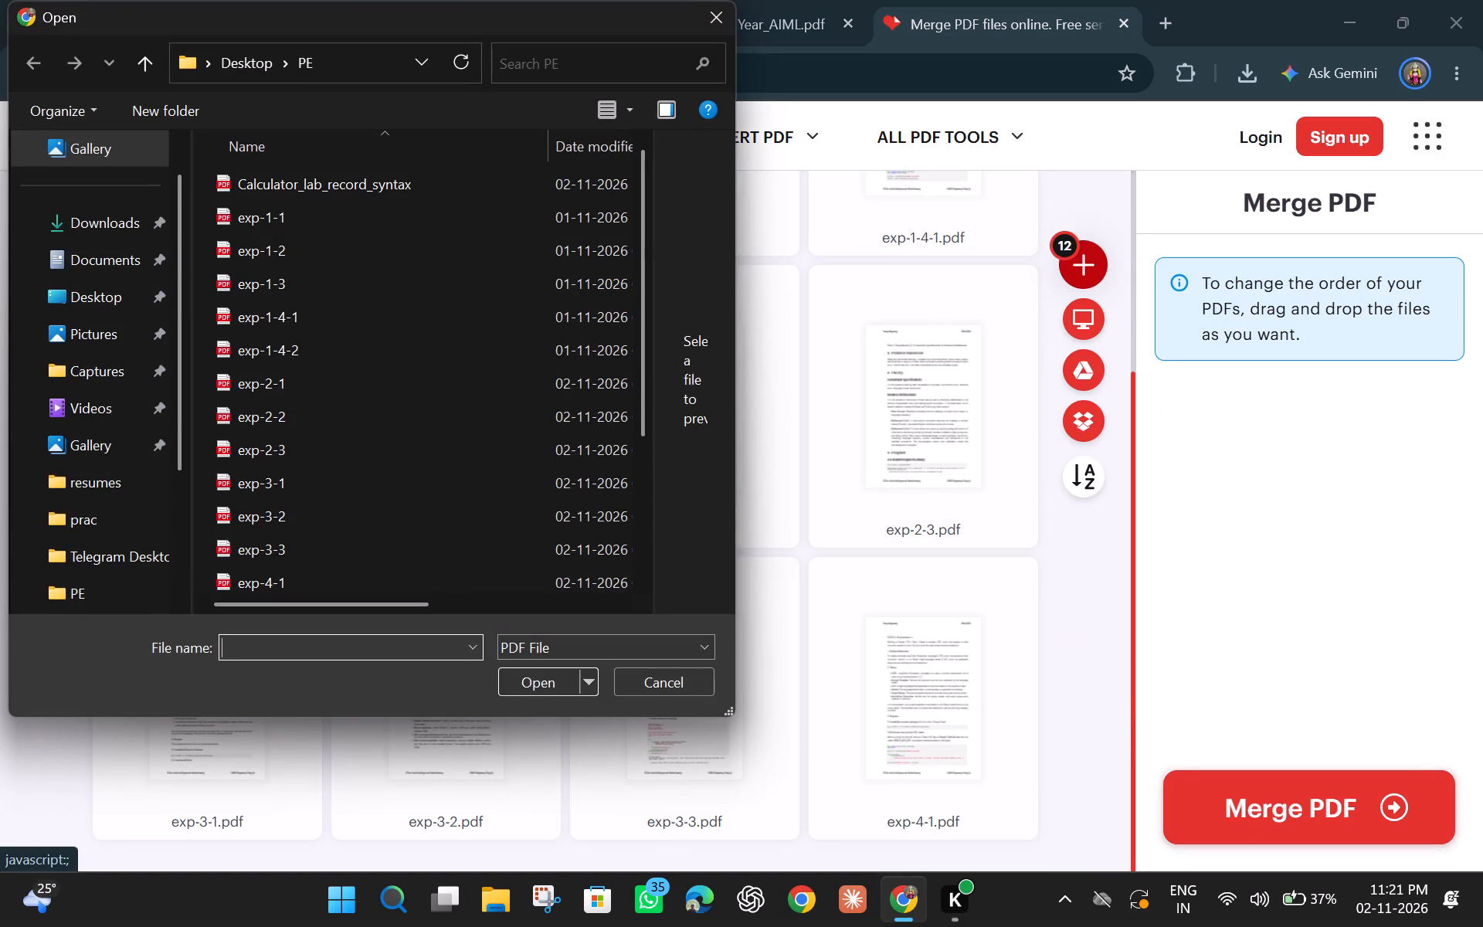
# Add exp-4-2 and exp-4-3 from the PE folder to the merge list after exp-4-1, in that order.
pyautogui.scroll(-1, 337, 570)
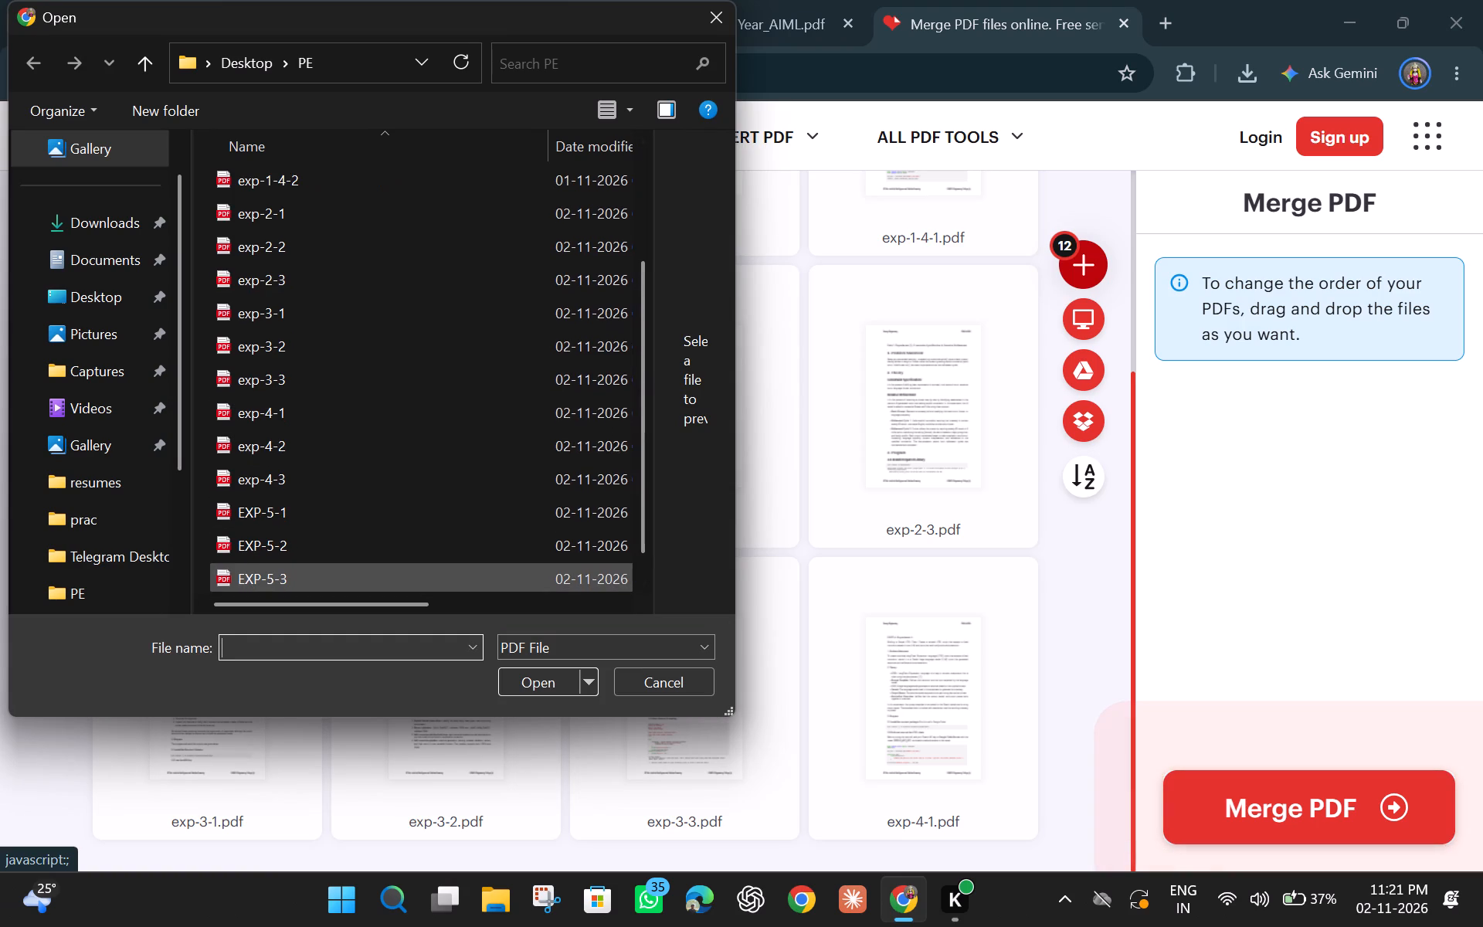
pyautogui.scroll(-1, 337, 570)
pyautogui.click(351, 454)
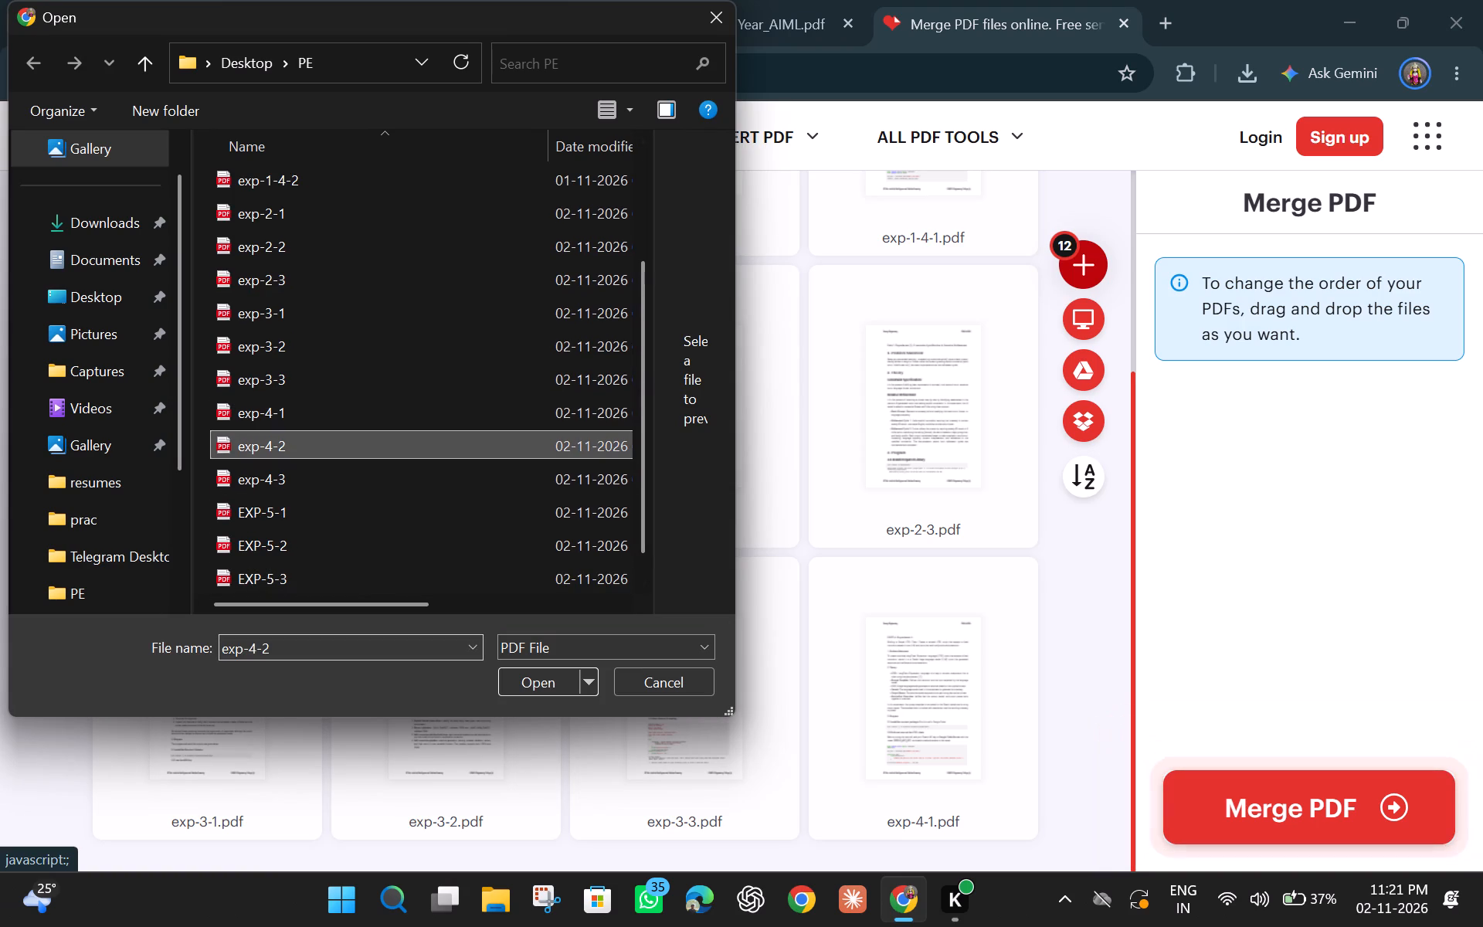
pyautogui.press('Return')
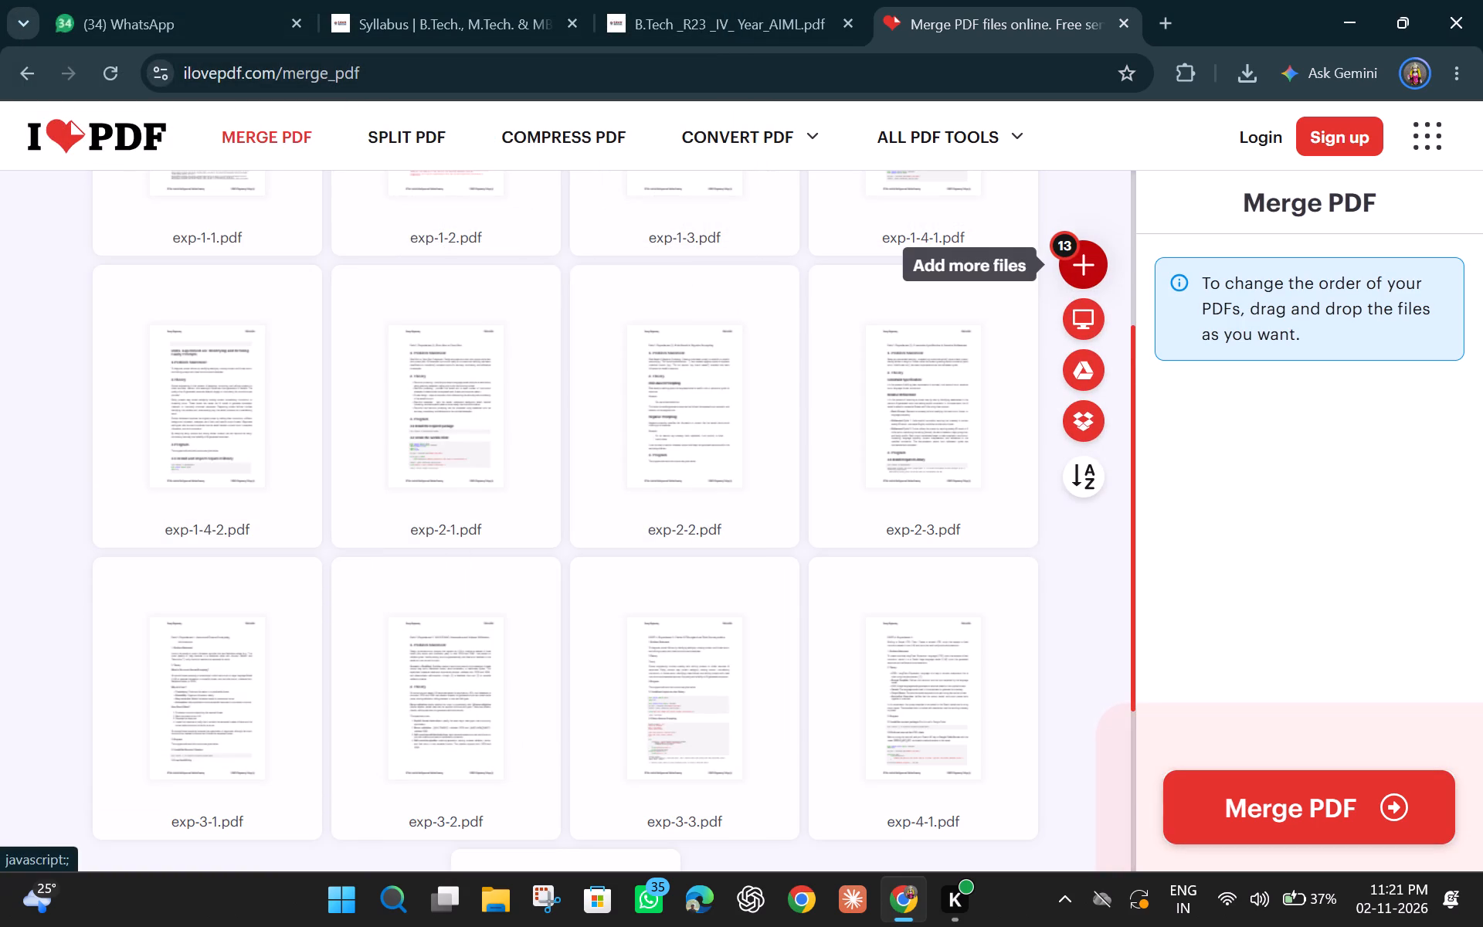
pyautogui.click(1077, 256)
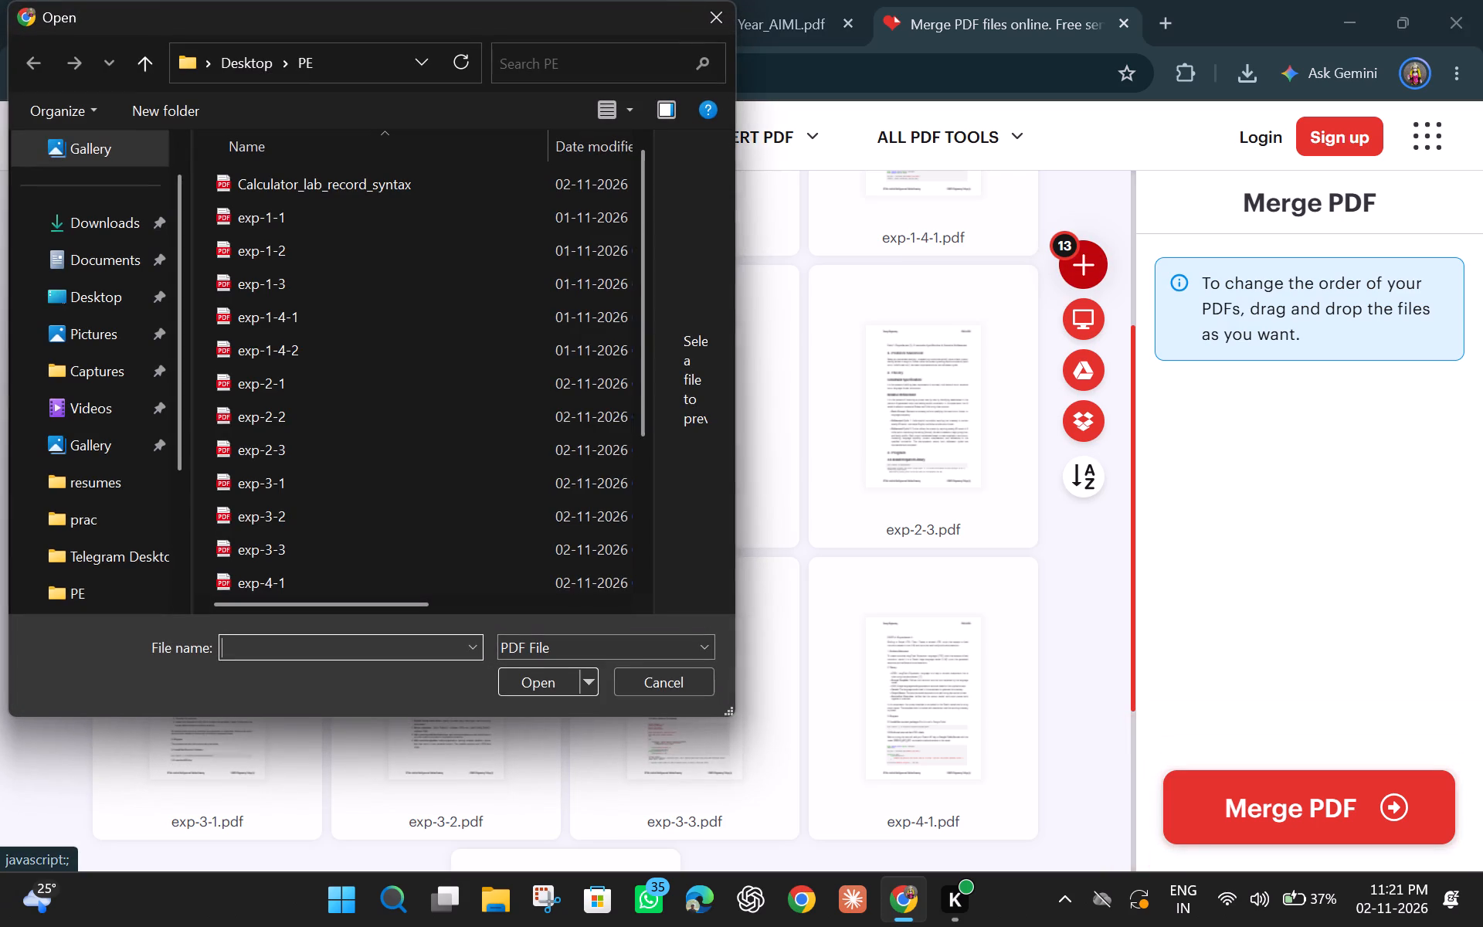
pyautogui.scroll(-1, 361, 555)
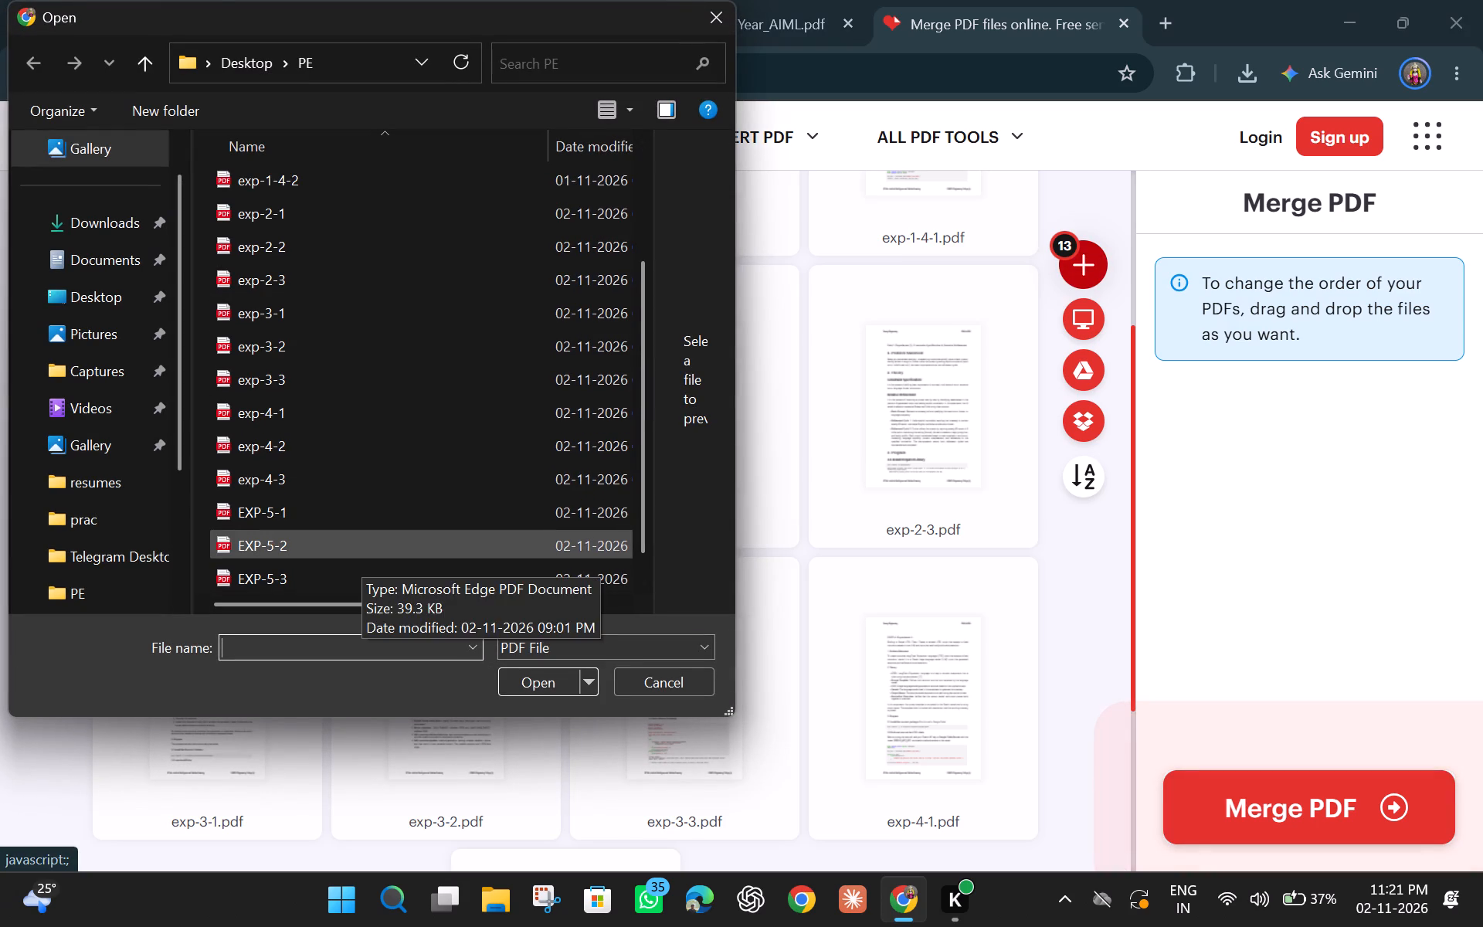
pyautogui.click(398, 487)
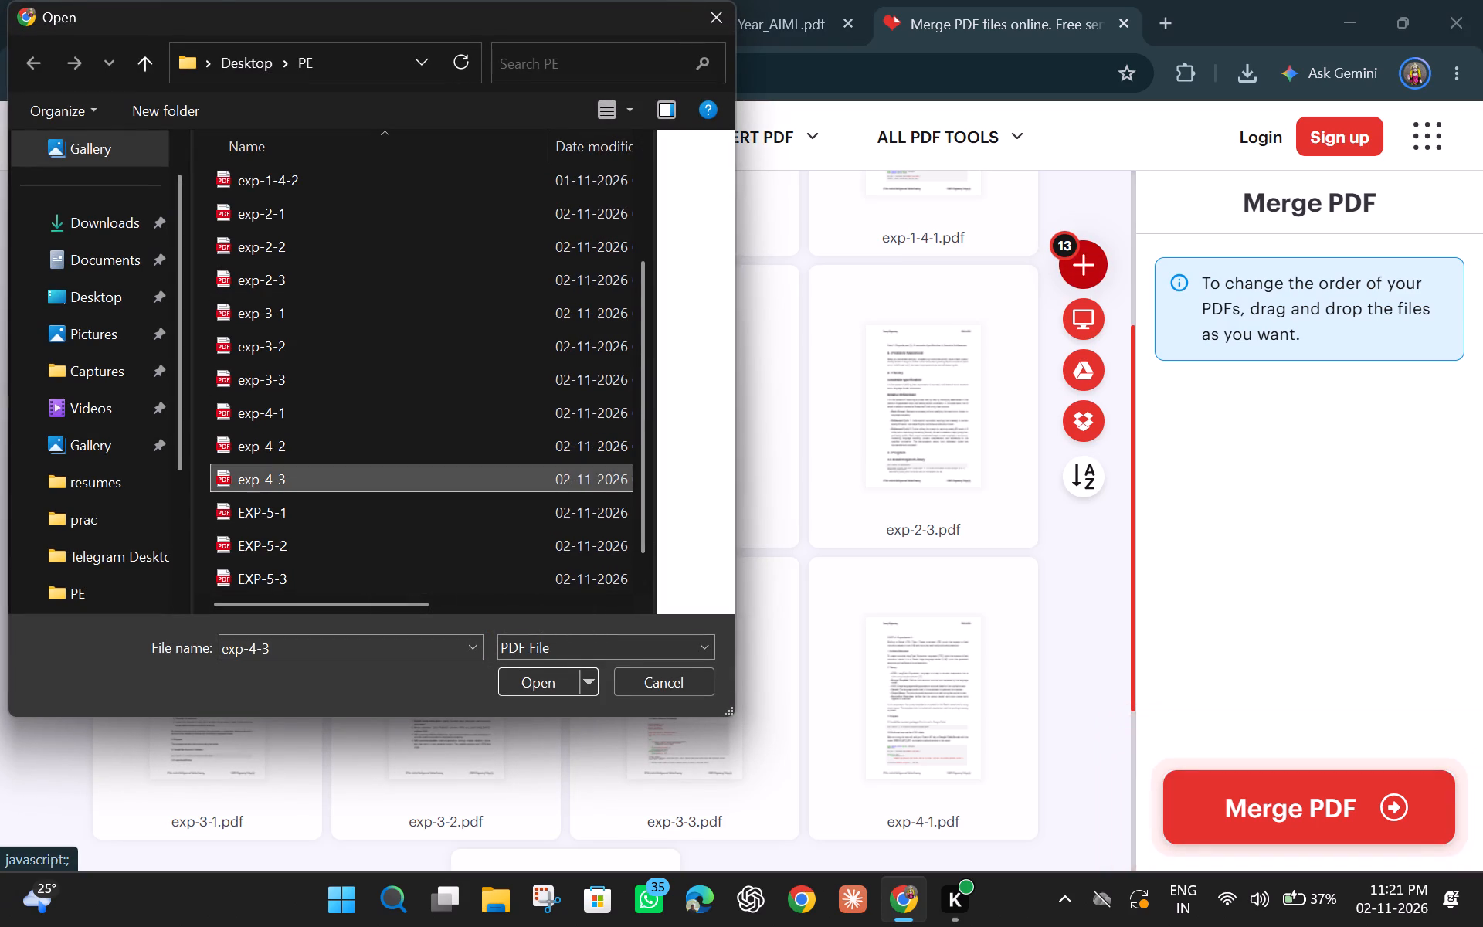
pyautogui.press('Return')
# Add Calculator_lab_record_syntax and Transformers_lab_record_syntax from the PE folder to the merge list after exp-4-3, in that order.
pyautogui.scroll(-5, 619, 637)
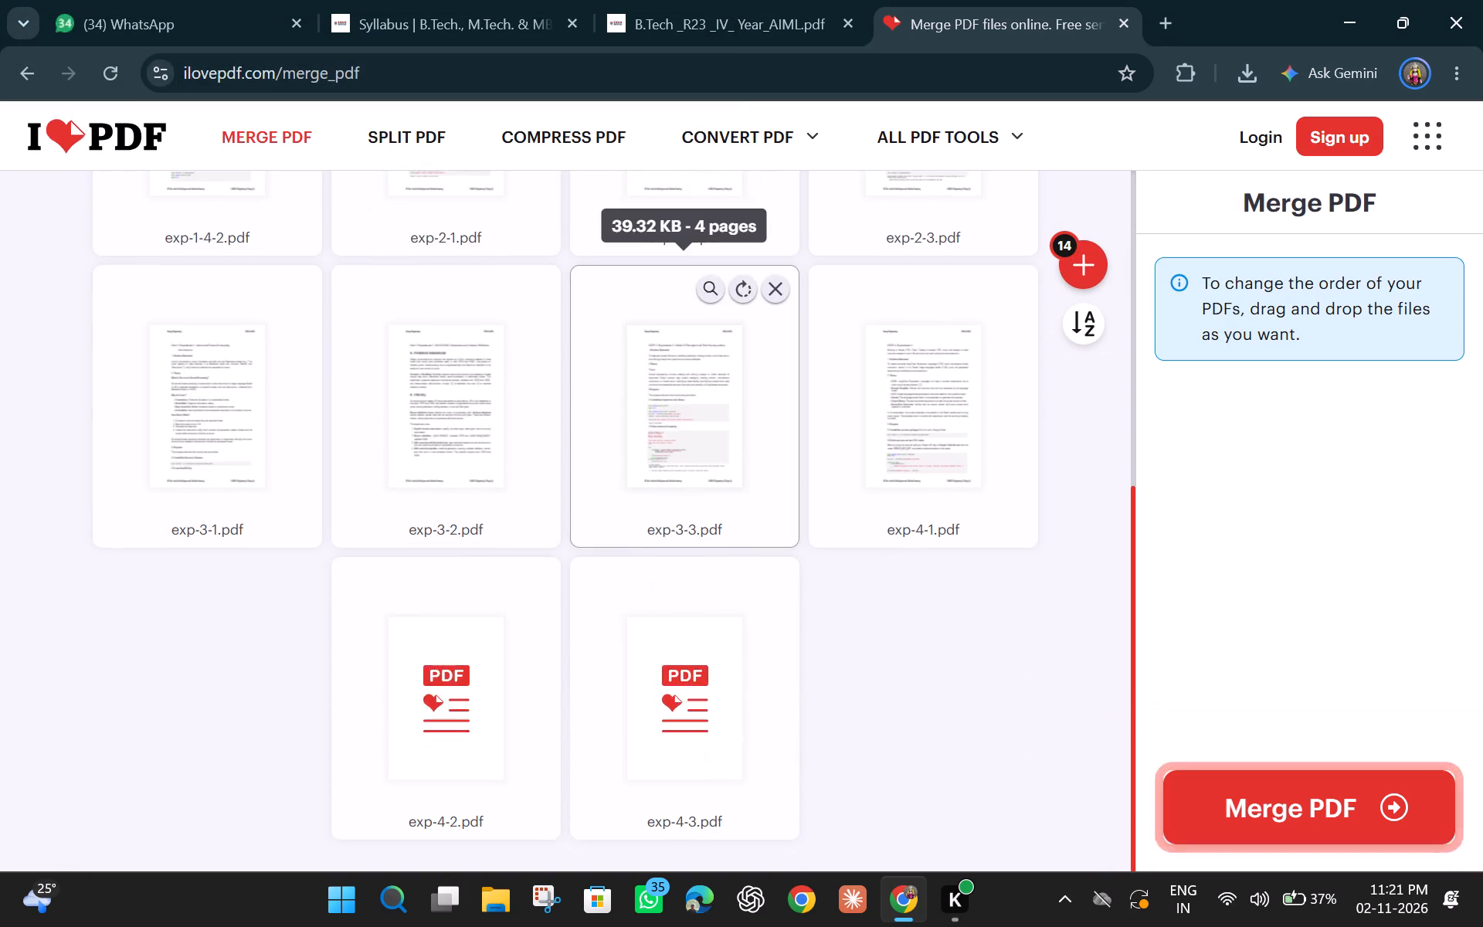
pyautogui.scroll(-1, 619, 637)
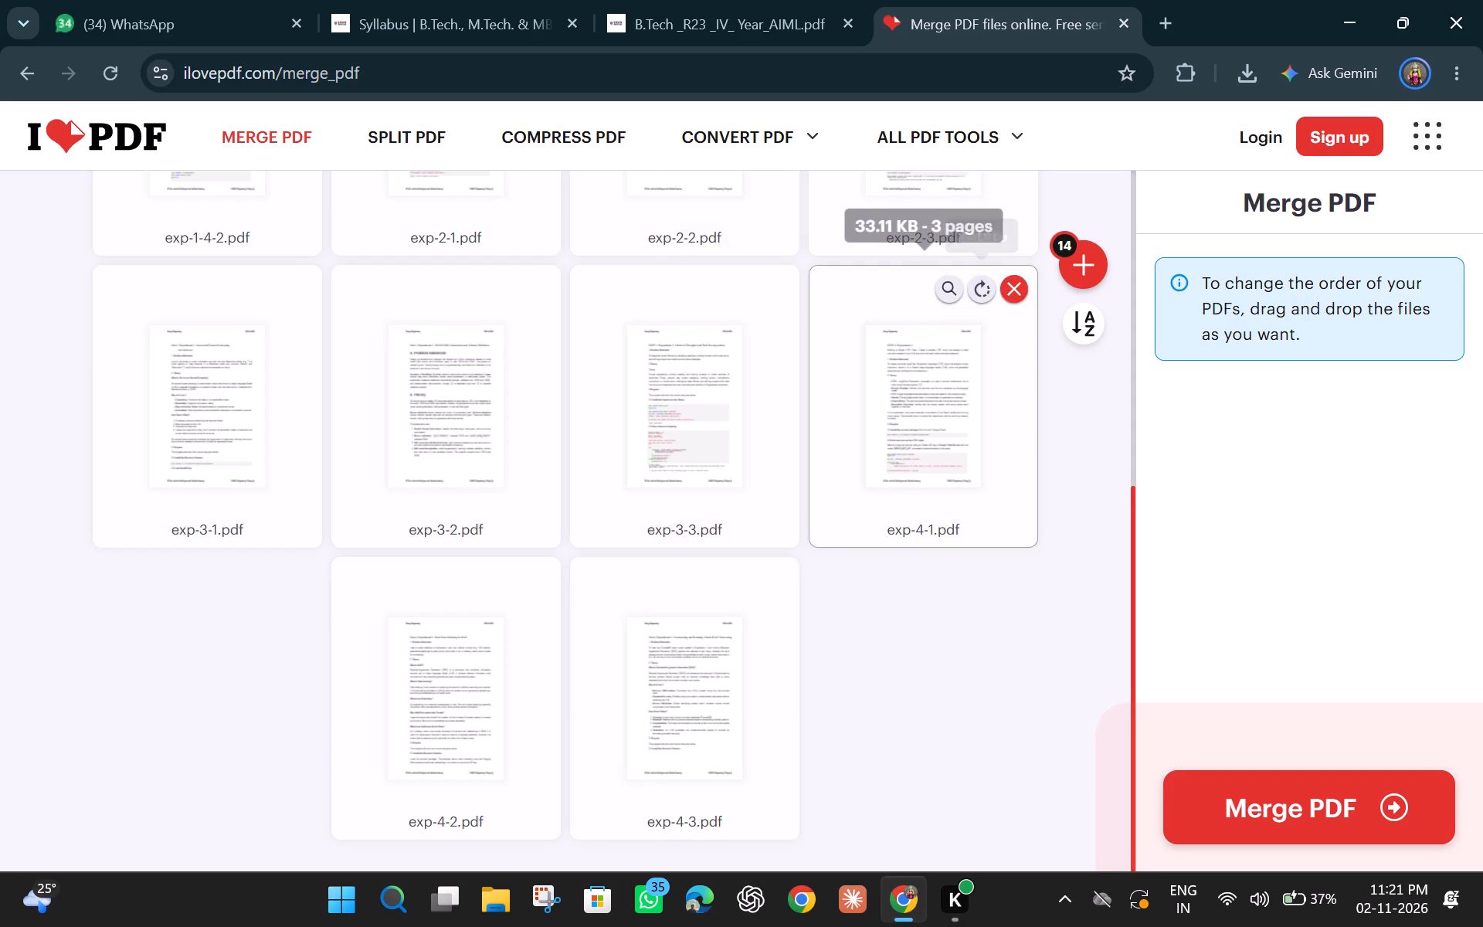
pyautogui.click(1070, 249)
pyautogui.click(1083, 256)
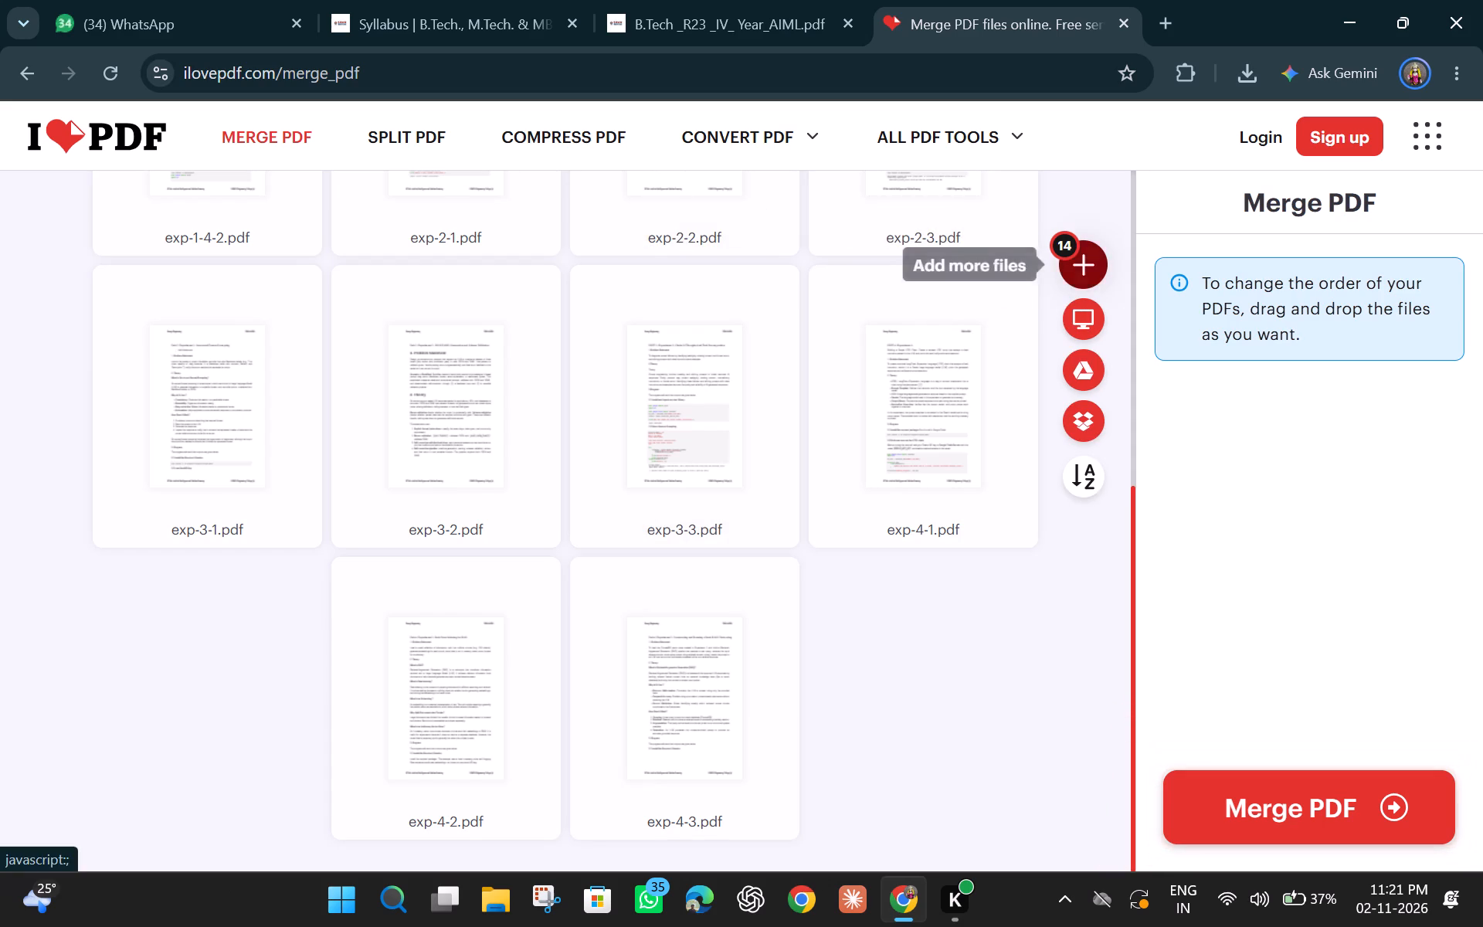
pyautogui.scroll(1, 607, 418)
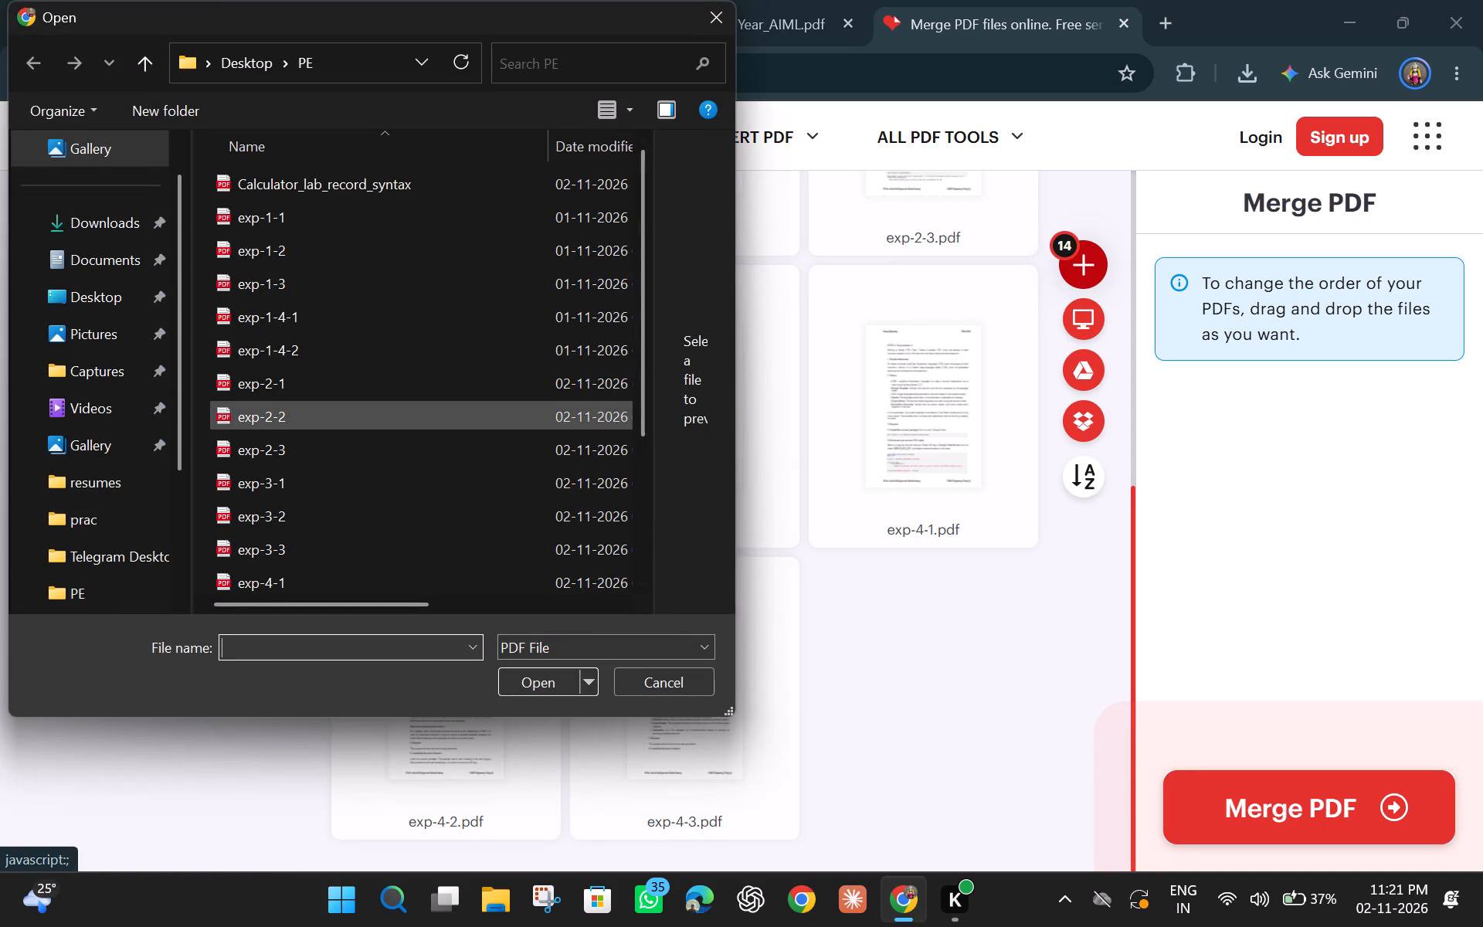
pyautogui.scroll(1, 607, 418)
pyautogui.scroll(-1, 607, 418)
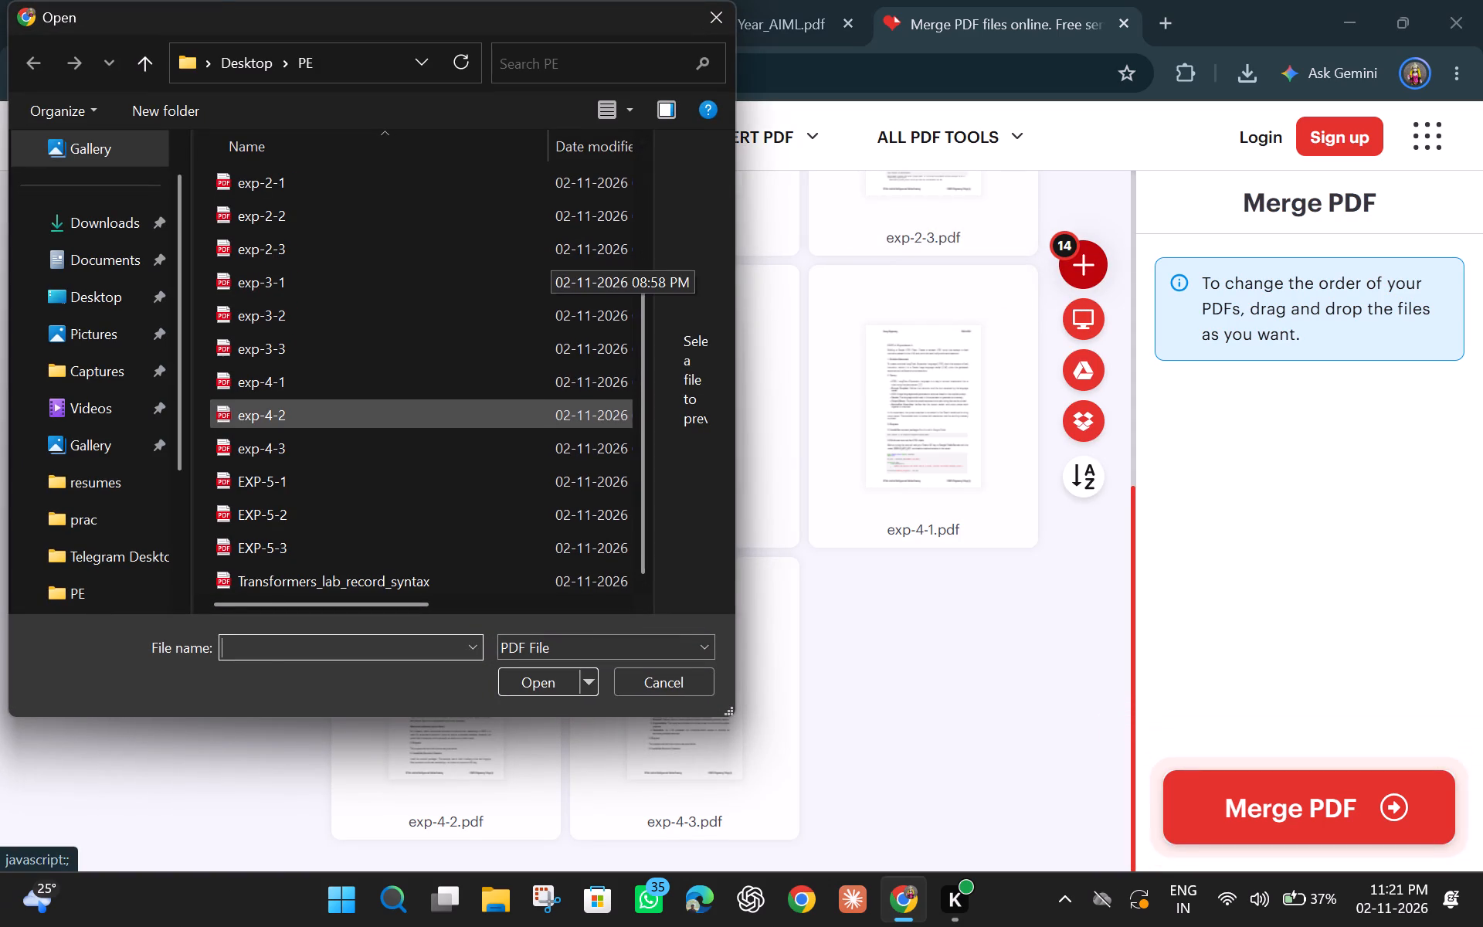
pyautogui.scroll(-1, 607, 418)
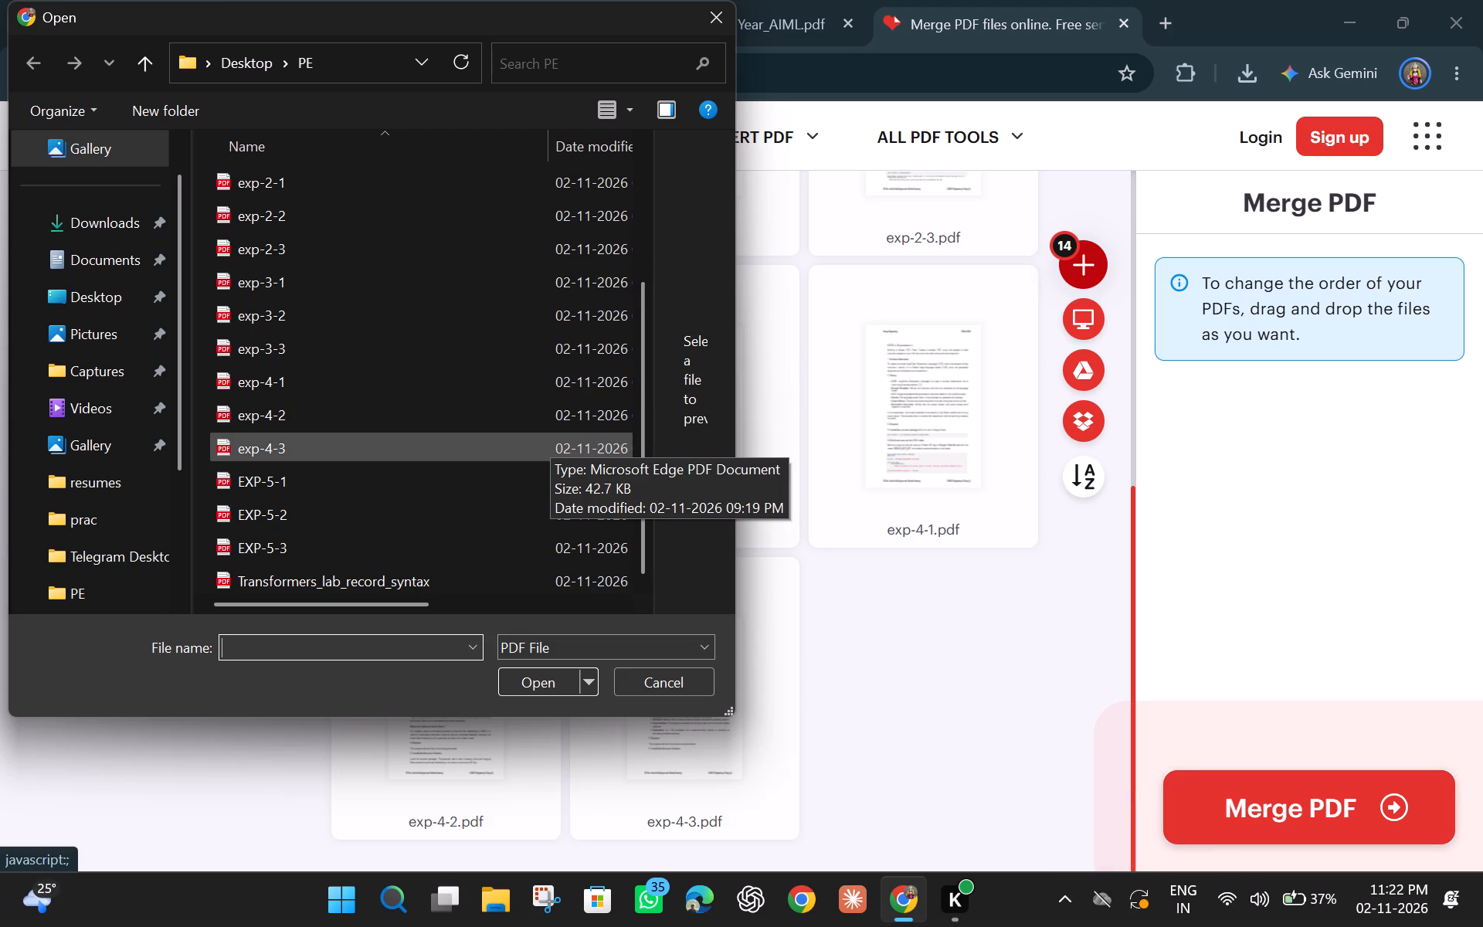
pyautogui.scroll(6, 550, 435)
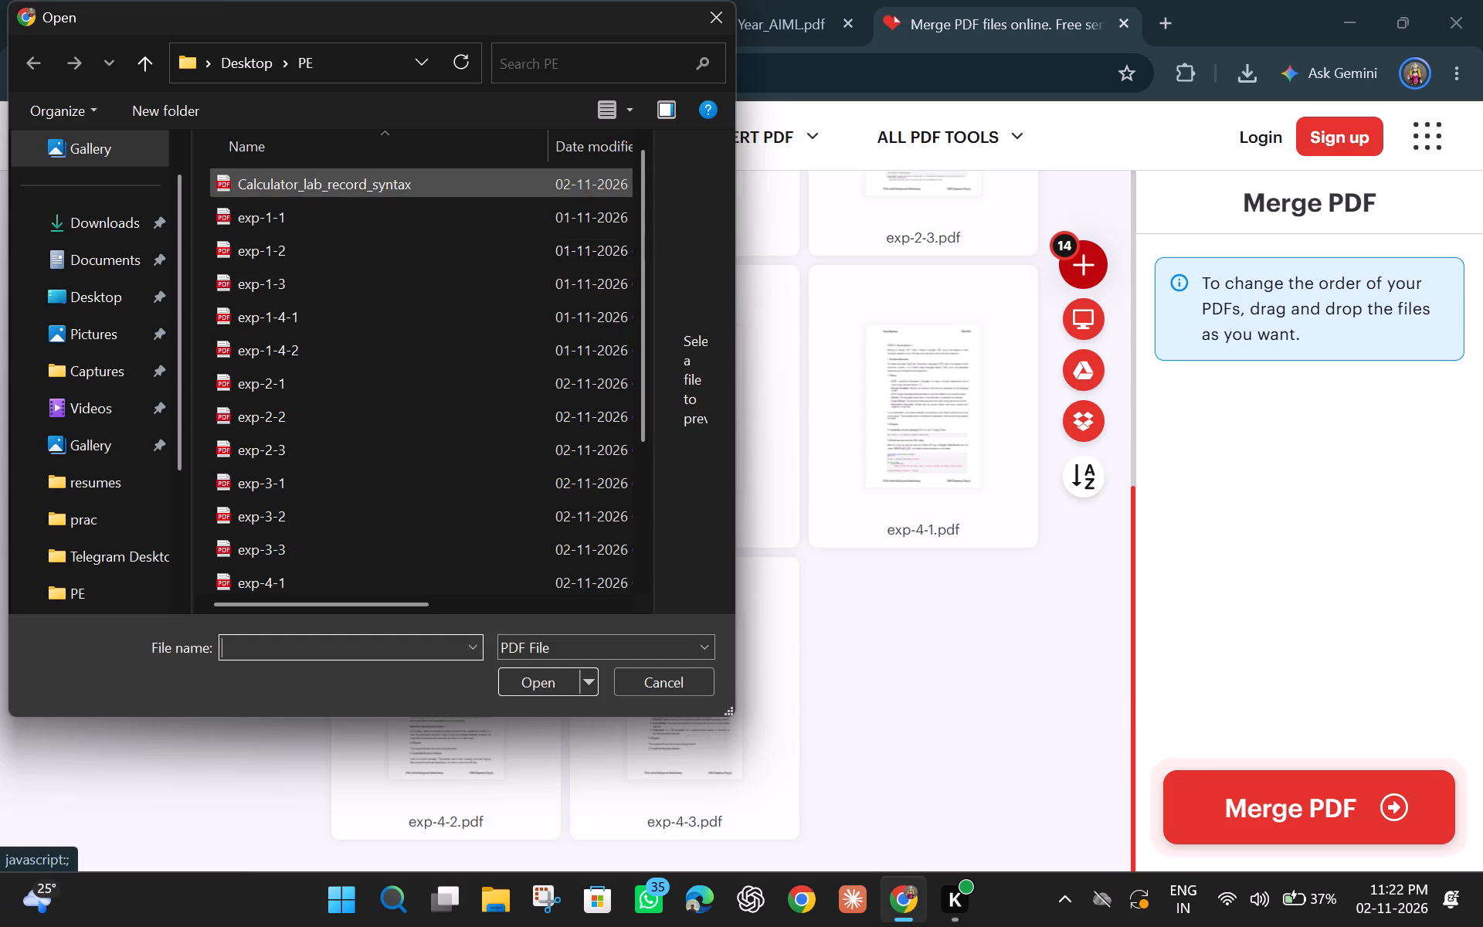
pyautogui.click(500, 192)
pyautogui.press('Return')
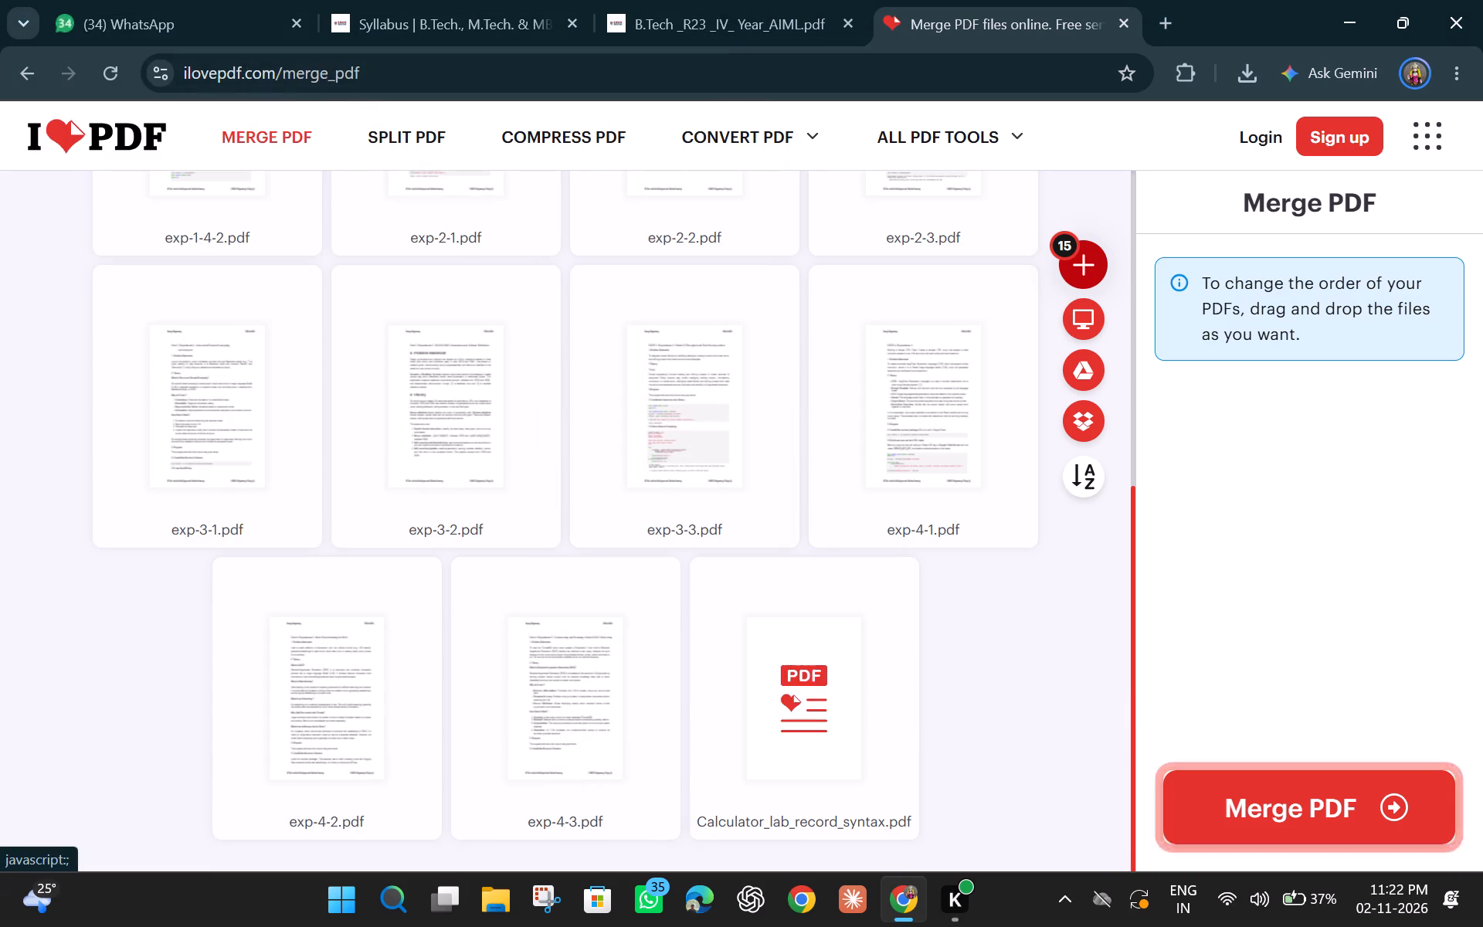
pyautogui.click(1088, 270)
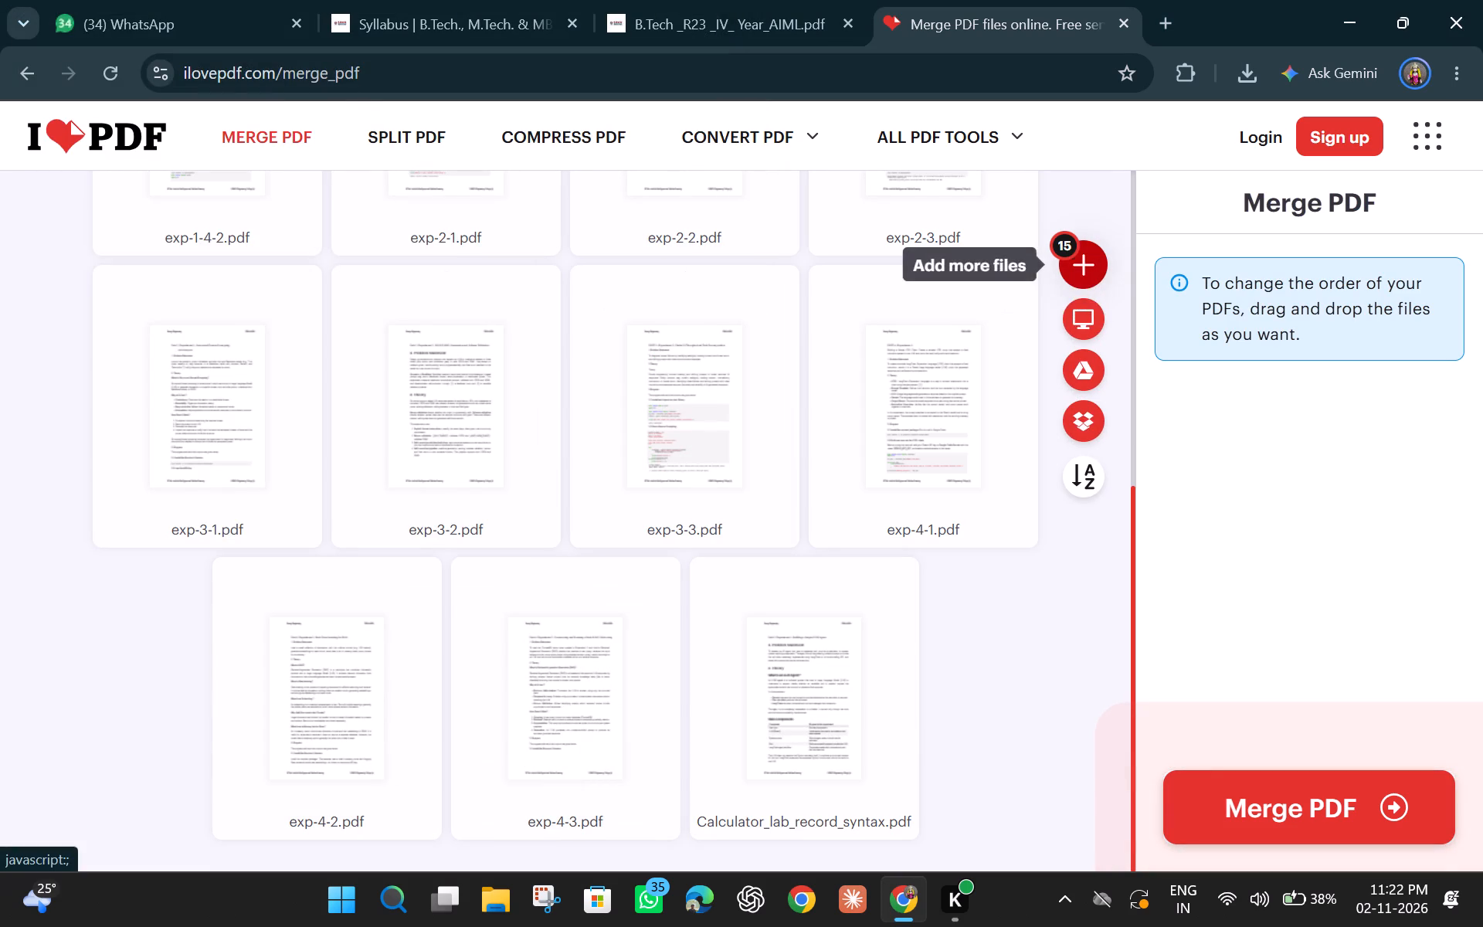
pyautogui.scroll(-5, 389, 417)
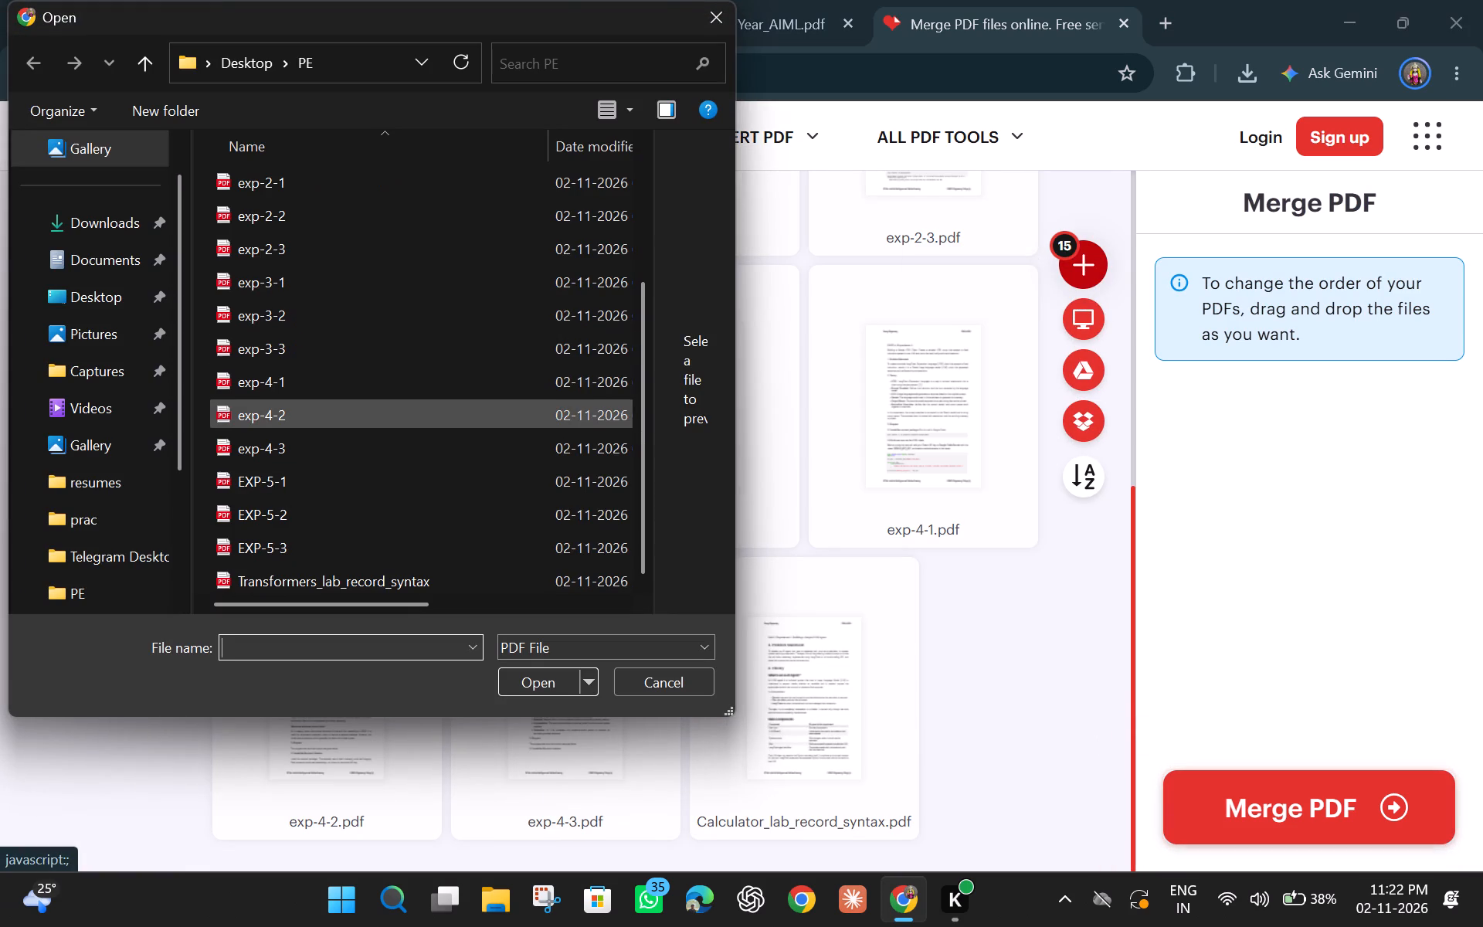
pyautogui.click(321, 572)
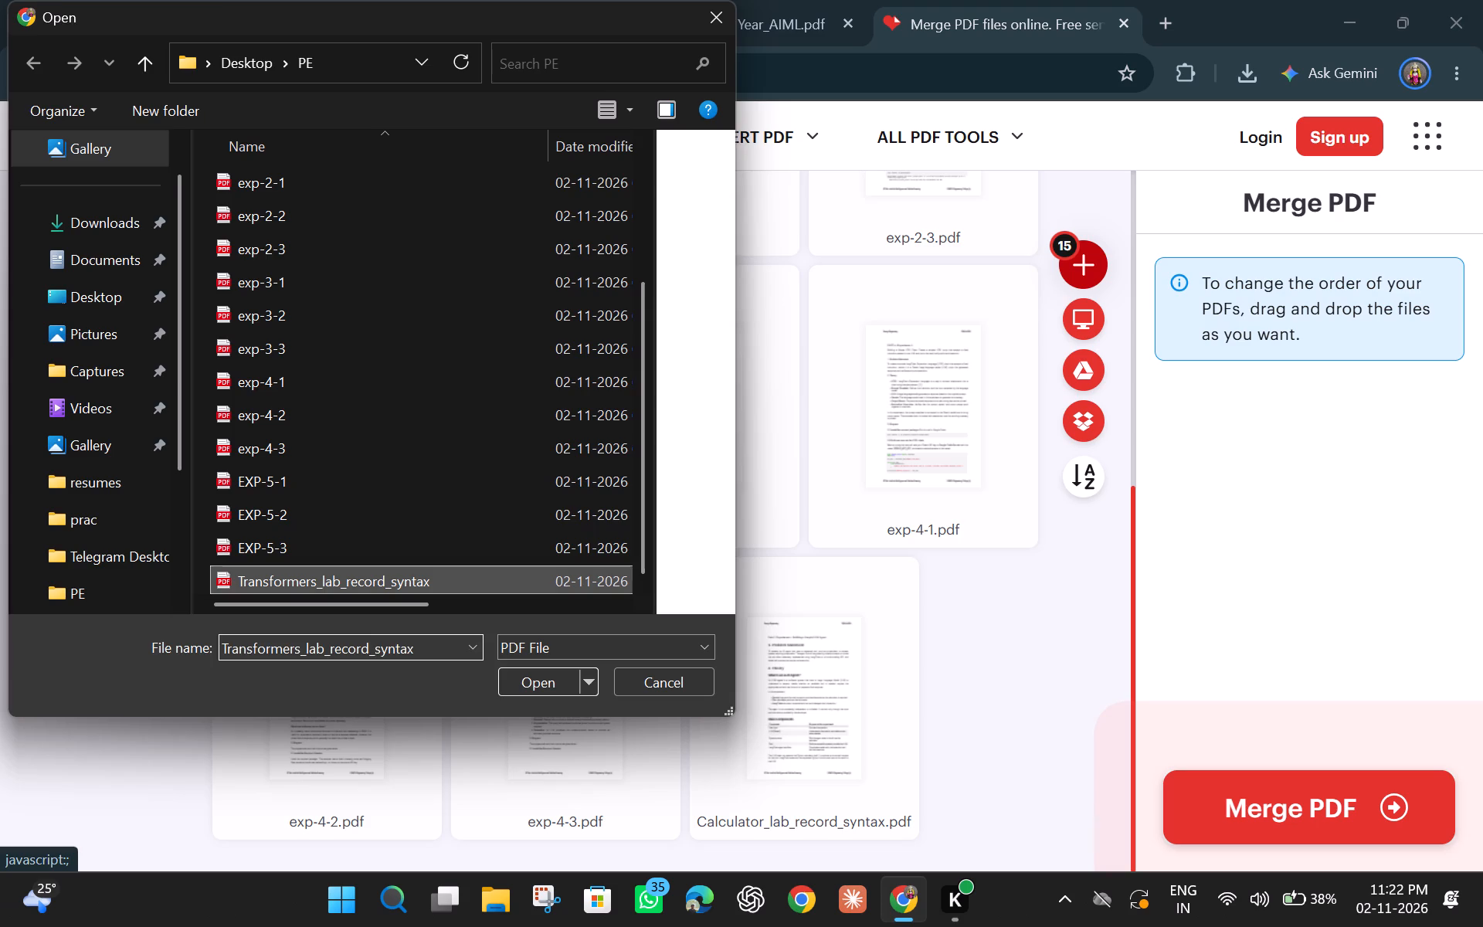
pyautogui.press('Return')
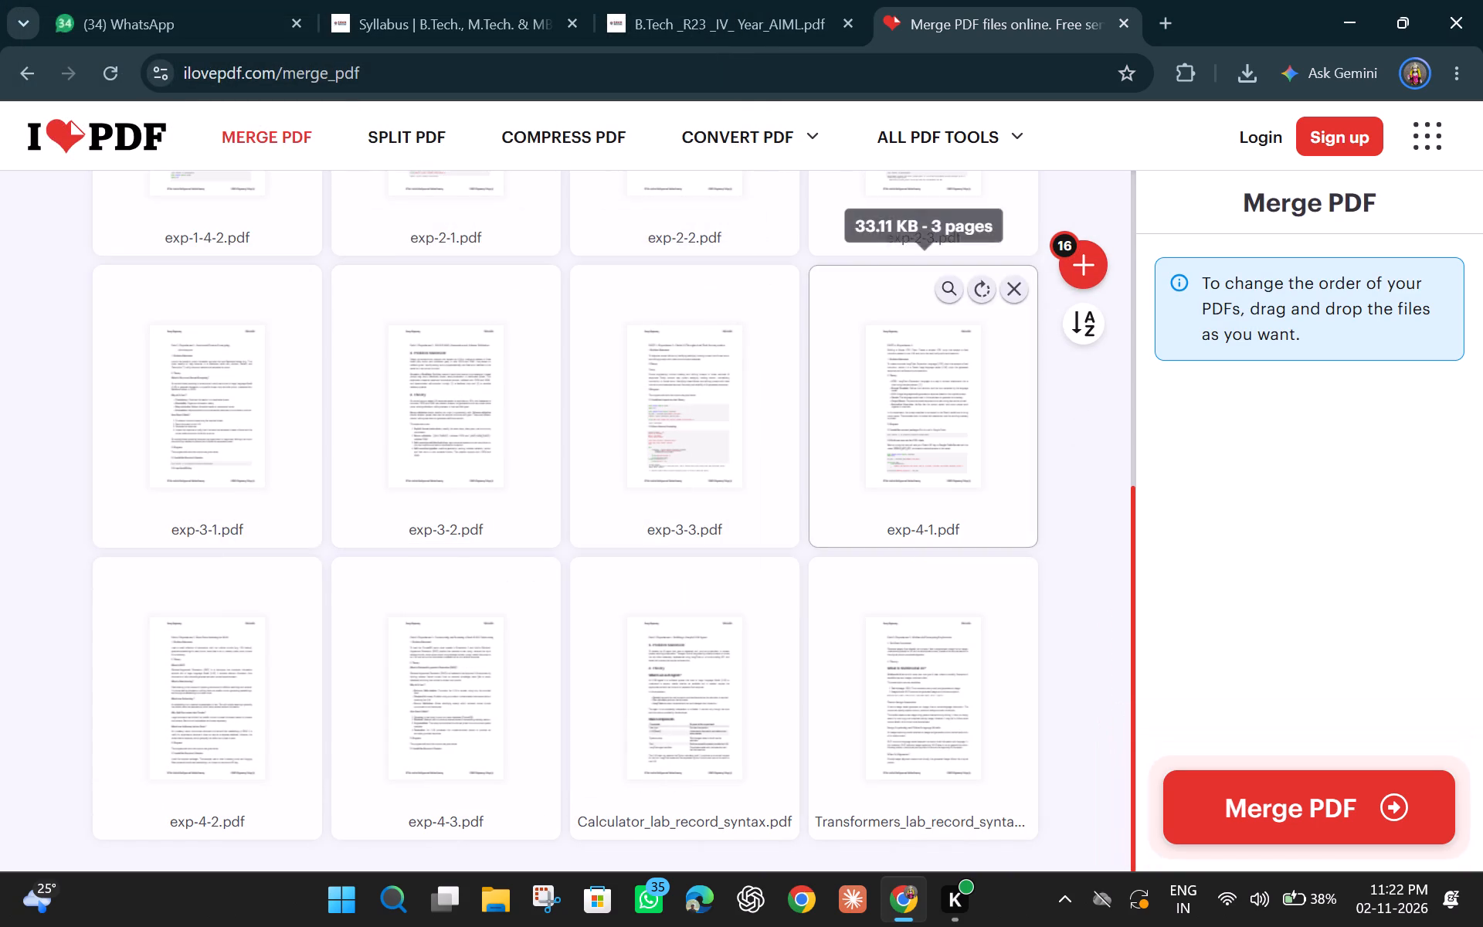
# Add EXP-5-1, EXP-5-2 and EXP-5-3 from the PE folder to the merge list after Transformers_lab_record_syntax, in that order.
pyautogui.click(1084, 251)
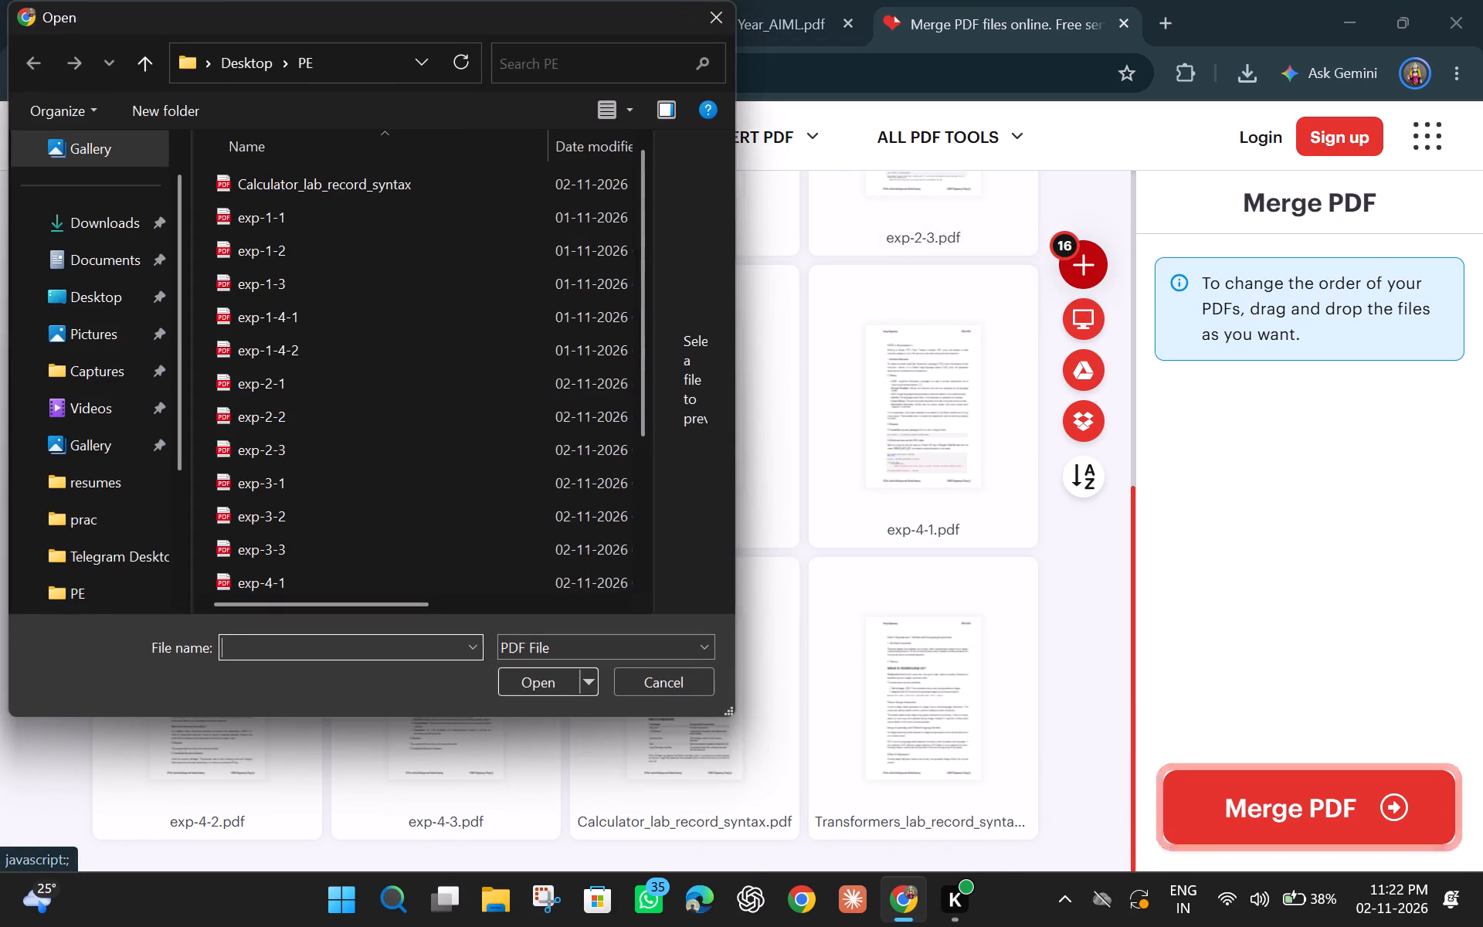
pyautogui.scroll(-1, 344, 522)
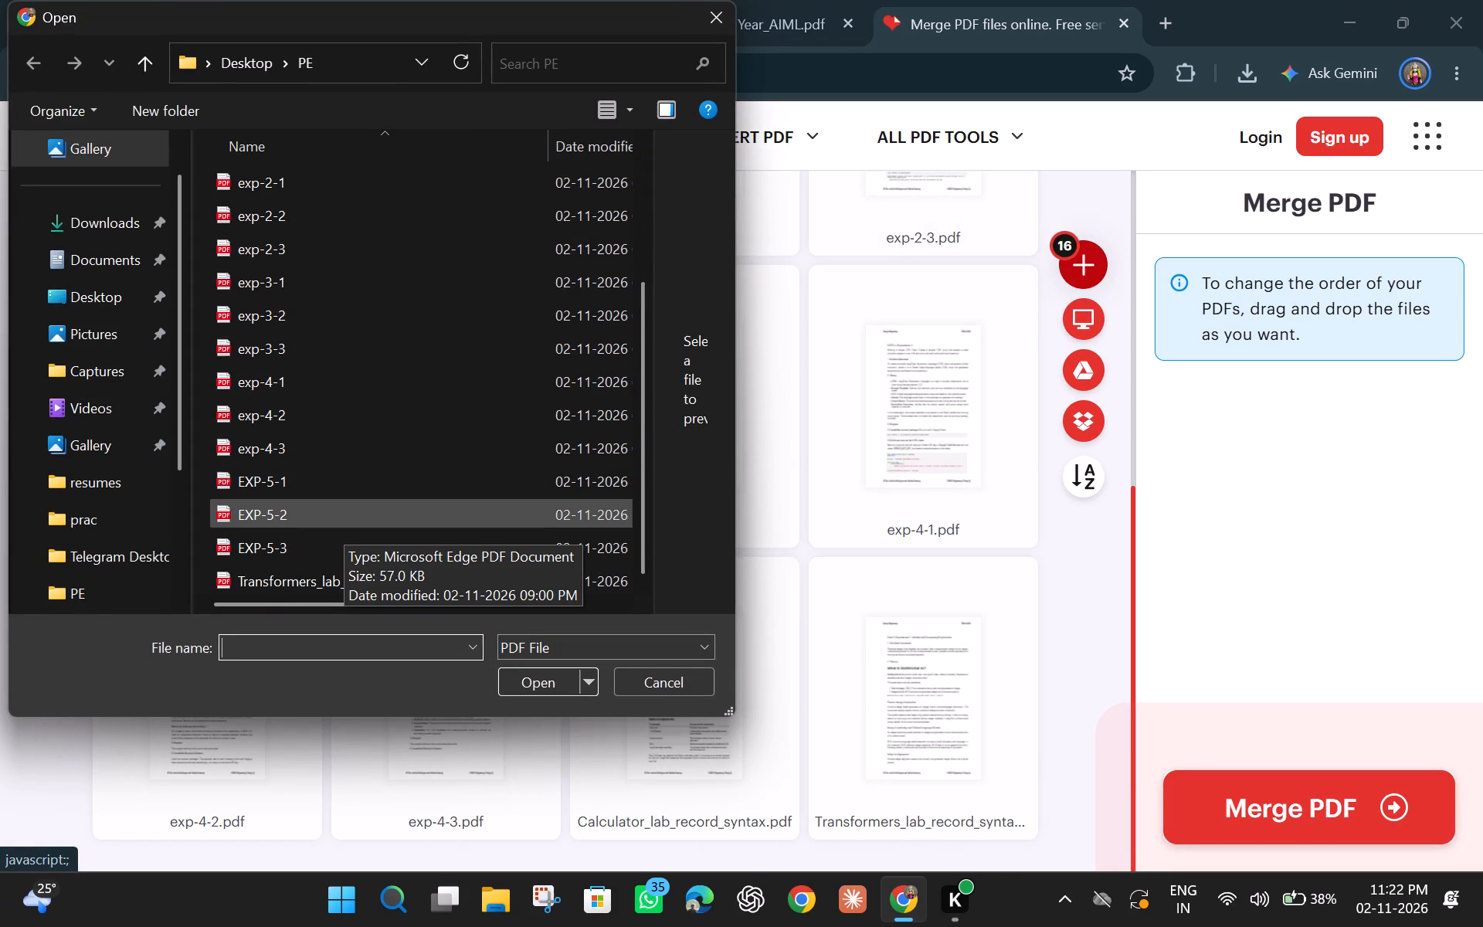
pyautogui.scroll(-1, 344, 522)
pyautogui.click(373, 488)
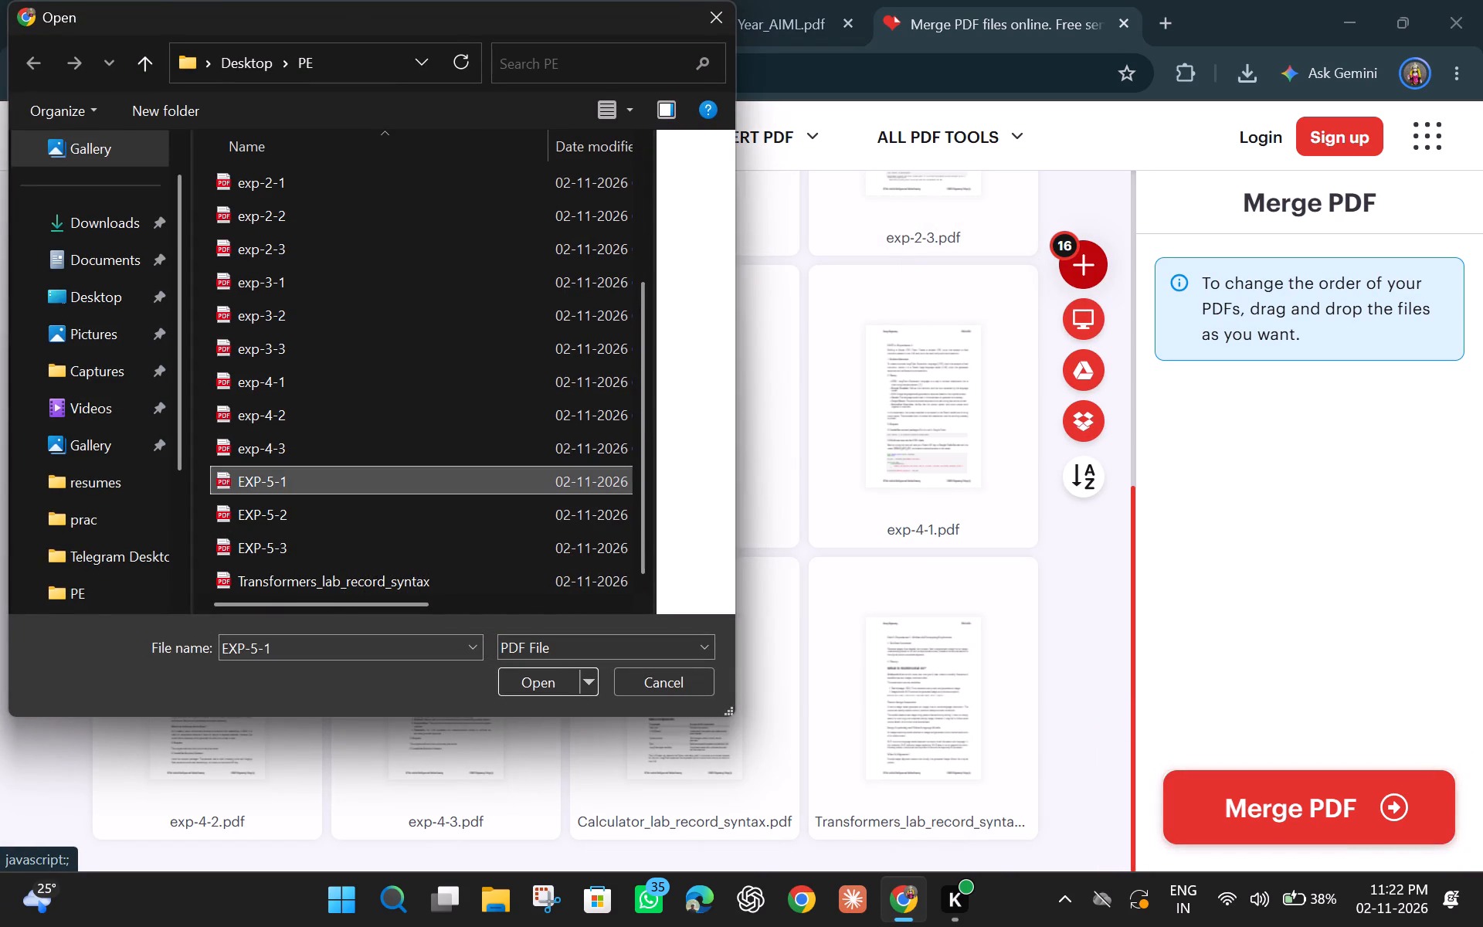
pyautogui.press('Return')
pyautogui.click(1098, 253)
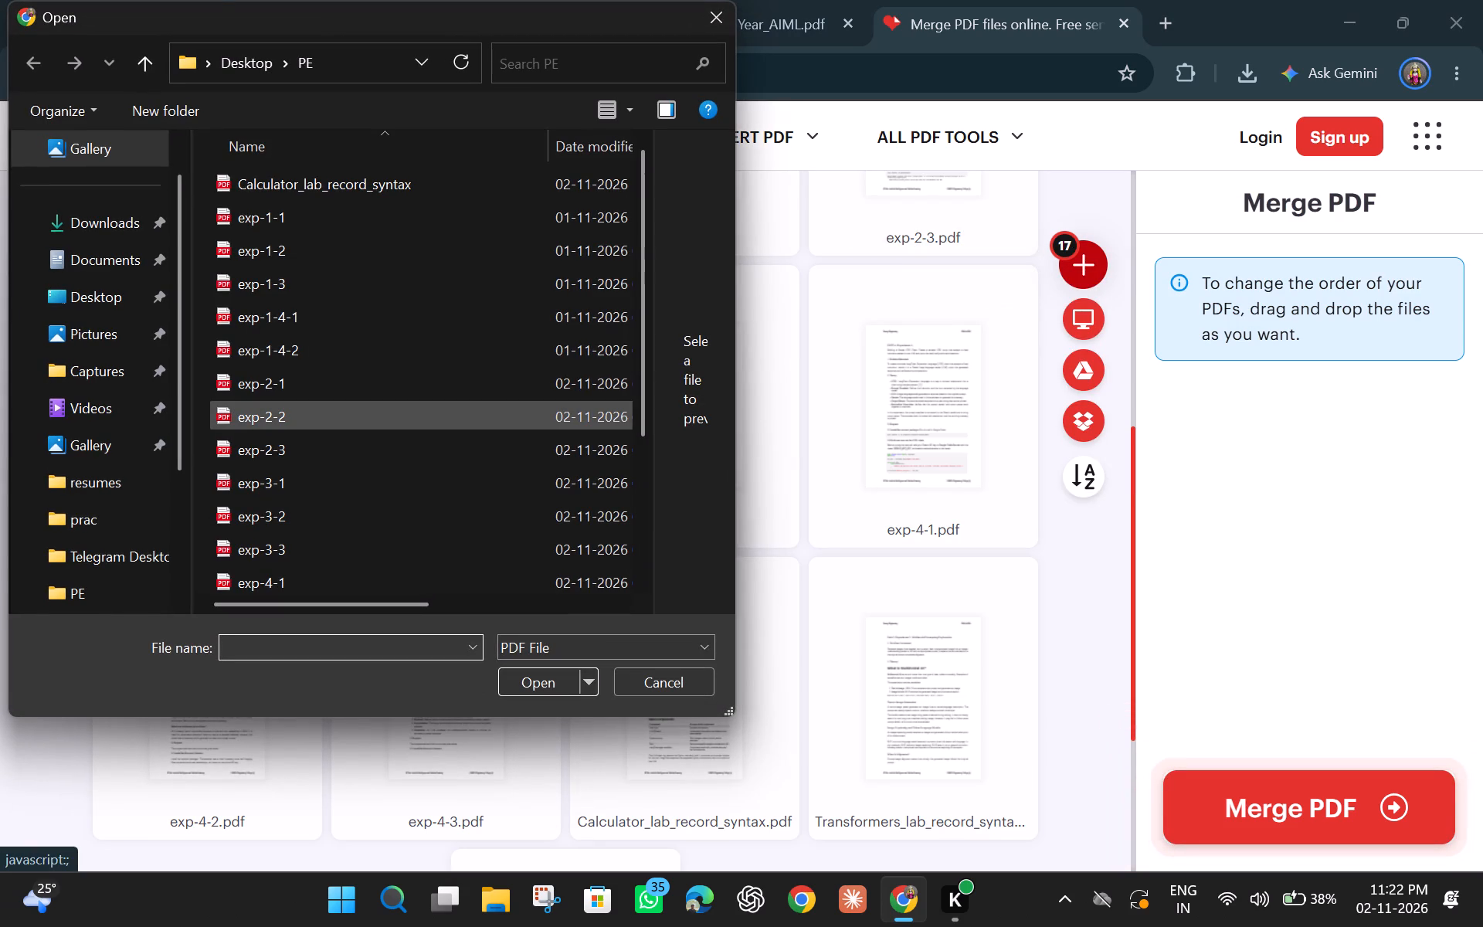
pyautogui.scroll(-1, 511, 382)
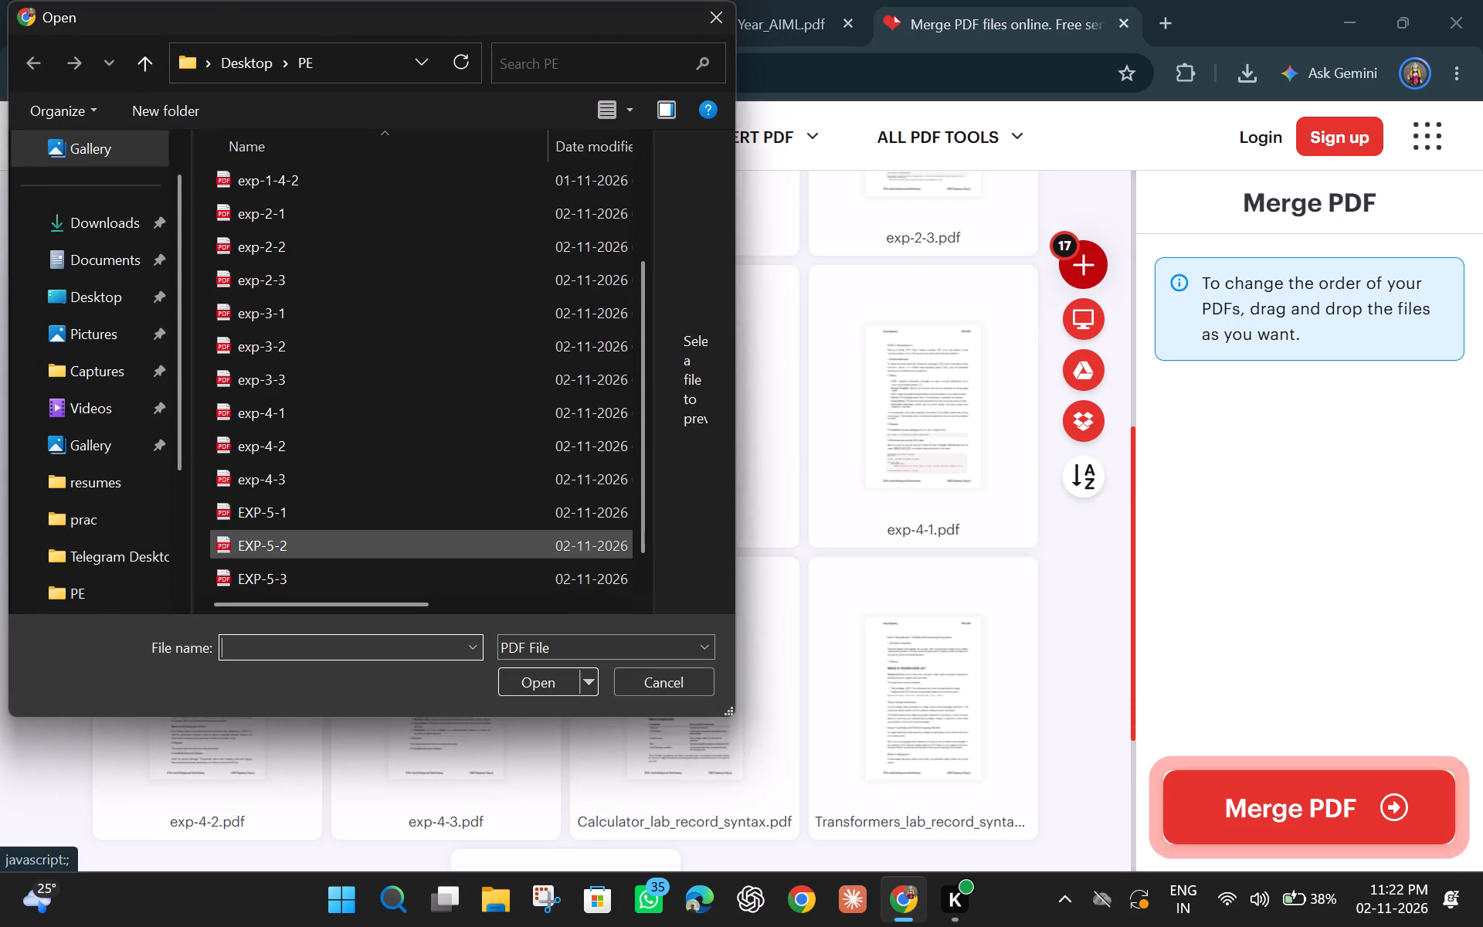
pyautogui.click(370, 542)
pyautogui.press('Return')
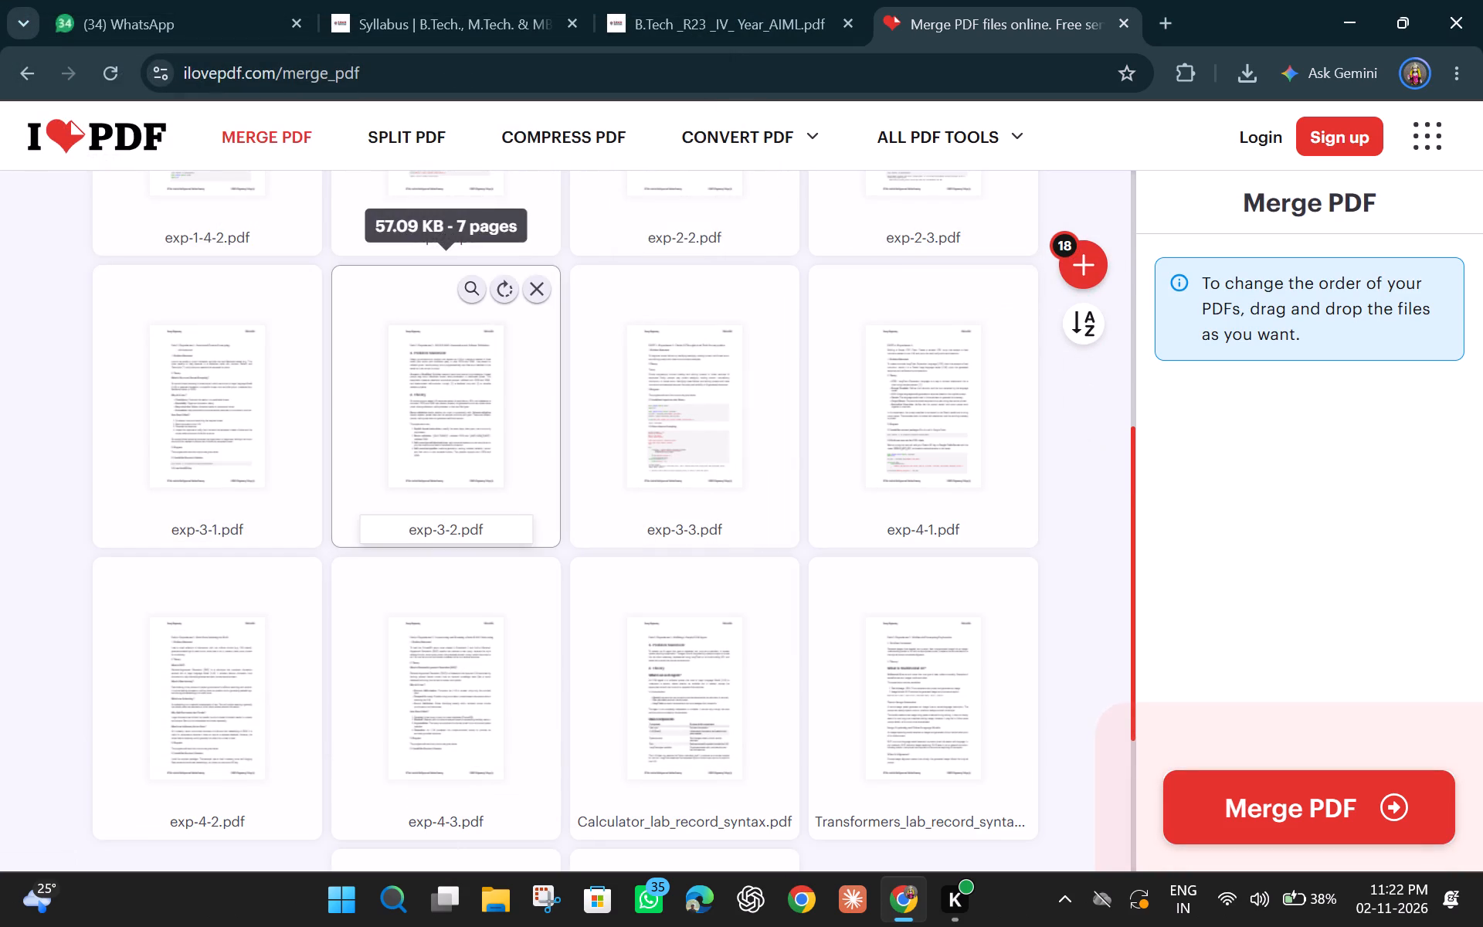
pyautogui.click(1095, 267)
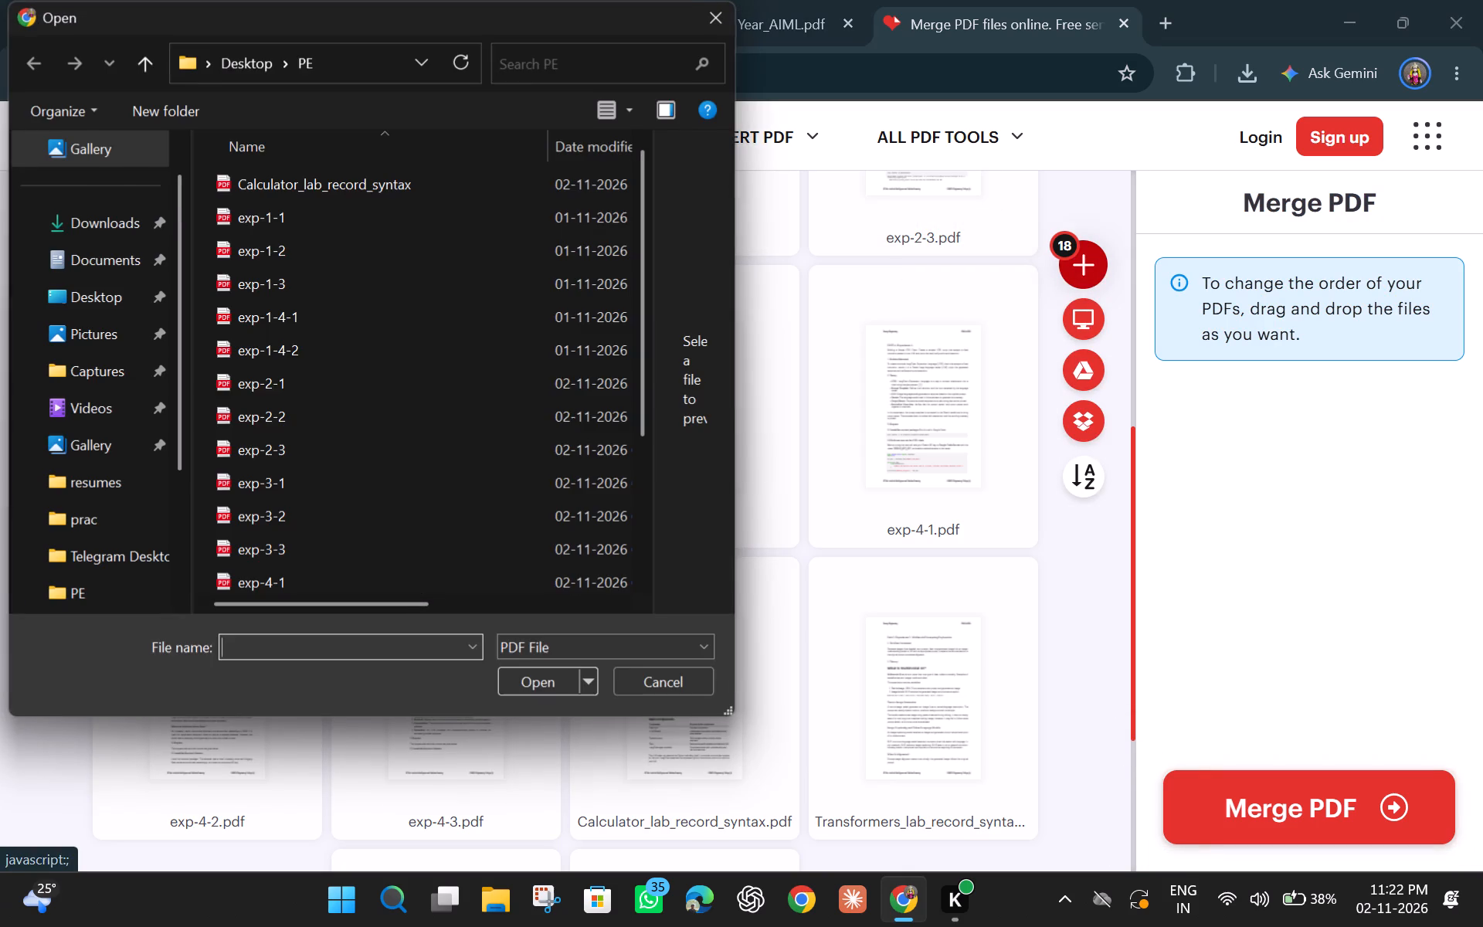
pyautogui.scroll(-3, 566, 417)
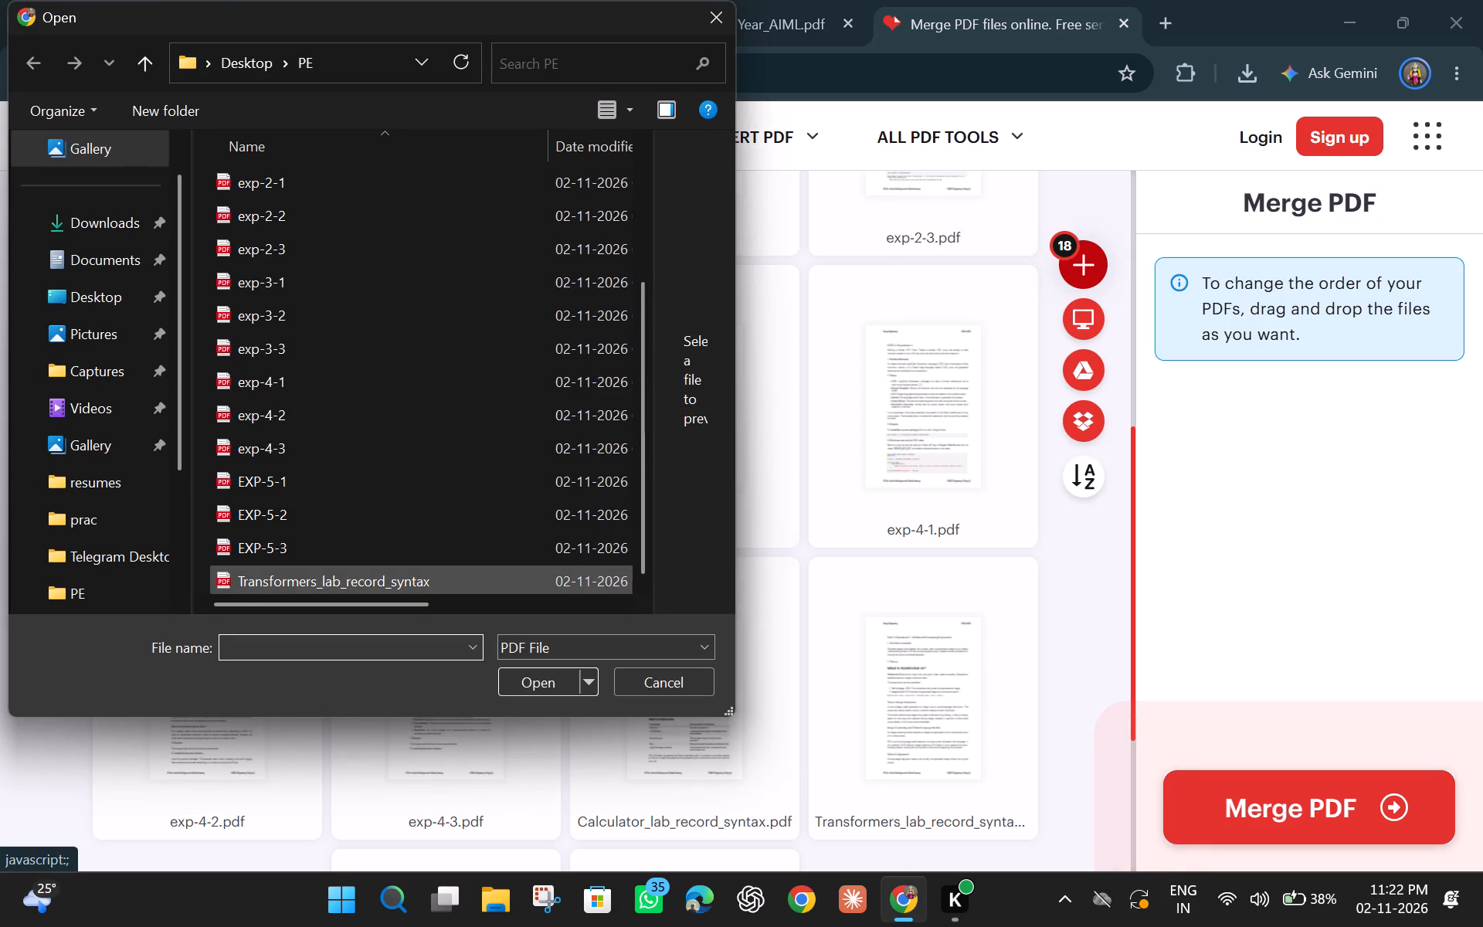
pyautogui.click(457, 552)
pyautogui.press('Return')
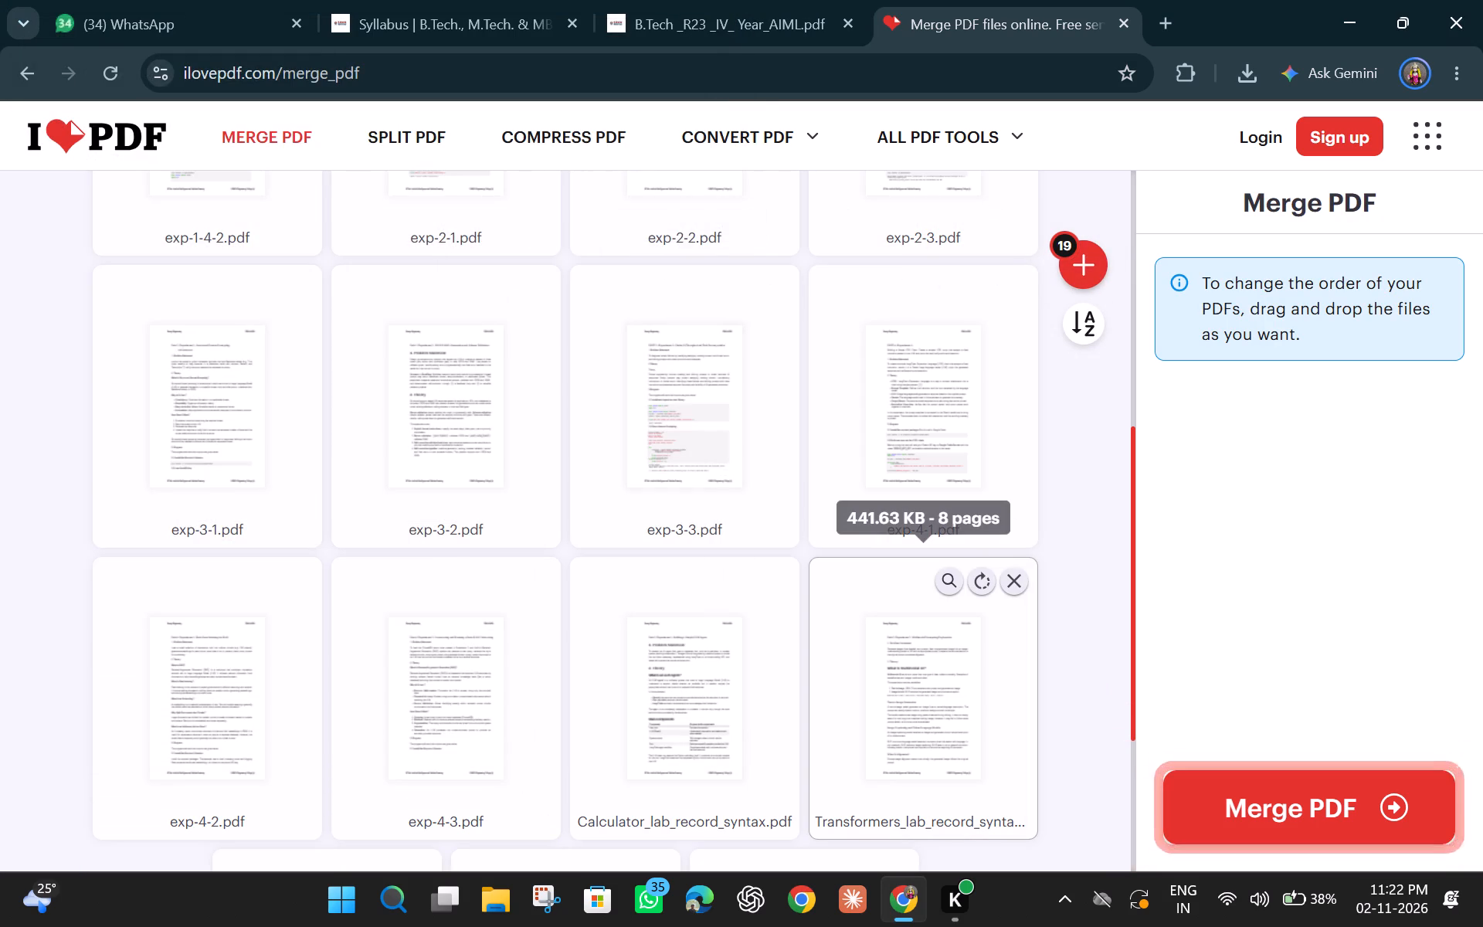
# Merge the listed PDFs into one file and download the merged PDF.
pyautogui.click(1230, 819)
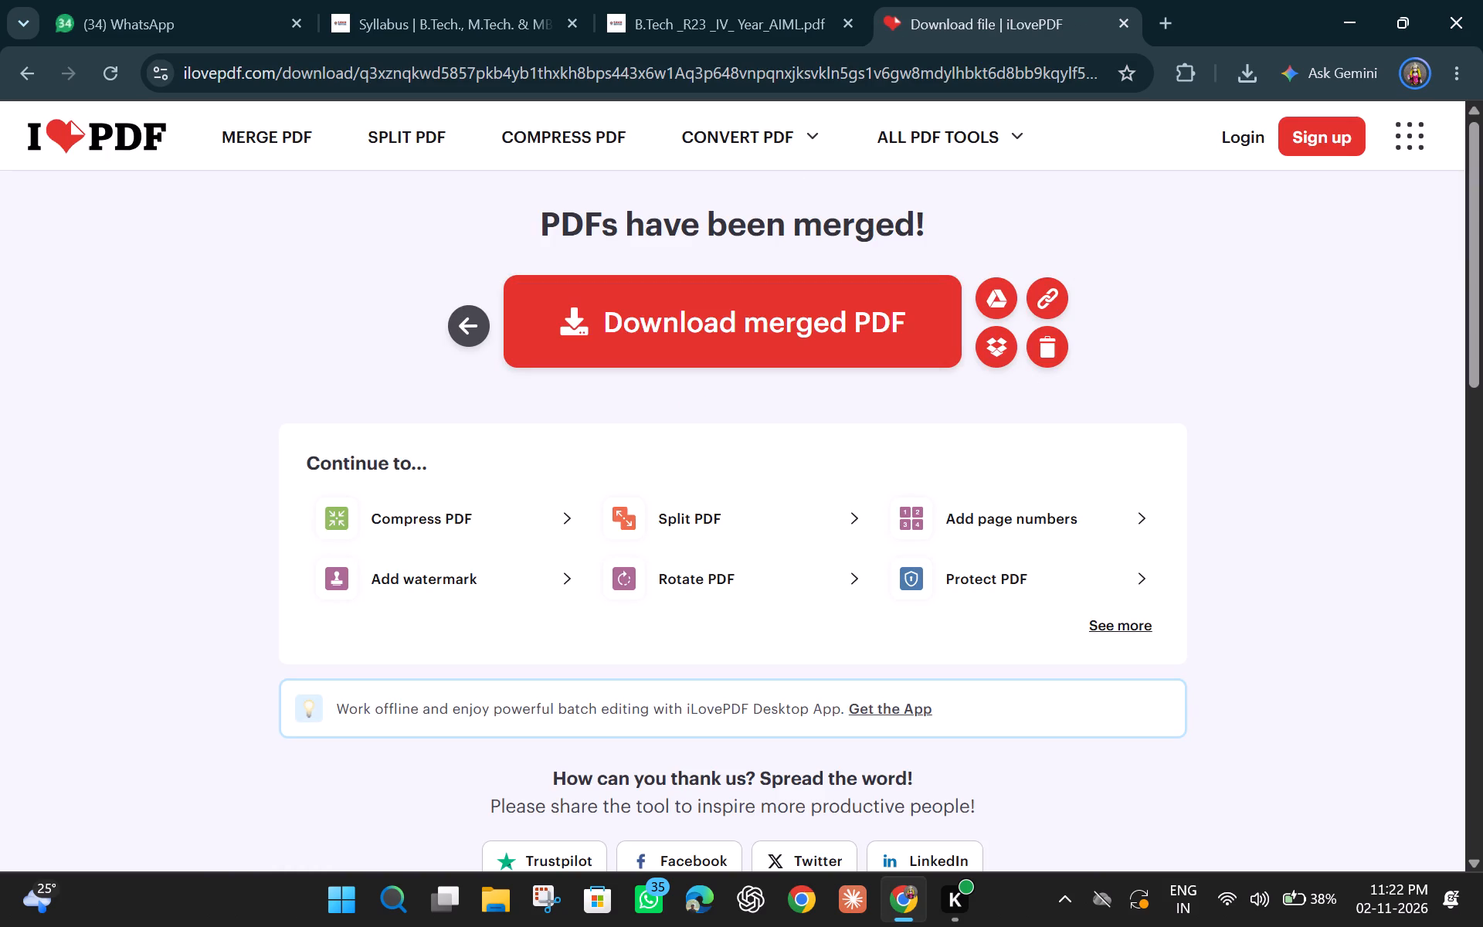
pyautogui.click(837, 321)
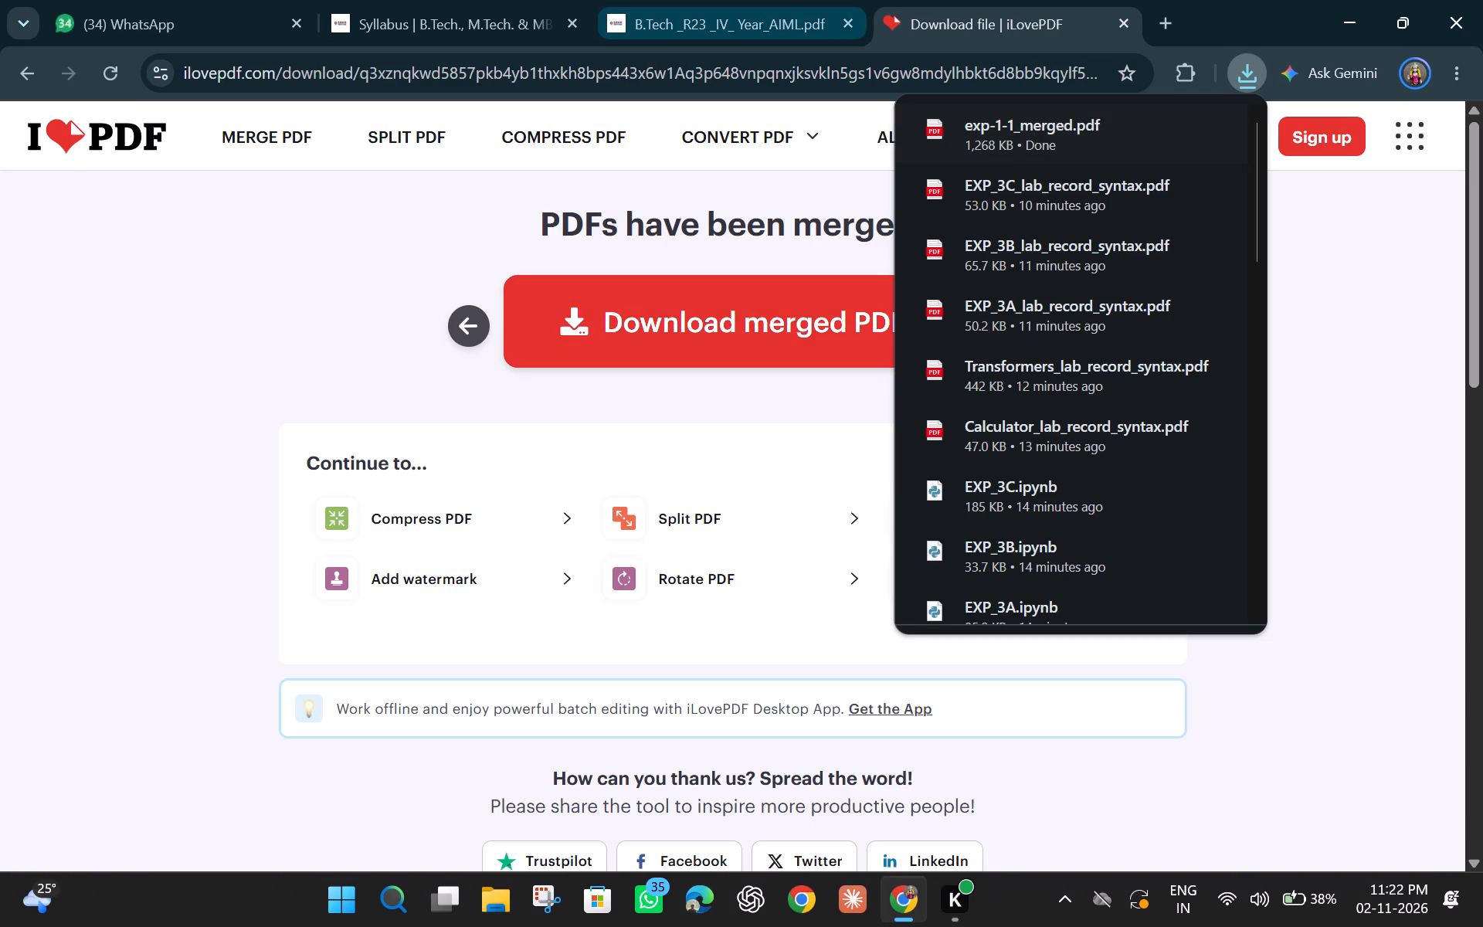
# In File Explorer, rename the newly downloaded merged PDF in the Downloads folder as PE_Merged.
pyautogui.click(483, 882)
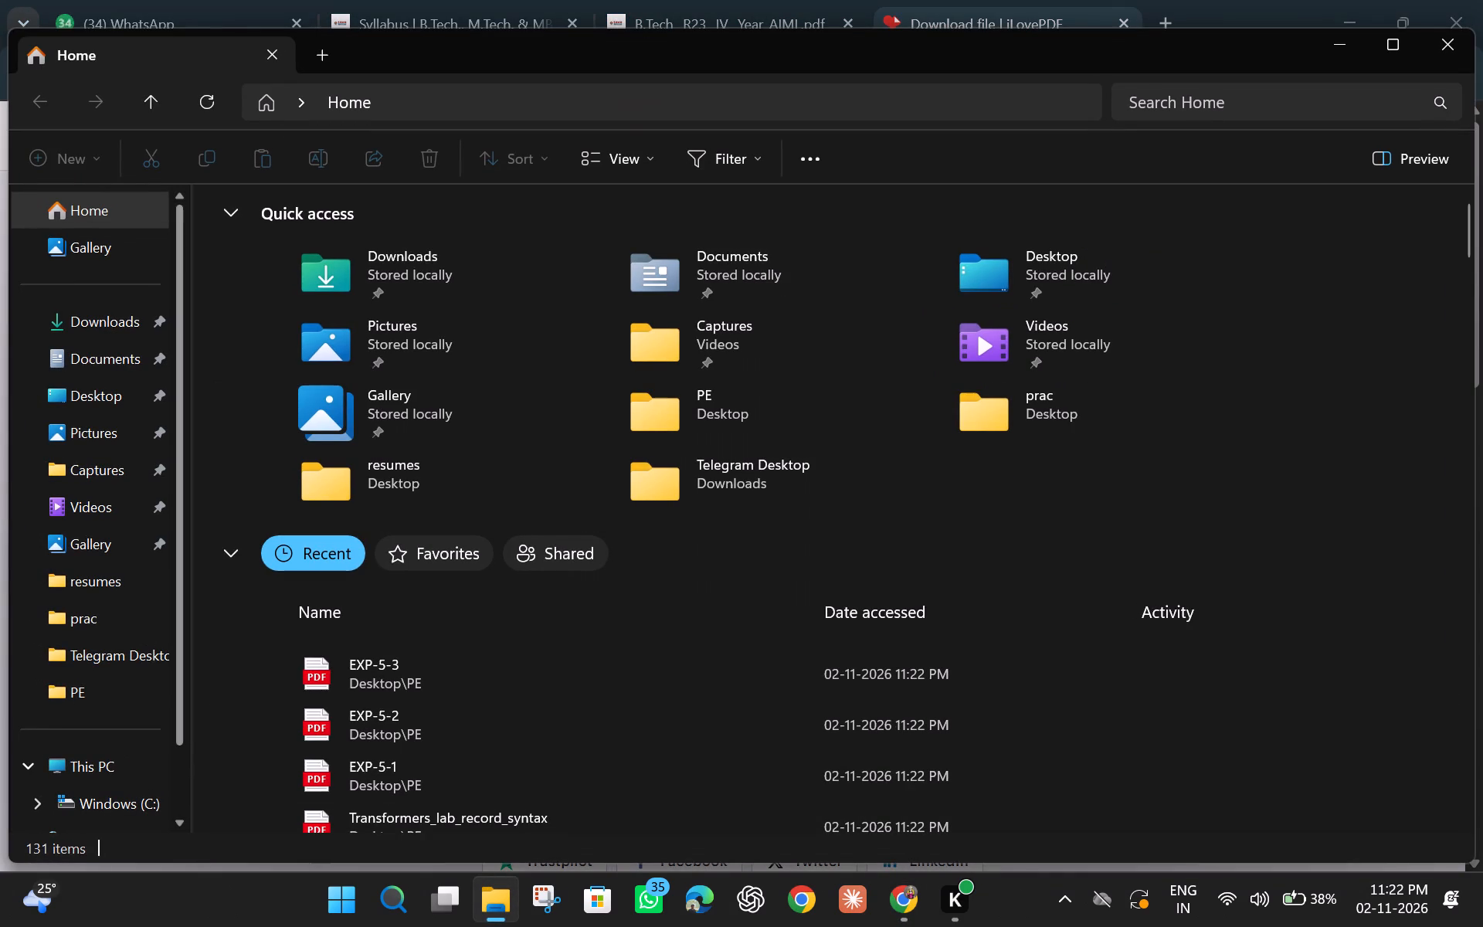
pyautogui.doubleClick(116, 309)
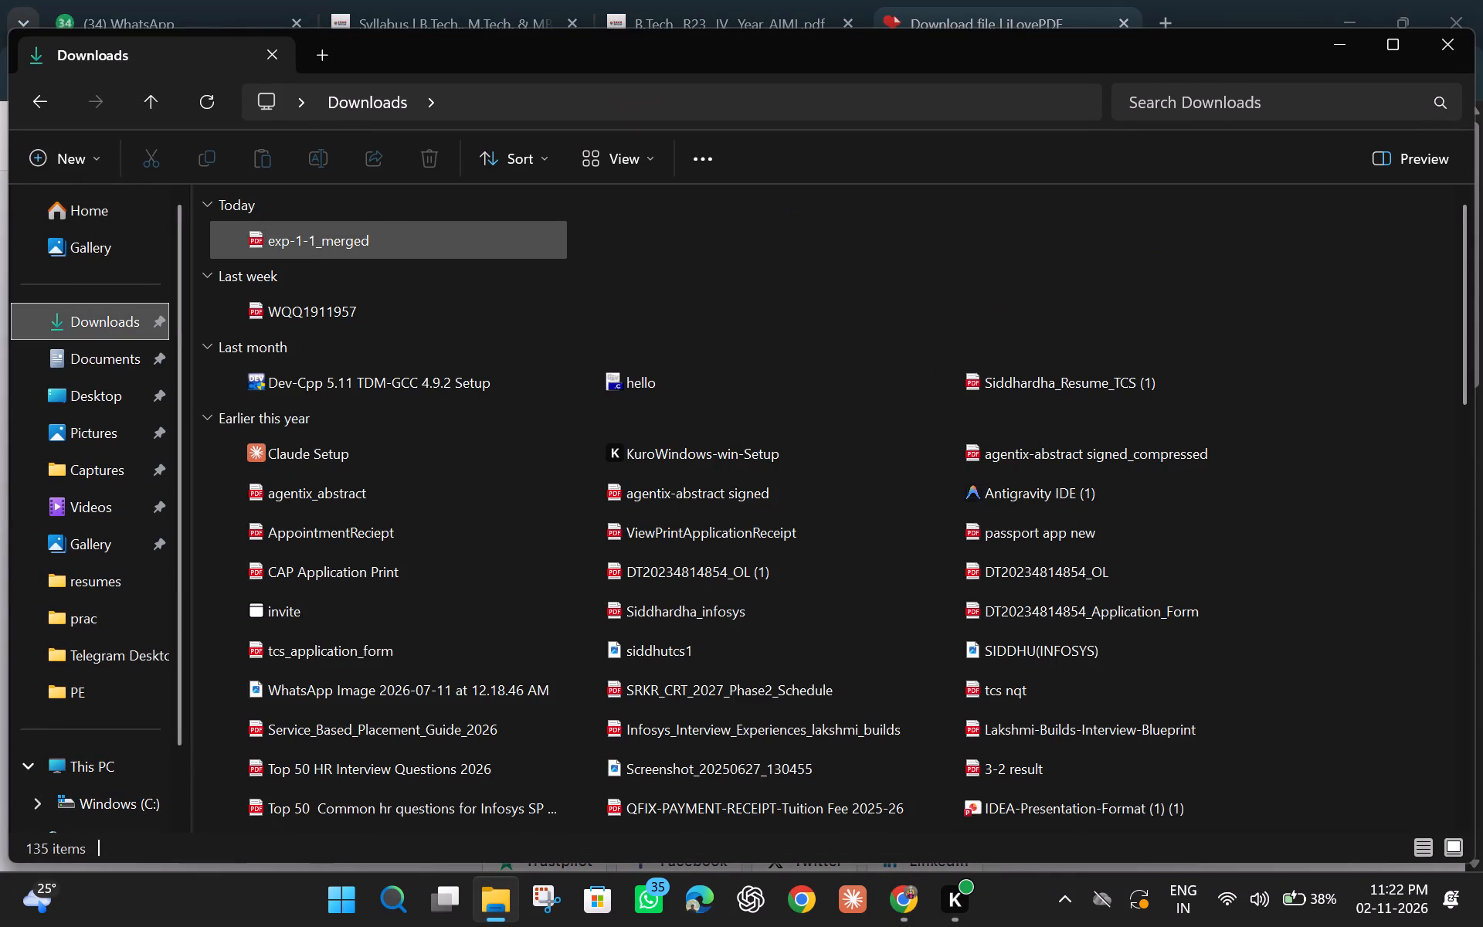
pyautogui.click(321, 226)
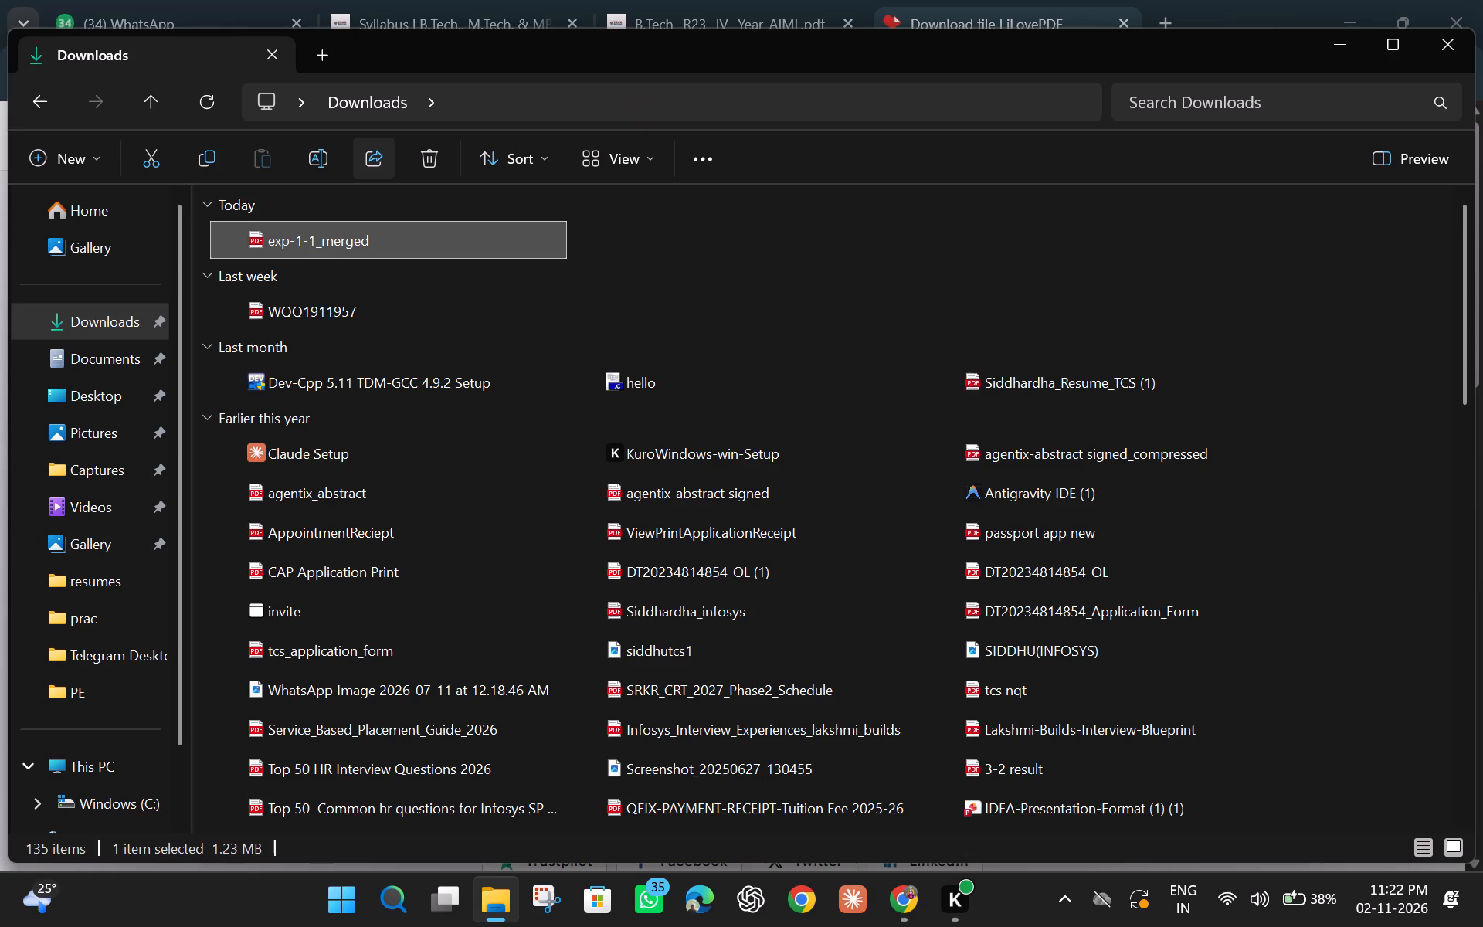
pyautogui.click(327, 148)
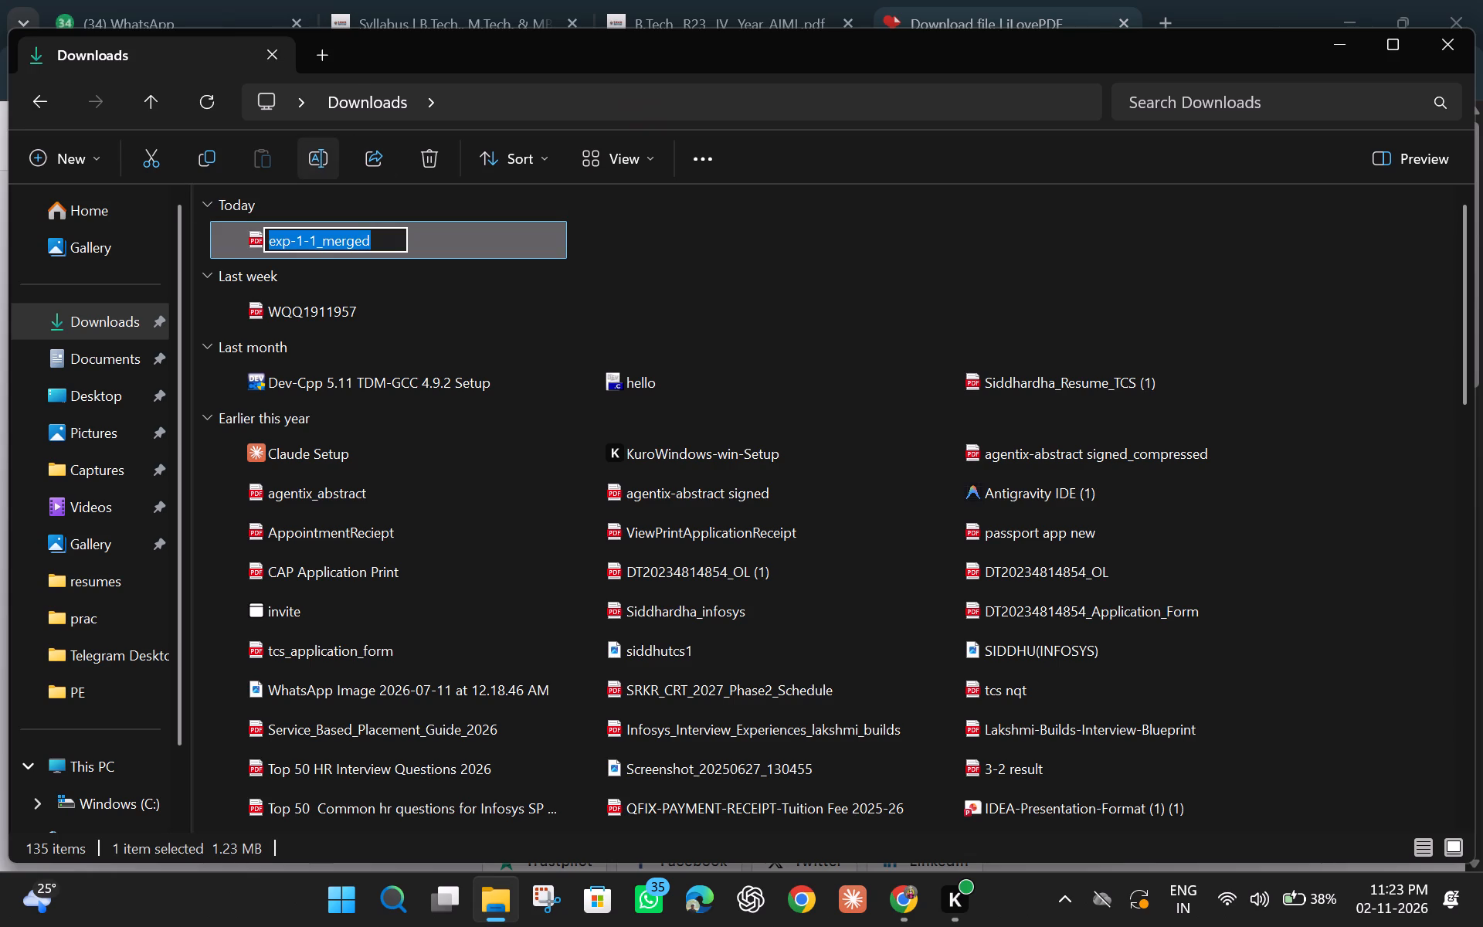
pyautogui.write('PE')
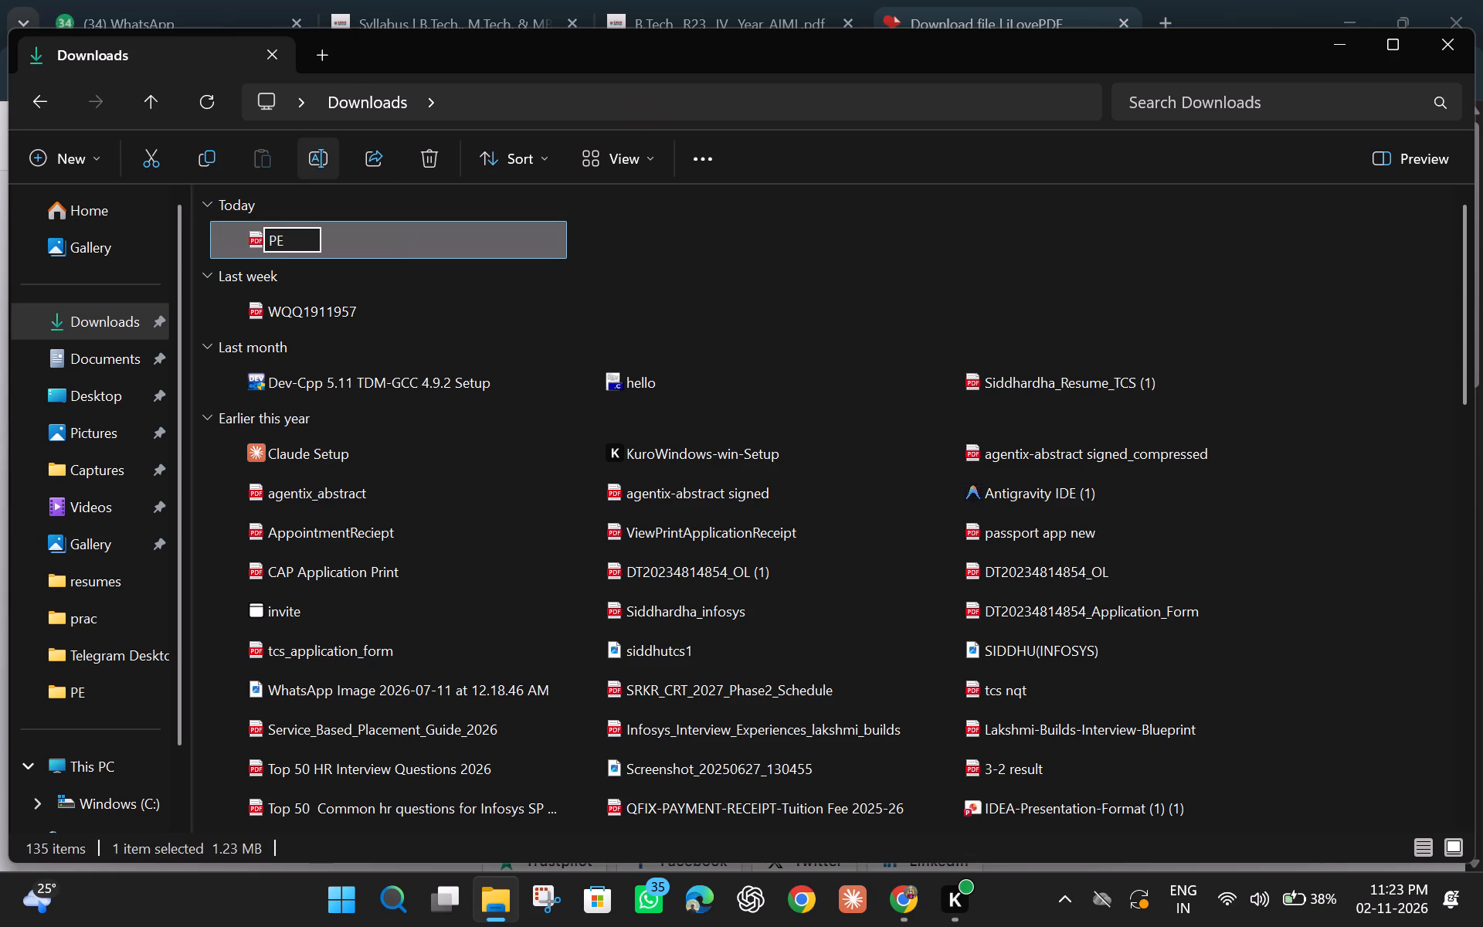
pyautogui.hotkey('shift', '_')
pyautogui.write('Mergeed')
pyautogui.press('BackSpace')
pyautogui.press('BackSpace')
pyautogui.press('d')
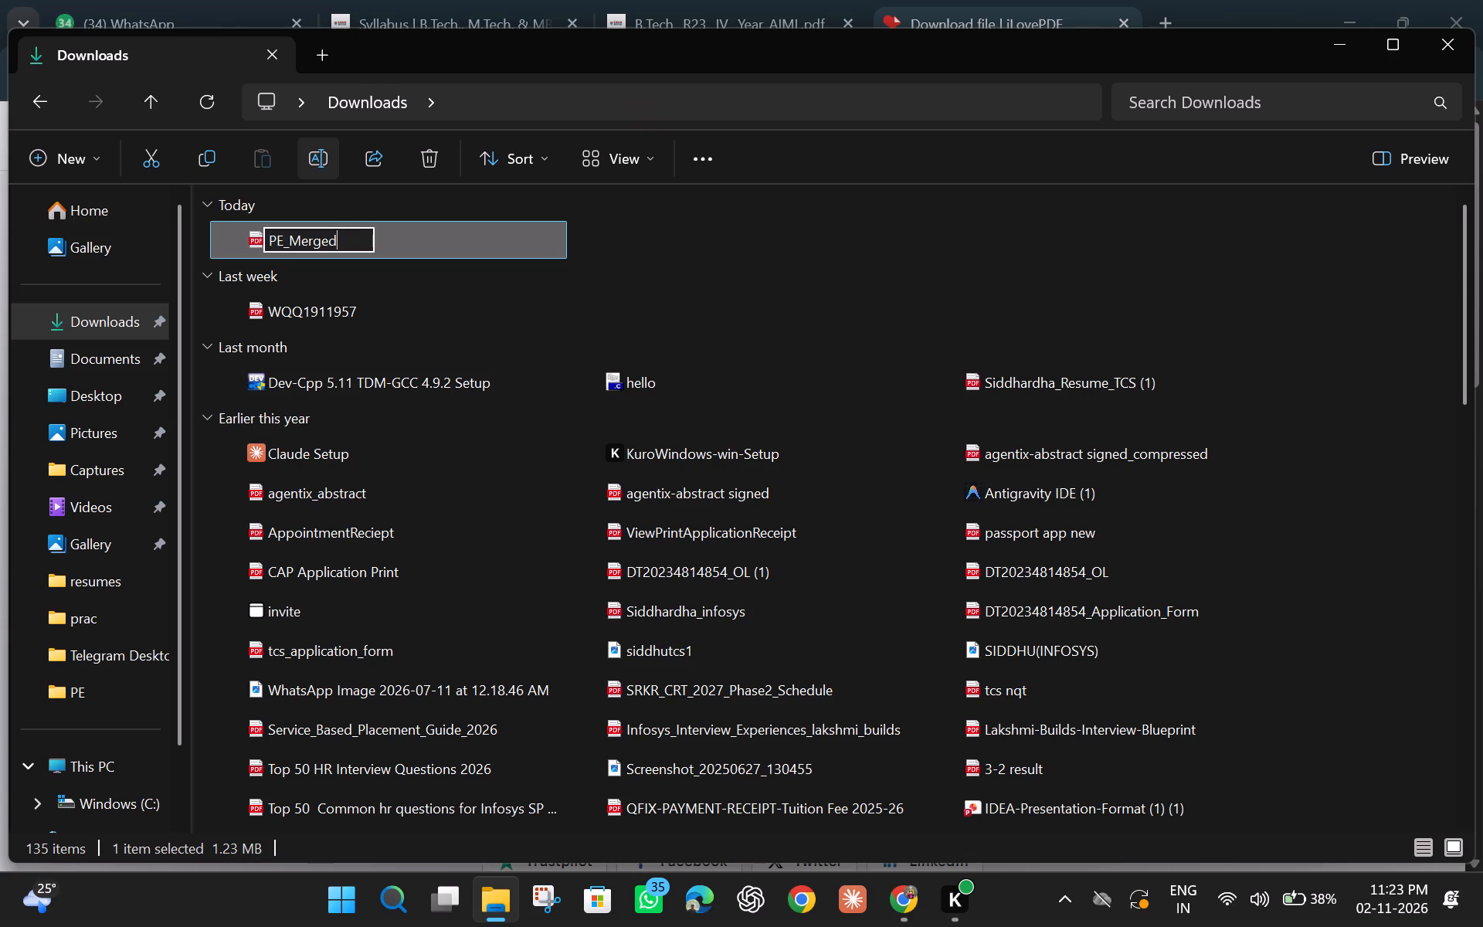
pyautogui.press('Return')
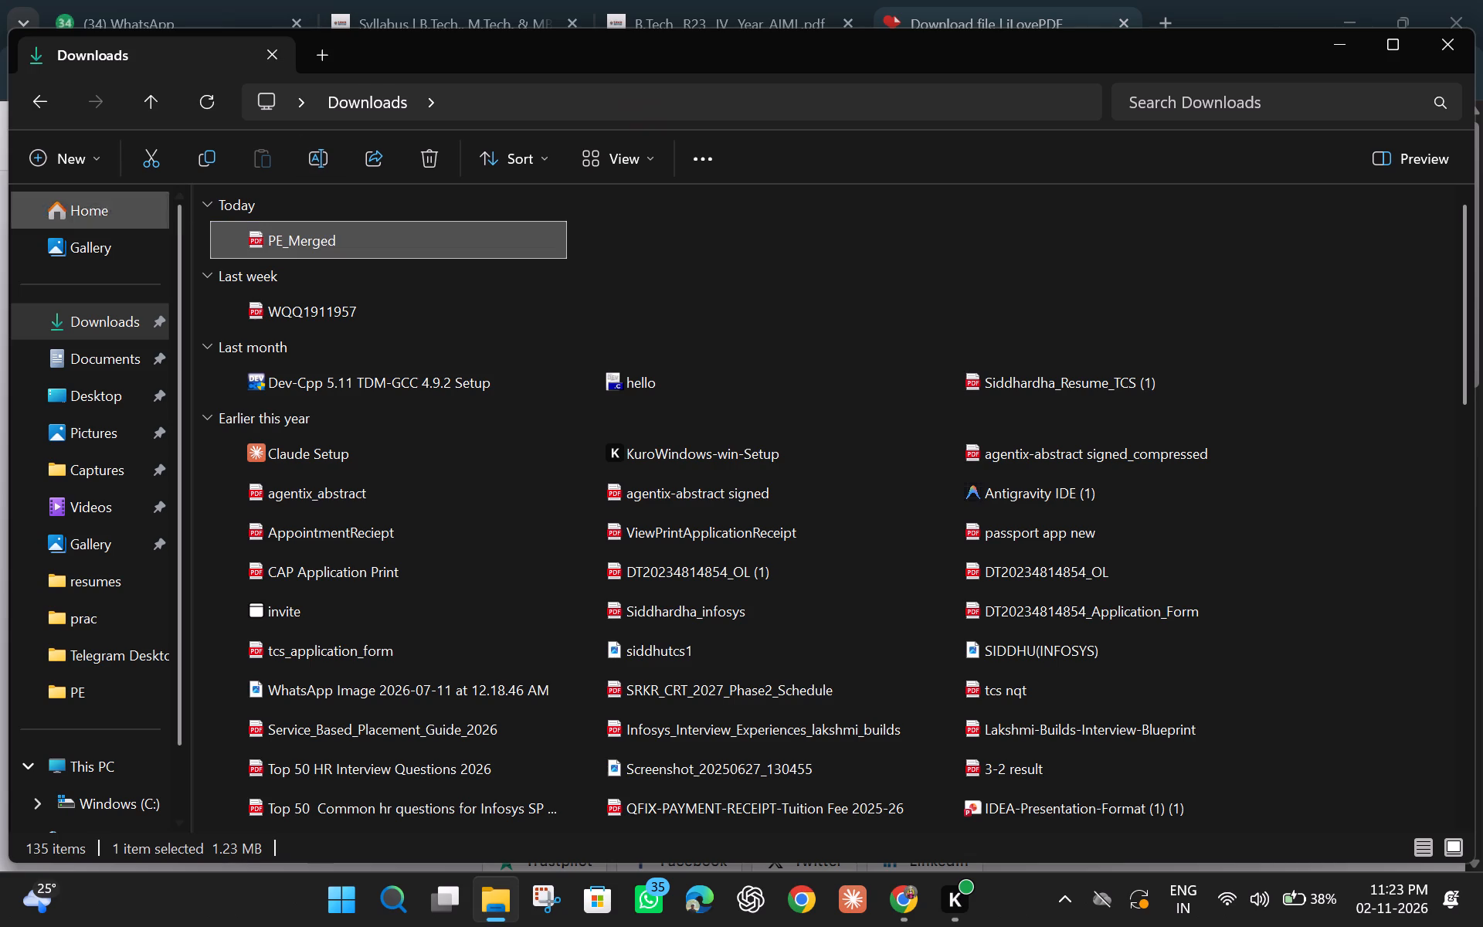
# Open PE_Merged to look at its first page, and return to the Downloads folder.
pyautogui.doubleClick(293, 236)
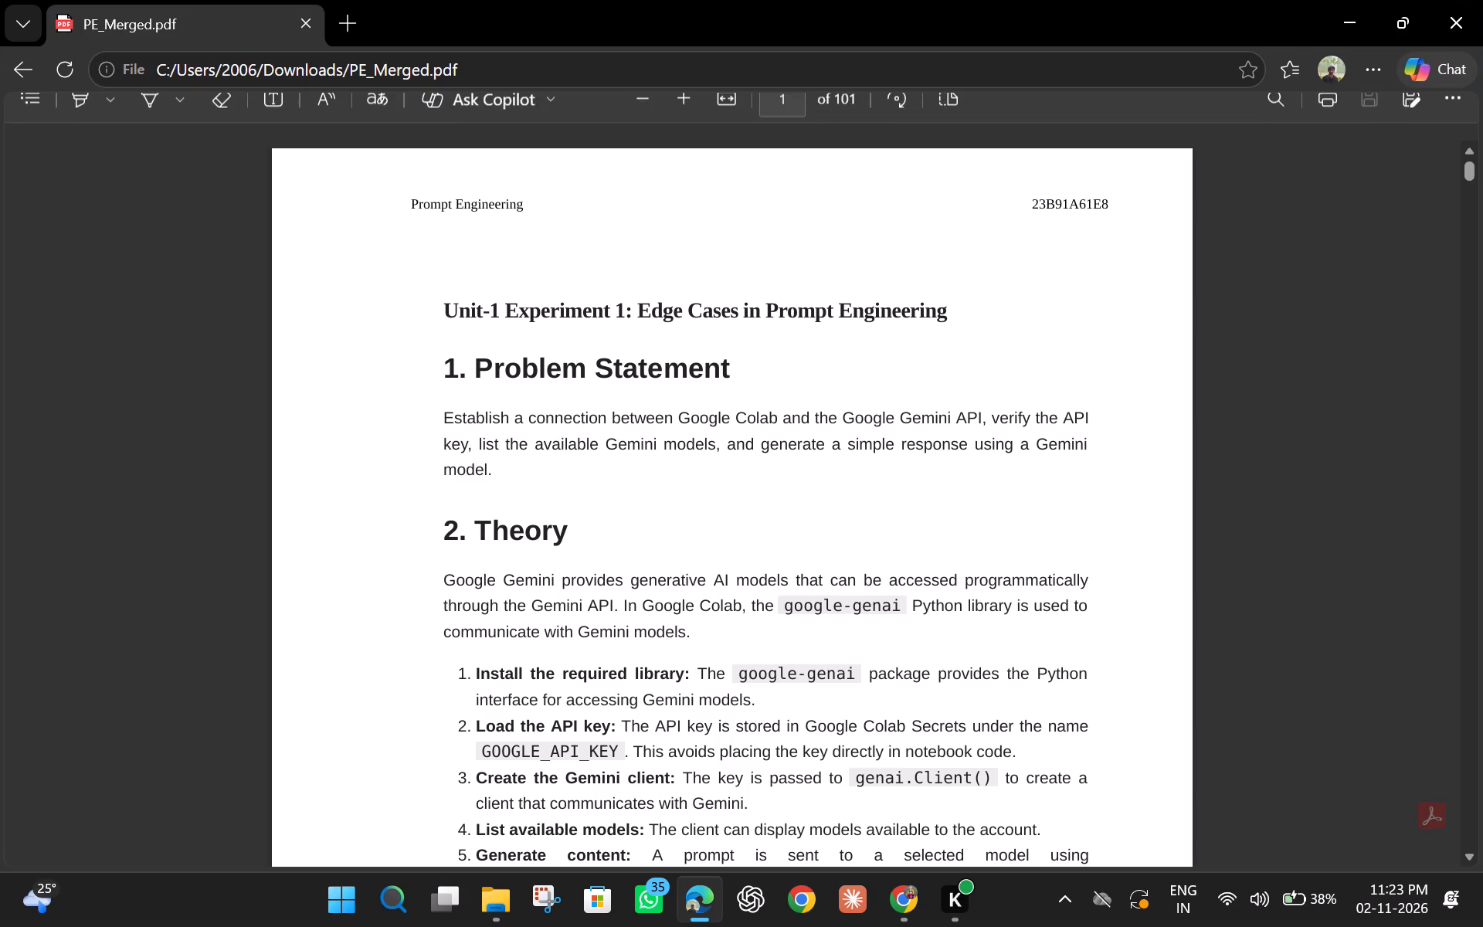
pyautogui.hotkey('alt', 'Tab')
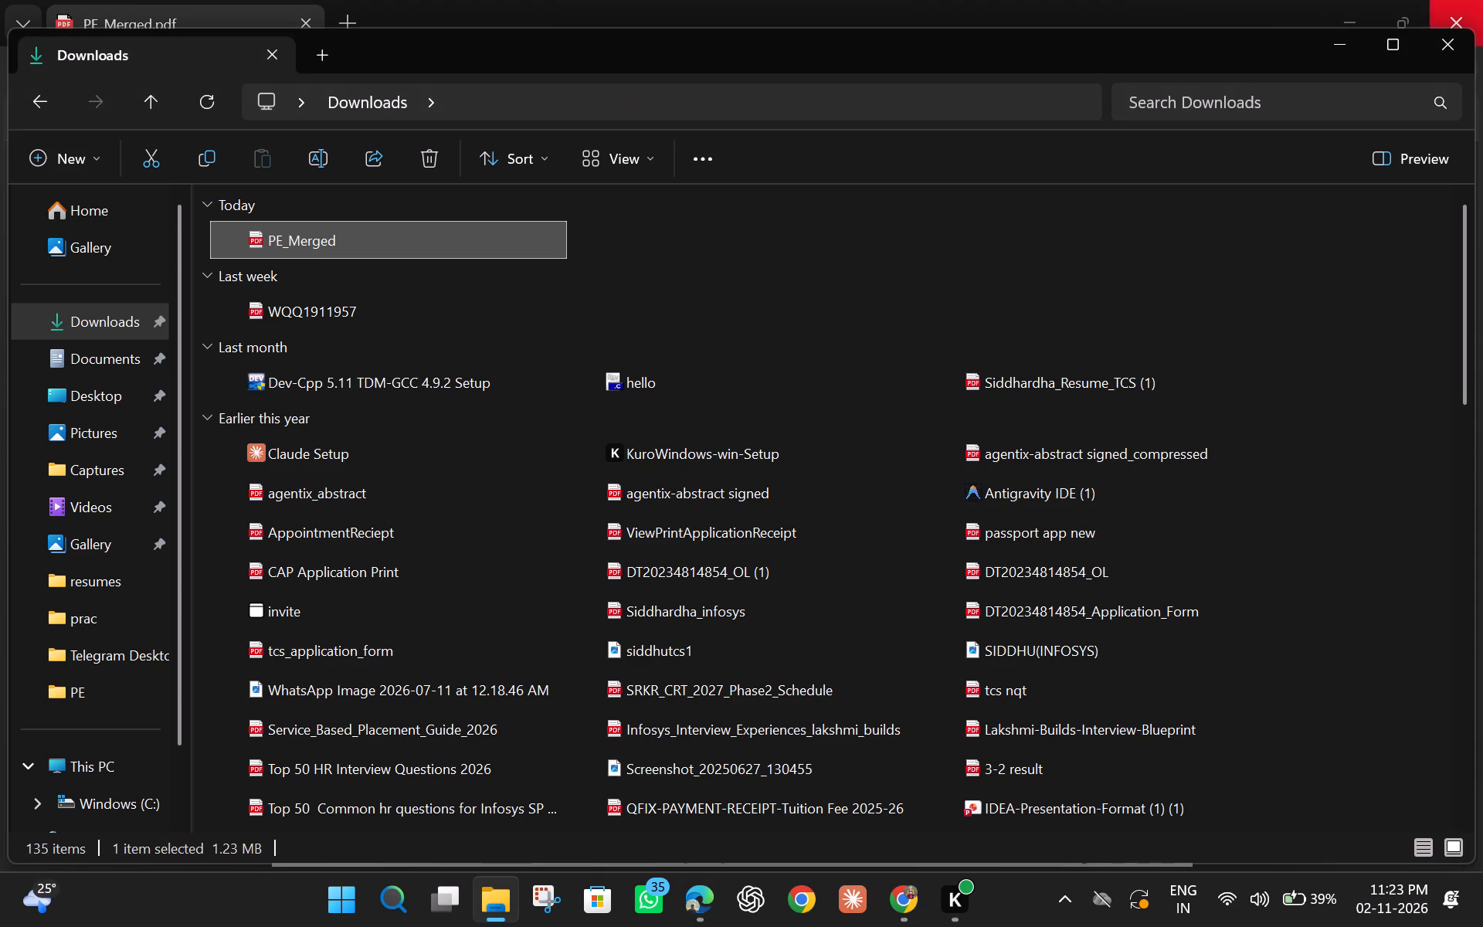
# Close the File Explorer window showing the Downloads folder.
pyautogui.click(1431, 36)
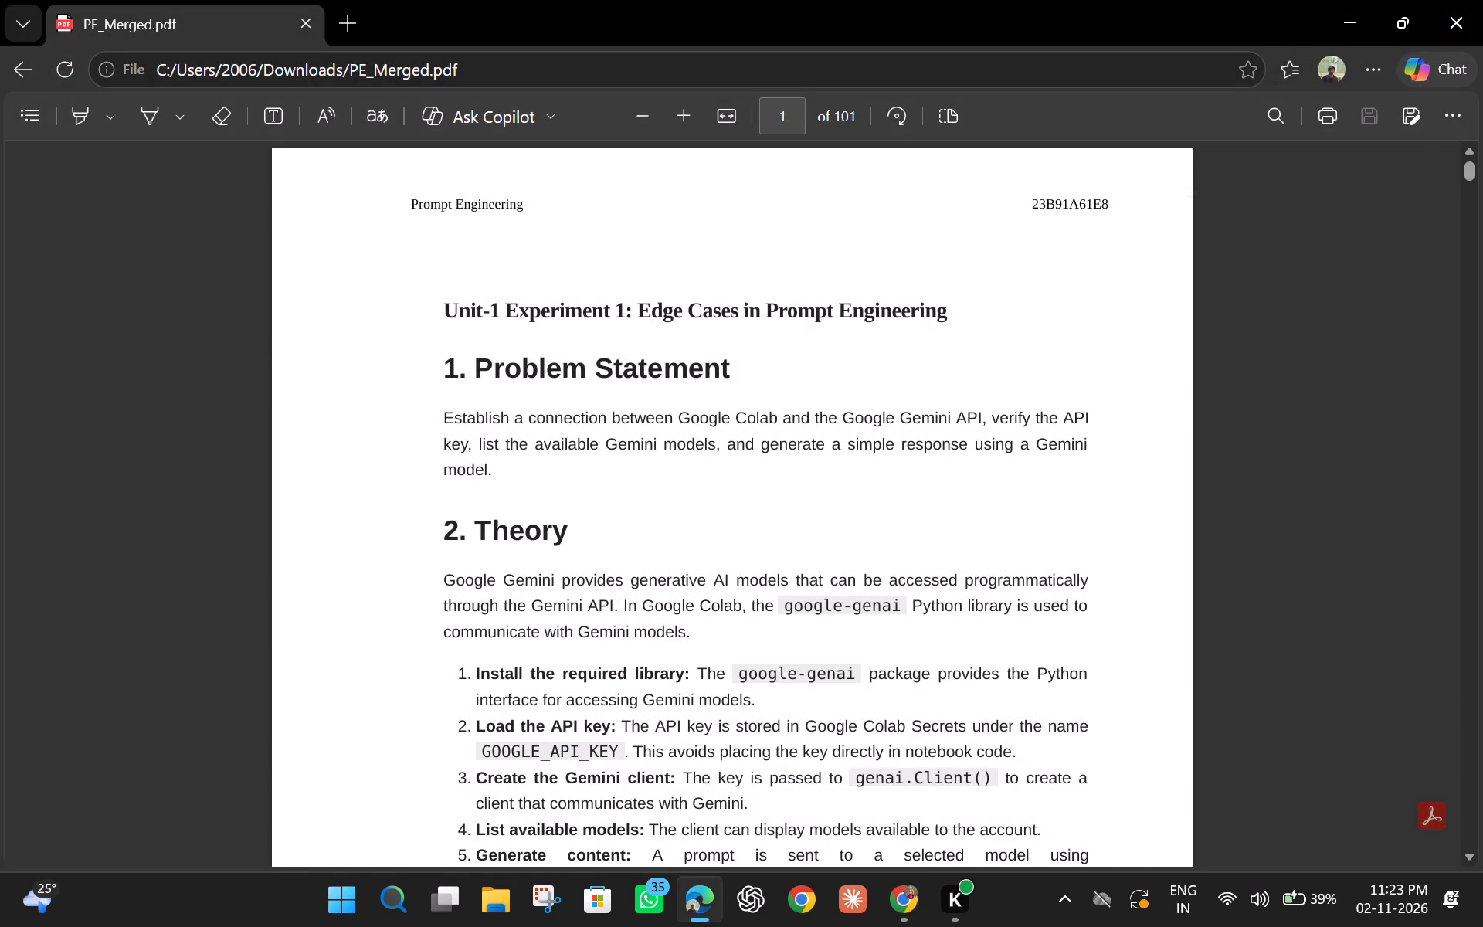
# Switch to Chrome, dismiss the recent downloads list and close the iLovePDF Download file tab.
pyautogui.click(909, 892)
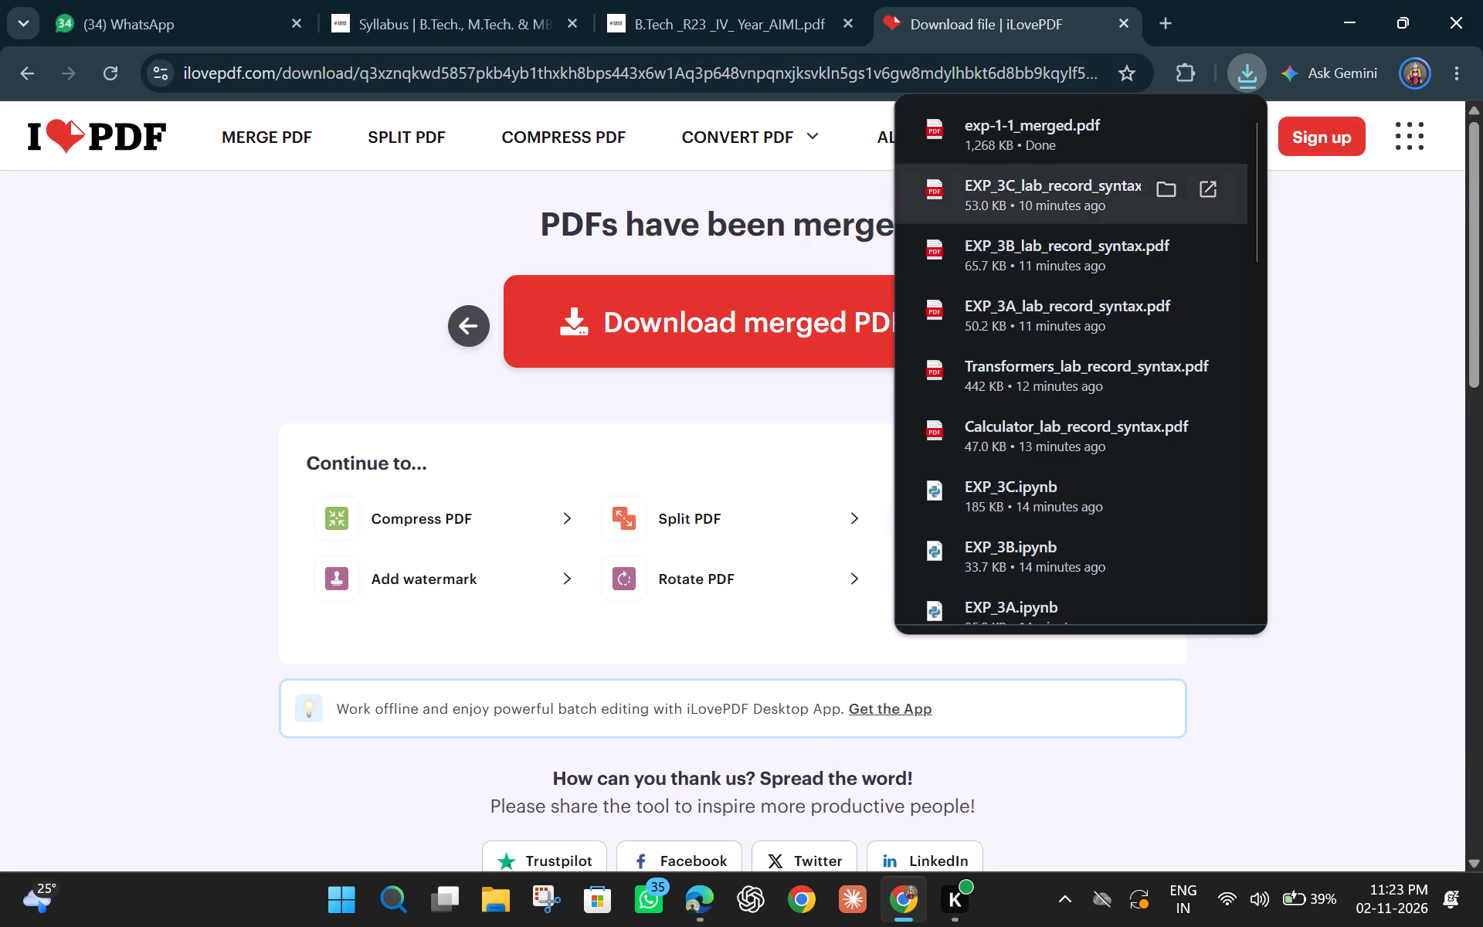
pyautogui.scroll(5, 746, 301)
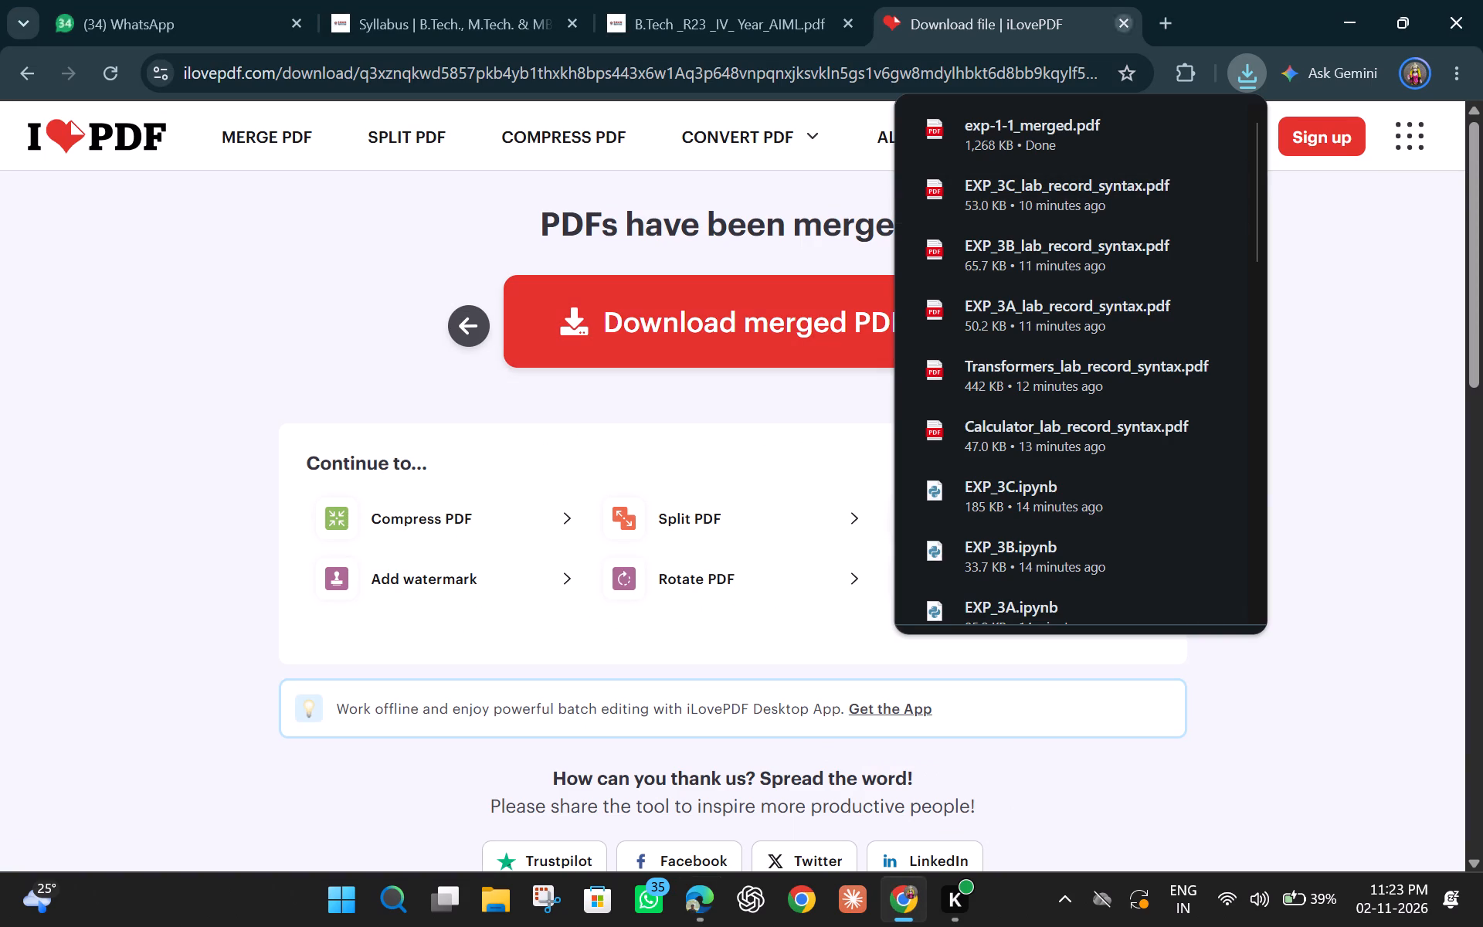
pyautogui.moveTo(1135, 22); pyautogui.dragTo(1122, 22)
pyautogui.click(1122, 22)
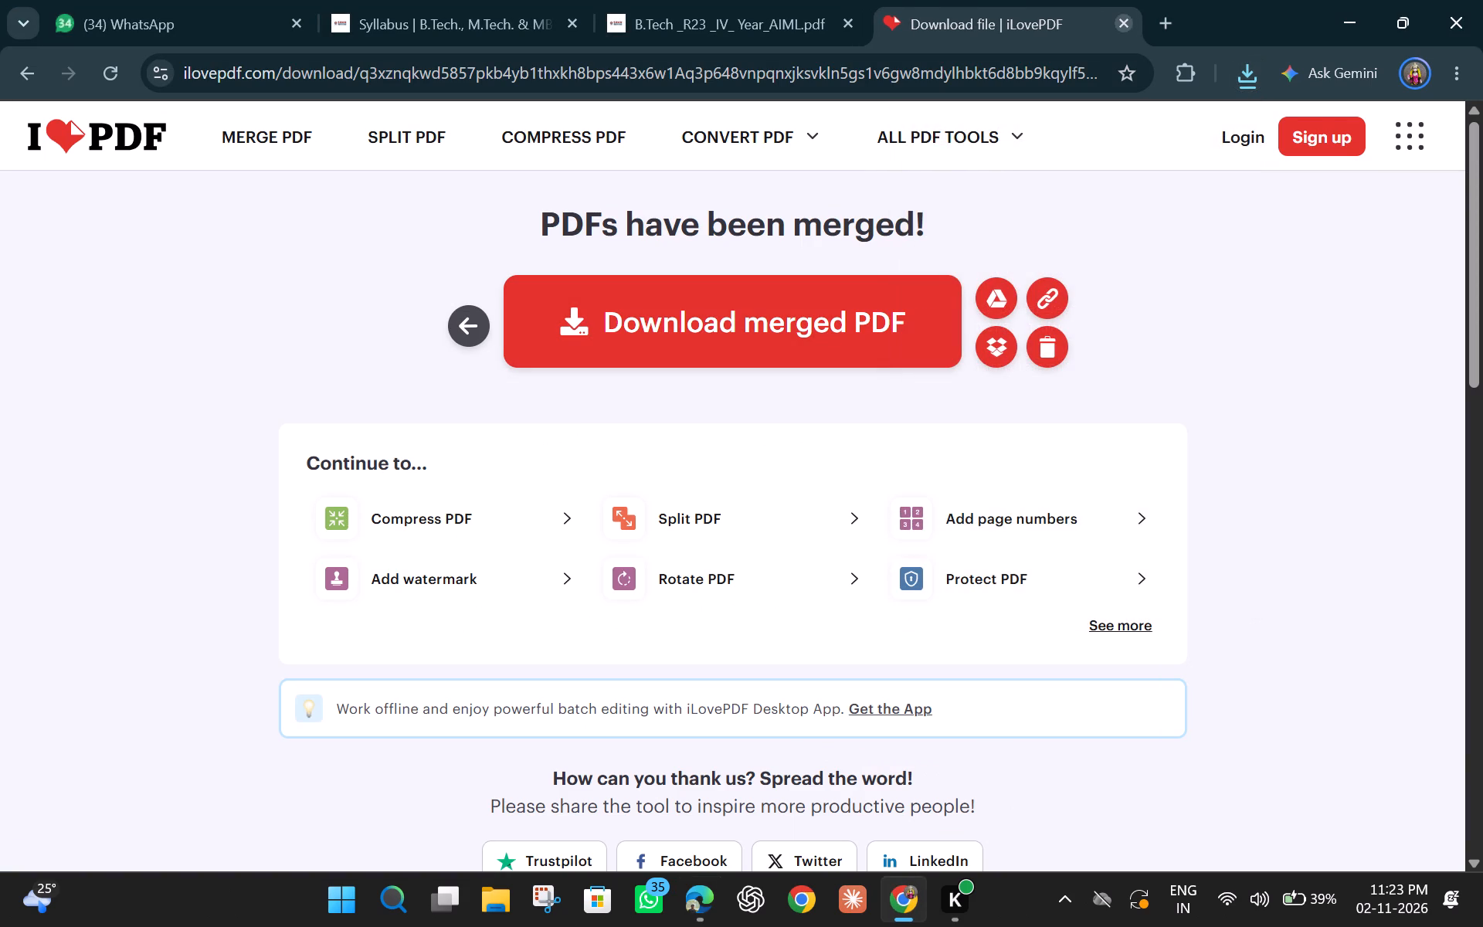
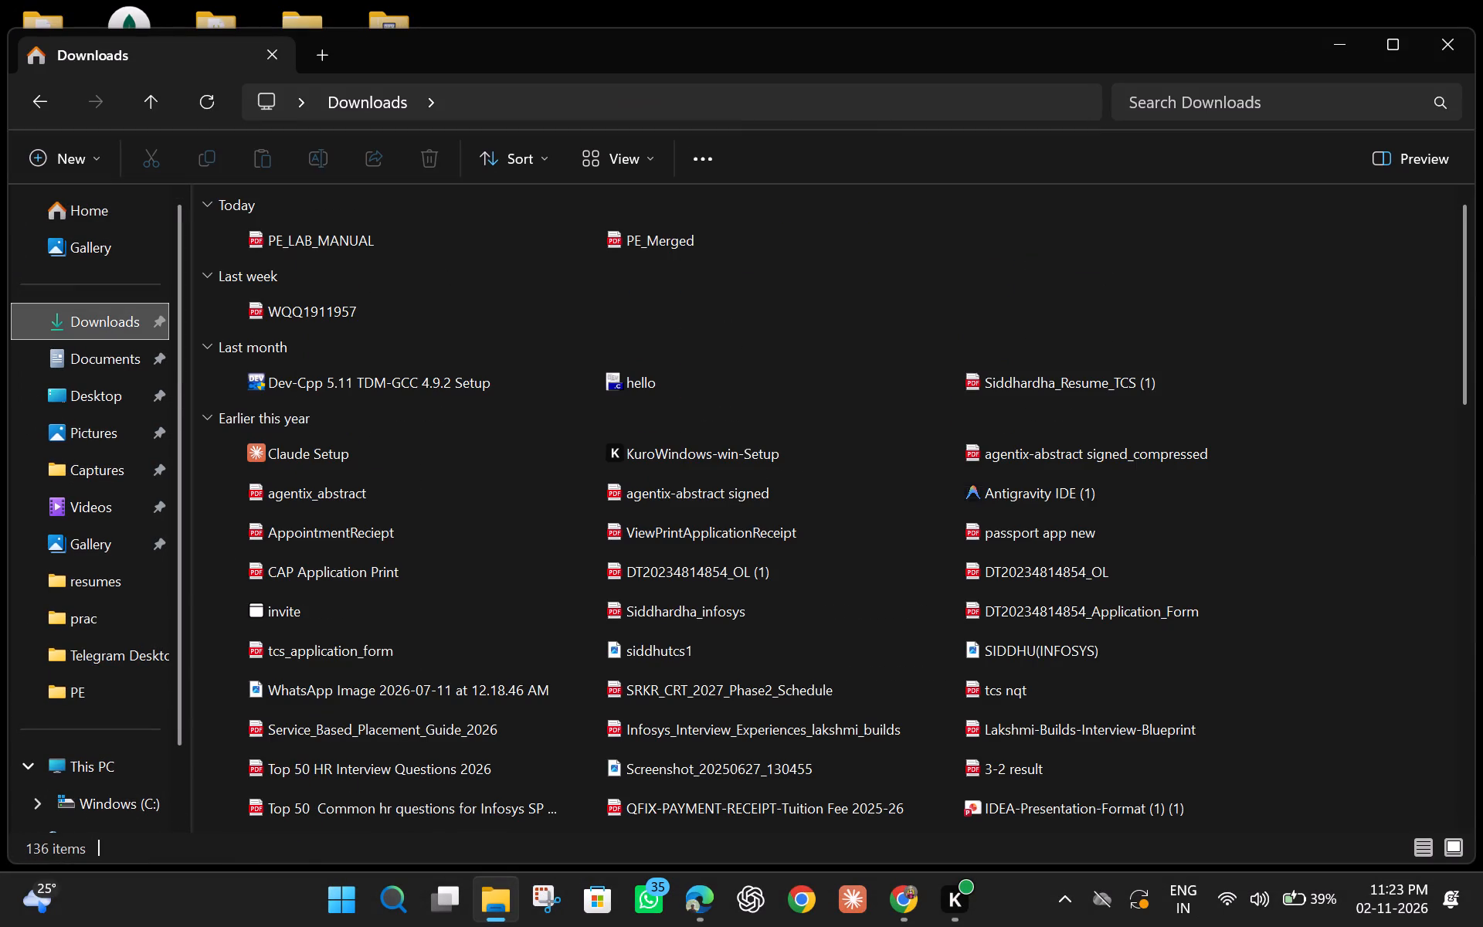
# Open the PE_LAB_MANUAL PDF from the Downloads folder to view it.
pyautogui.doubleClick(294, 240)
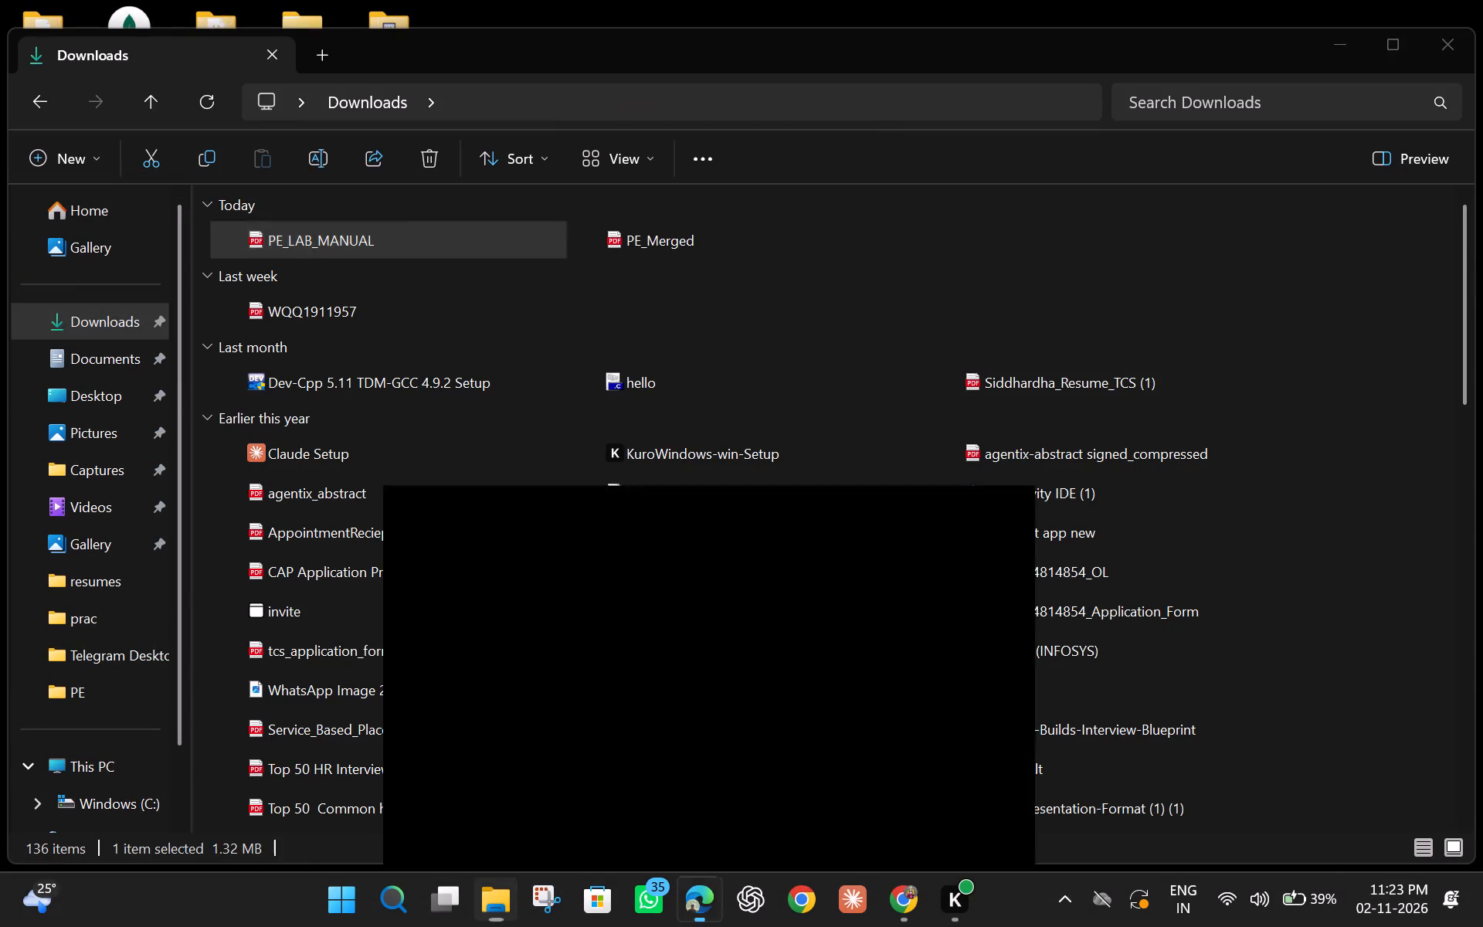
# Arrange PE_LAB_MANUAL and PE_Merged in separate windows side by side for comparison.
pyautogui.press('super+Left')
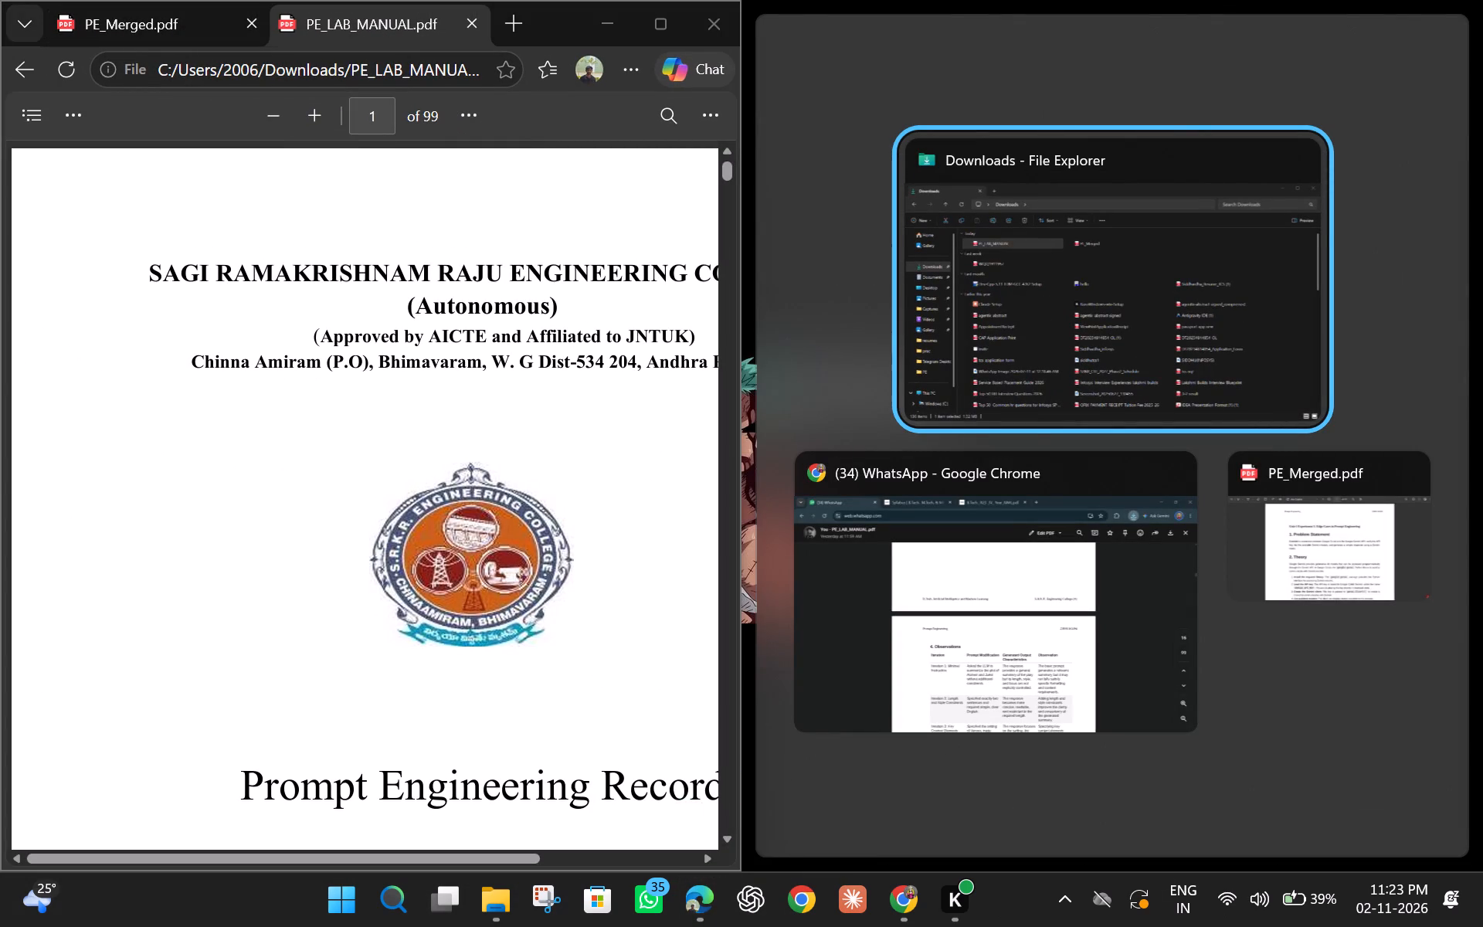
pyautogui.moveTo(195, 22); pyautogui.dragTo(415, 98)
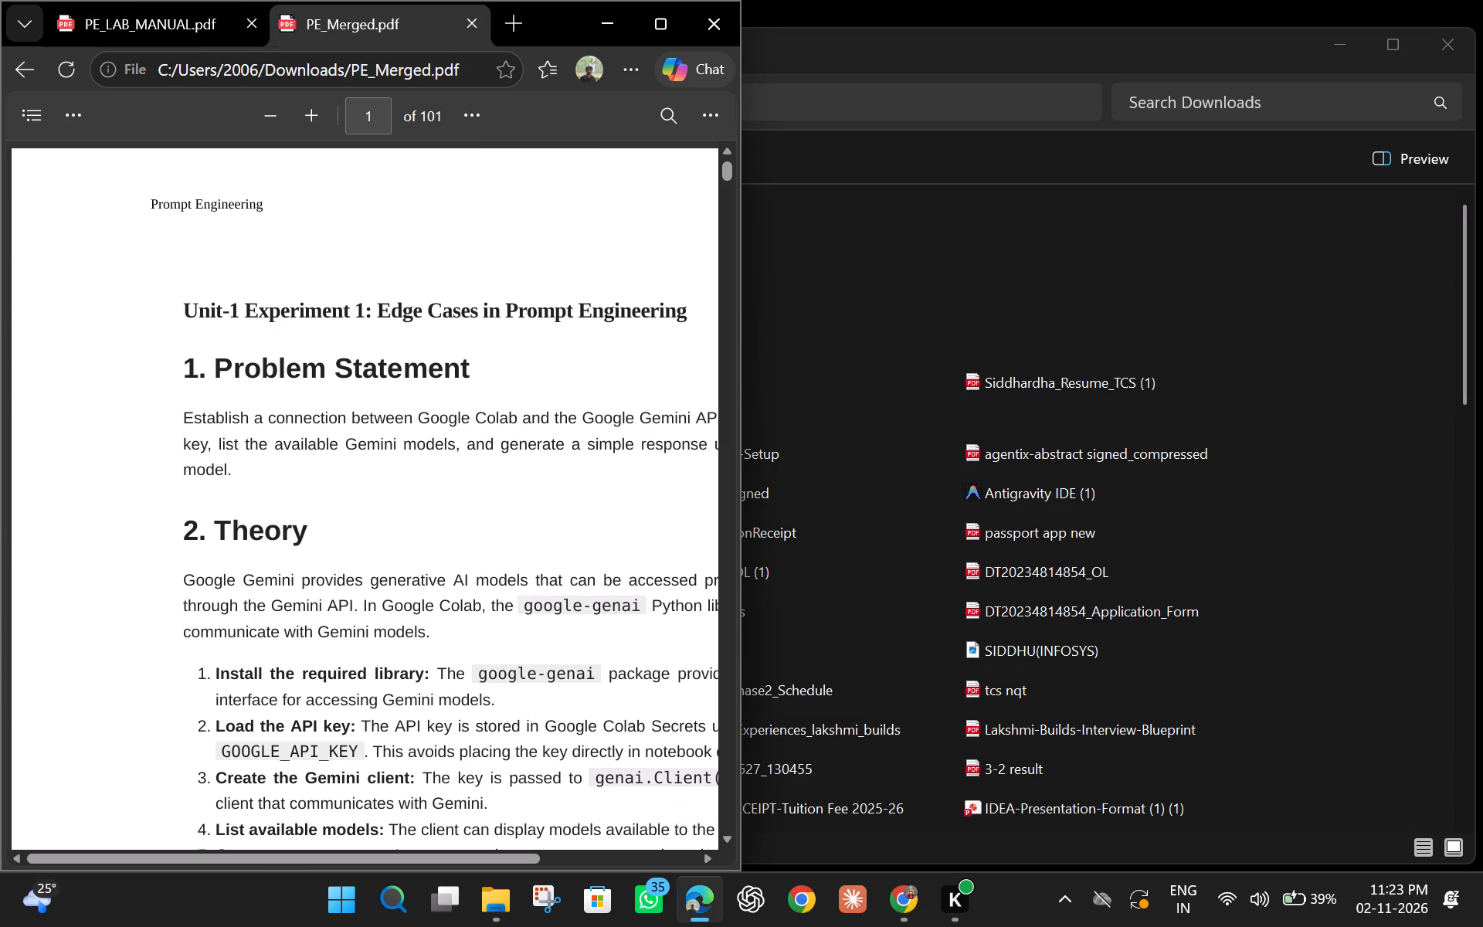
pyautogui.moveTo(431, 17); pyautogui.dragTo(659, 59)
pyautogui.press('super+Right')
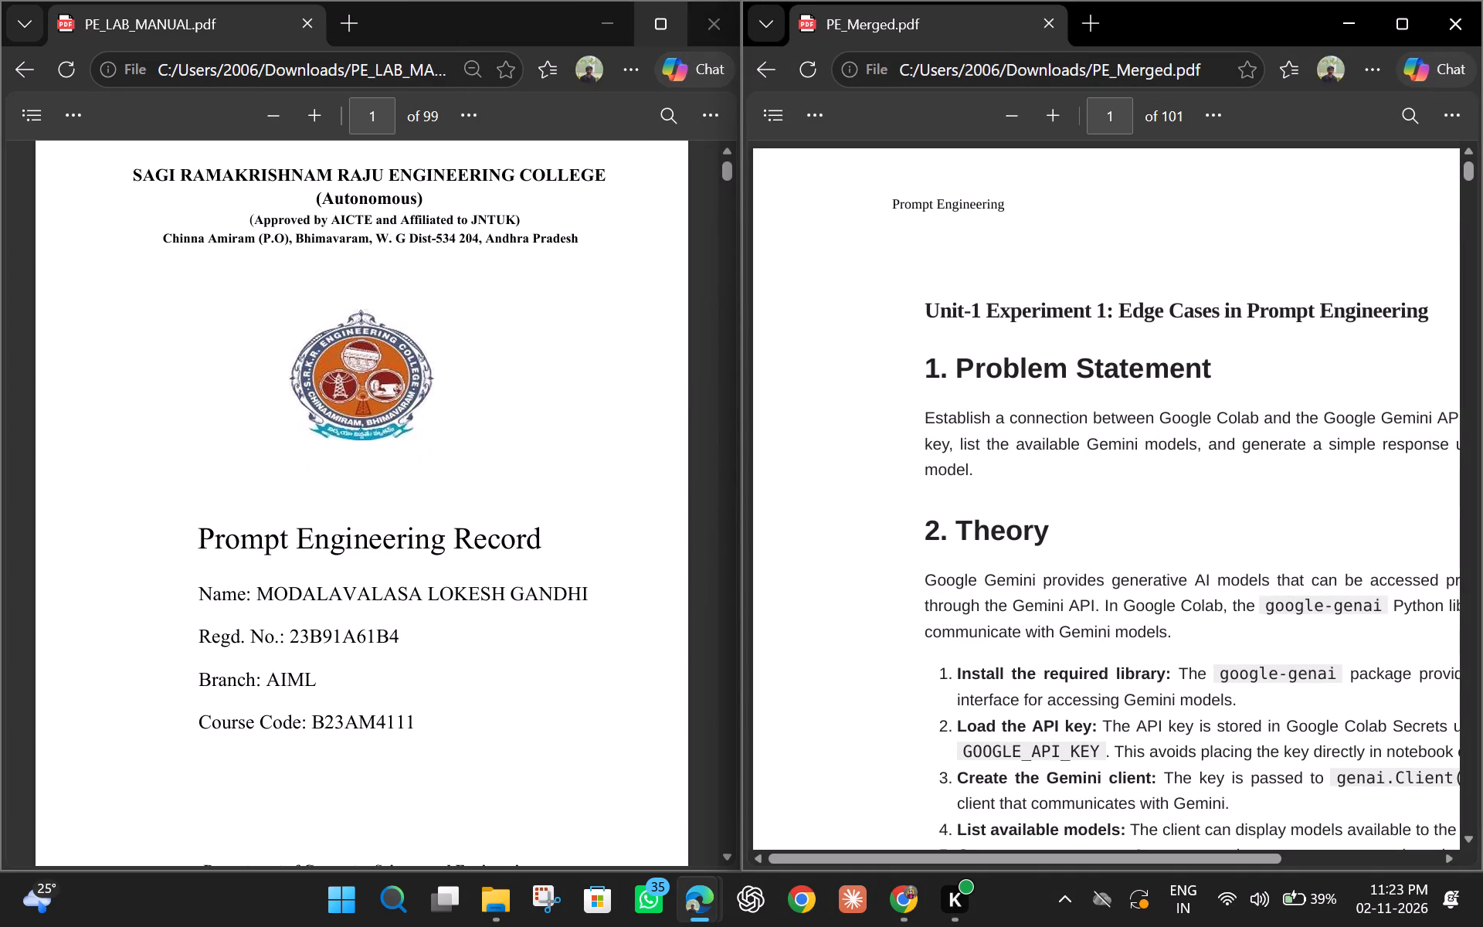
pyautogui.click(626, 72)
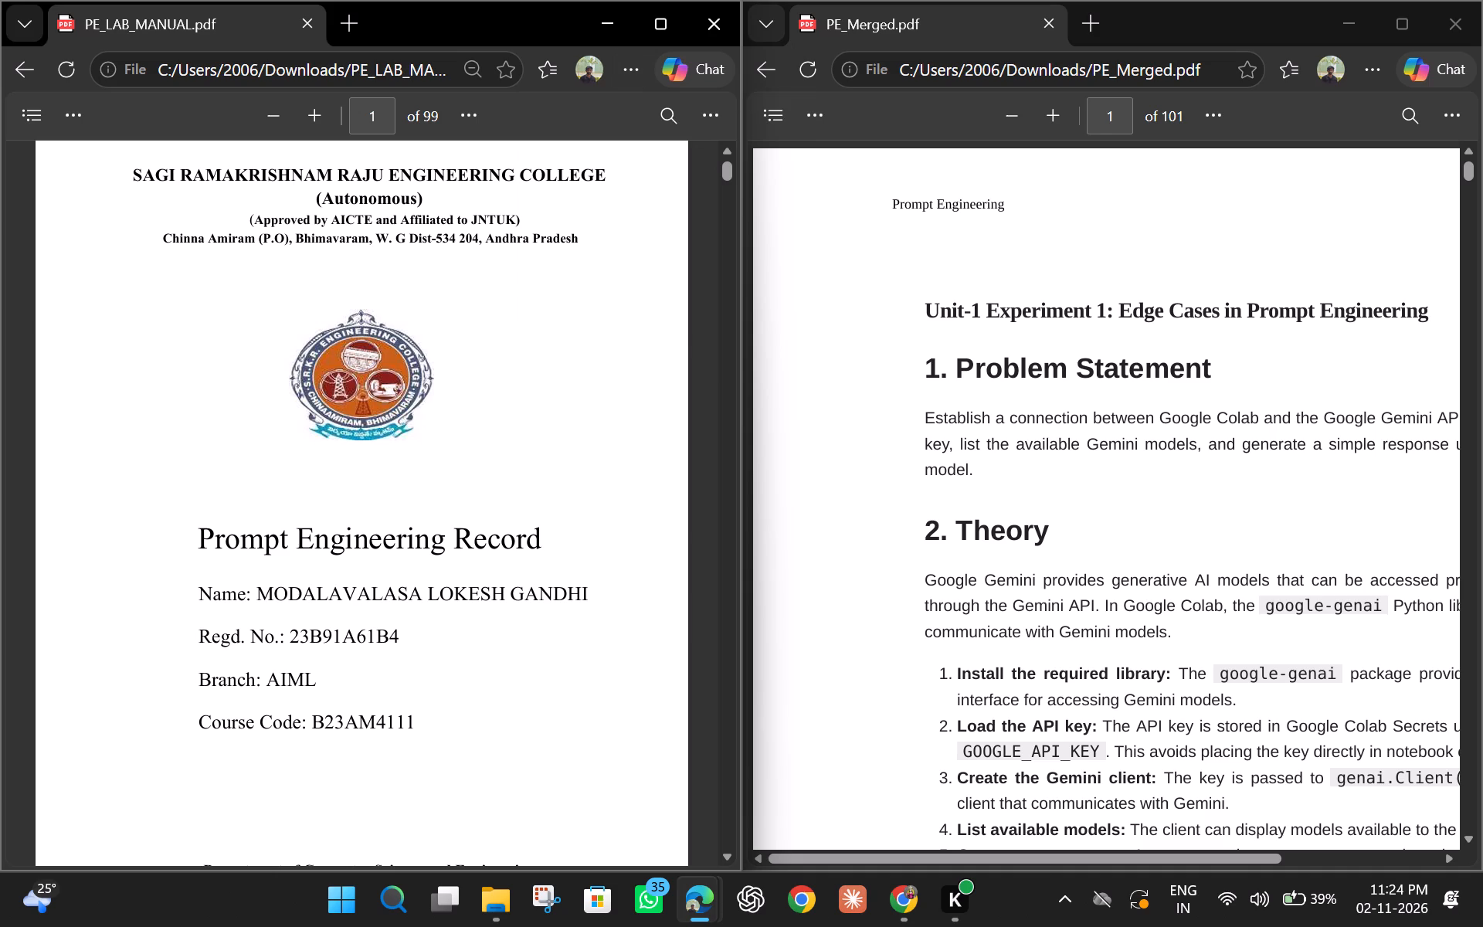
pyautogui.scroll(4, 1009, 468)
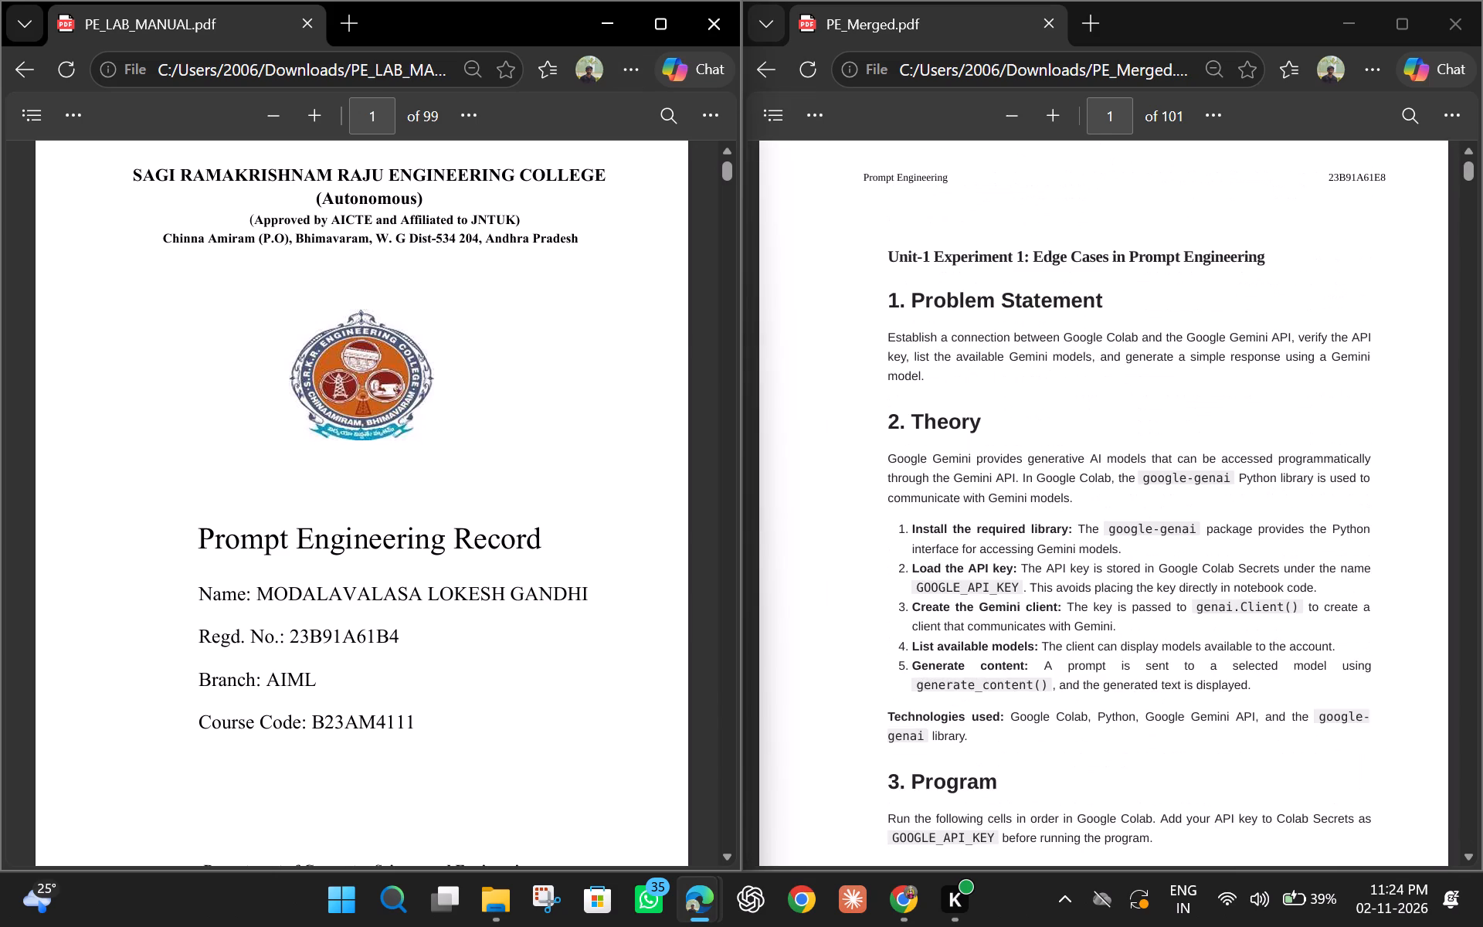
pyautogui.scroll(2, 1009, 468)
pyautogui.scroll(4, 540, 540)
pyautogui.scroll(-5, 540, 540)
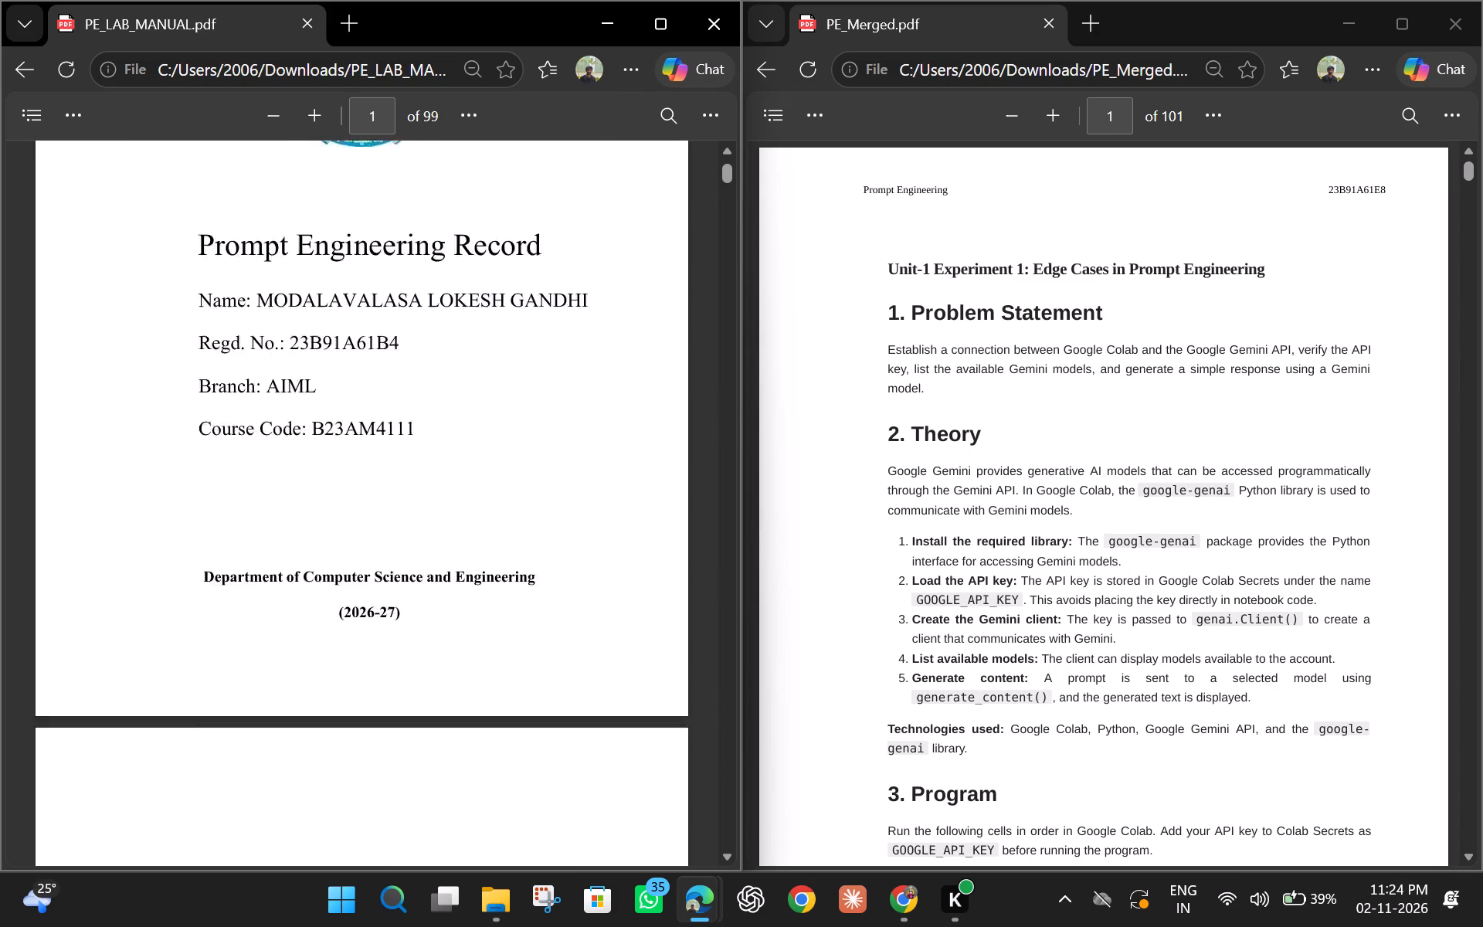
pyautogui.press('Right')
pyautogui.press('Right')
pyautogui.press('Right')
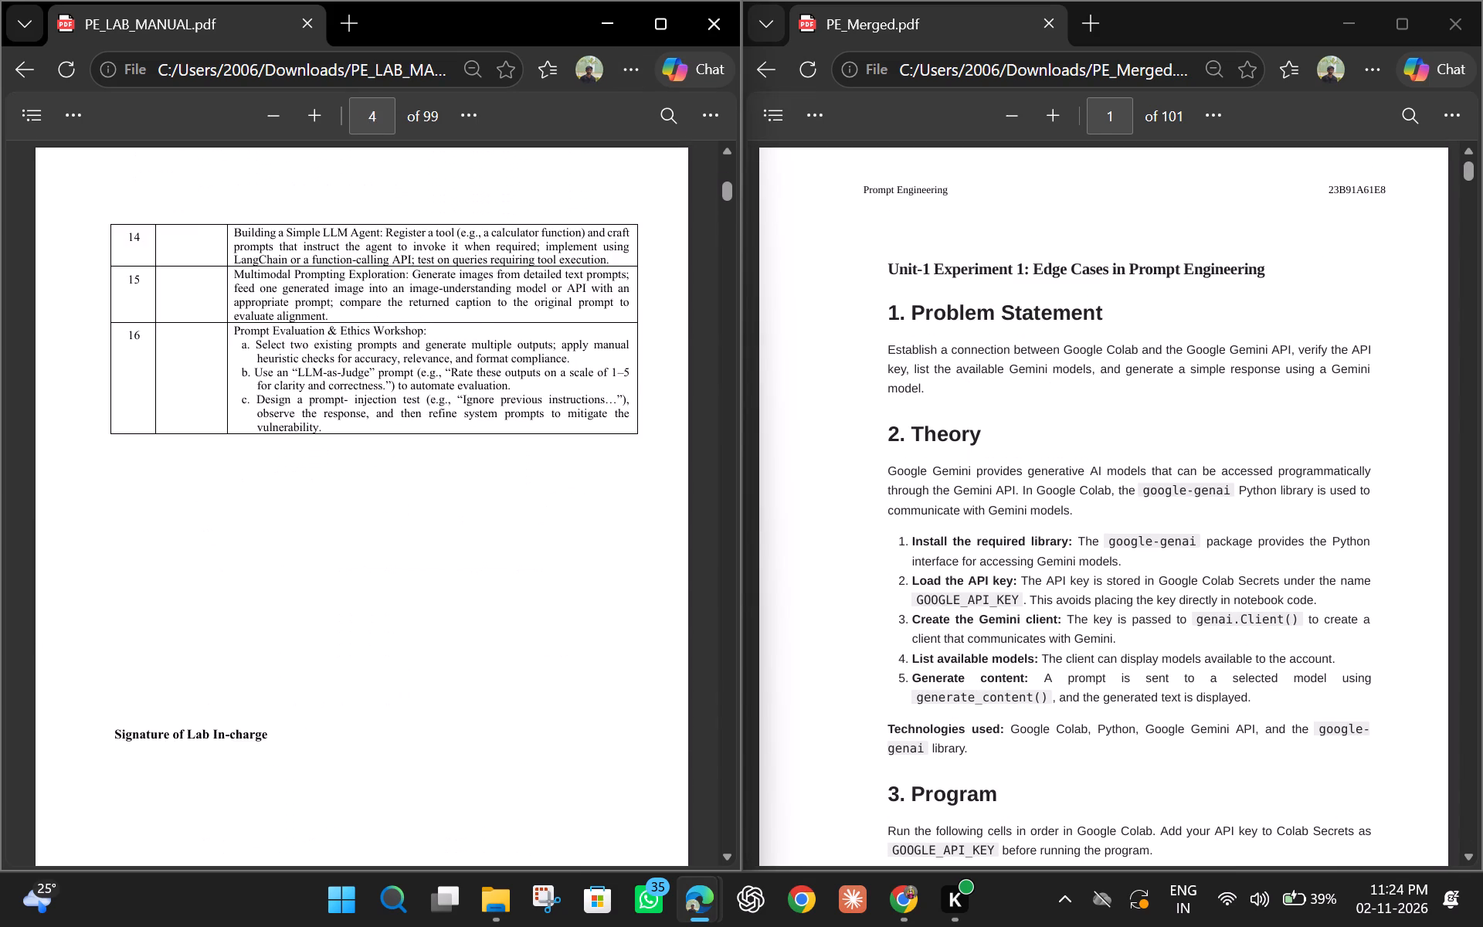
pyautogui.press('Right')
pyautogui.press('Right')
pyautogui.press('Left')
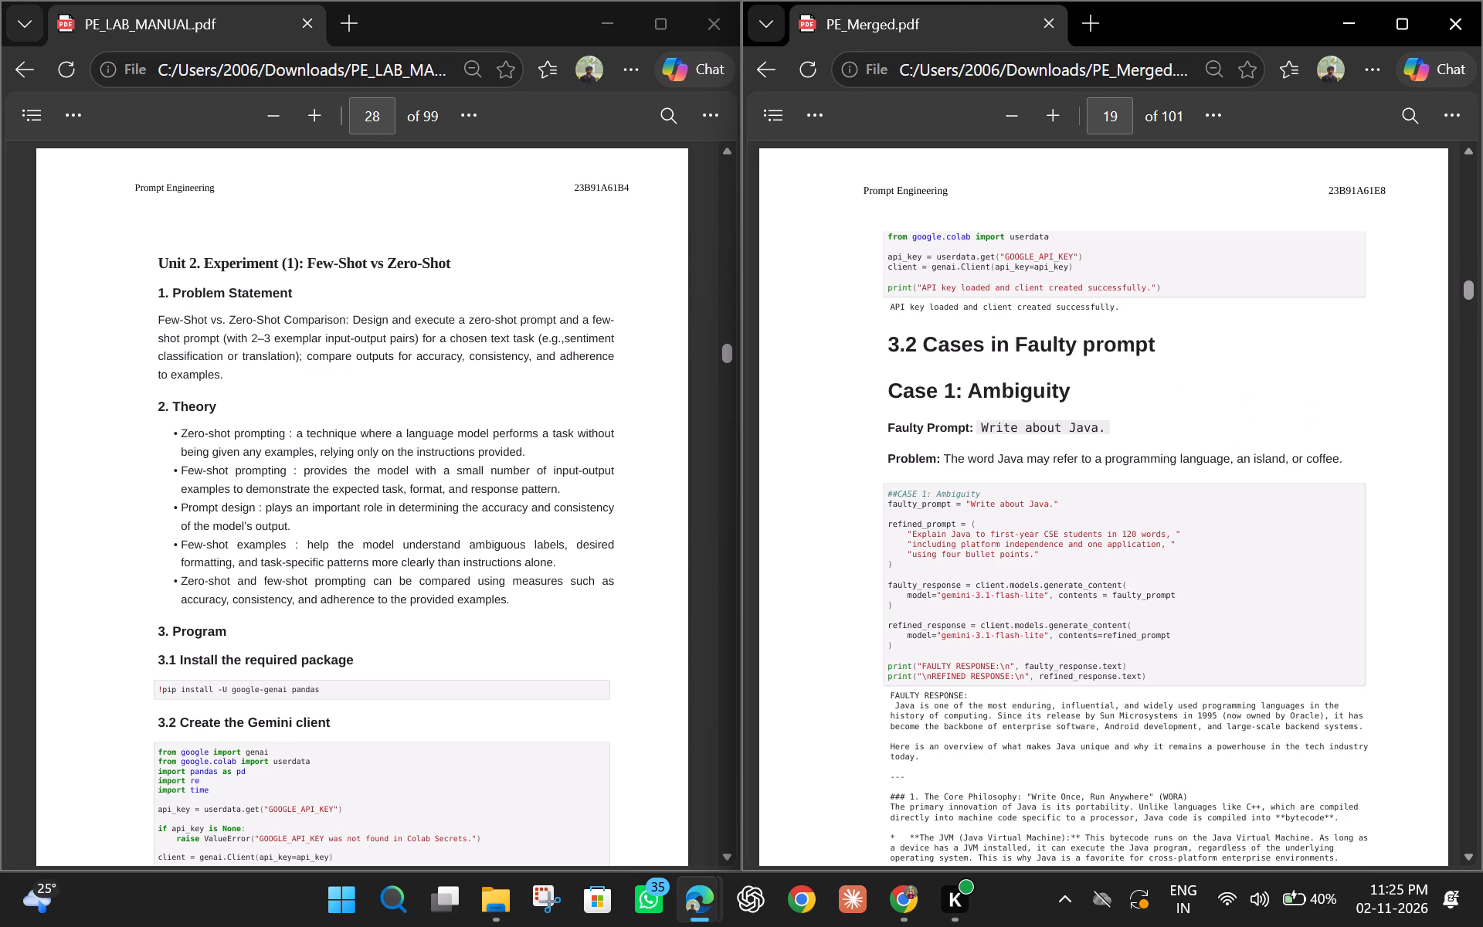
pyautogui.press('Left')
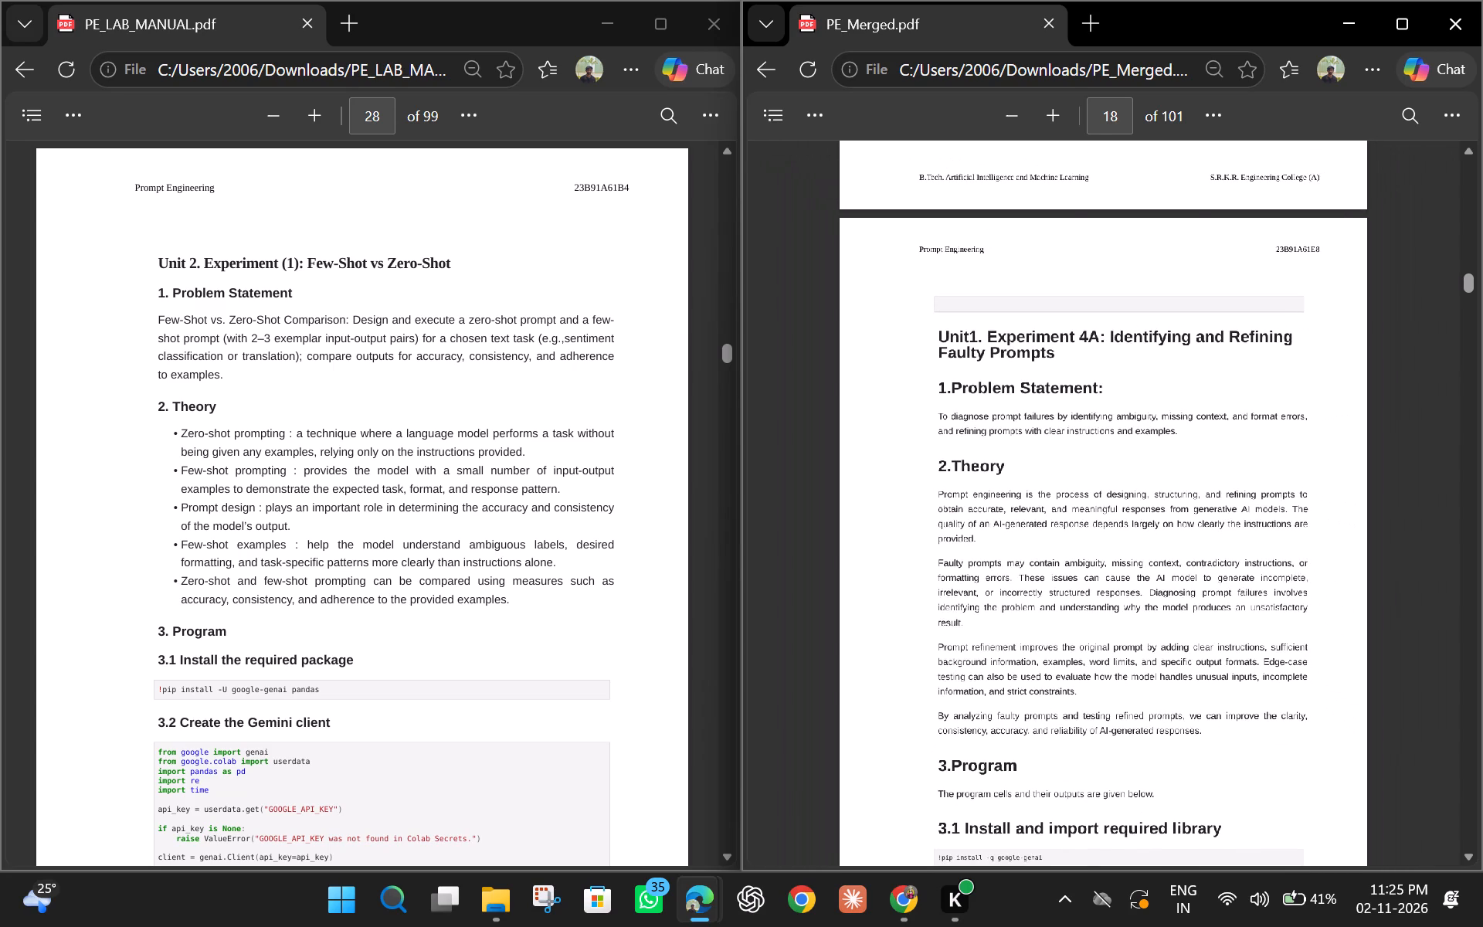
# Review PE_Merged's Experiment 4A once more, from its problem statement through its result to the start of Unit 2 Experiment (1).
pyautogui.scroll(-2, 1048, 443)
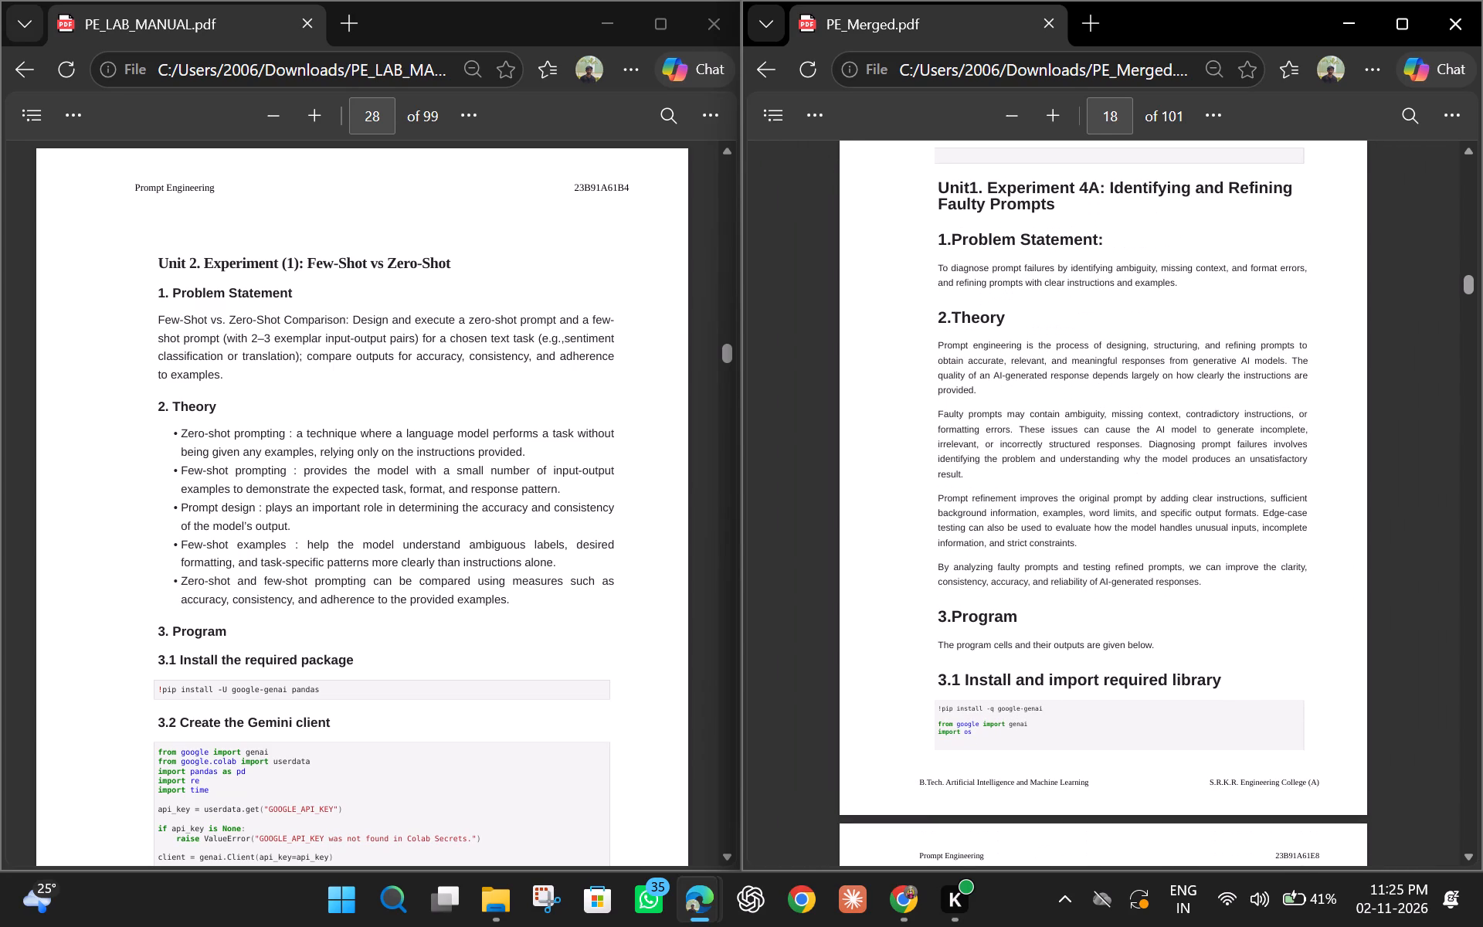
pyautogui.press('Right')
pyautogui.press('Right')
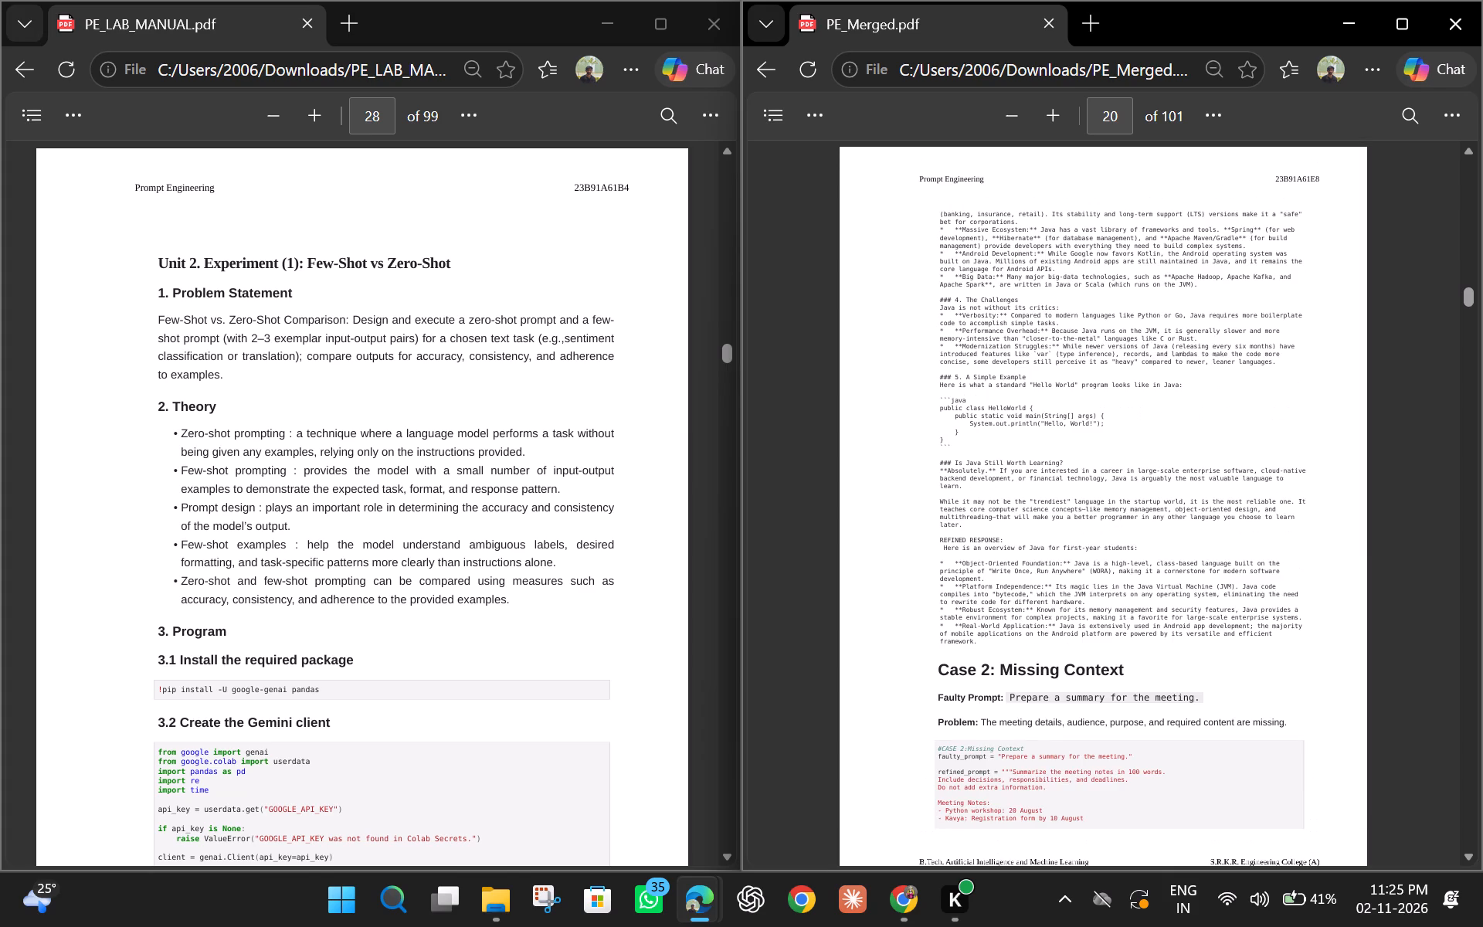
pyautogui.press('Right')
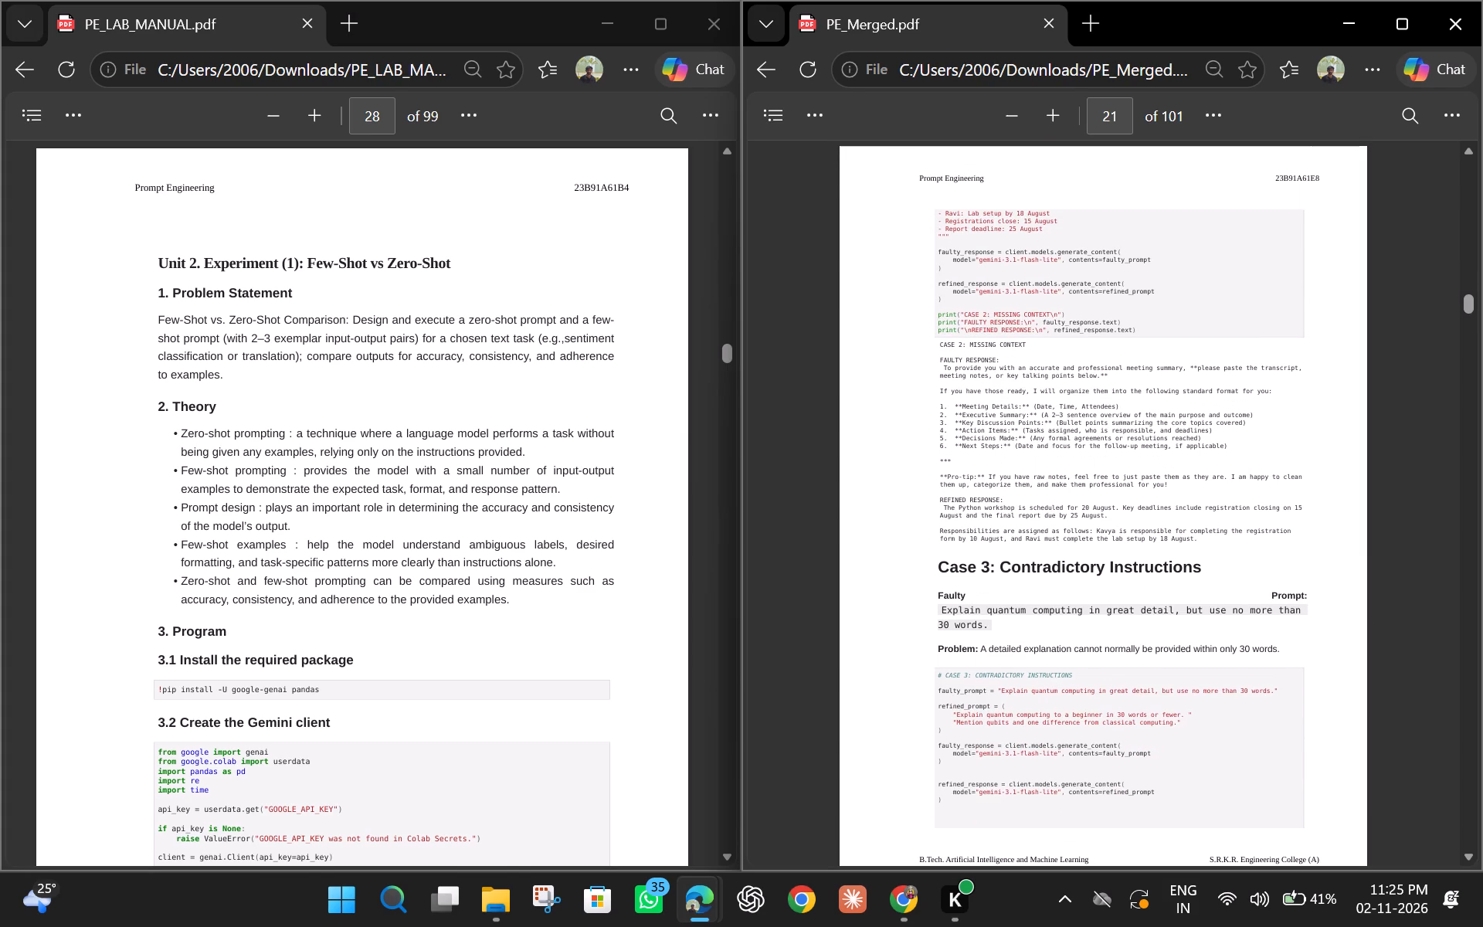
pyautogui.press('Right')
pyautogui.press('Right')
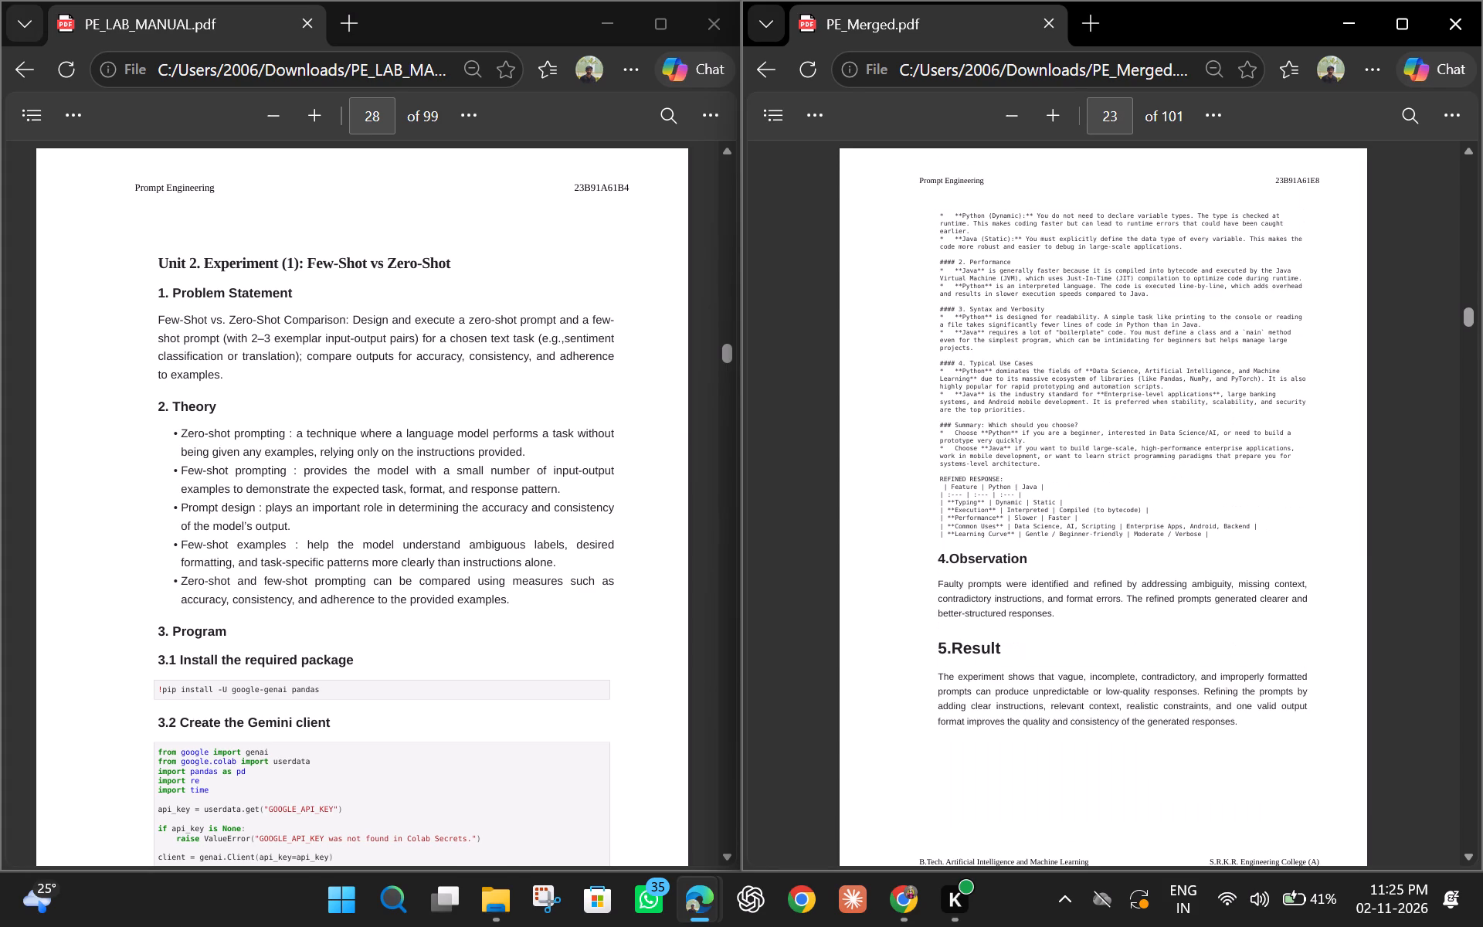
pyautogui.press('Right')
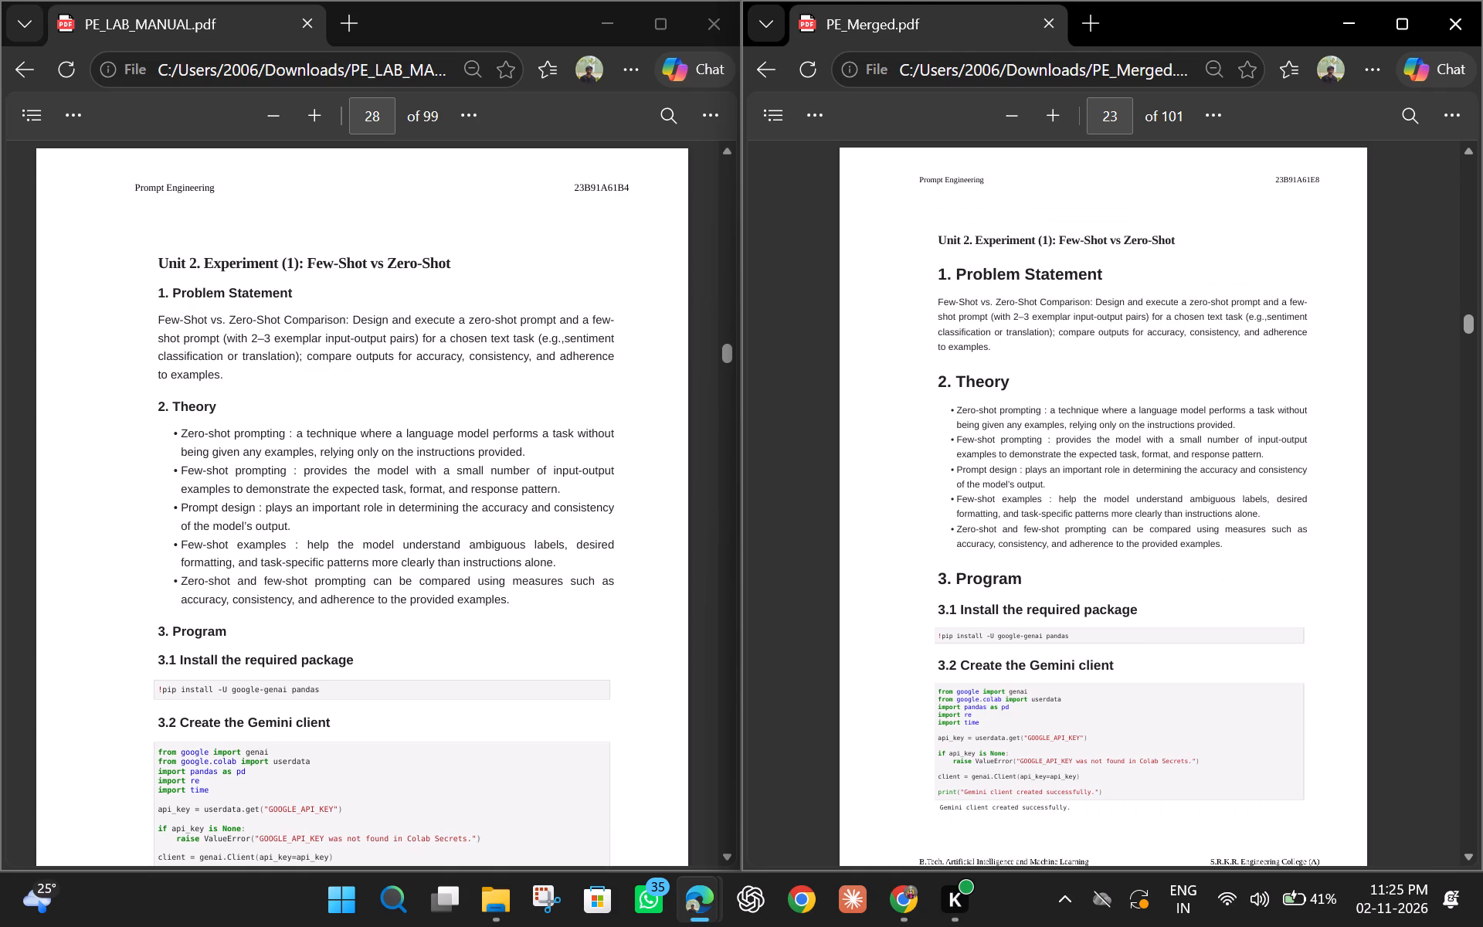
# Page back through PE_LAB_MANUAL from Unit 2 Experiment (1) to Unit1 Experiment 4A, examining the edge-case and faulty-prompt pages.
pyautogui.click(678, 488)
pyautogui.press('Left')
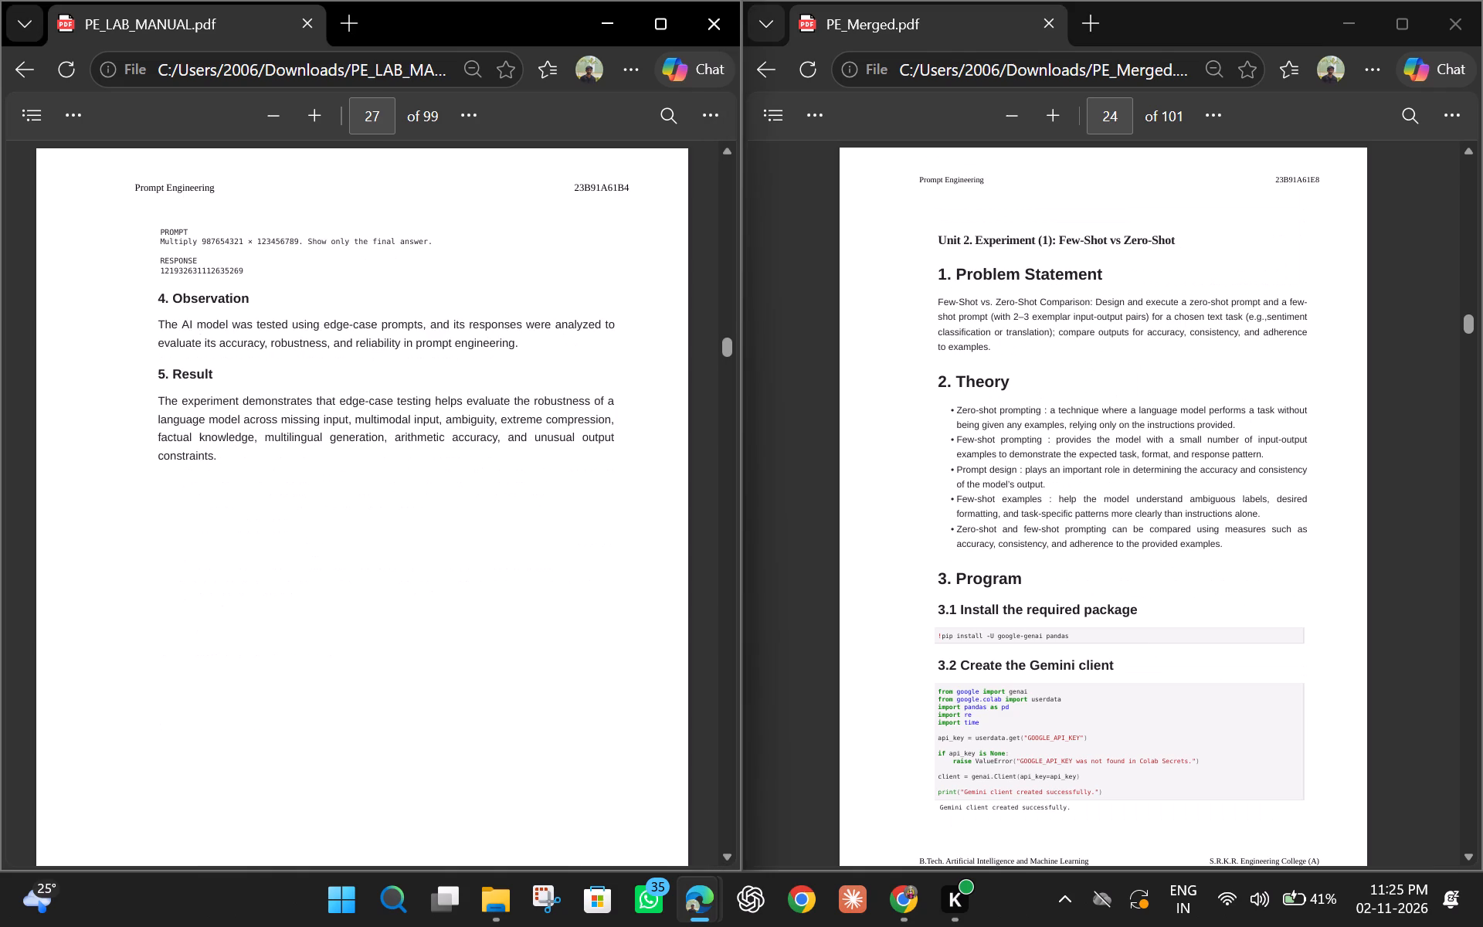
pyautogui.press('Left')
pyautogui.press('Left')
pyautogui.press('Left')
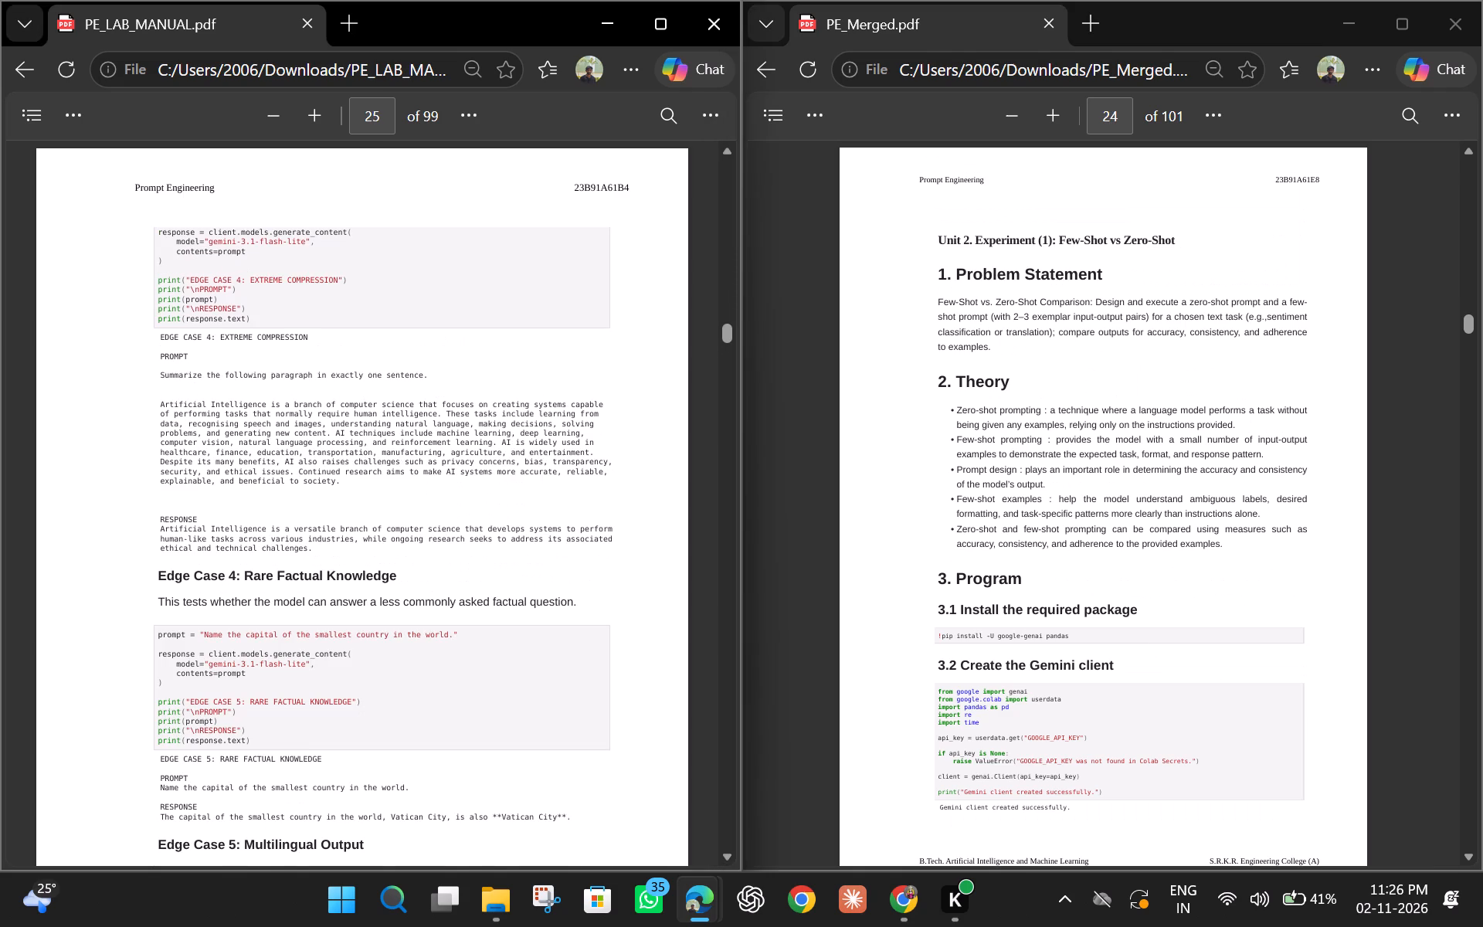
pyautogui.press('Left')
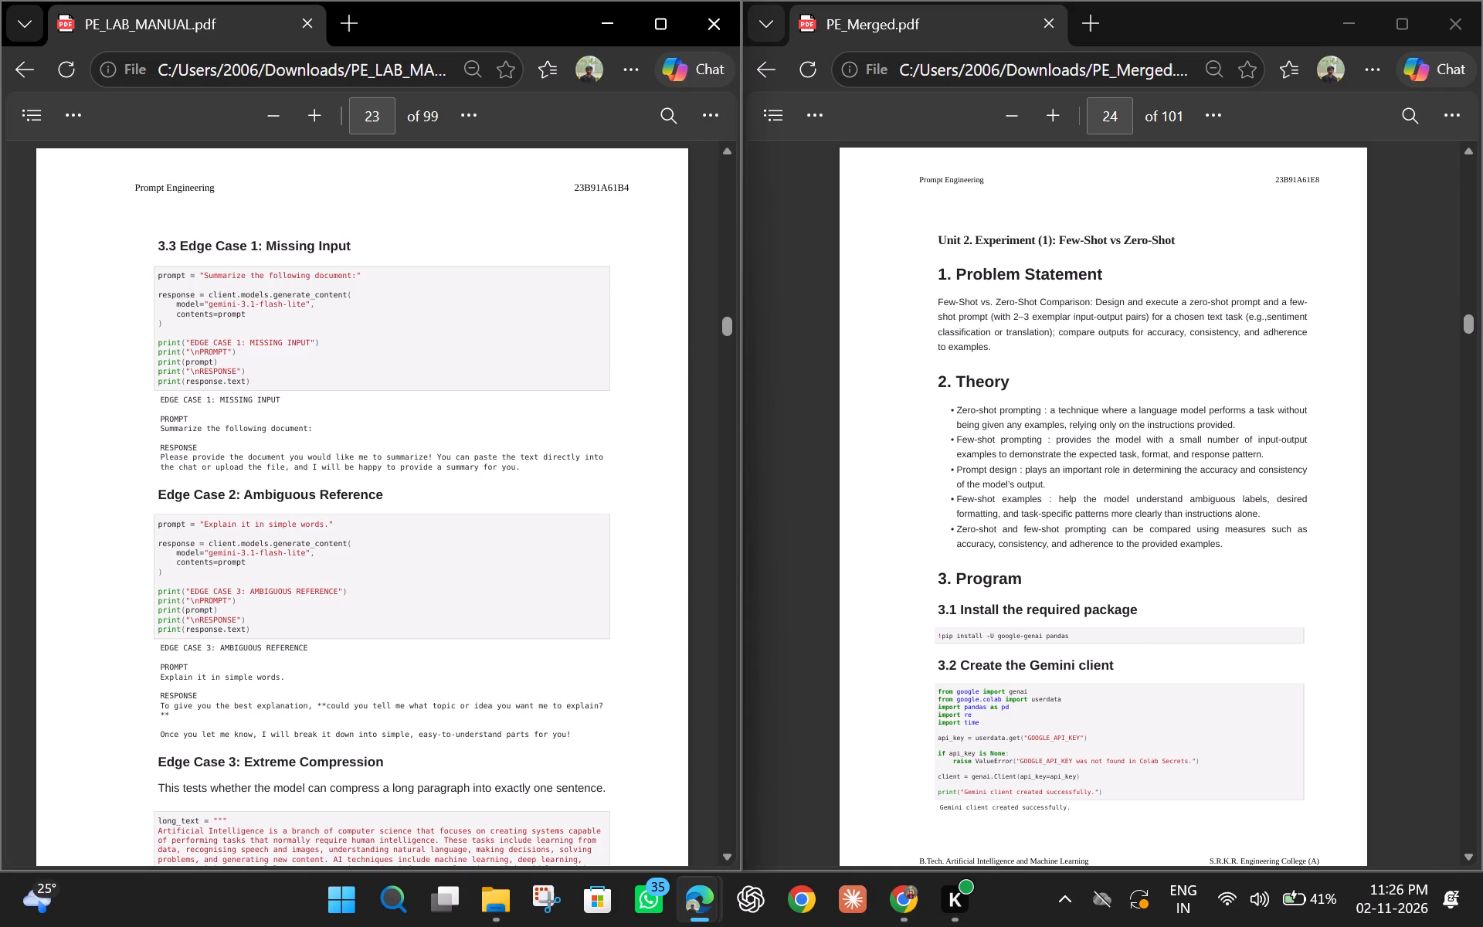
pyautogui.press('Left')
pyautogui.press('Left')
pyautogui.press('Left')
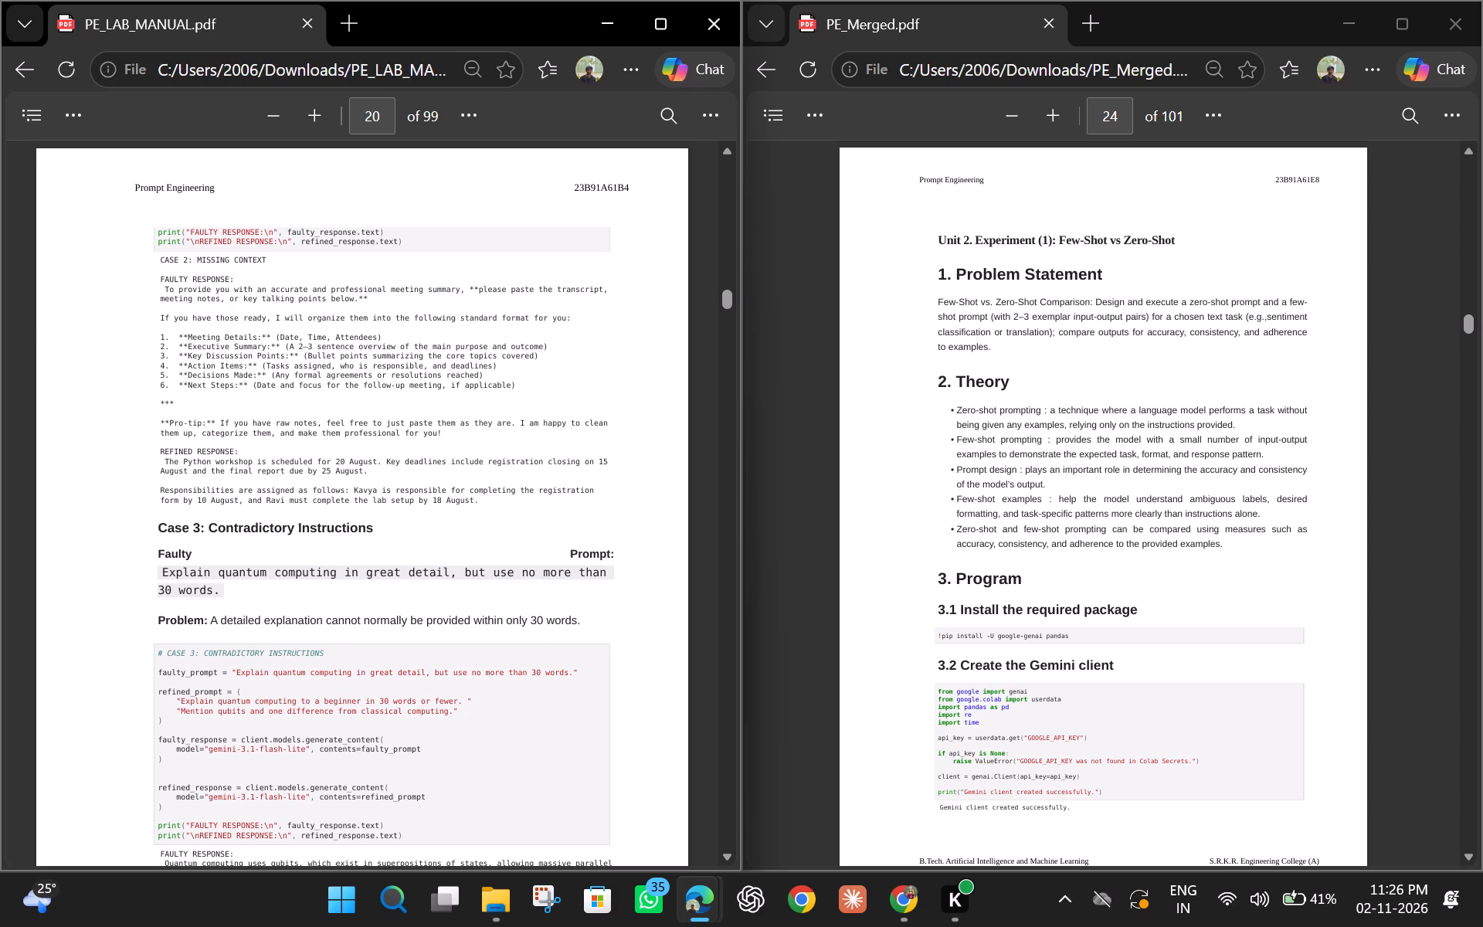
pyautogui.press('Left')
pyautogui.press('Left')
pyautogui.press('Left')
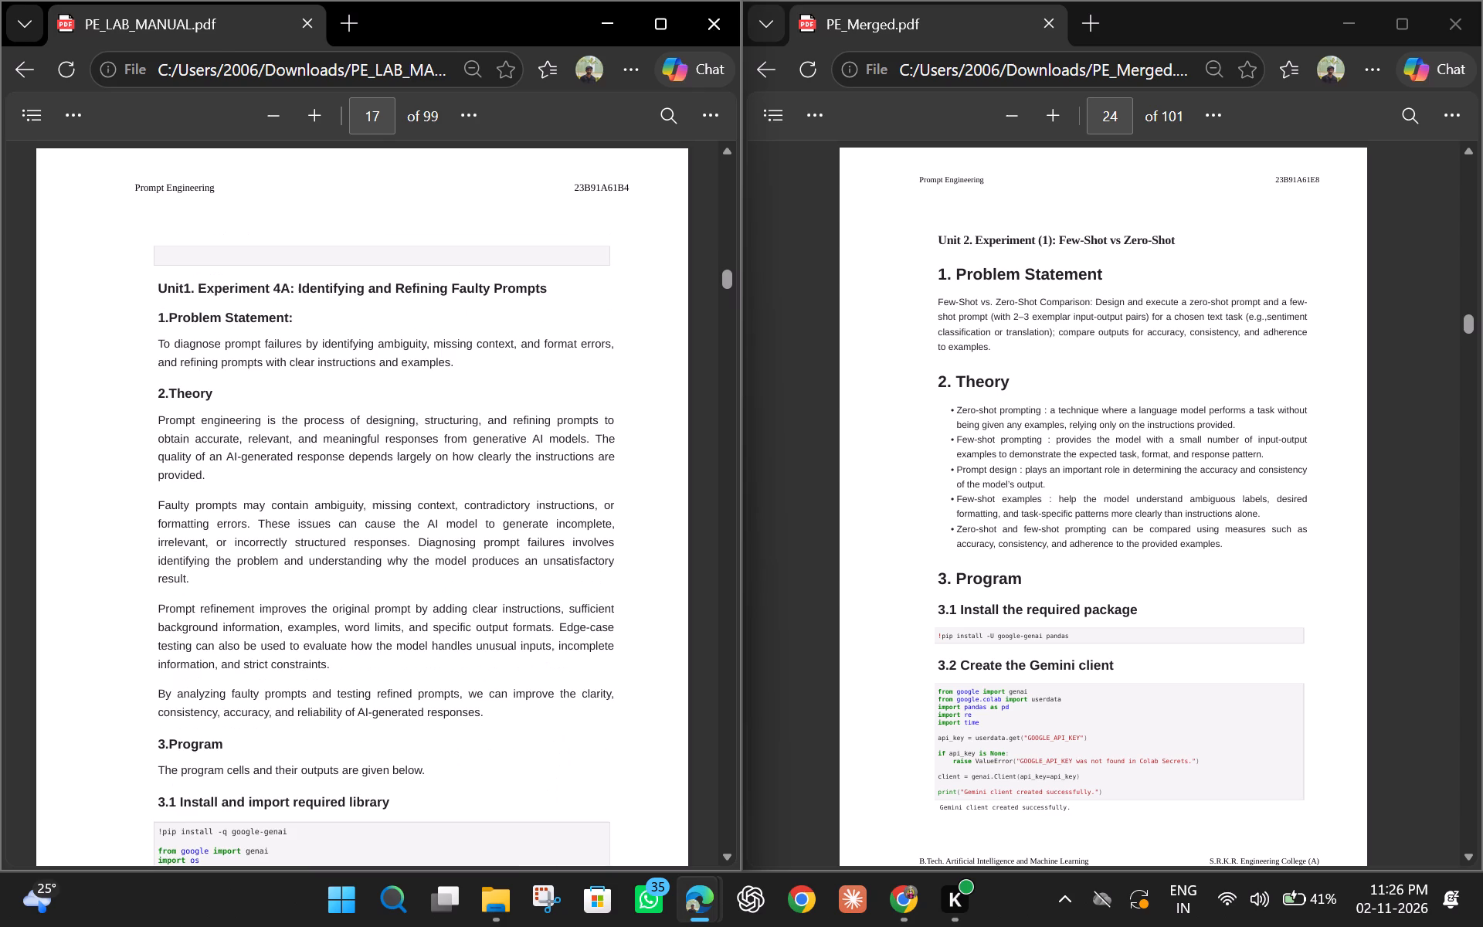
# Close the PE_Merged document and delete the PE_Merged file from the Downloads folder.
pyautogui.click(1469, 13)
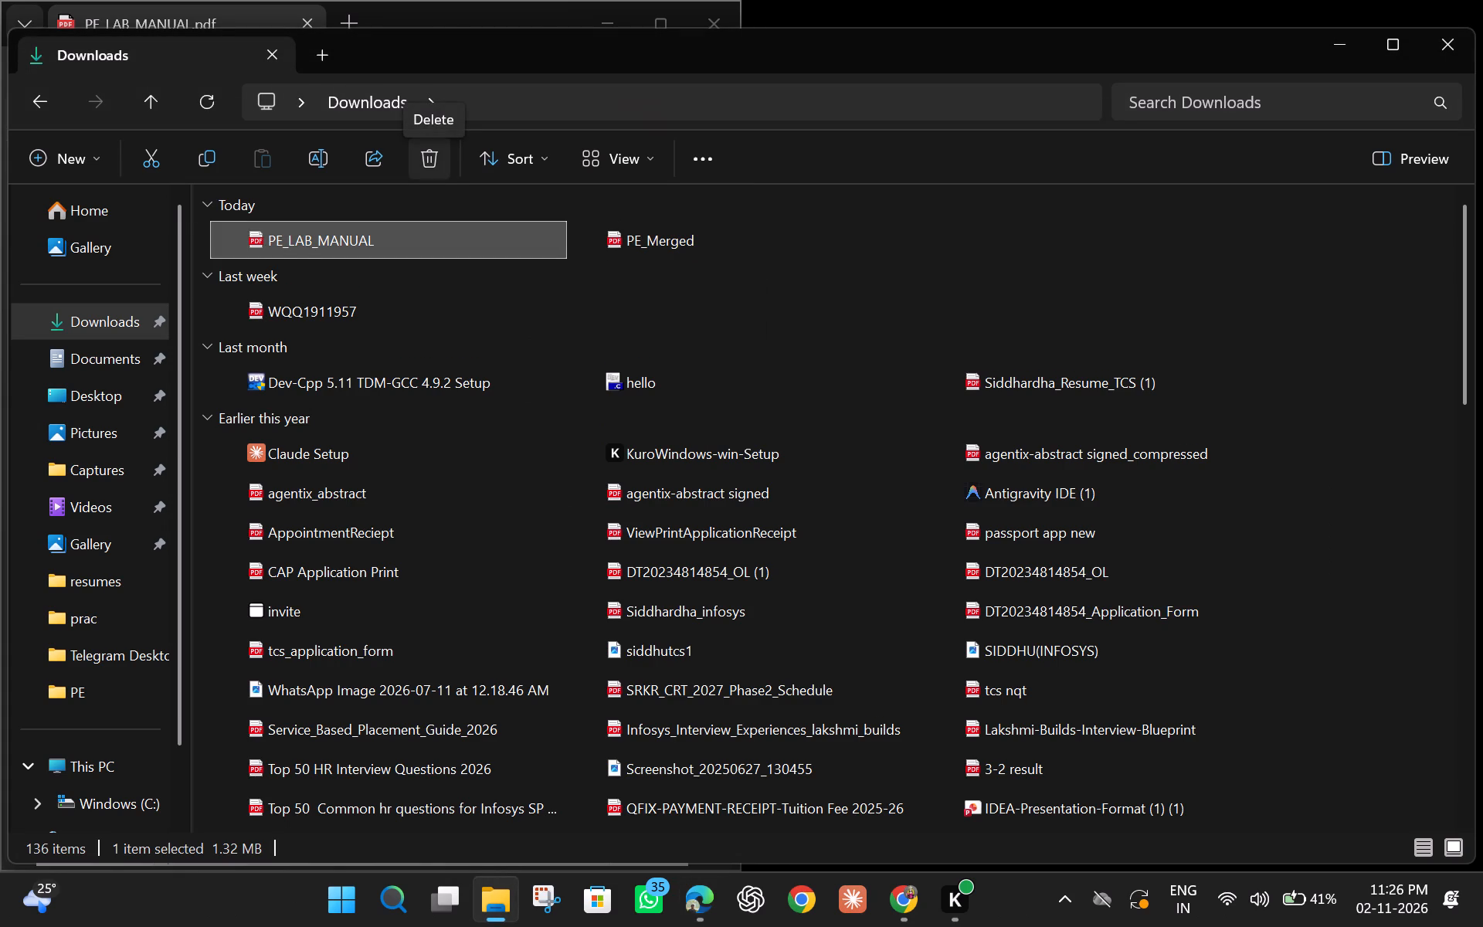
pyautogui.click(616, 217)
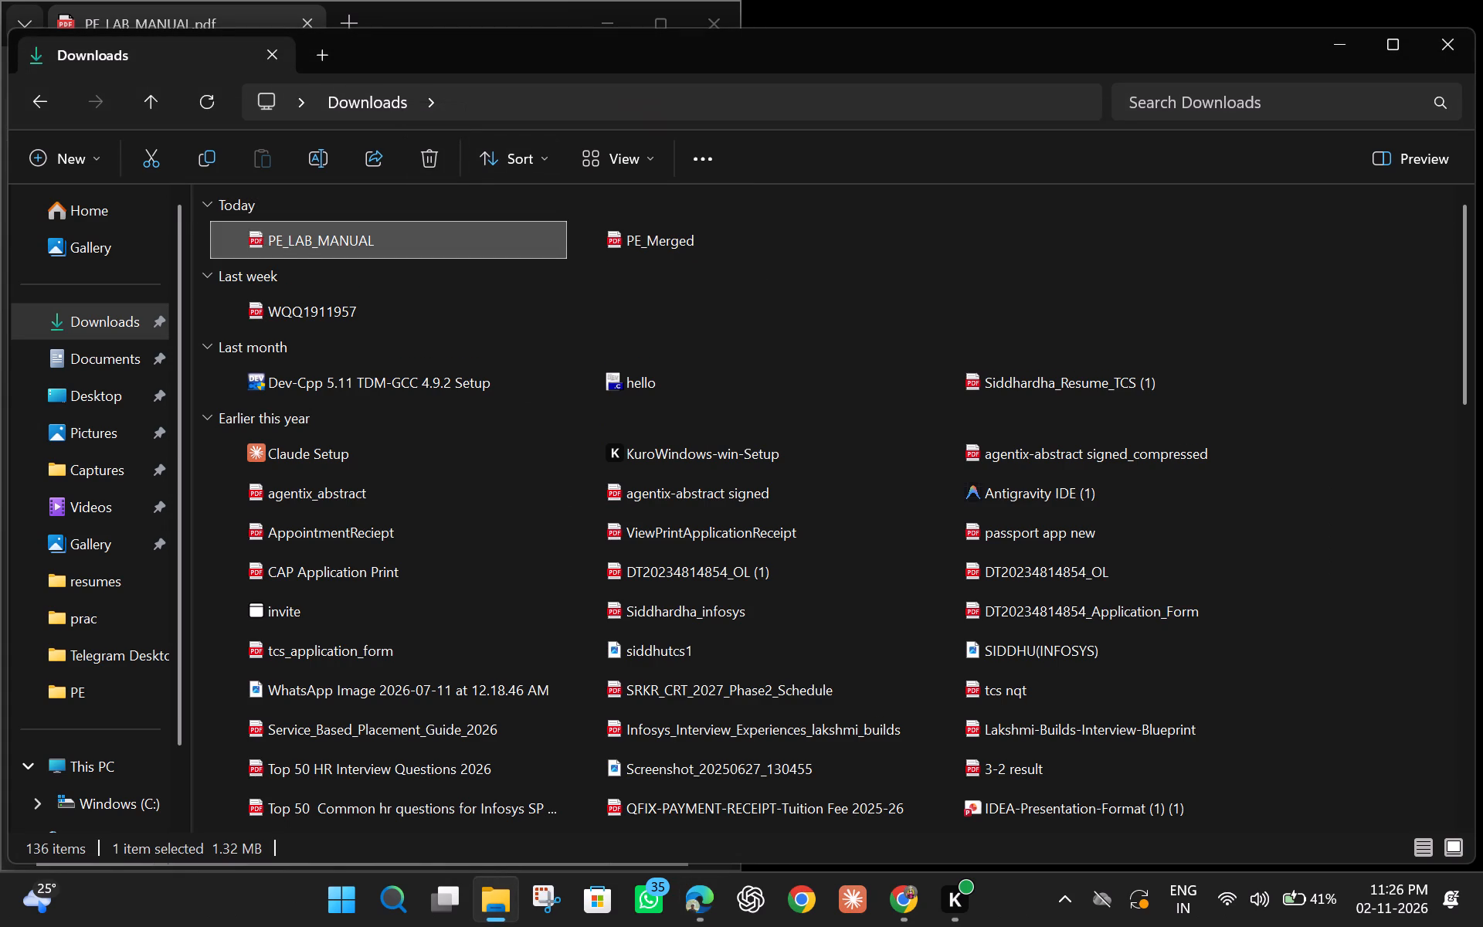
pyautogui.click(609, 224)
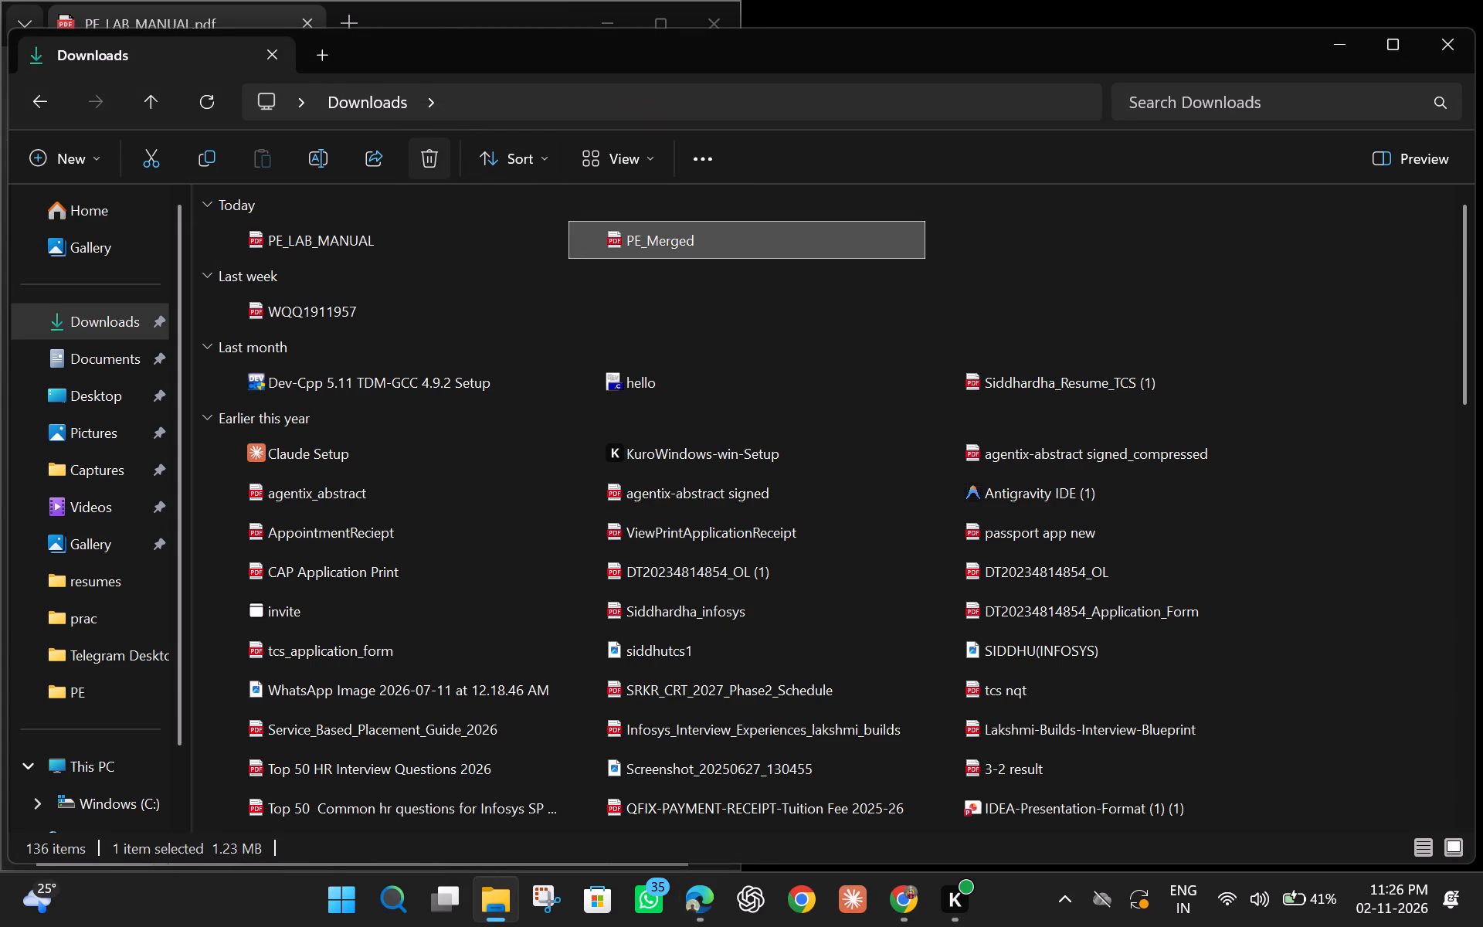
pyautogui.click(436, 157)
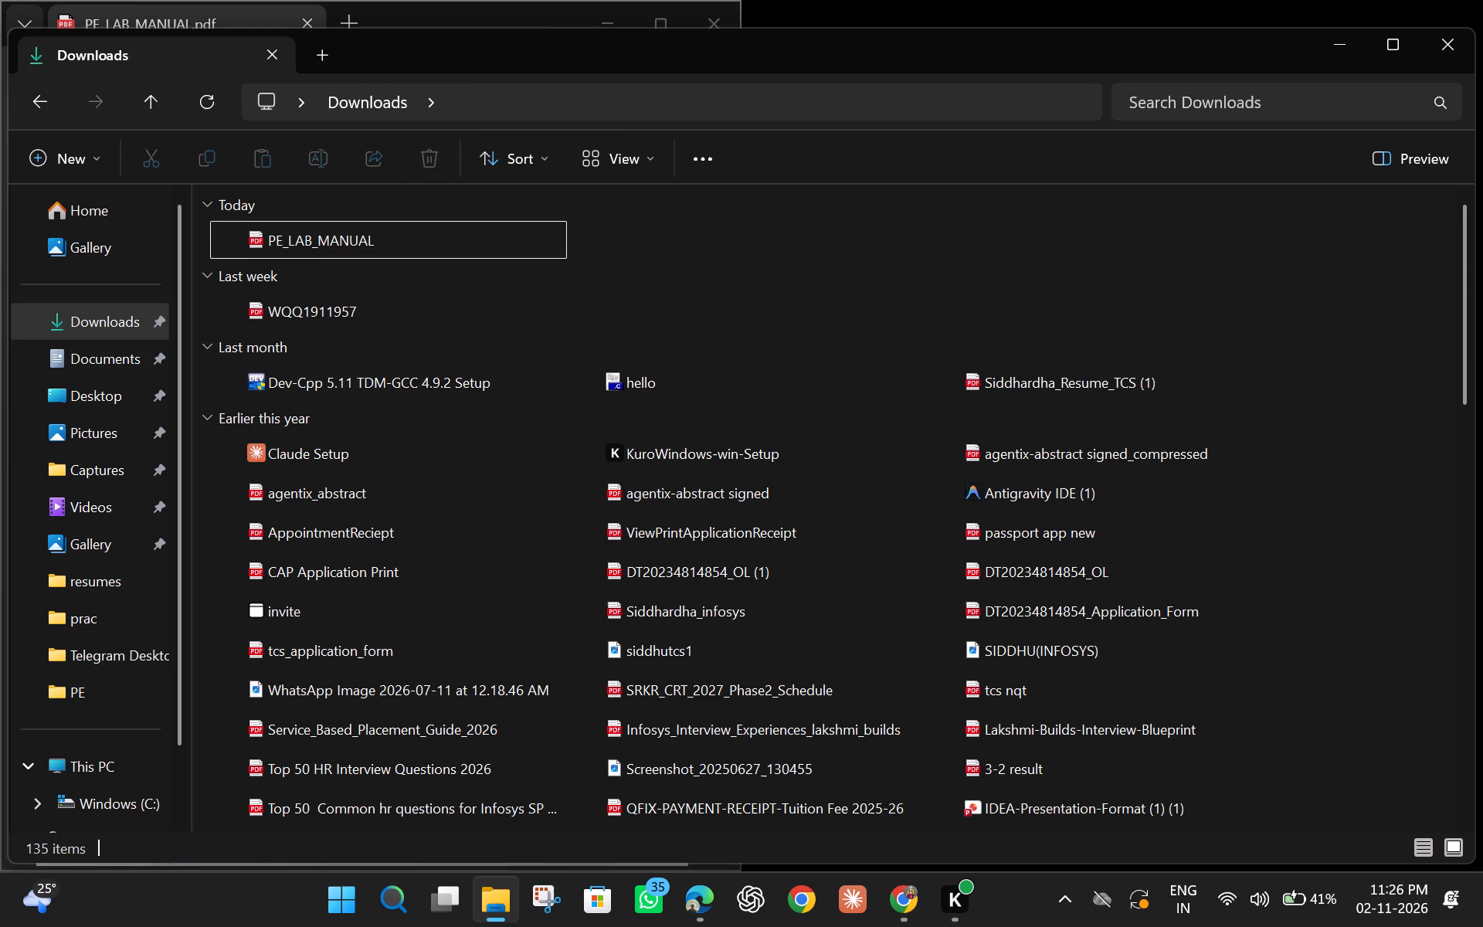
# Switch from the Downloads folder to another open window.
pyautogui.hotkey('alt', 'Tab')
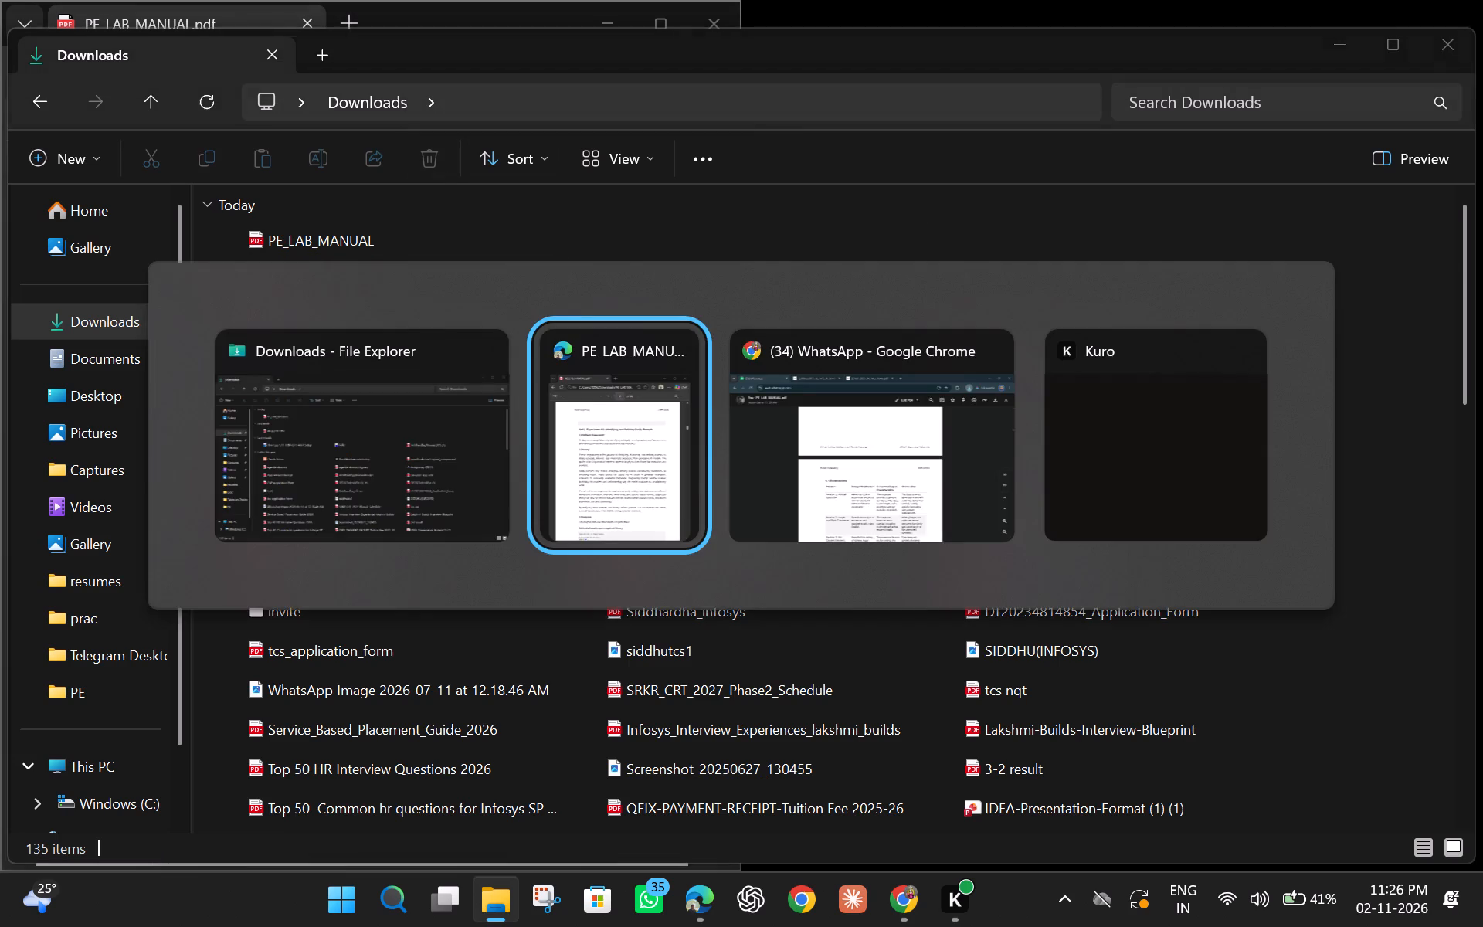
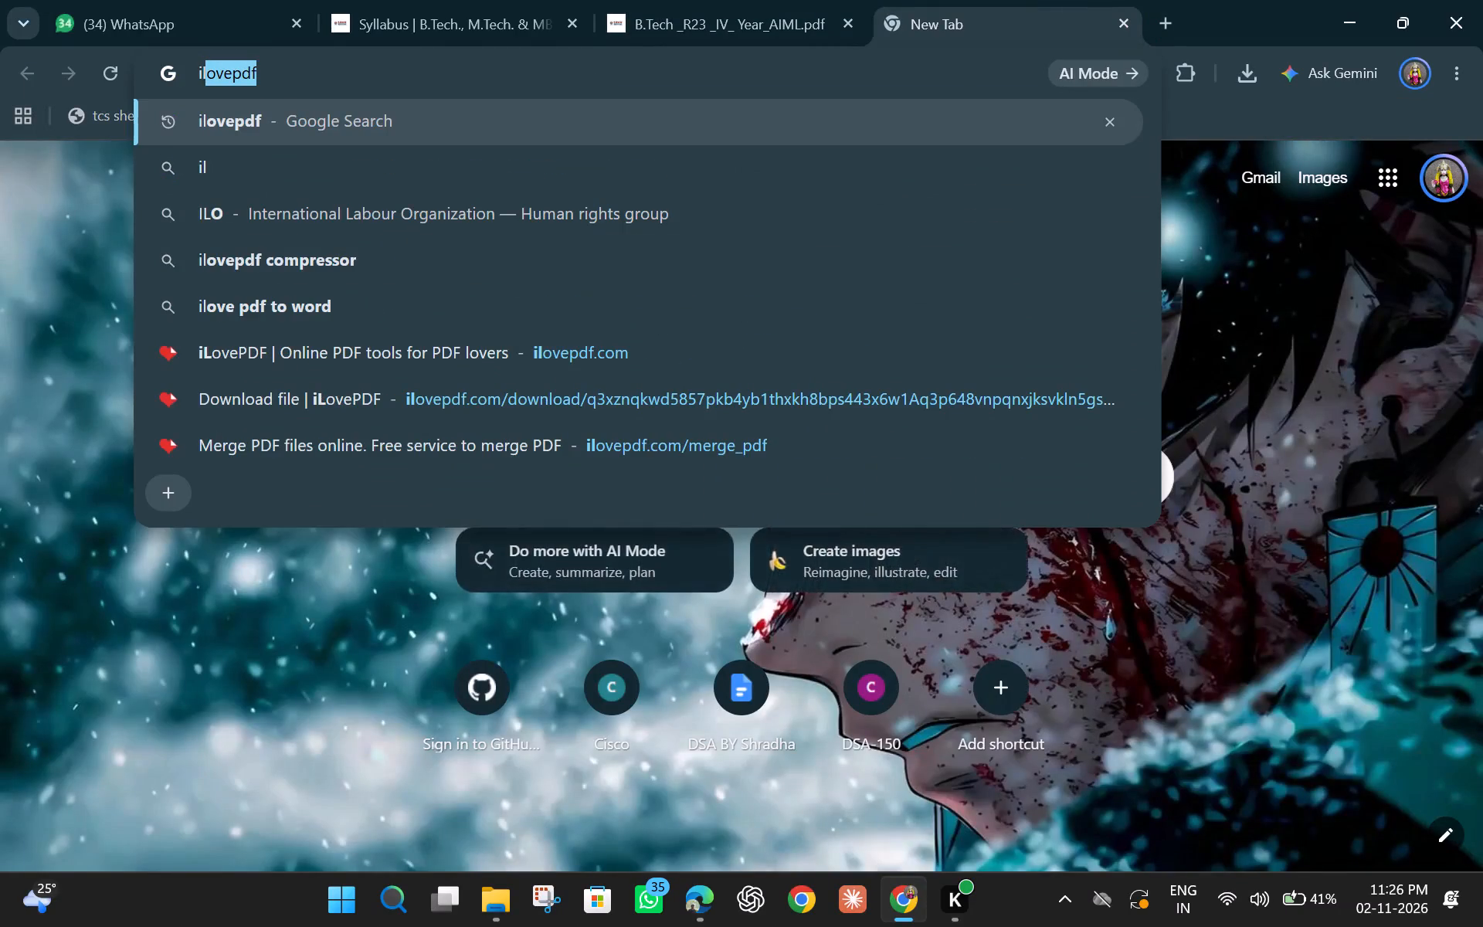
# Search the web for ilovepdf, open the iLovePDF site and go to its Merge PDF tool.
pyautogui.press('Return')
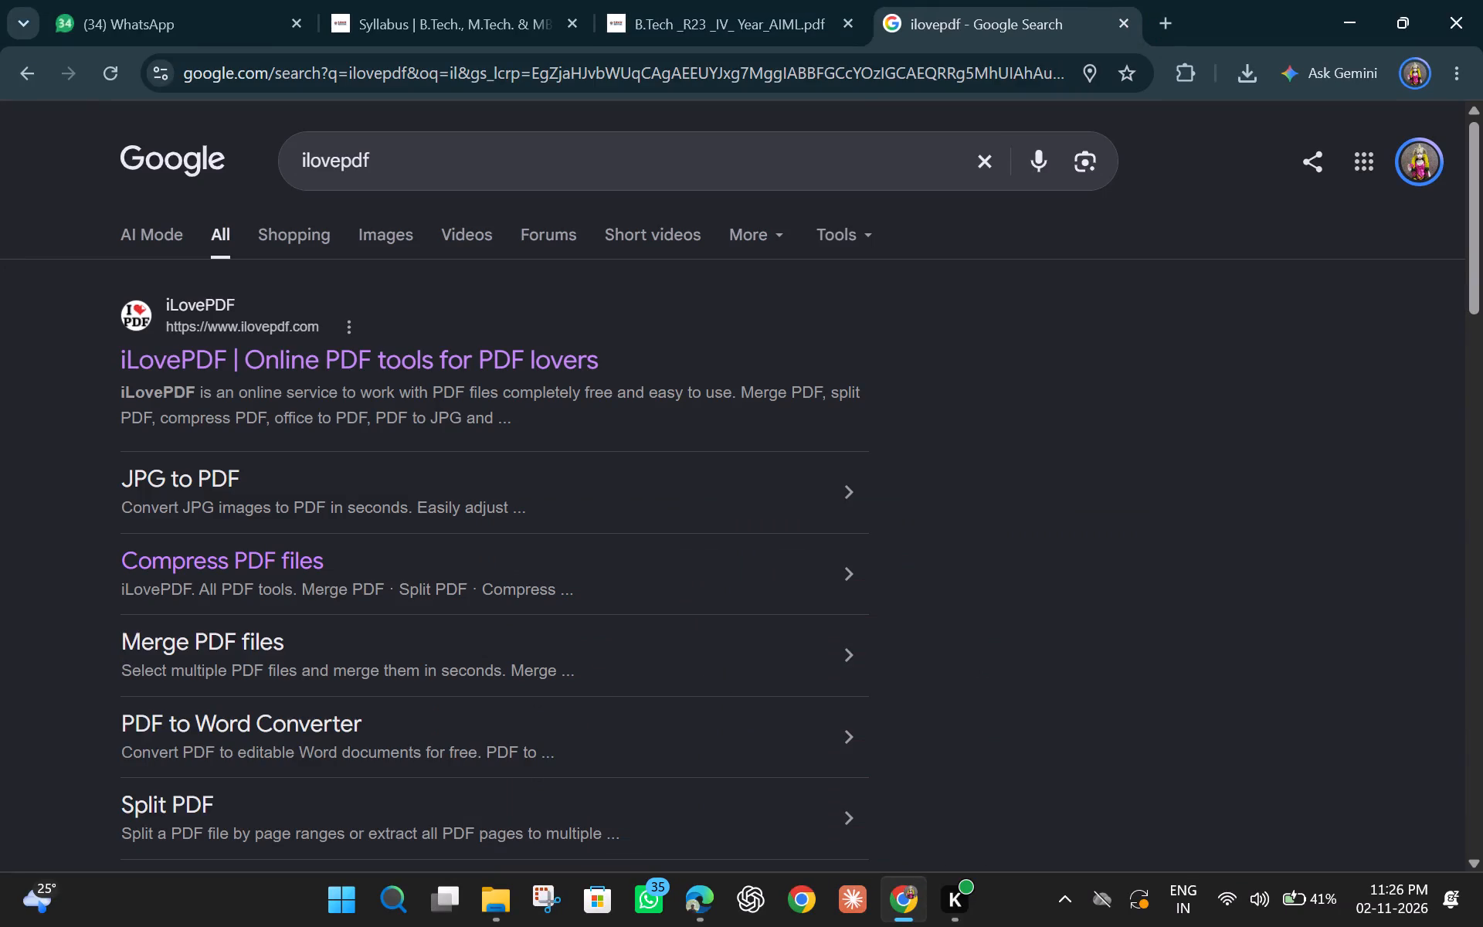
pyautogui.click(368, 355)
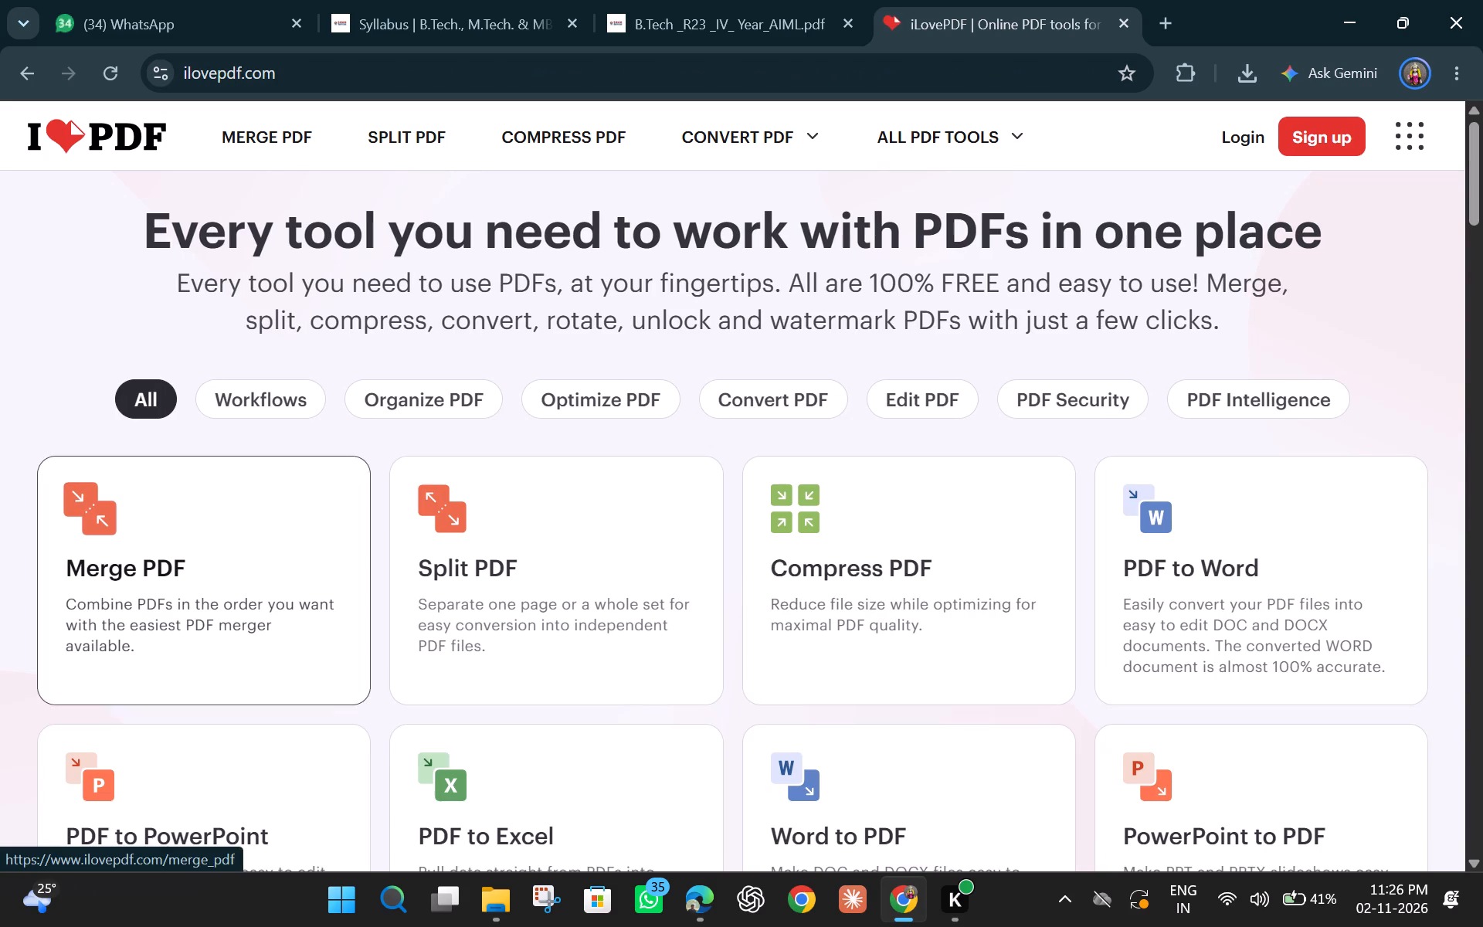
pyautogui.click(291, 525)
# Add exp-1-1, exp-1-2 and exp-1-3 from the Desktop's PE folder to the merge, one after another in that order.
pyautogui.click(614, 425)
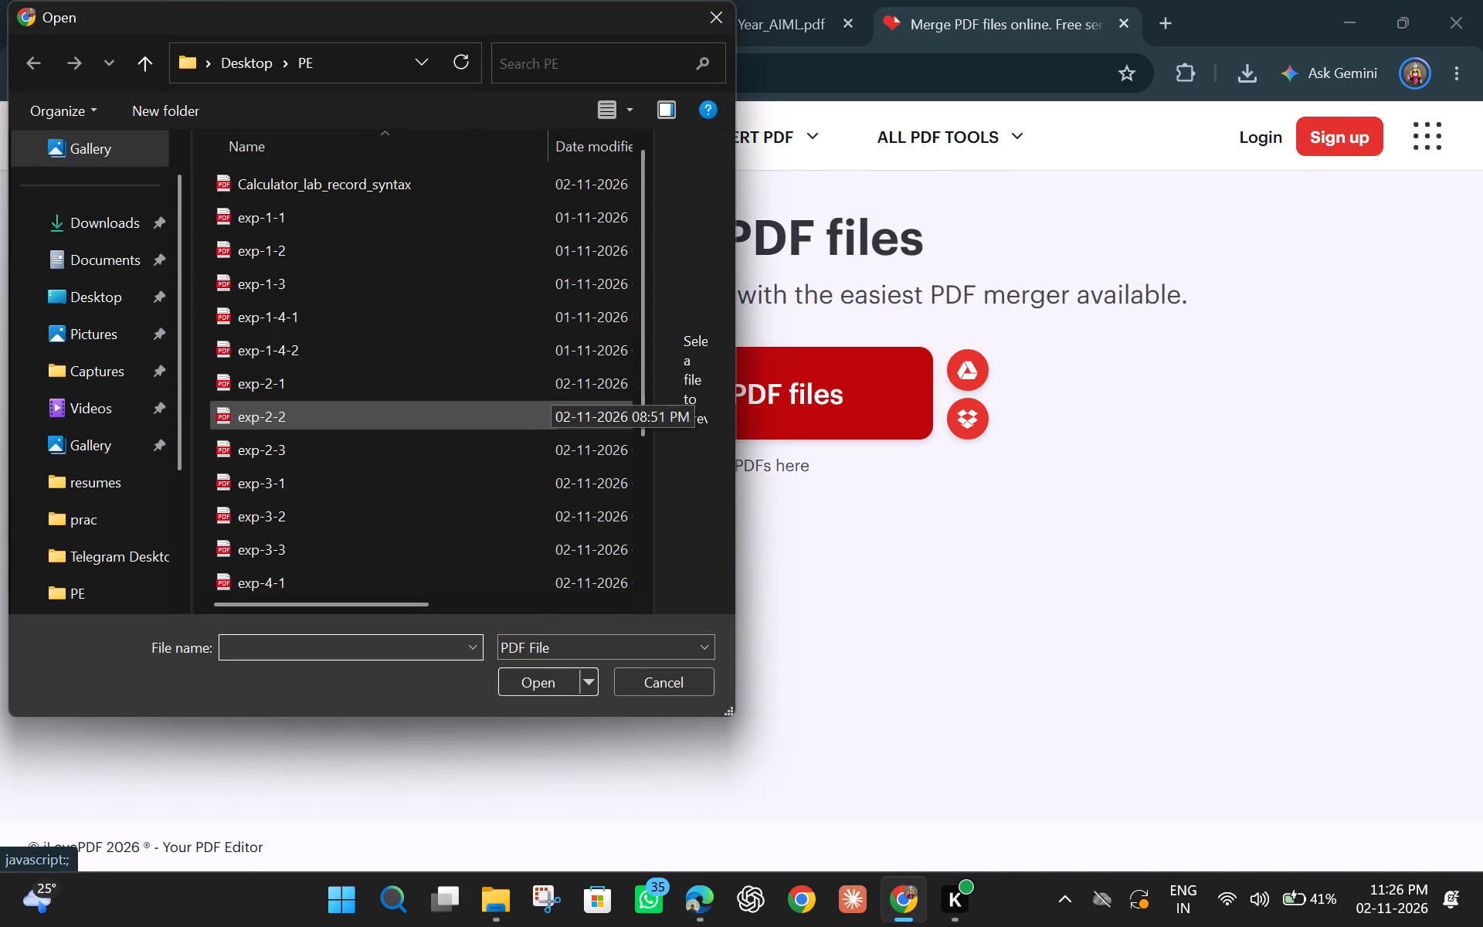
pyautogui.click(509, 219)
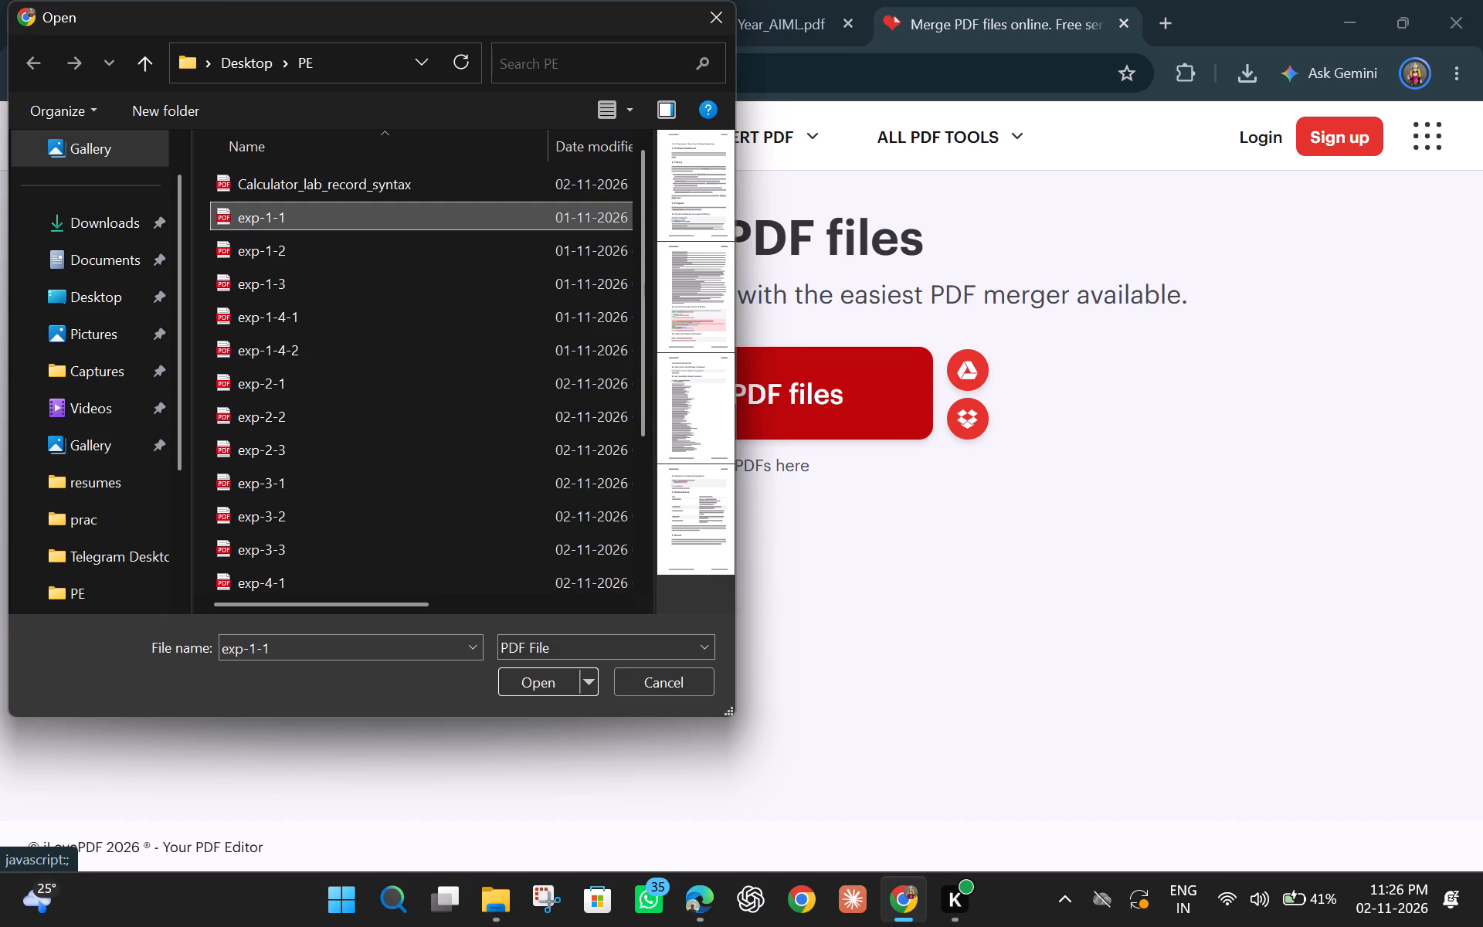
pyautogui.press('Return')
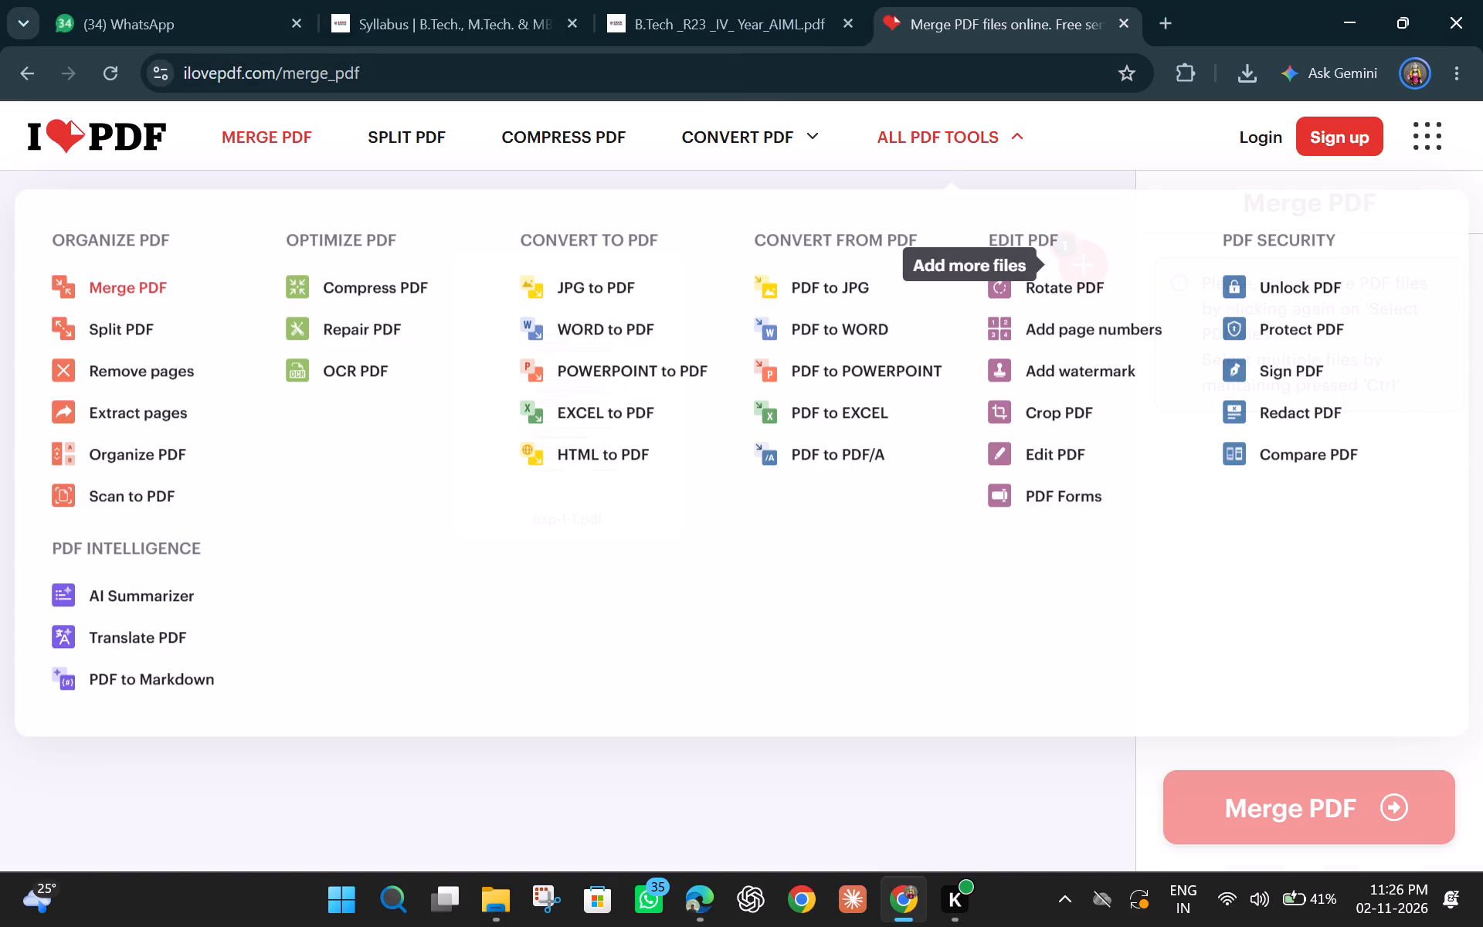
pyautogui.click(1094, 276)
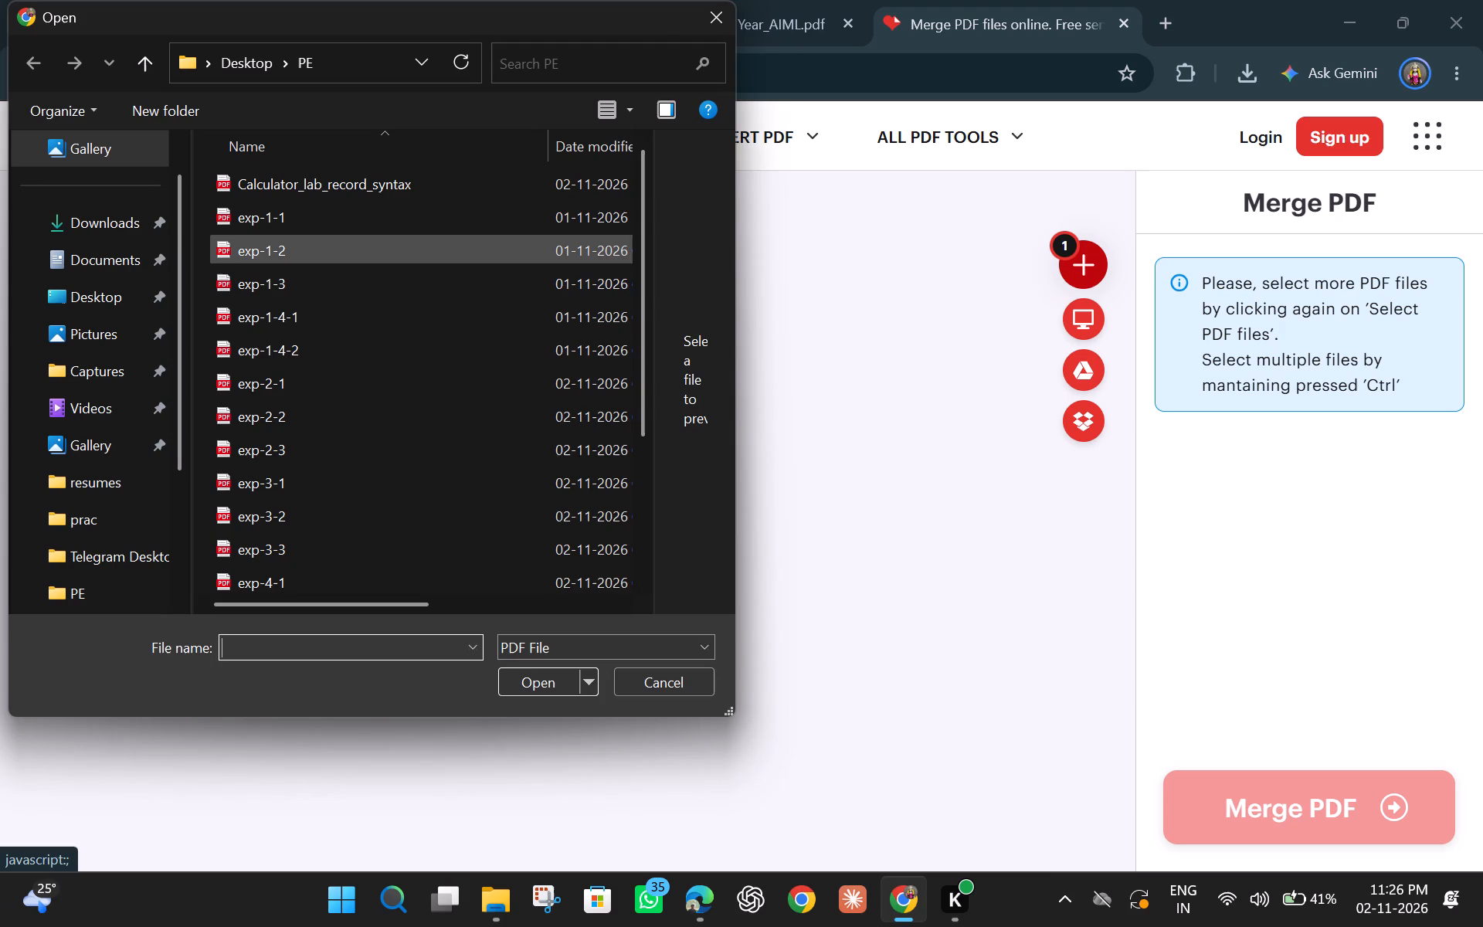
pyautogui.click(521, 236)
pyautogui.press('Return')
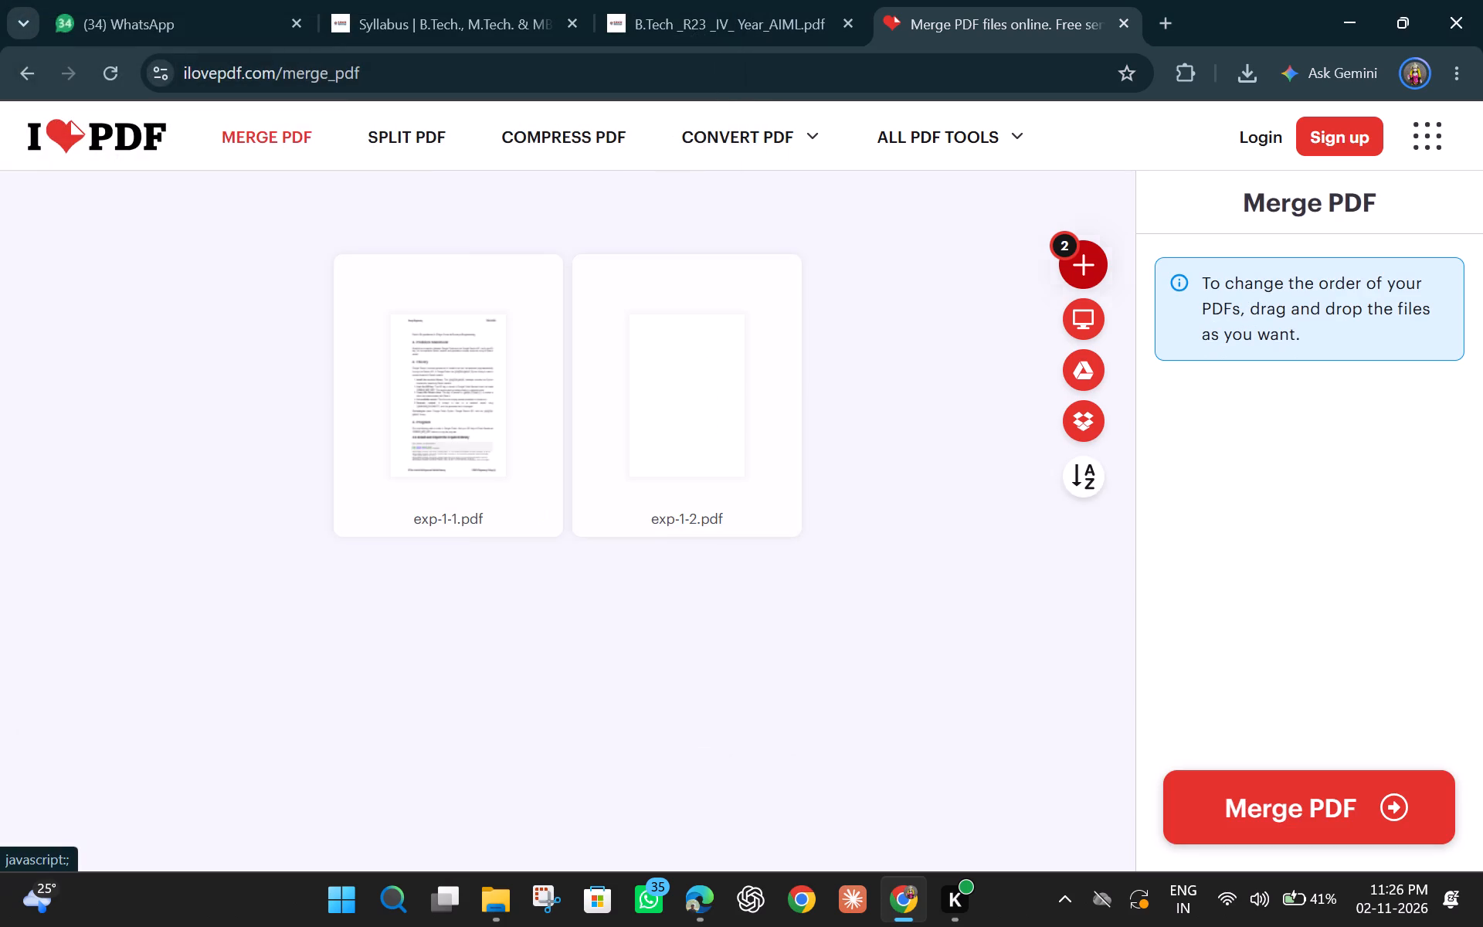
pyautogui.click(1073, 279)
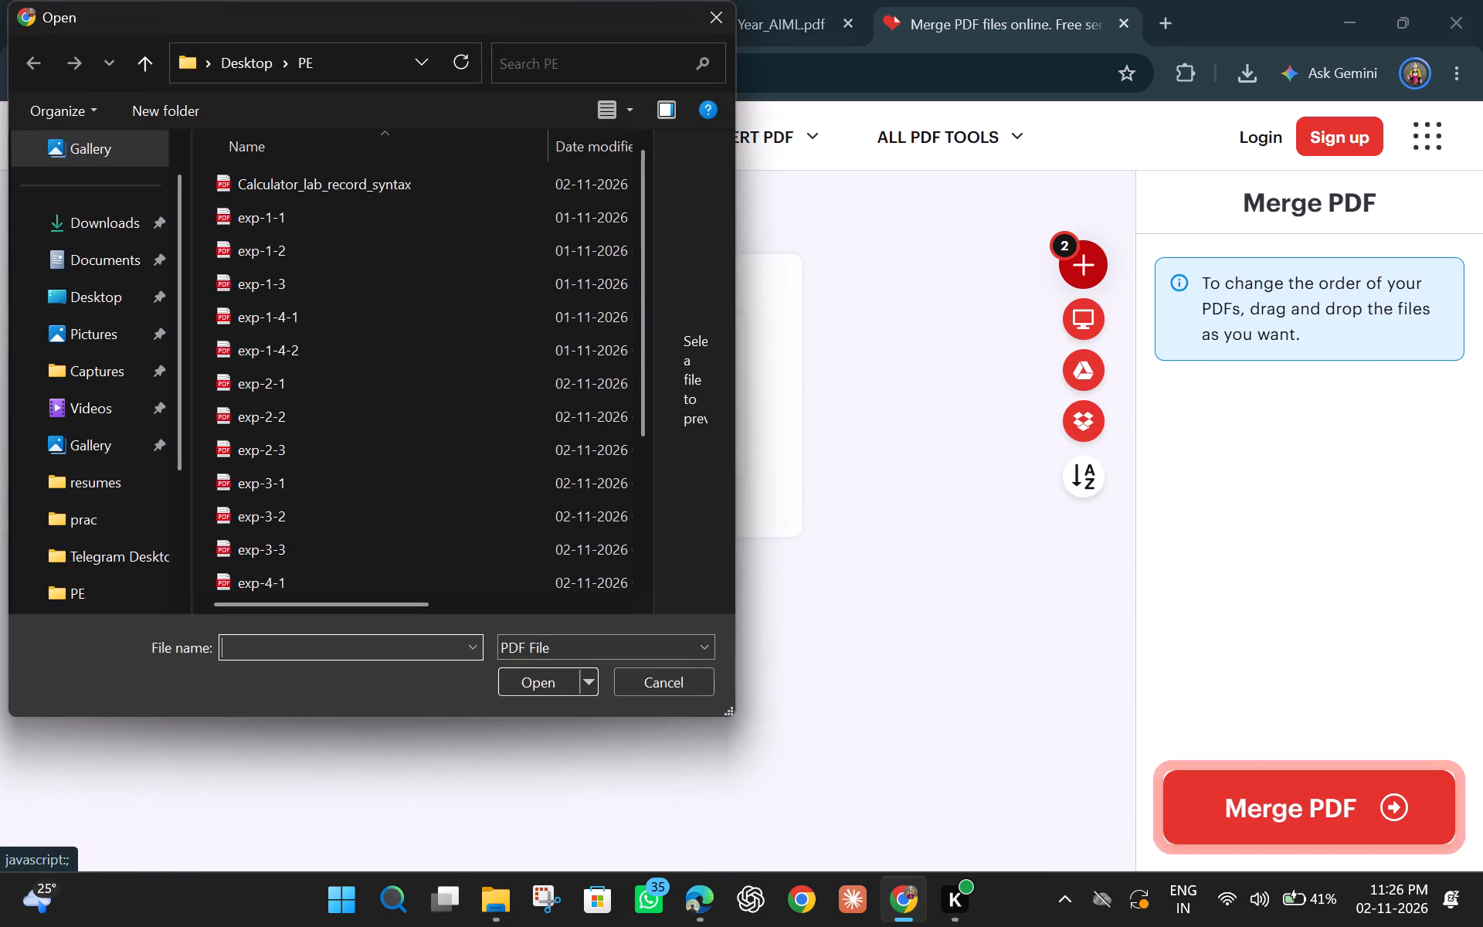
pyautogui.click(411, 287)
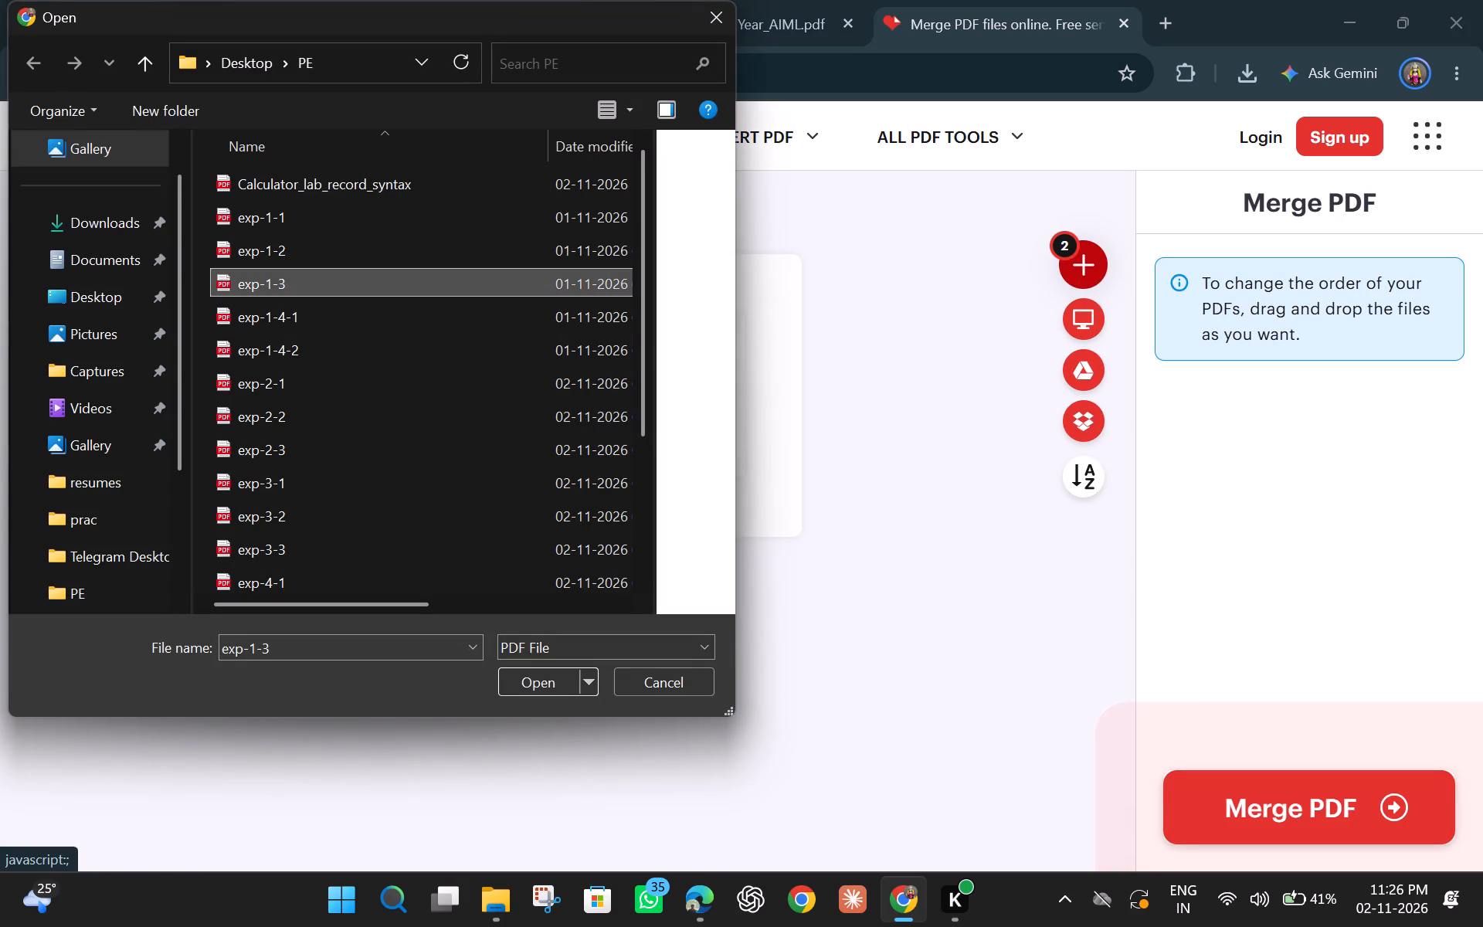
pyautogui.press('Return')
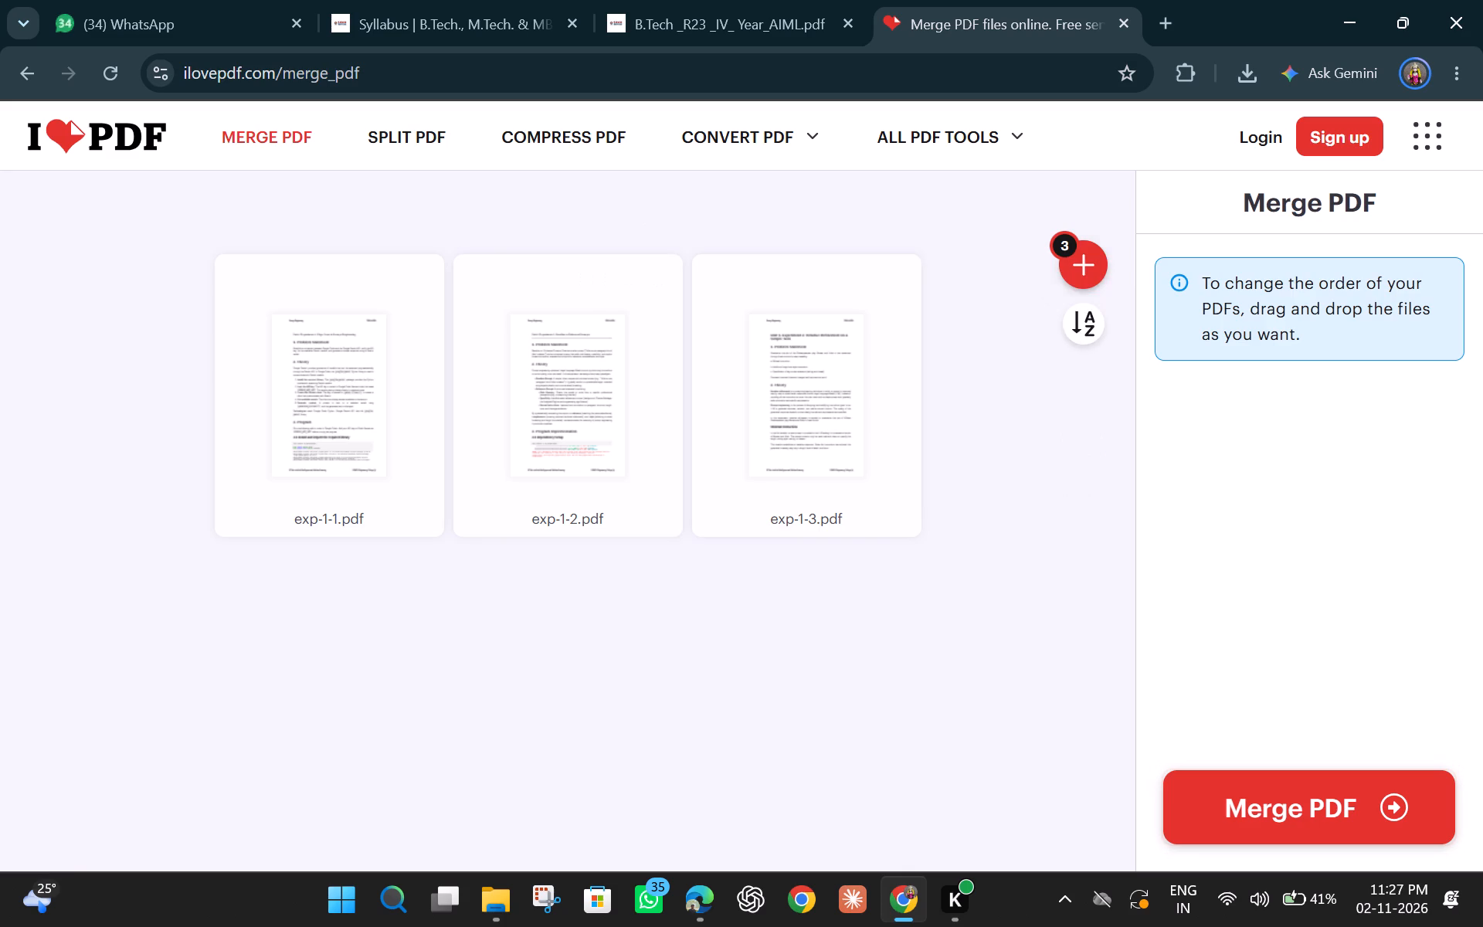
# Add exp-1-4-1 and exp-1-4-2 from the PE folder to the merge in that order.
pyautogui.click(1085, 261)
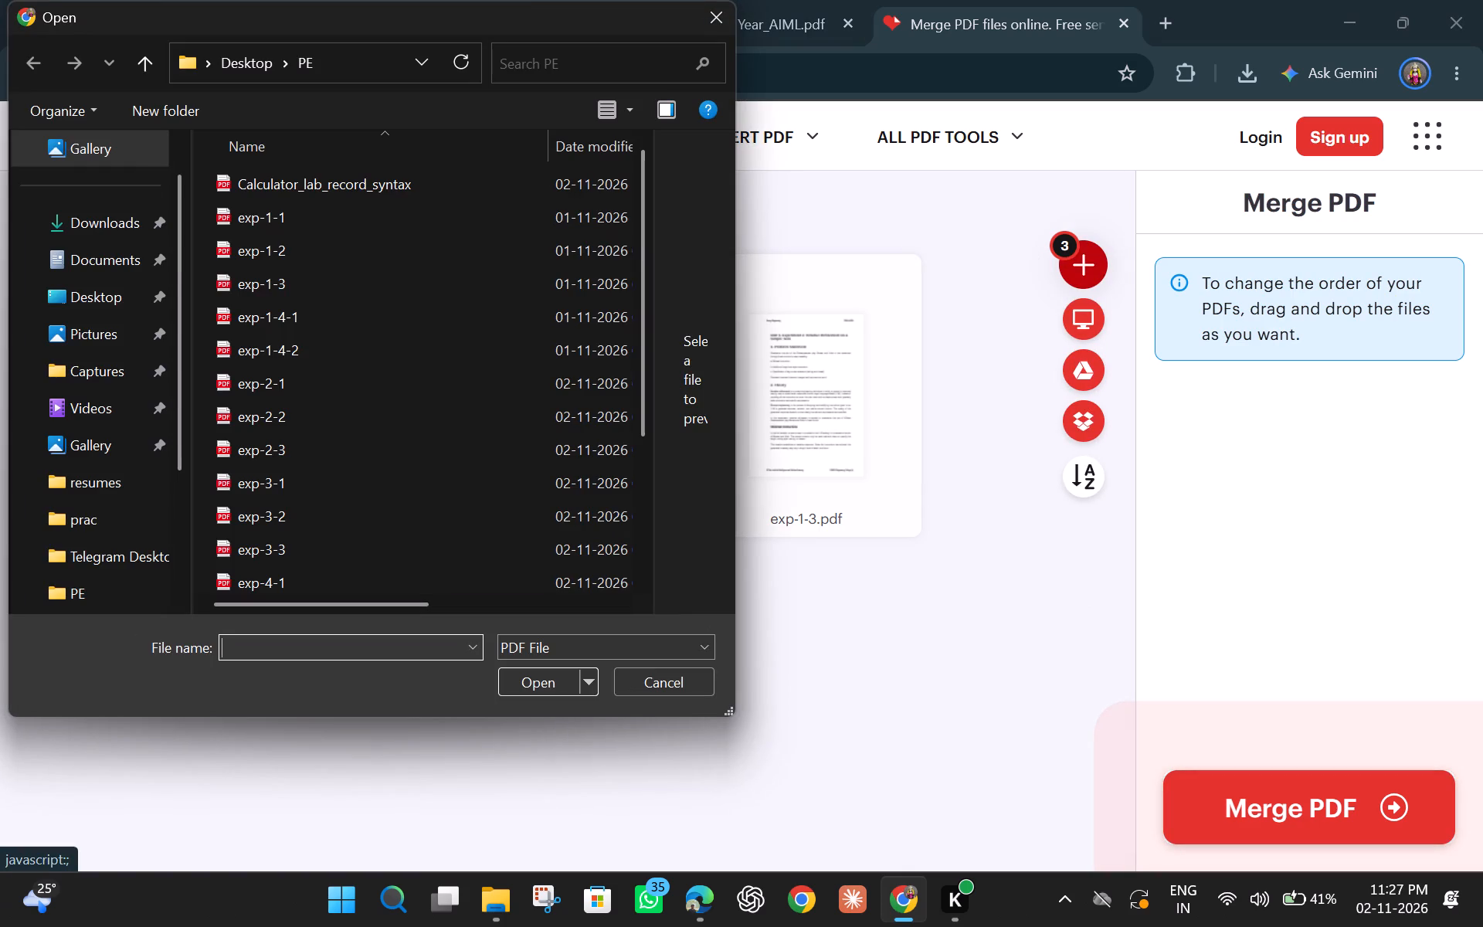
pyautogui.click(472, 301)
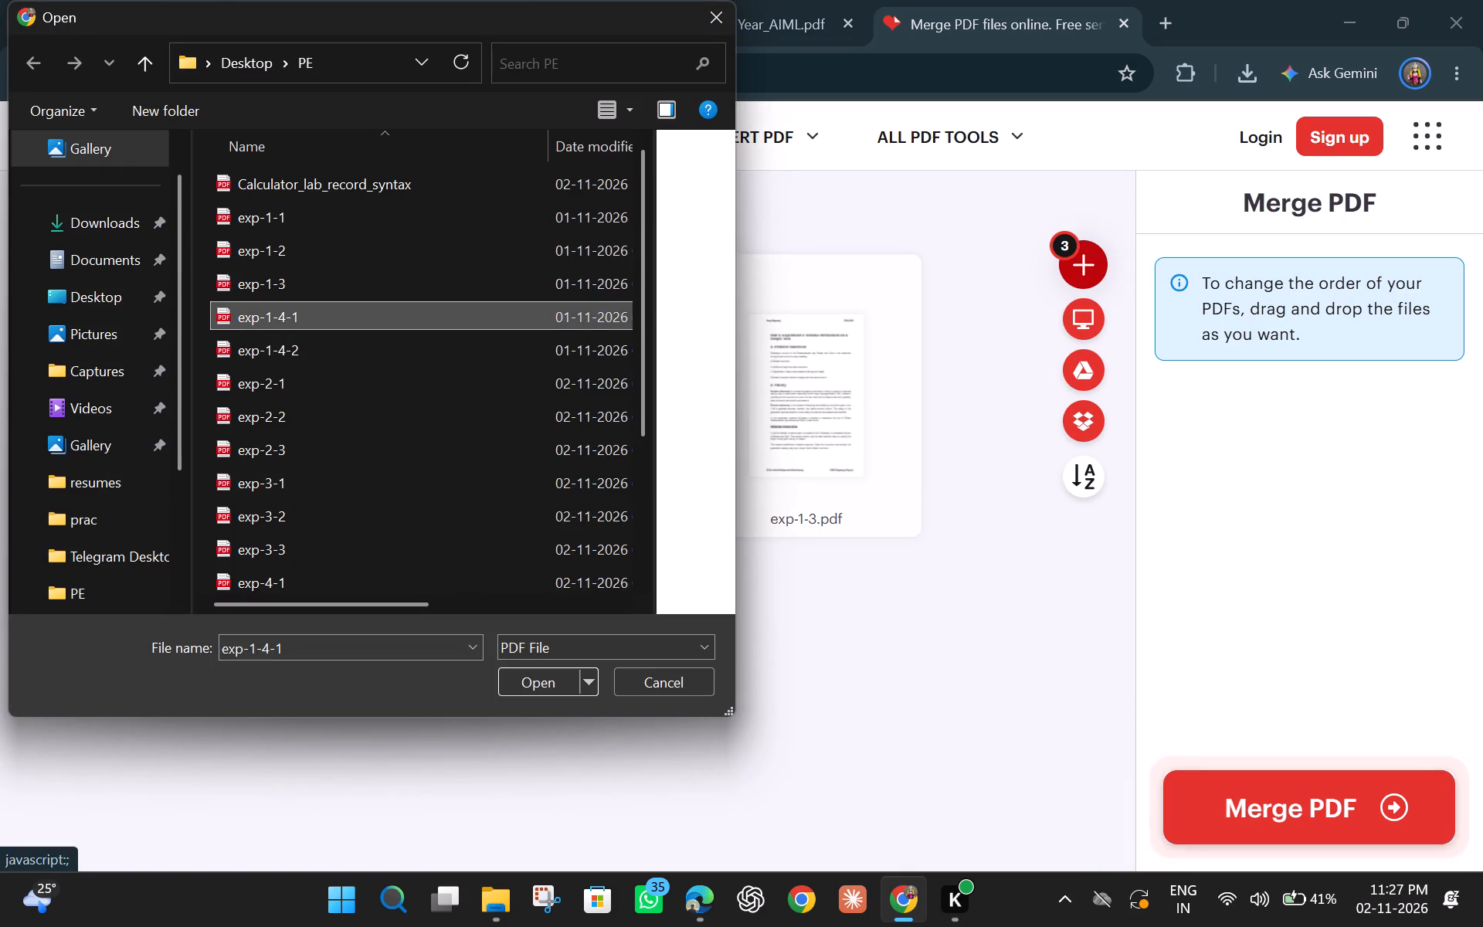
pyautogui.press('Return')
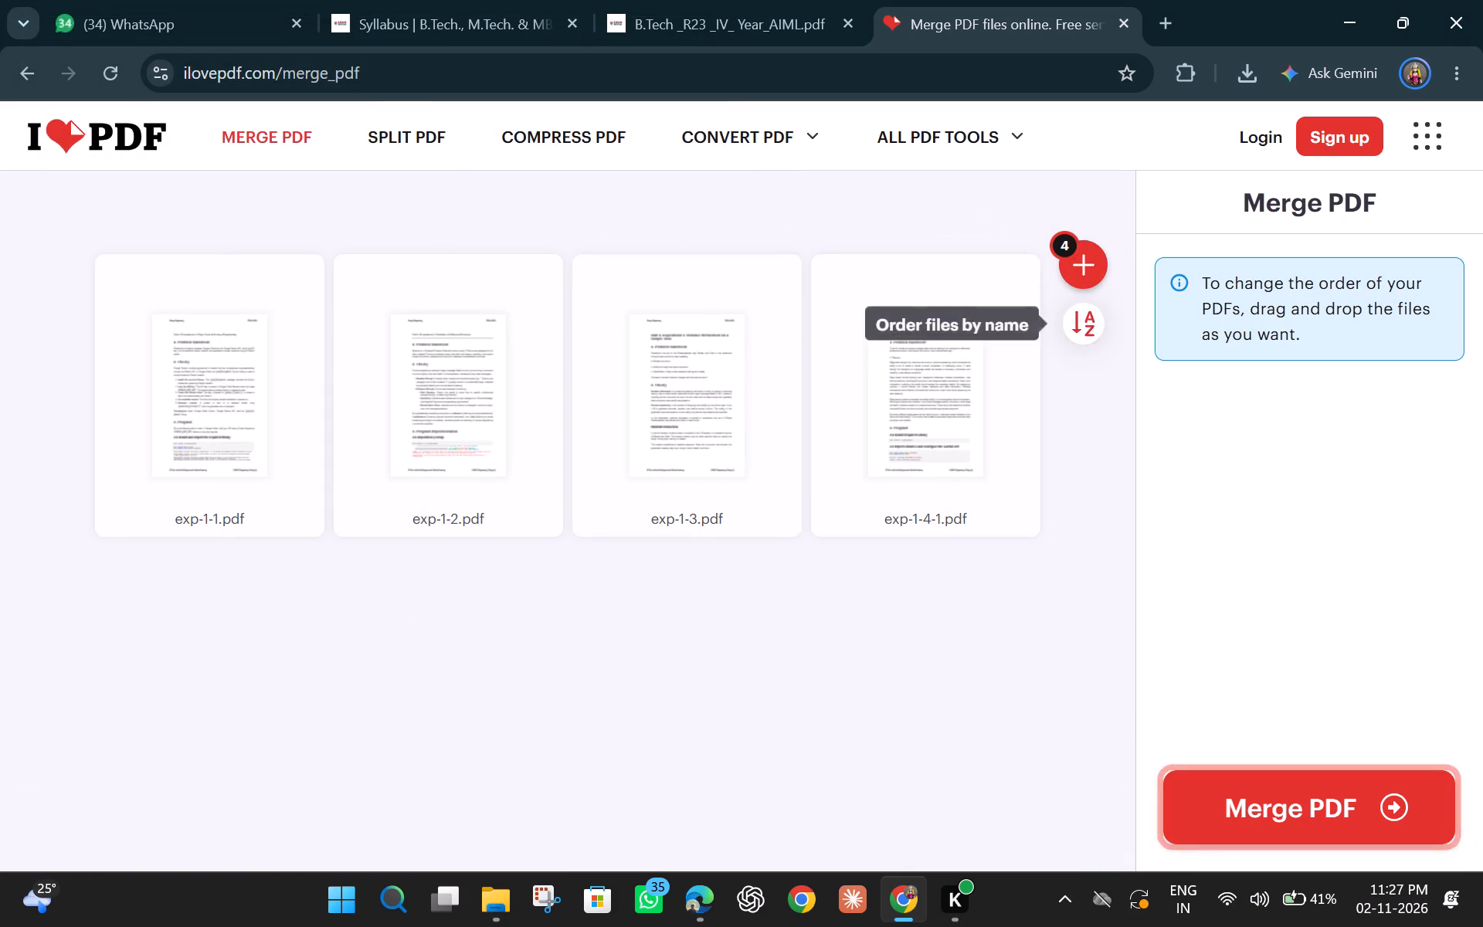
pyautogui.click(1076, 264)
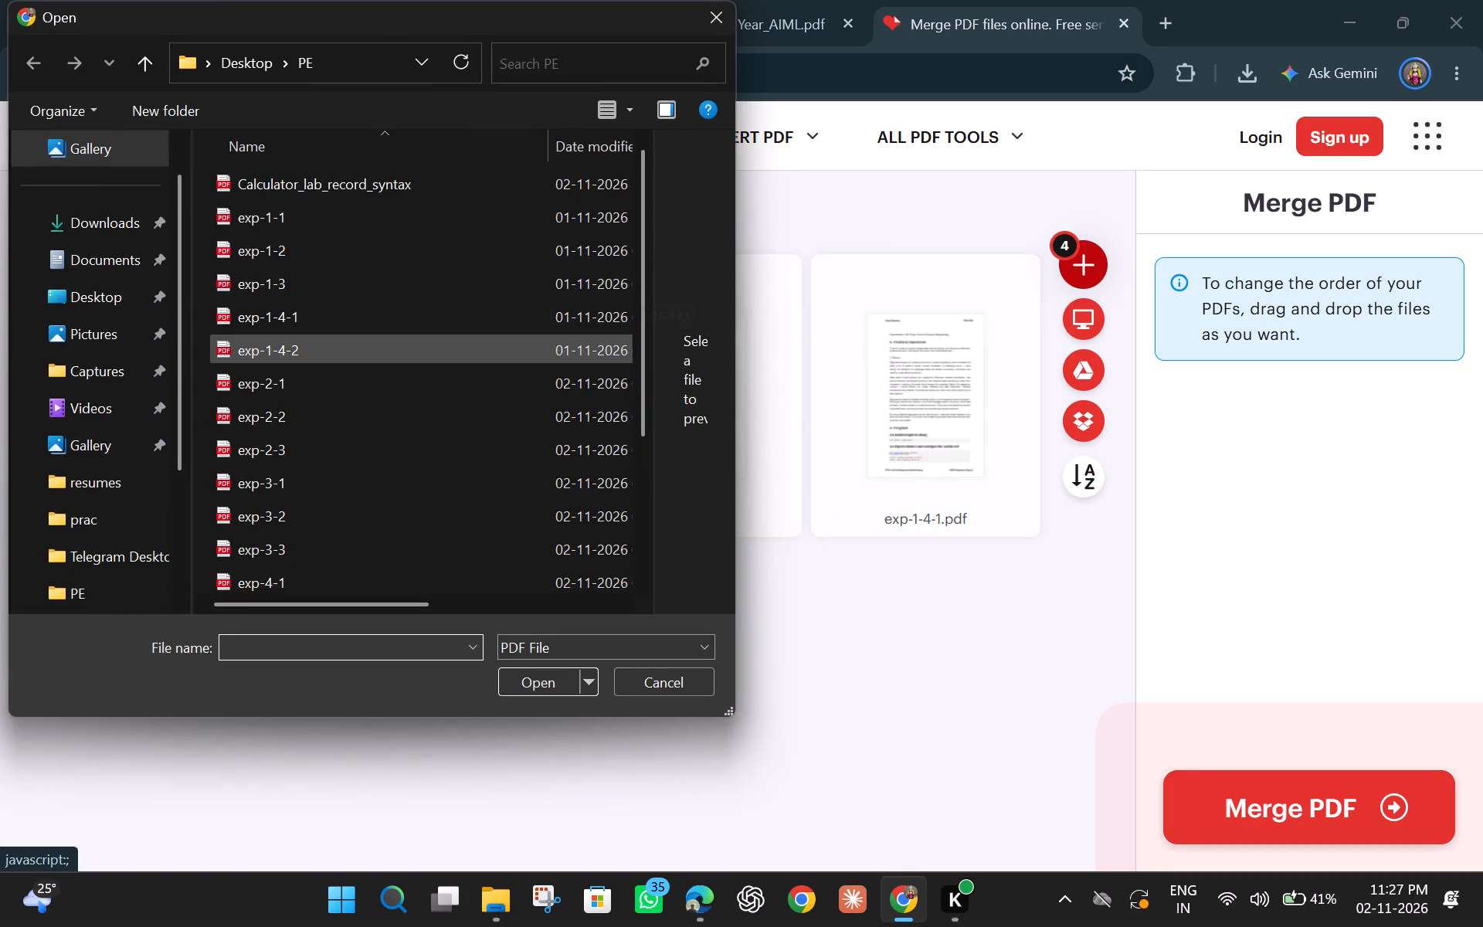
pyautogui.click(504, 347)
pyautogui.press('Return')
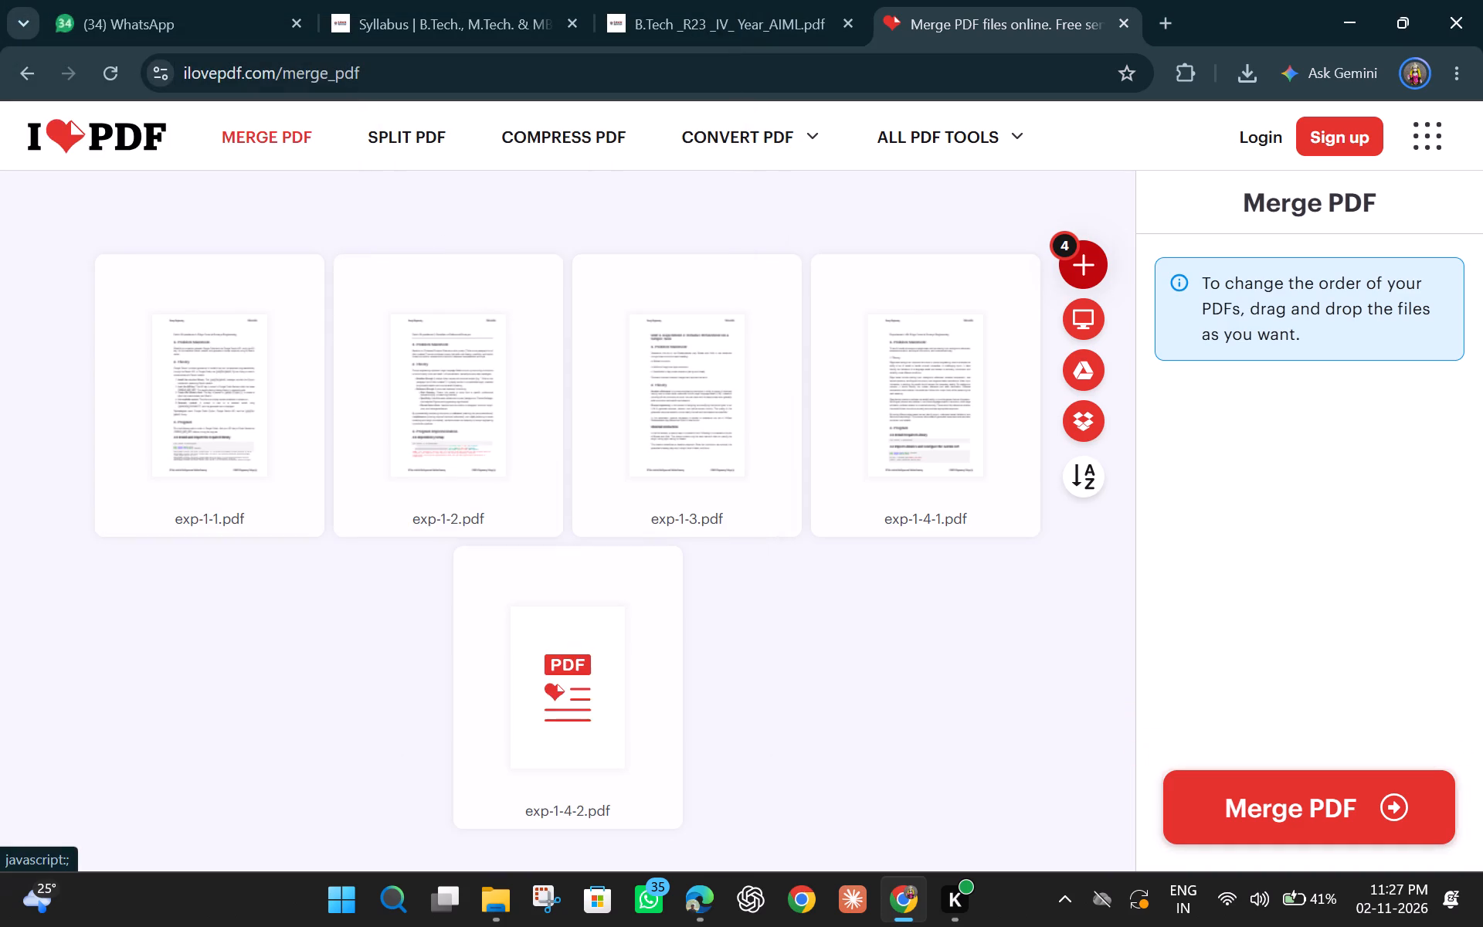
# In File Explorer, open exp-1-4-2 and exp-1-4-1 from the PE folder to check which experiment each contains, closing each one after viewing.
pyautogui.click(500, 908)
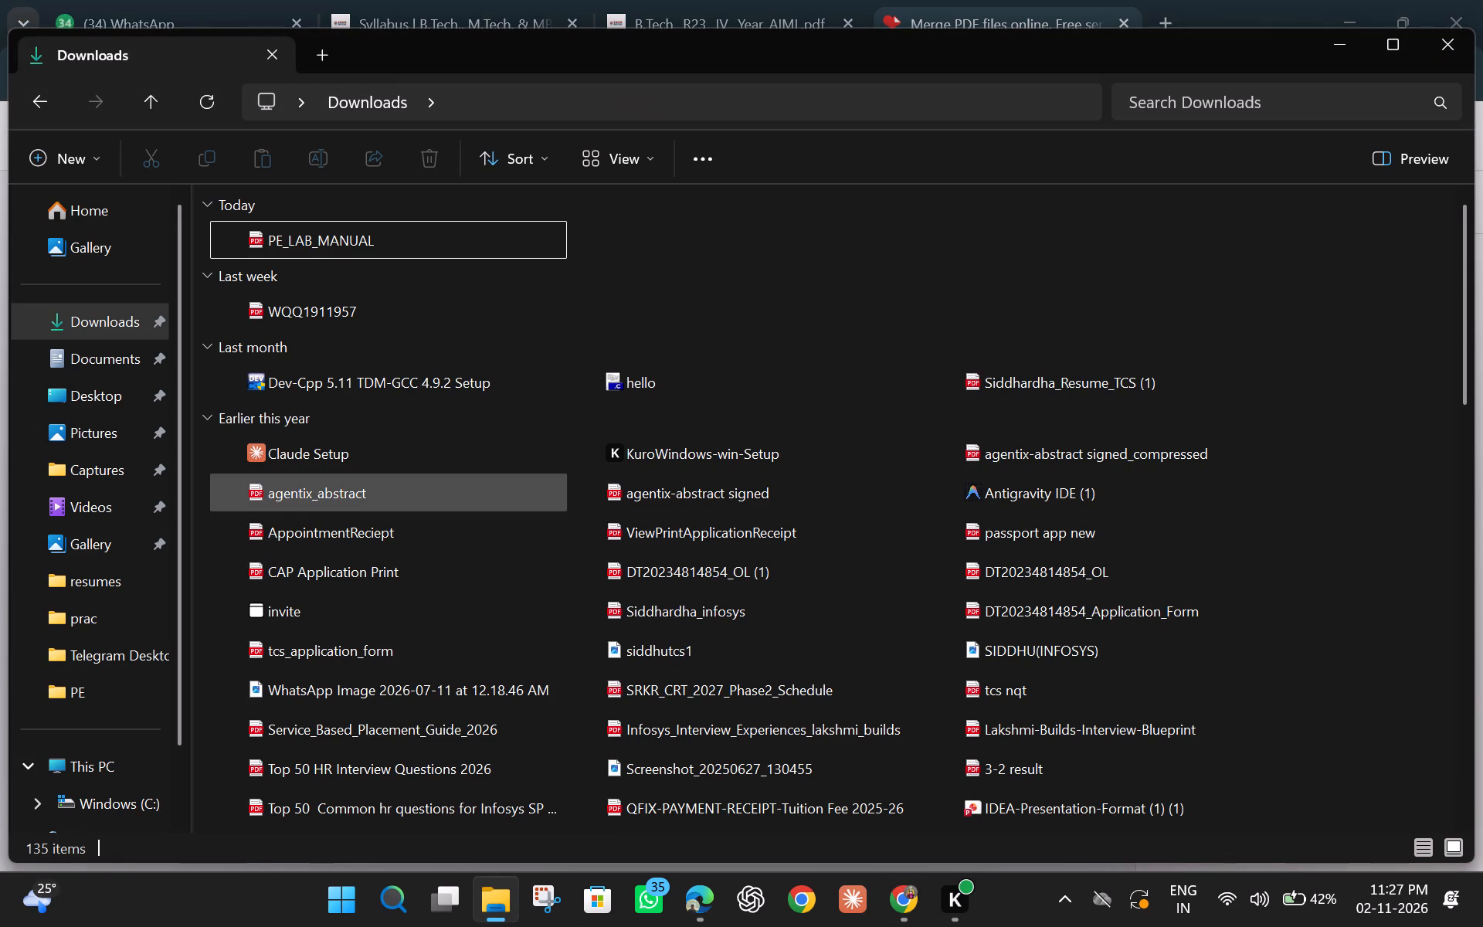
pyautogui.click(126, 684)
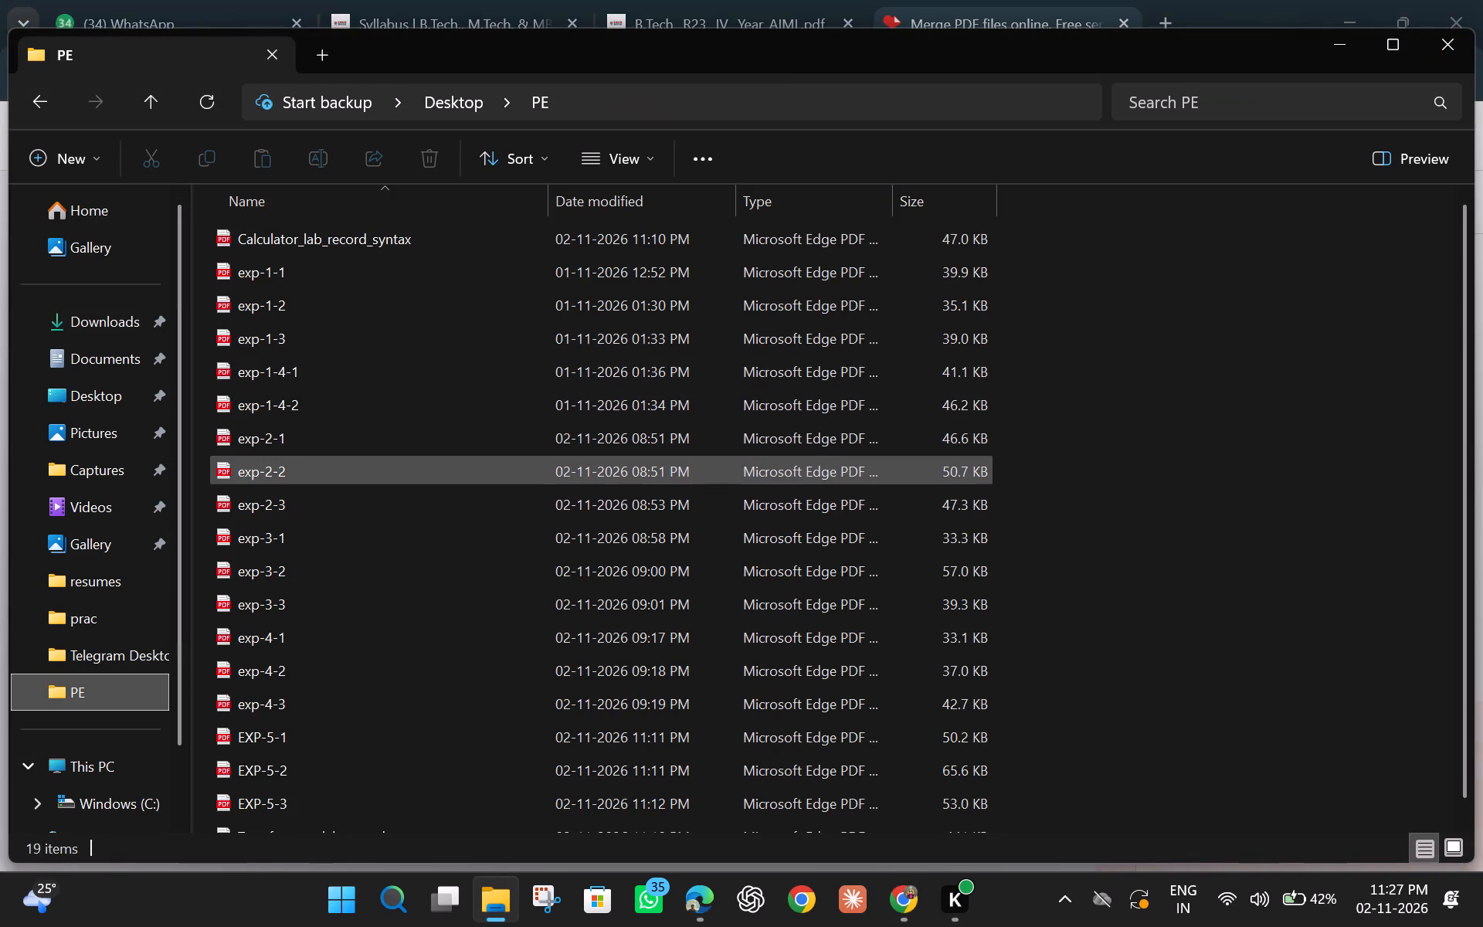
pyautogui.doubleClick(335, 408)
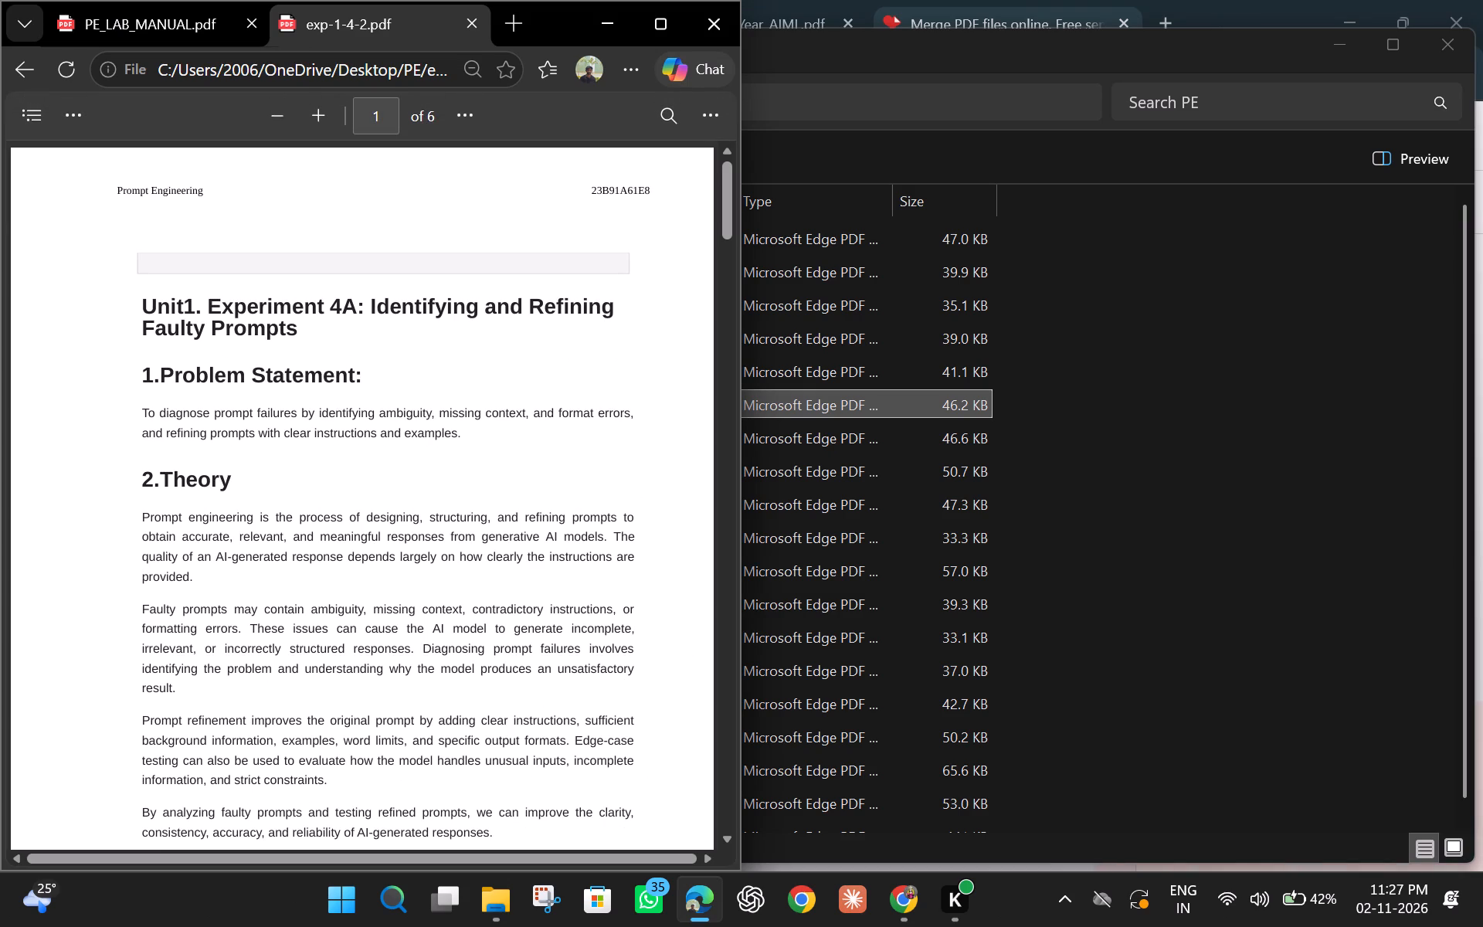
pyautogui.click(475, 25)
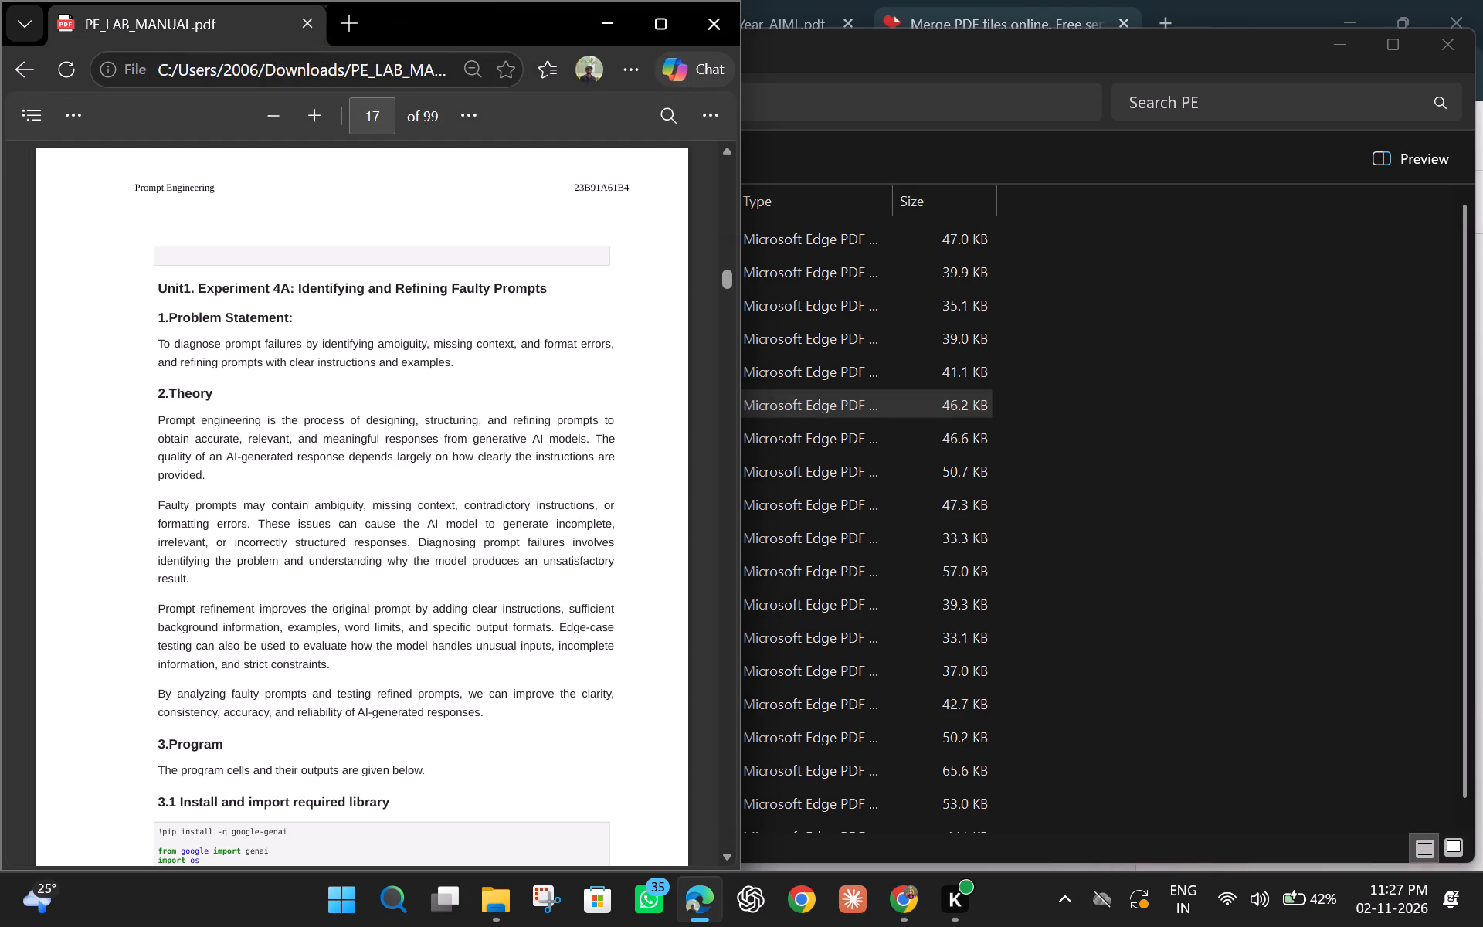
pyautogui.click(1105, 462)
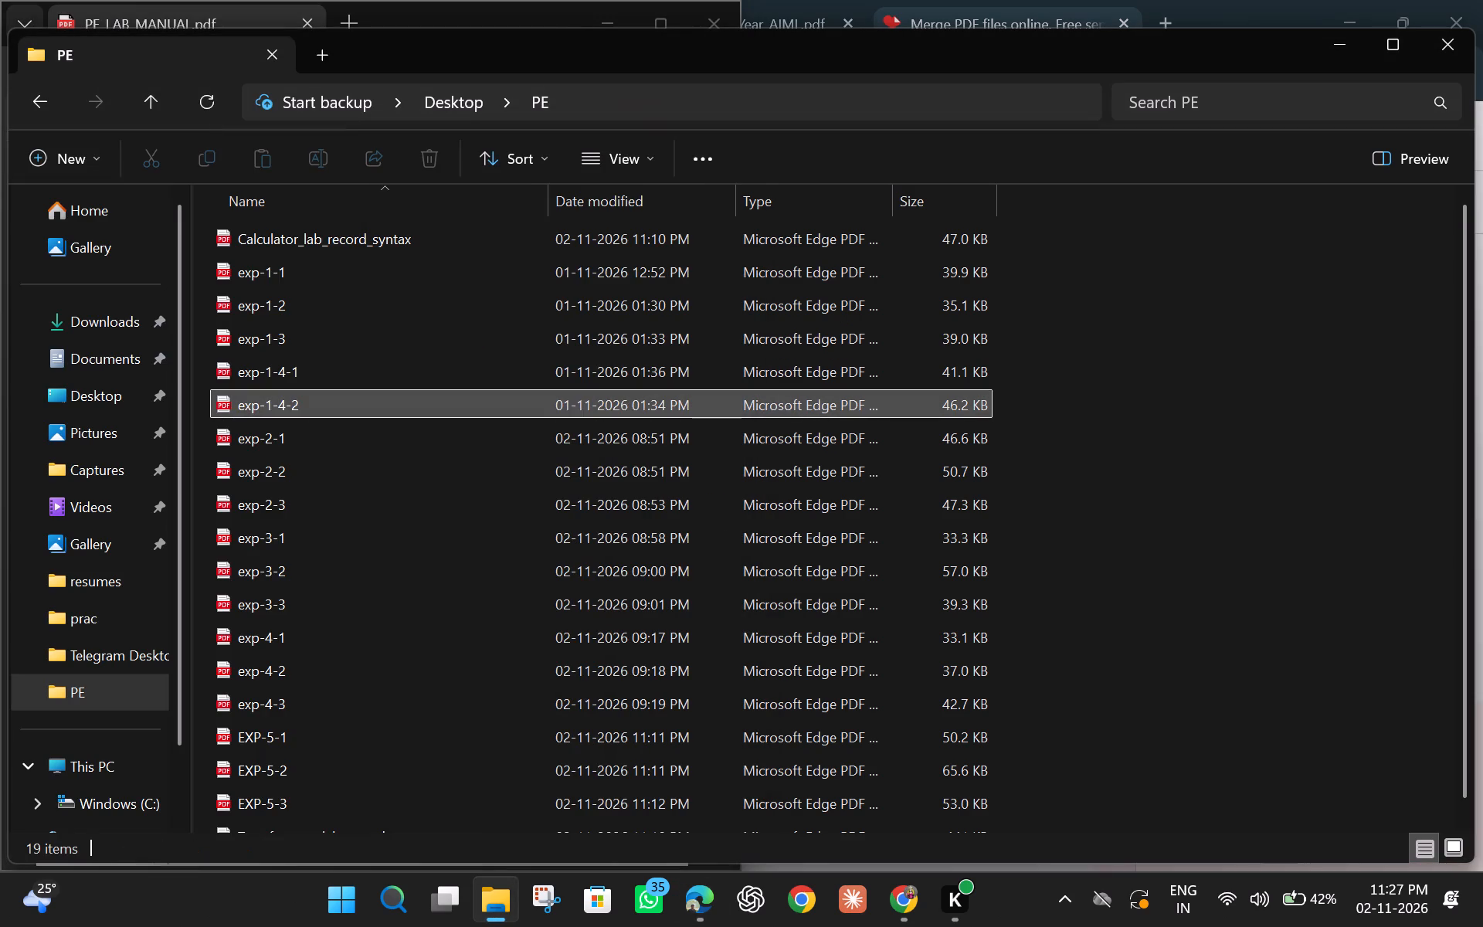
pyautogui.doubleClick(712, 382)
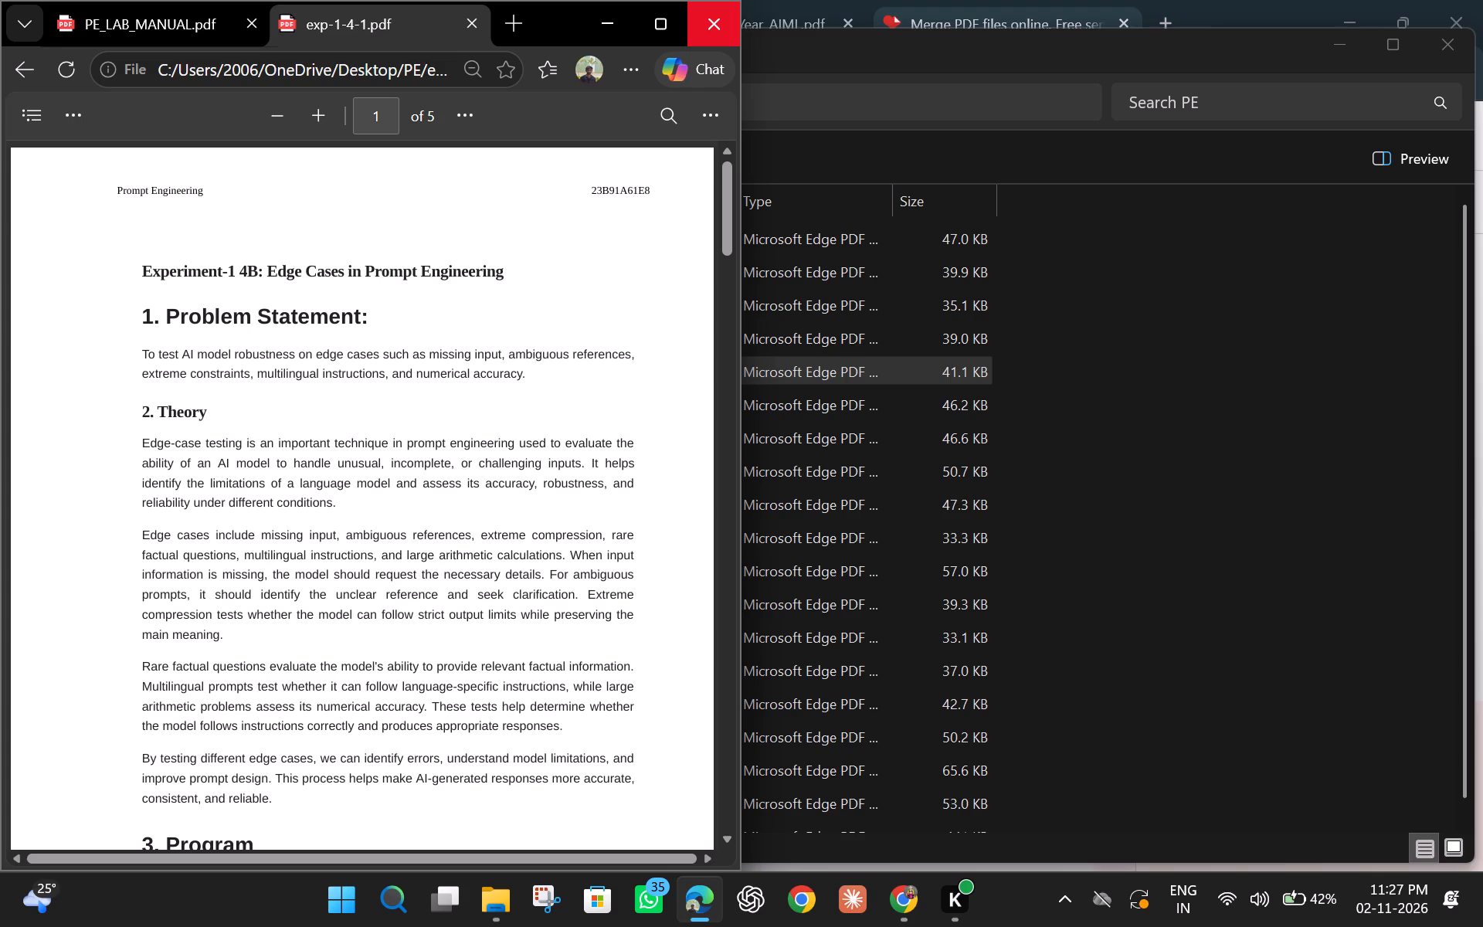
pyautogui.click(478, 22)
pyautogui.hotkey('alt', 'Tab')
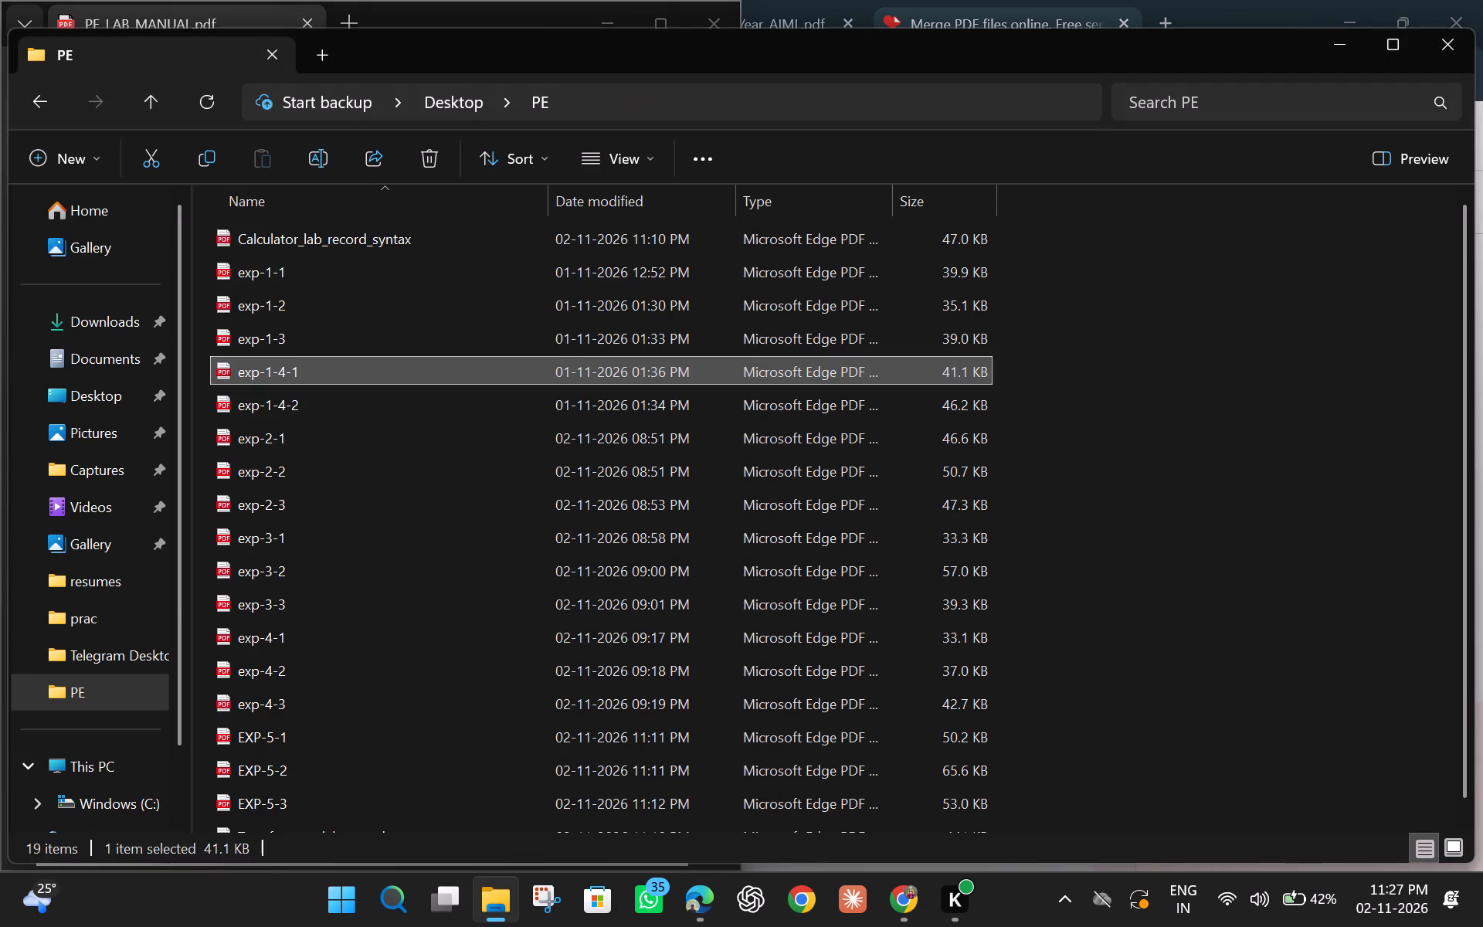
pyautogui.hotkey('alt', 'Tab')
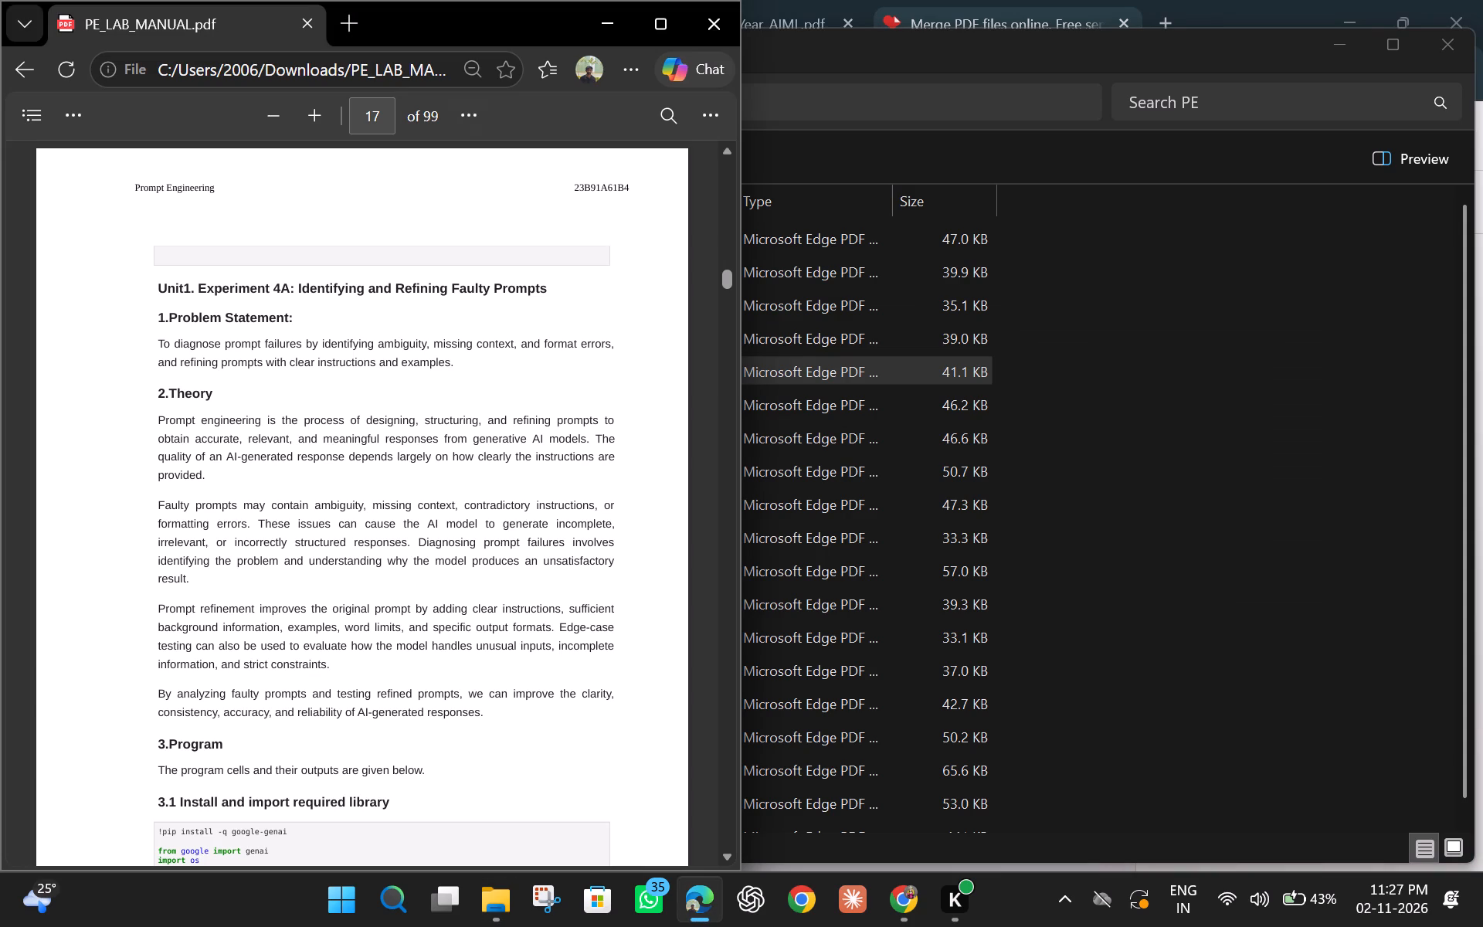
pyautogui.hotkey('alt', 'Tab')
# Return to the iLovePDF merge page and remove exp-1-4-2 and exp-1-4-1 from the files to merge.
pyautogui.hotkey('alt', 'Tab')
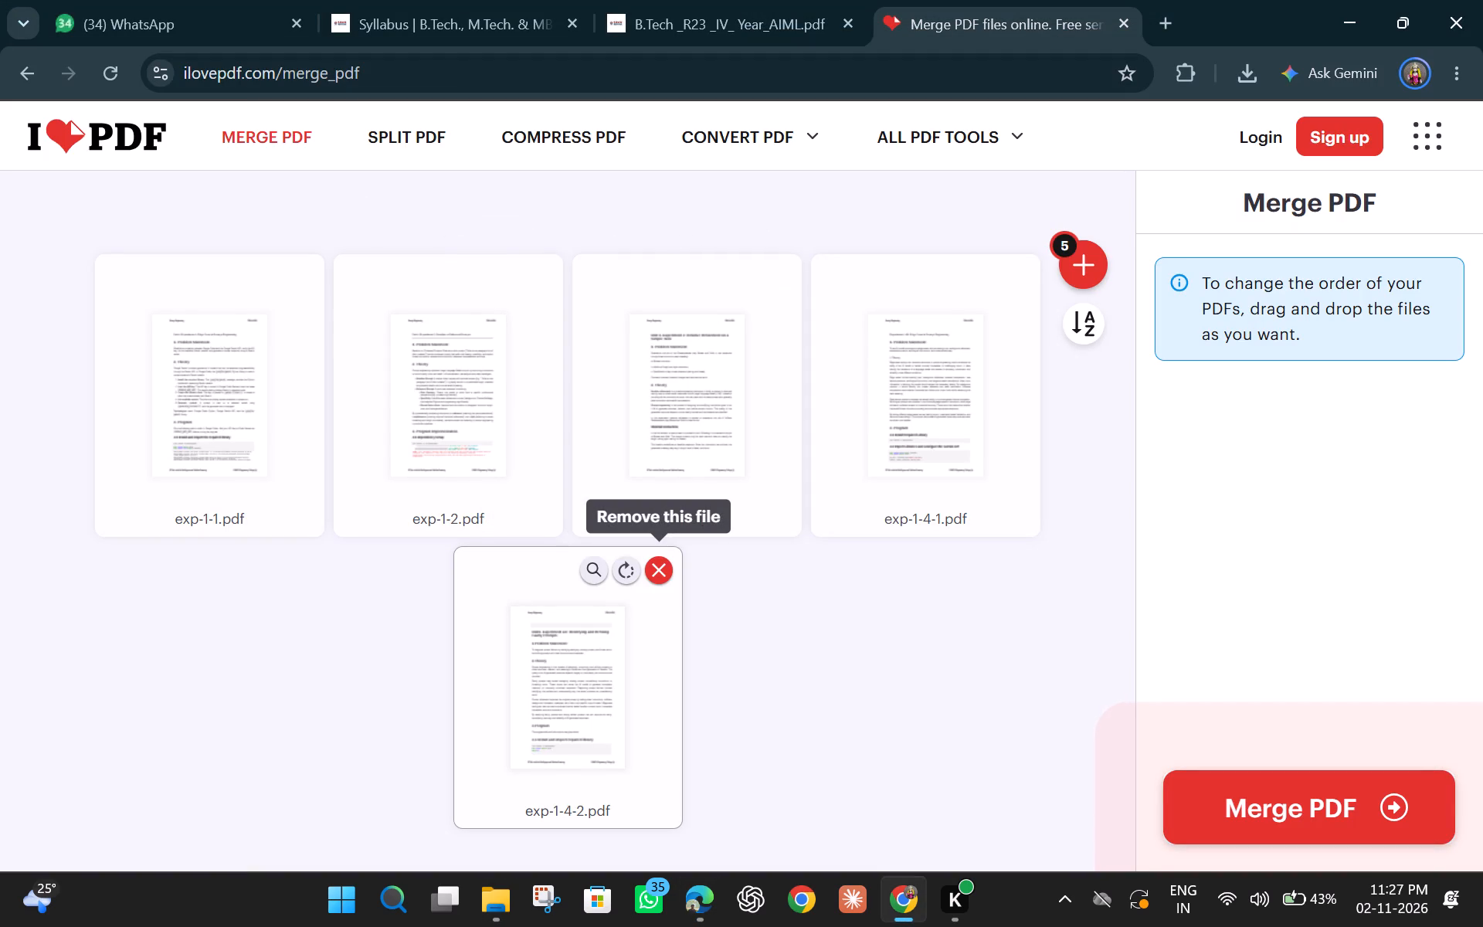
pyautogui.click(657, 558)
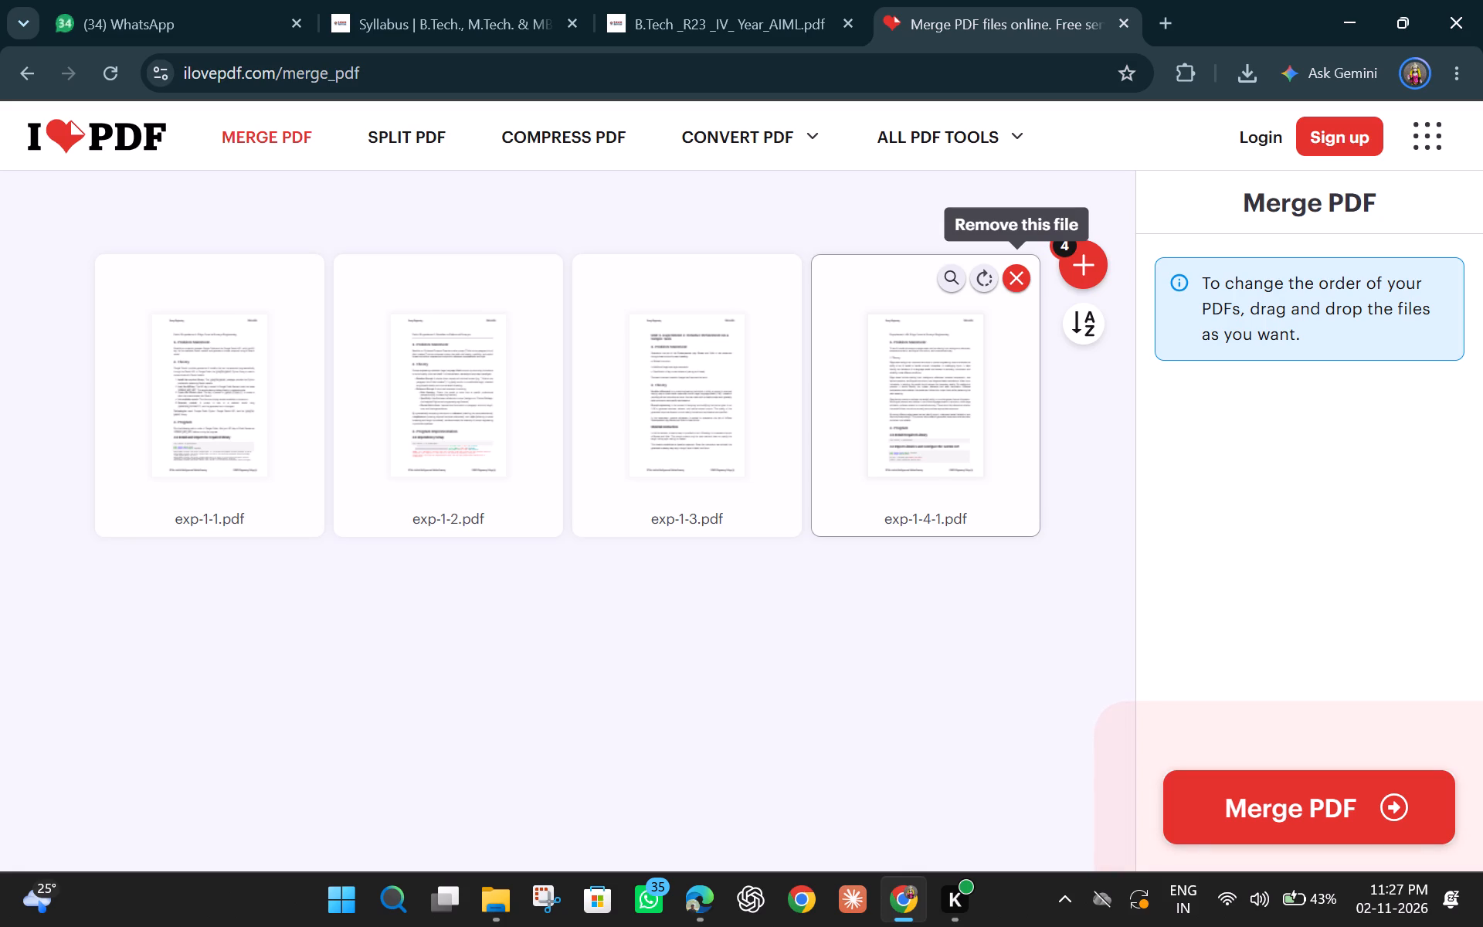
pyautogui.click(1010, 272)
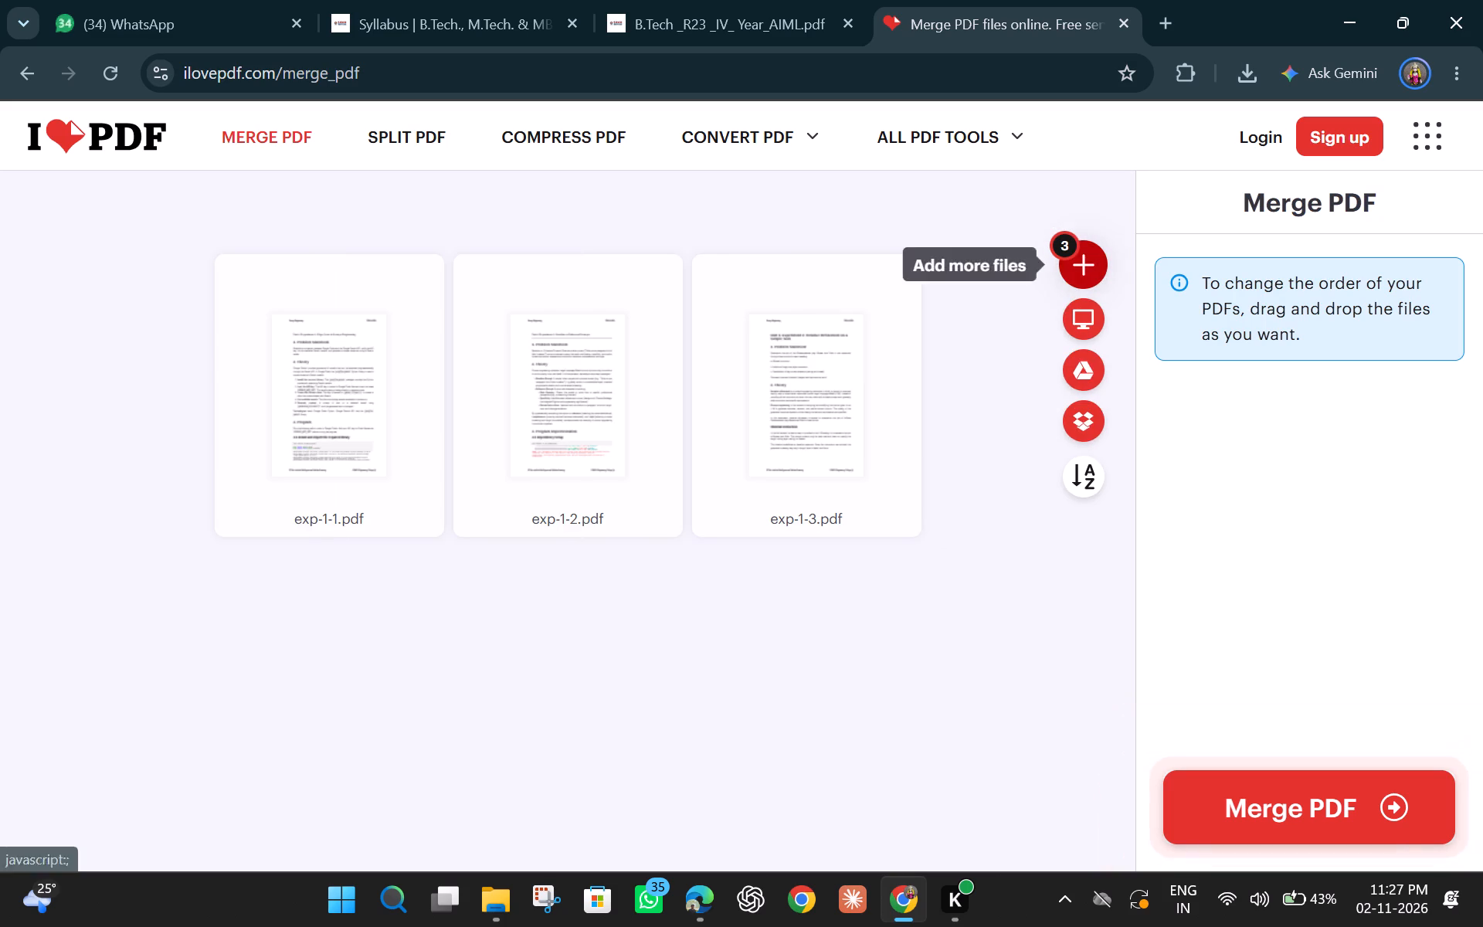
# Add exp-1-4-2 and then exp-1-4-1 from the PE folder to the merge, following exp-1-3.
pyautogui.click(1061, 270)
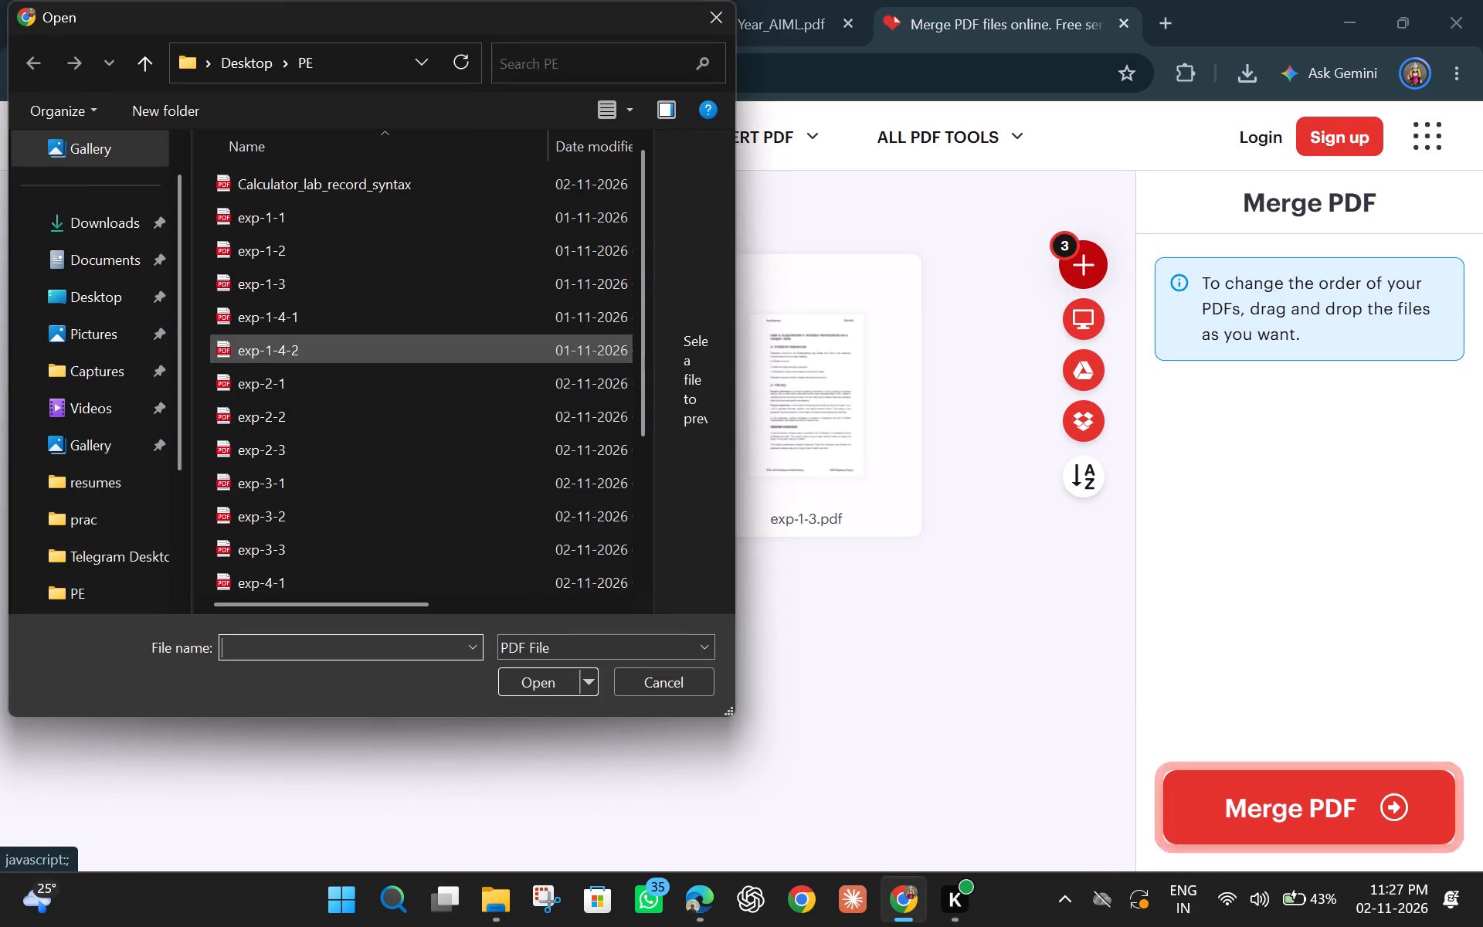
pyautogui.click(479, 341)
pyautogui.press('Return')
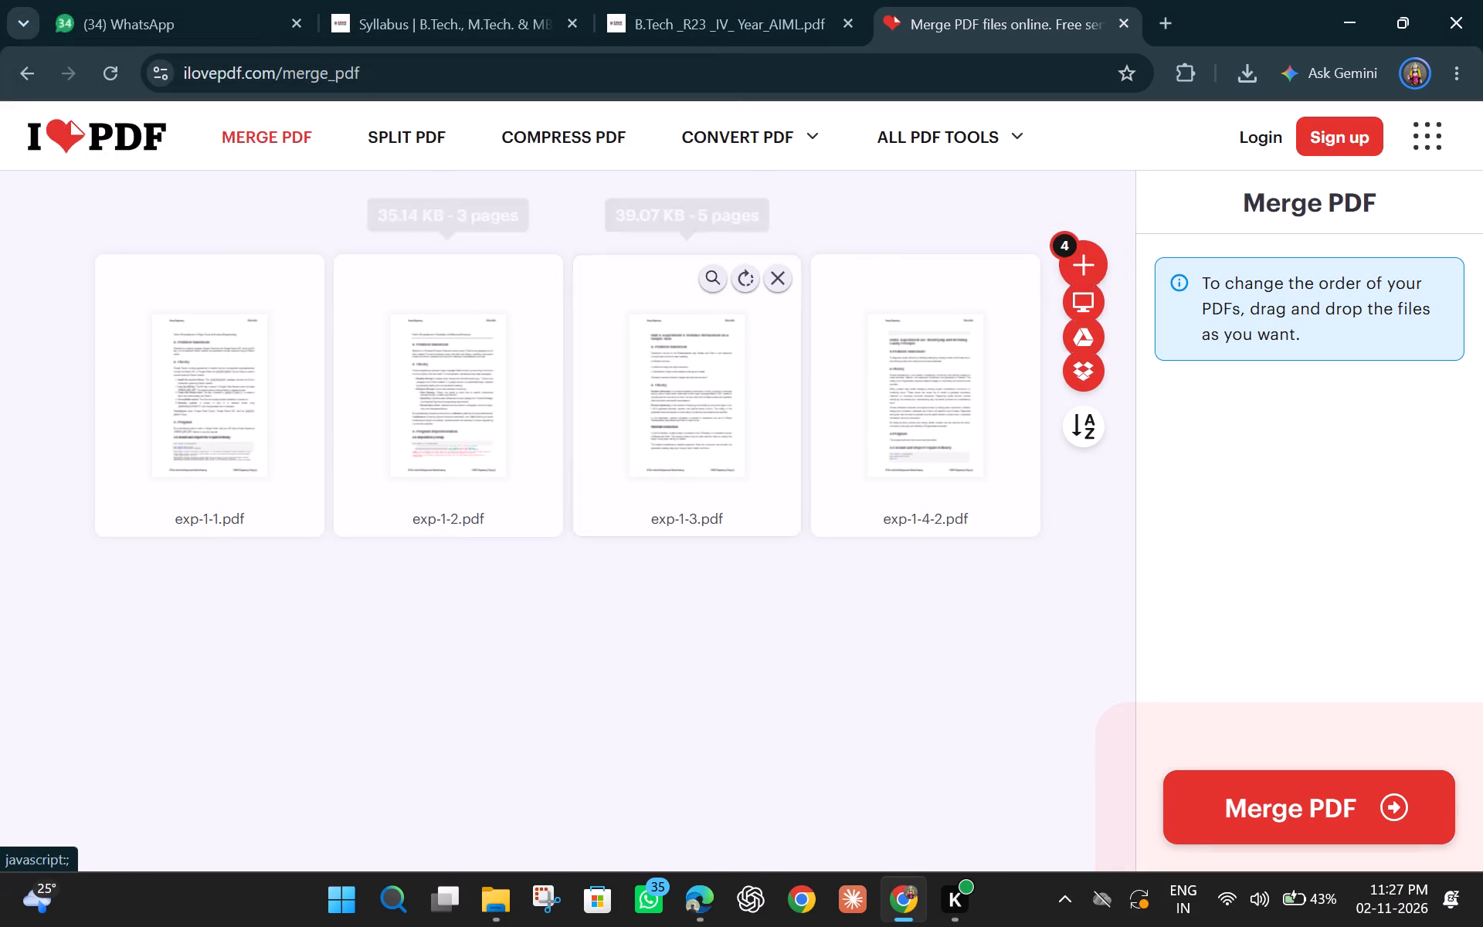
pyautogui.click(1093, 256)
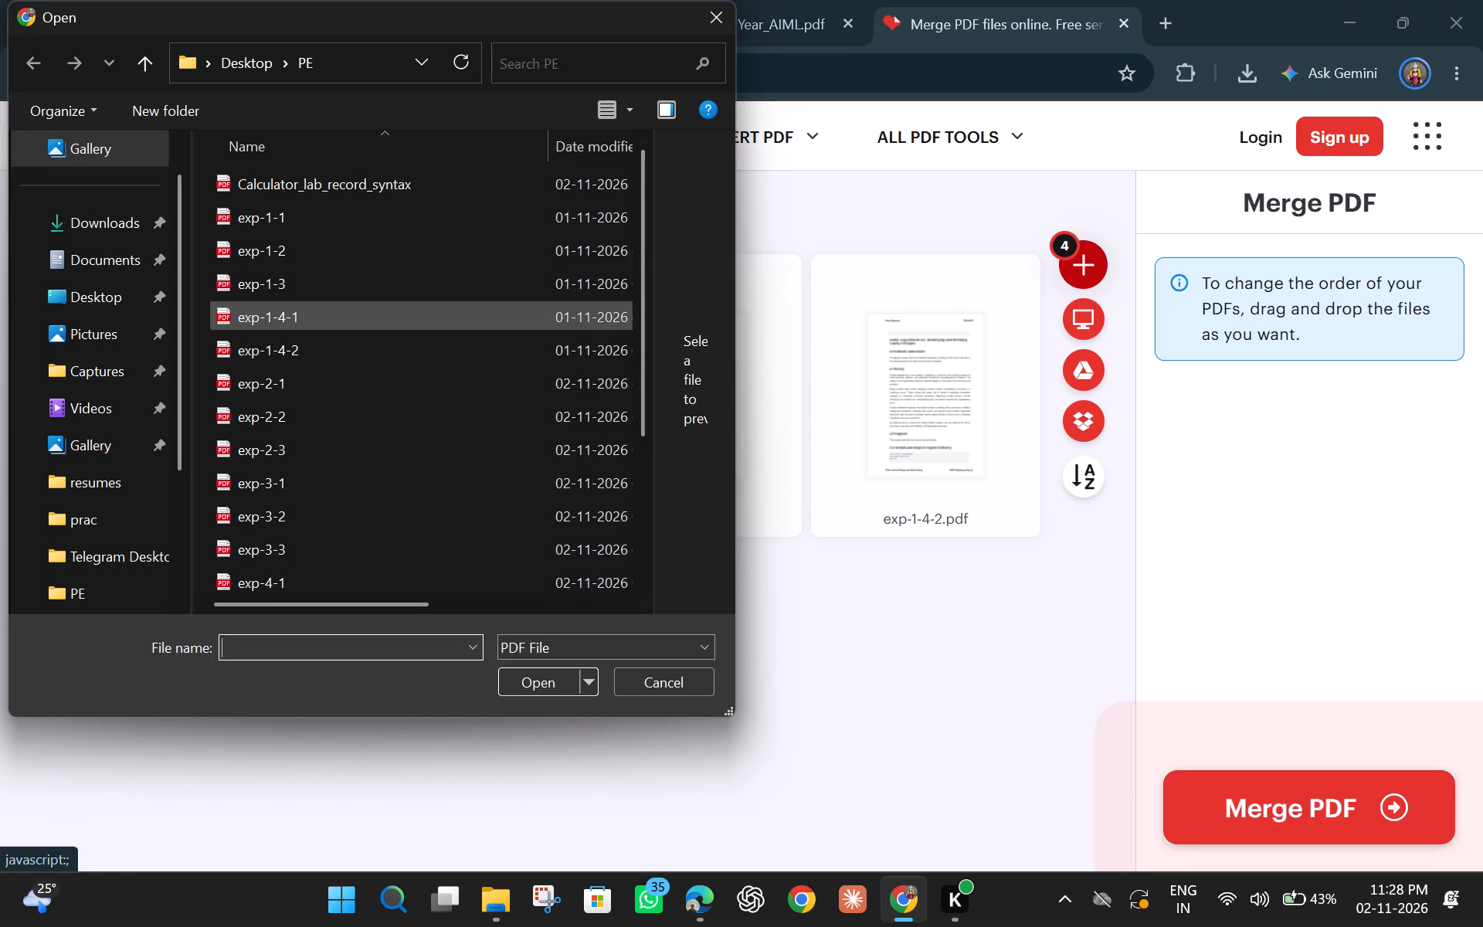
pyautogui.click(393, 313)
pyautogui.press('Return')
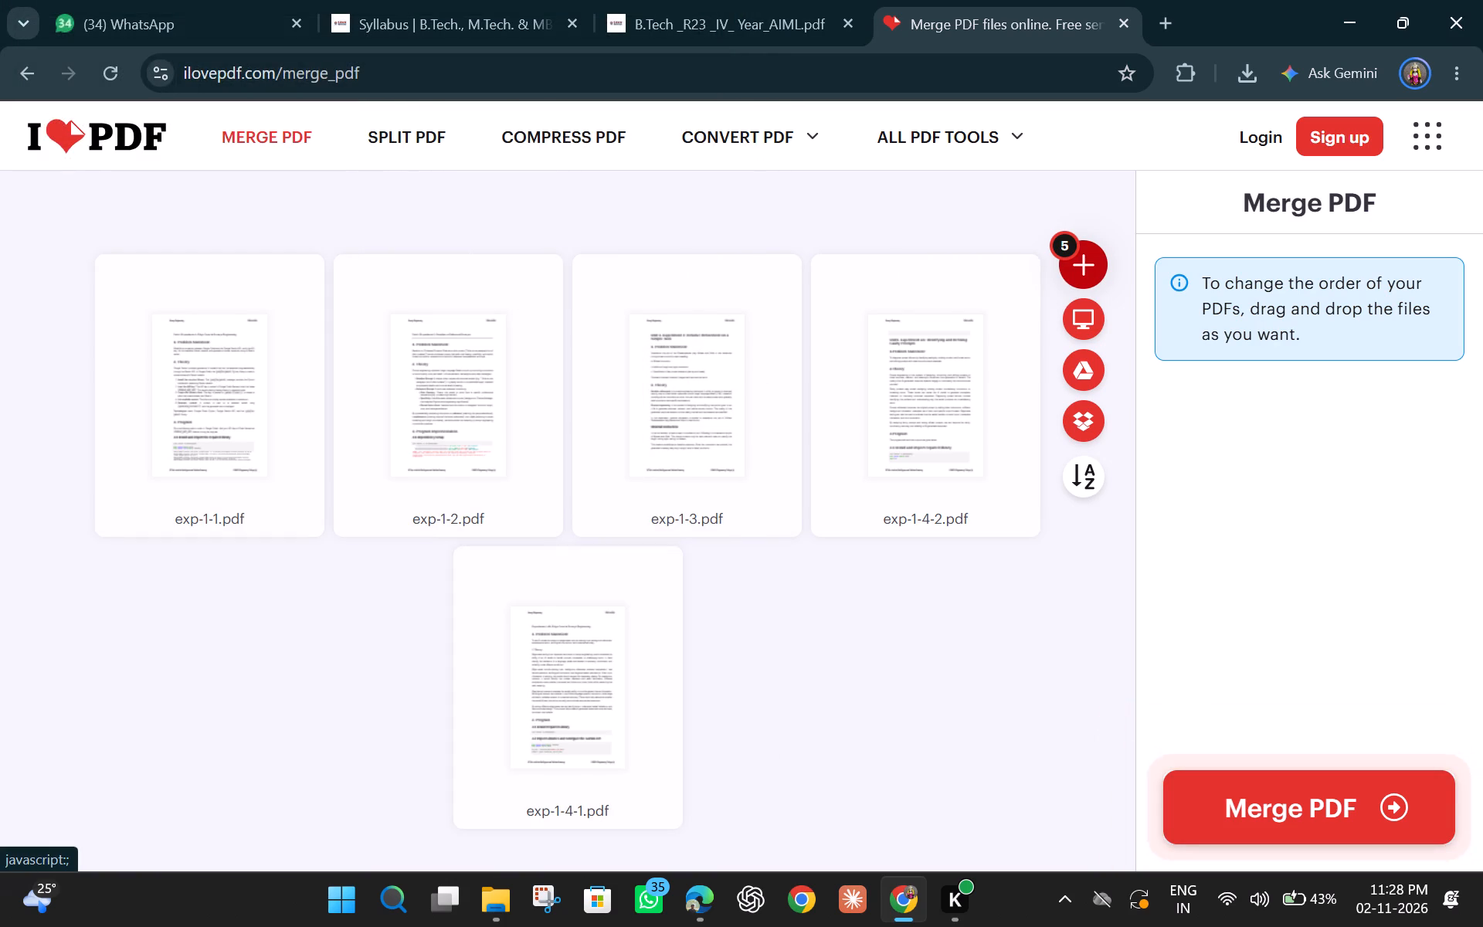
# Add the Unit 2 files exp-2-1 and exp-2-2 from the PE folder to the merge in that order.
pyautogui.click(1093, 267)
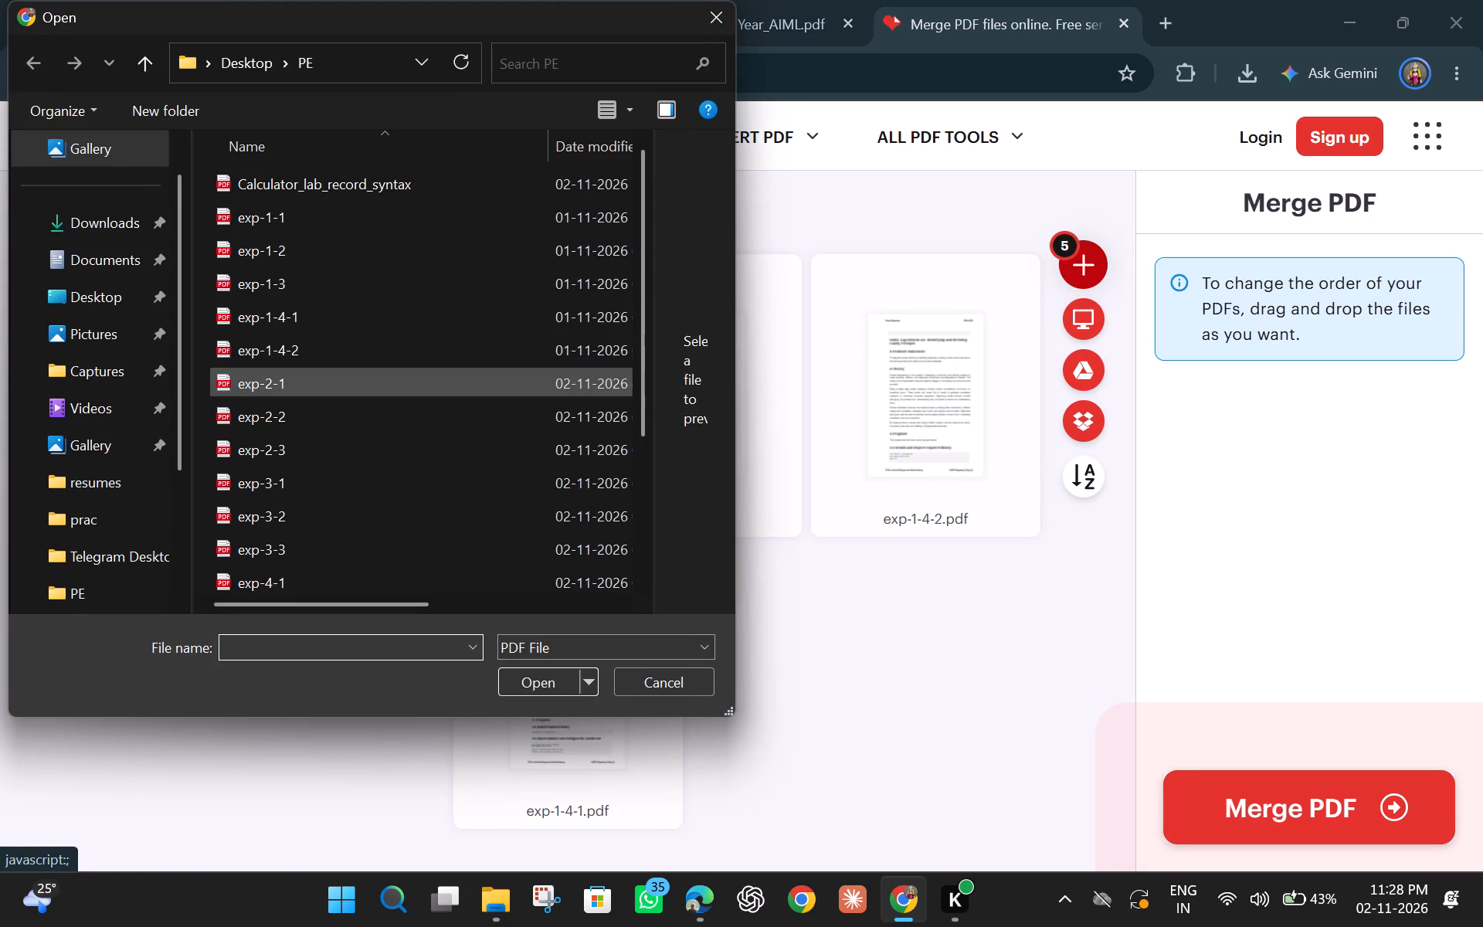
pyautogui.click(489, 375)
pyautogui.press('Return')
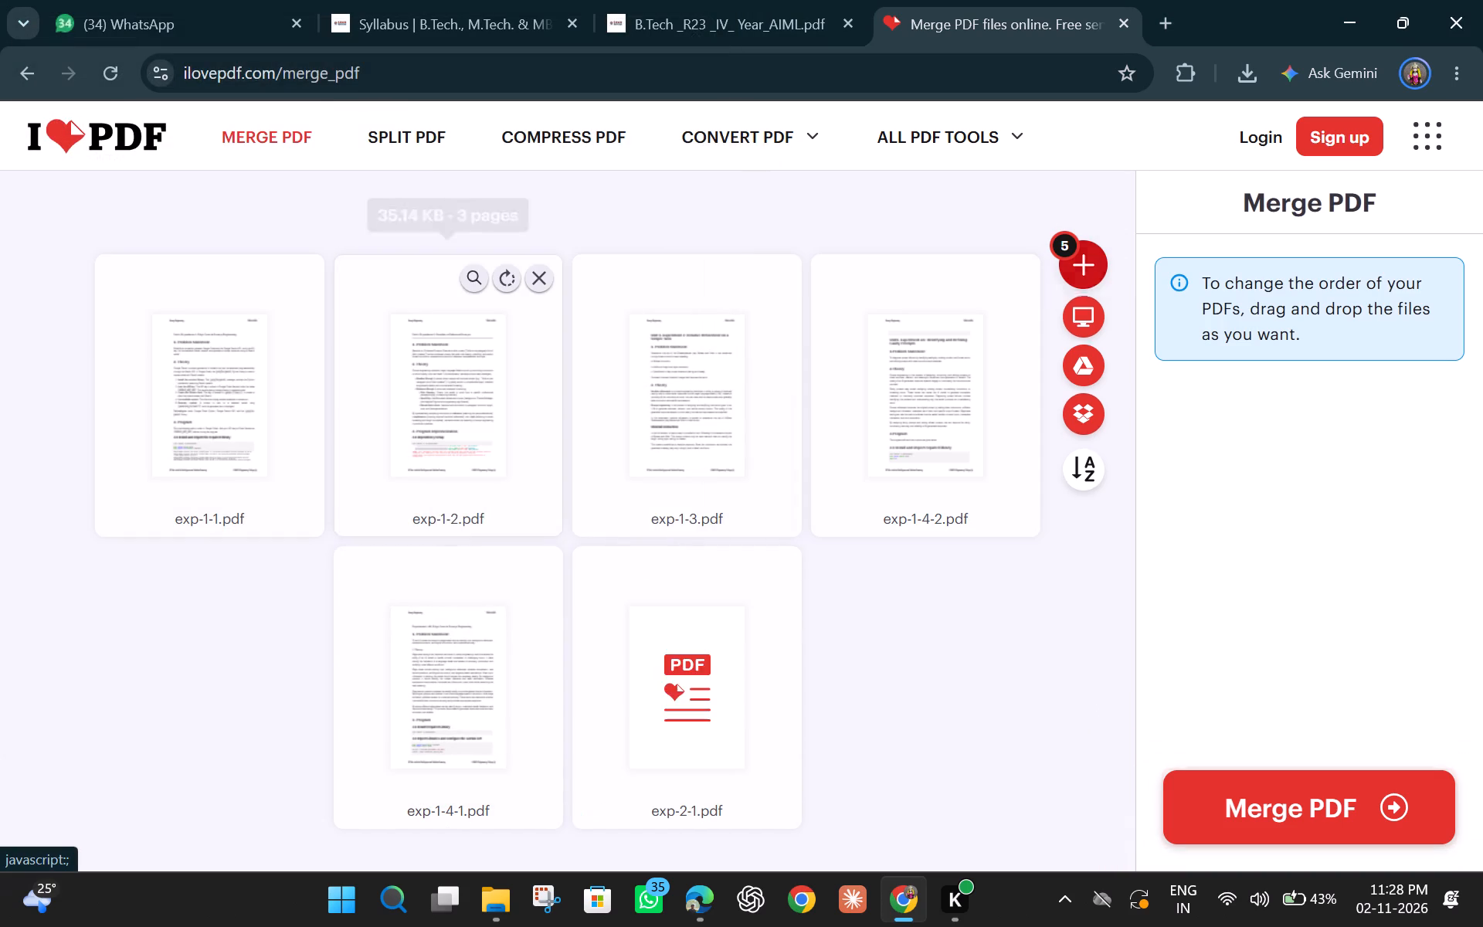
pyautogui.click(1074, 259)
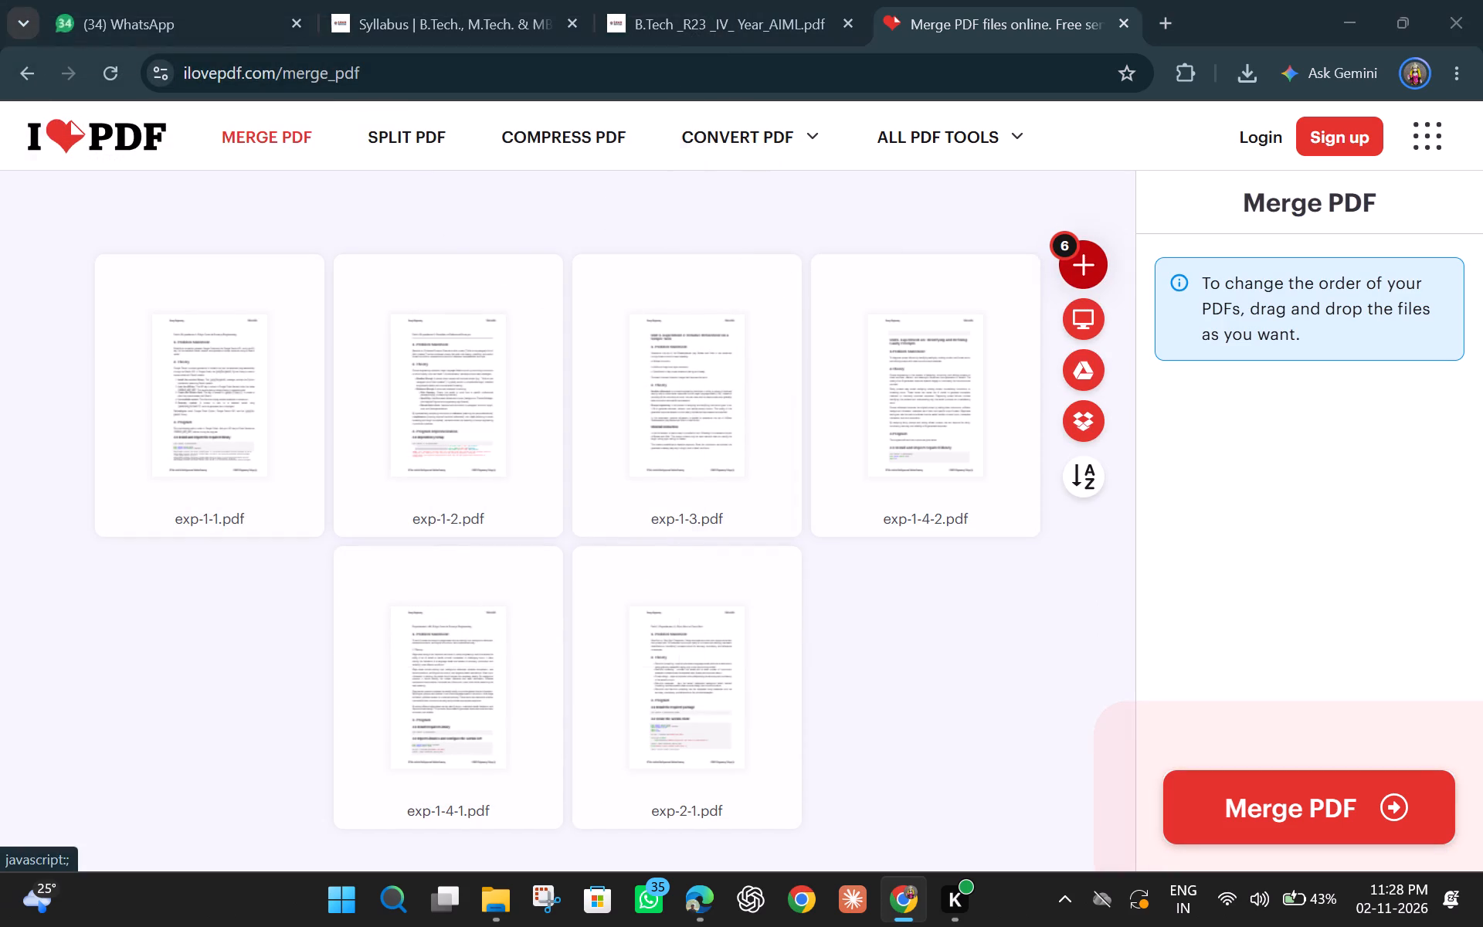
pyautogui.click(381, 421)
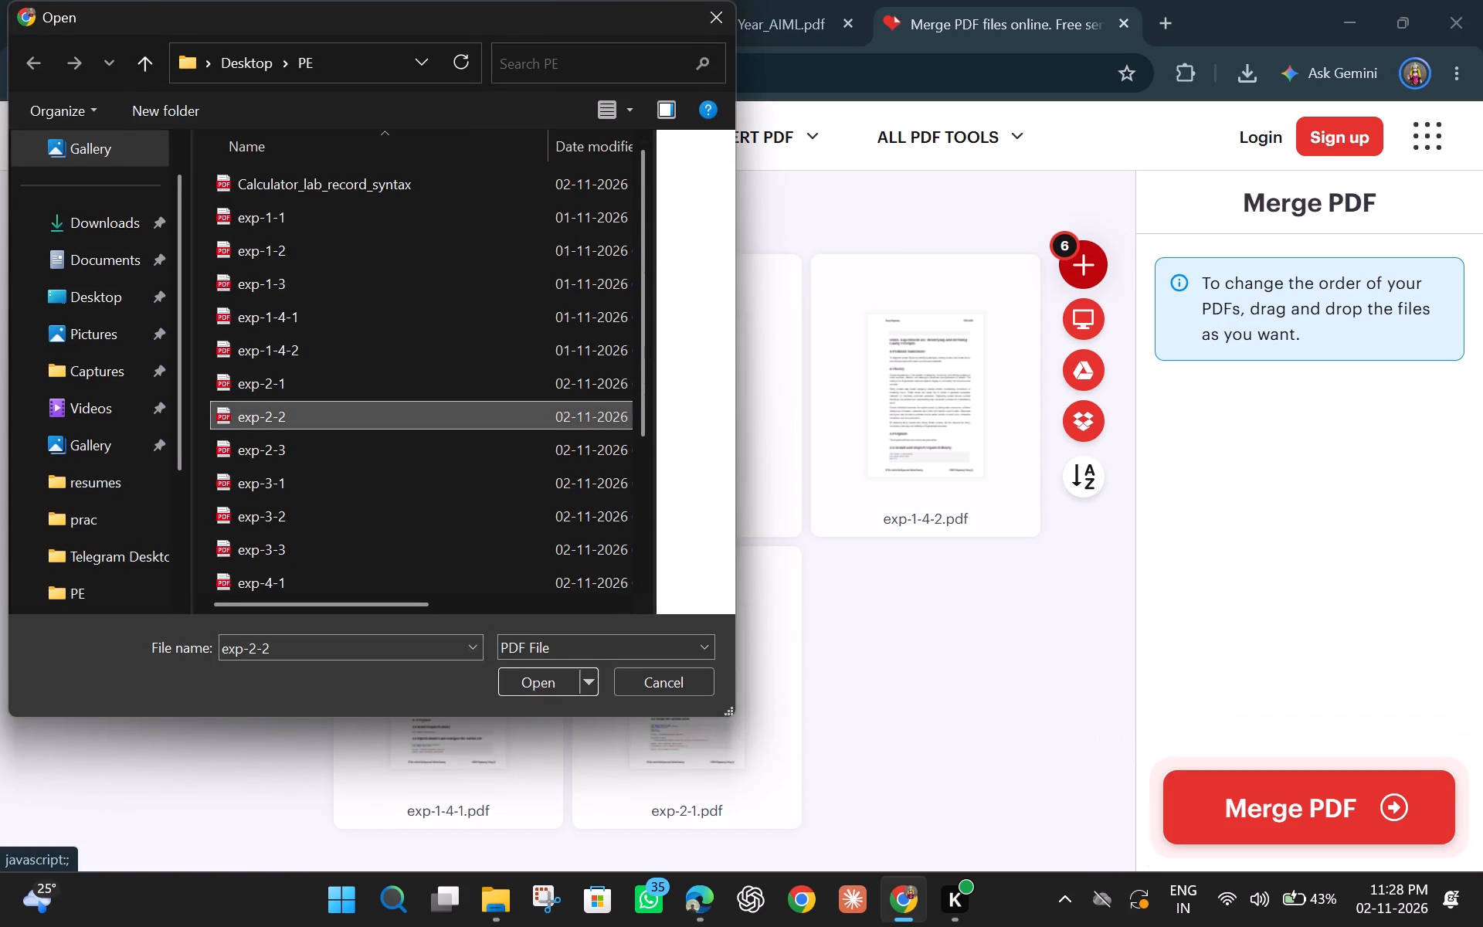
pyautogui.press('Return')
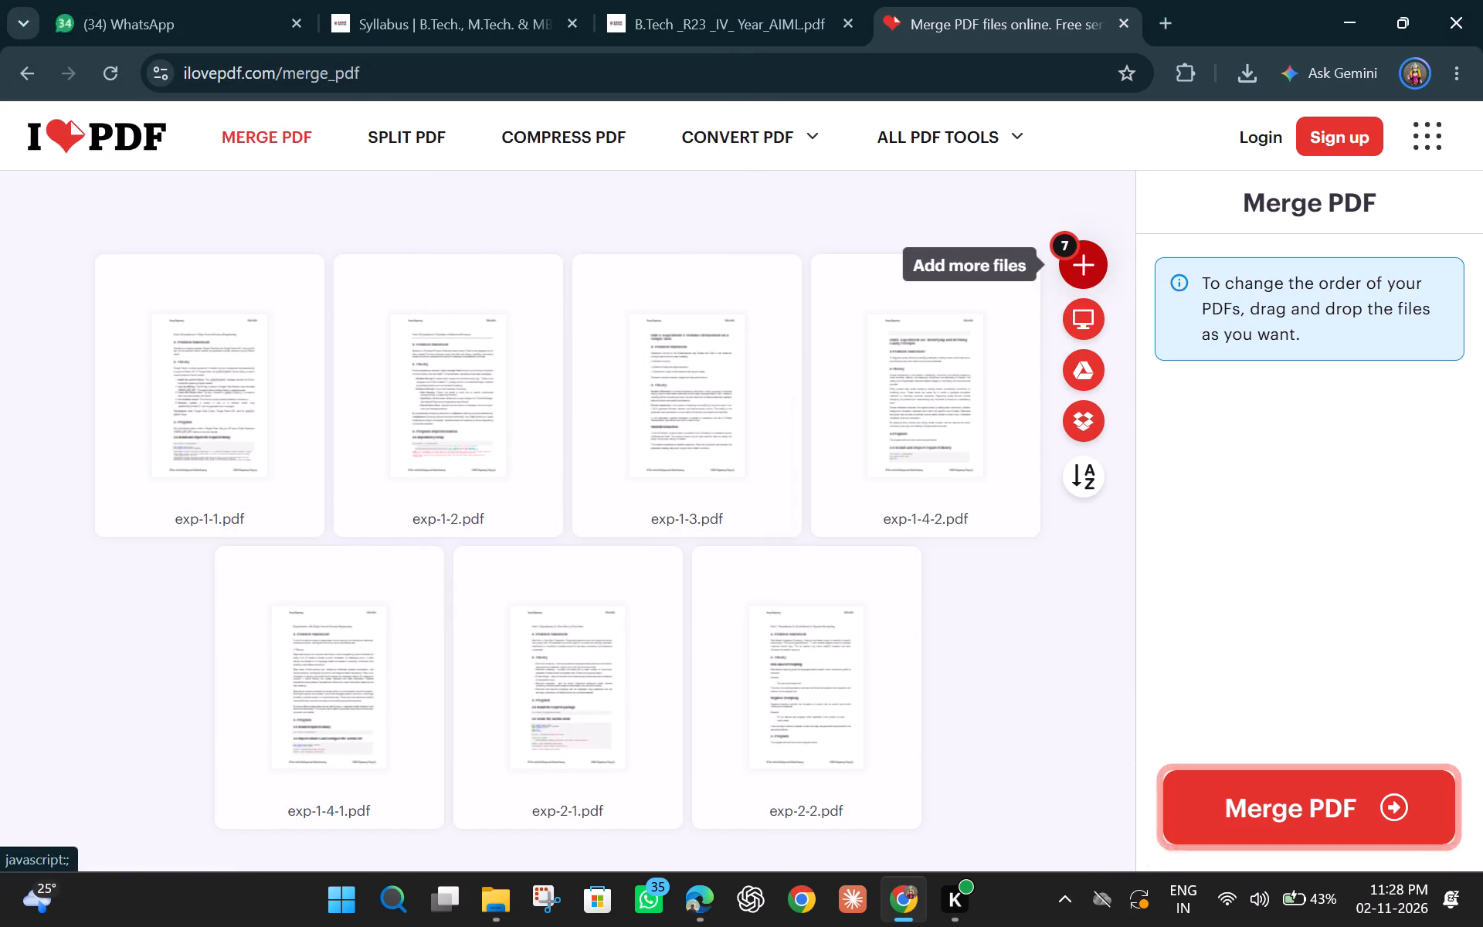
# Add the remaining Unit 2 file, exp-2-3, from the PE folder to the merge after exp-2-2.
pyautogui.click(1098, 250)
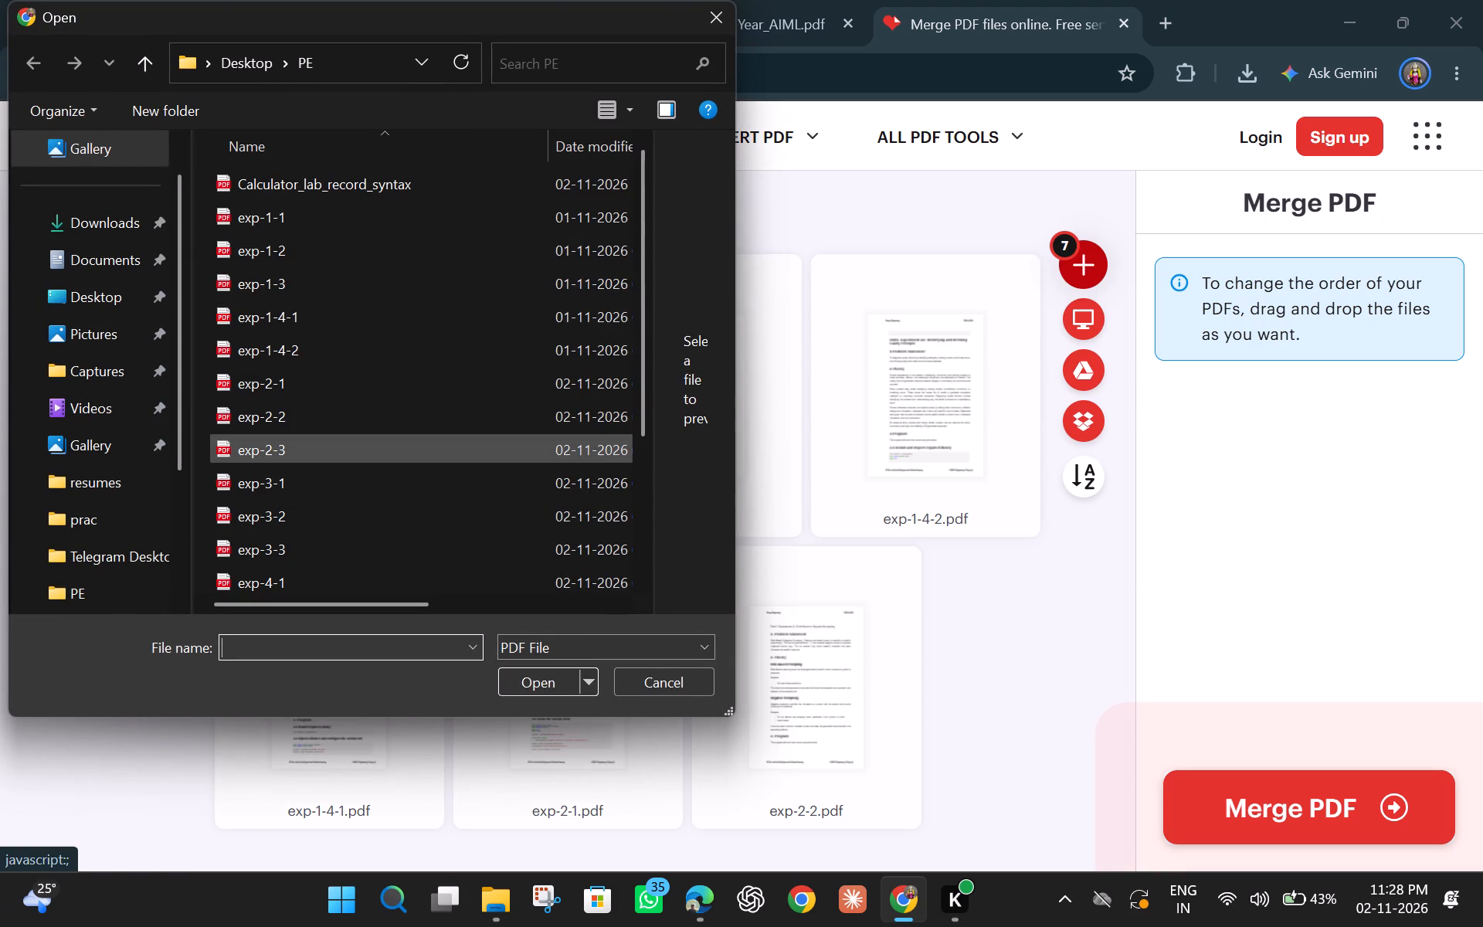
pyautogui.click(433, 453)
pyautogui.press('Return')
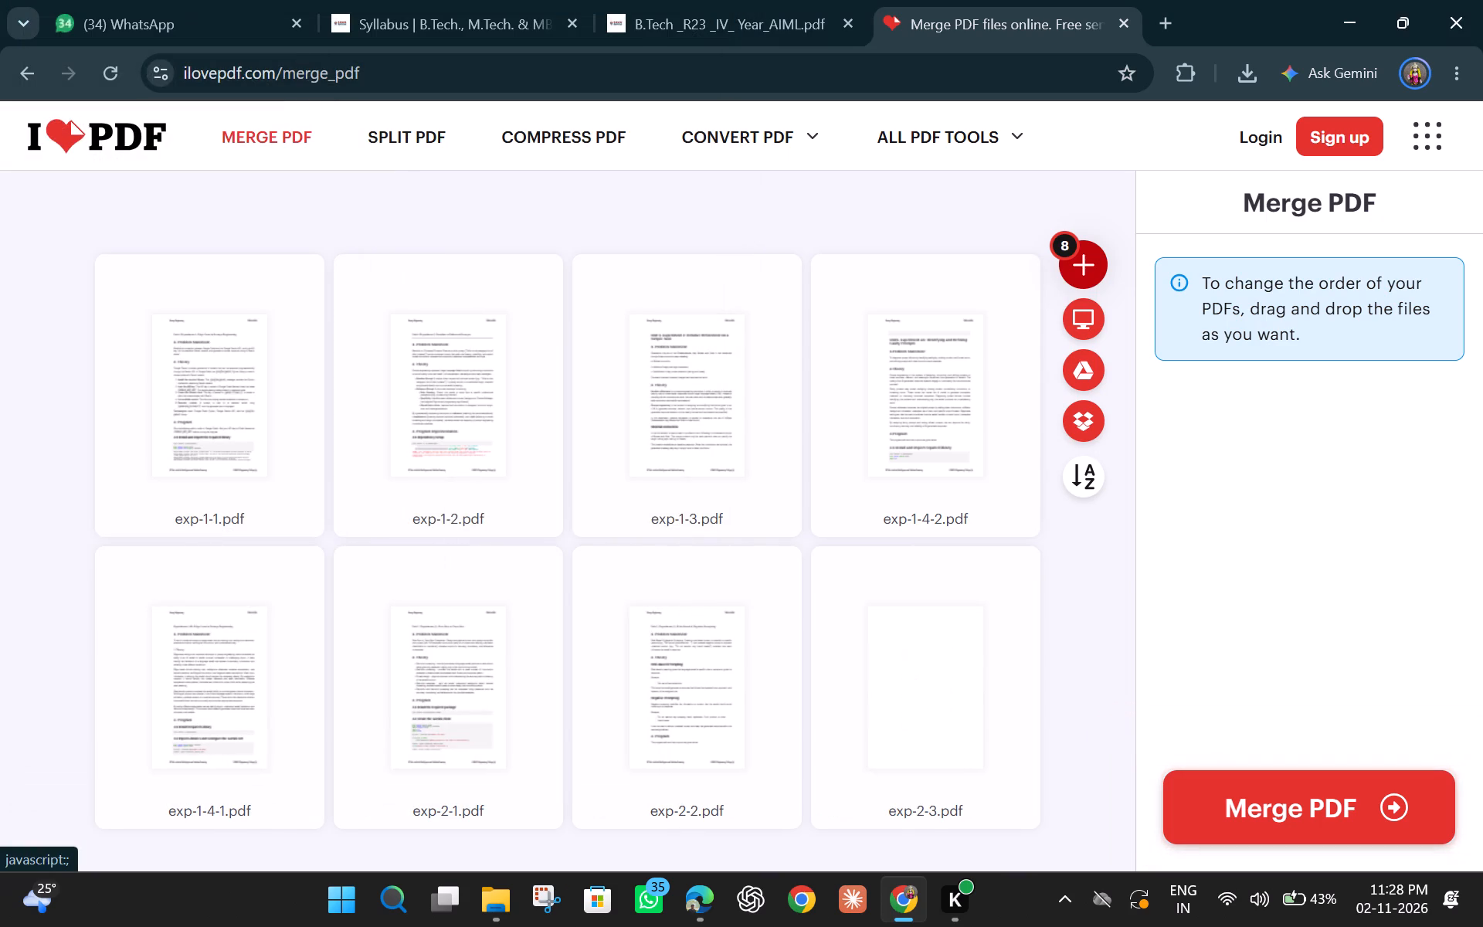
# Add the Unit 3 files exp-3-1, exp-3-2 and exp-3-3 from the PE folder to the merge in that order.
pyautogui.click(1077, 277)
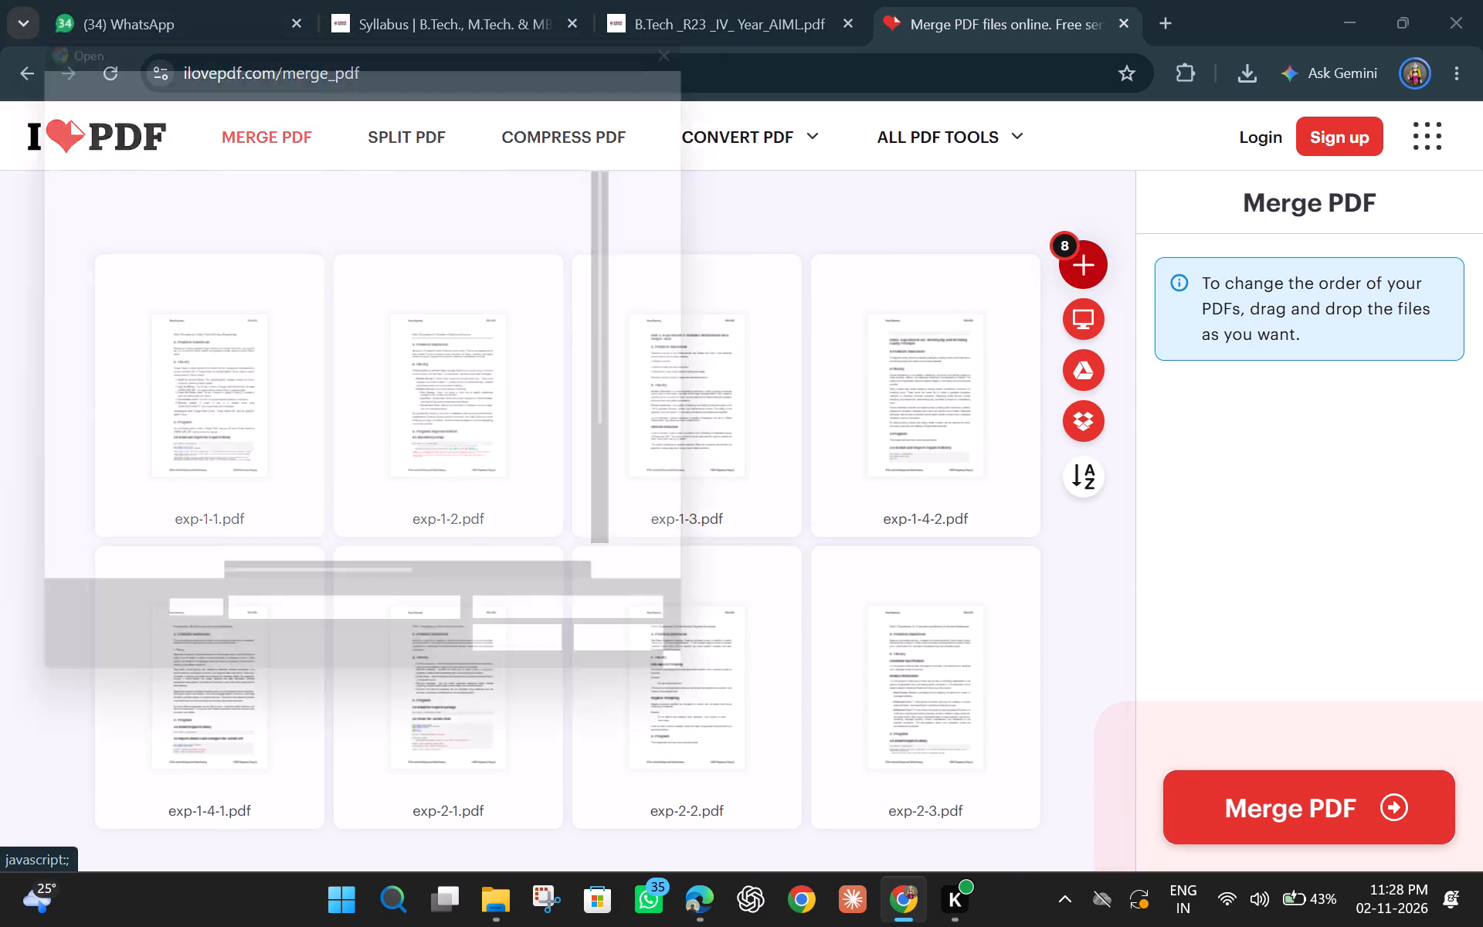
pyautogui.click(444, 478)
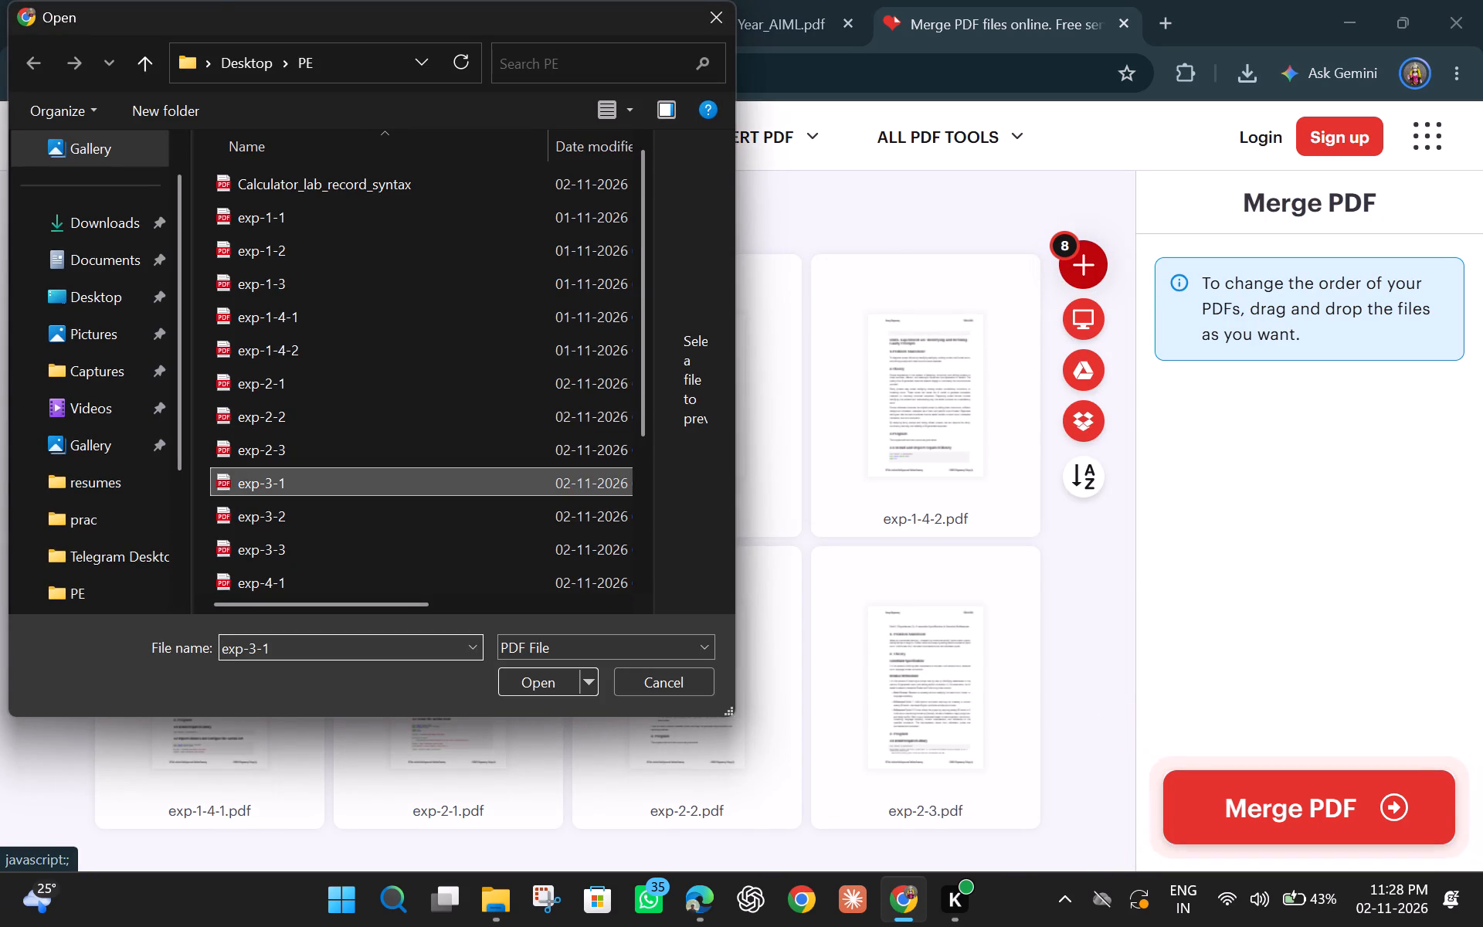
pyautogui.press('Return')
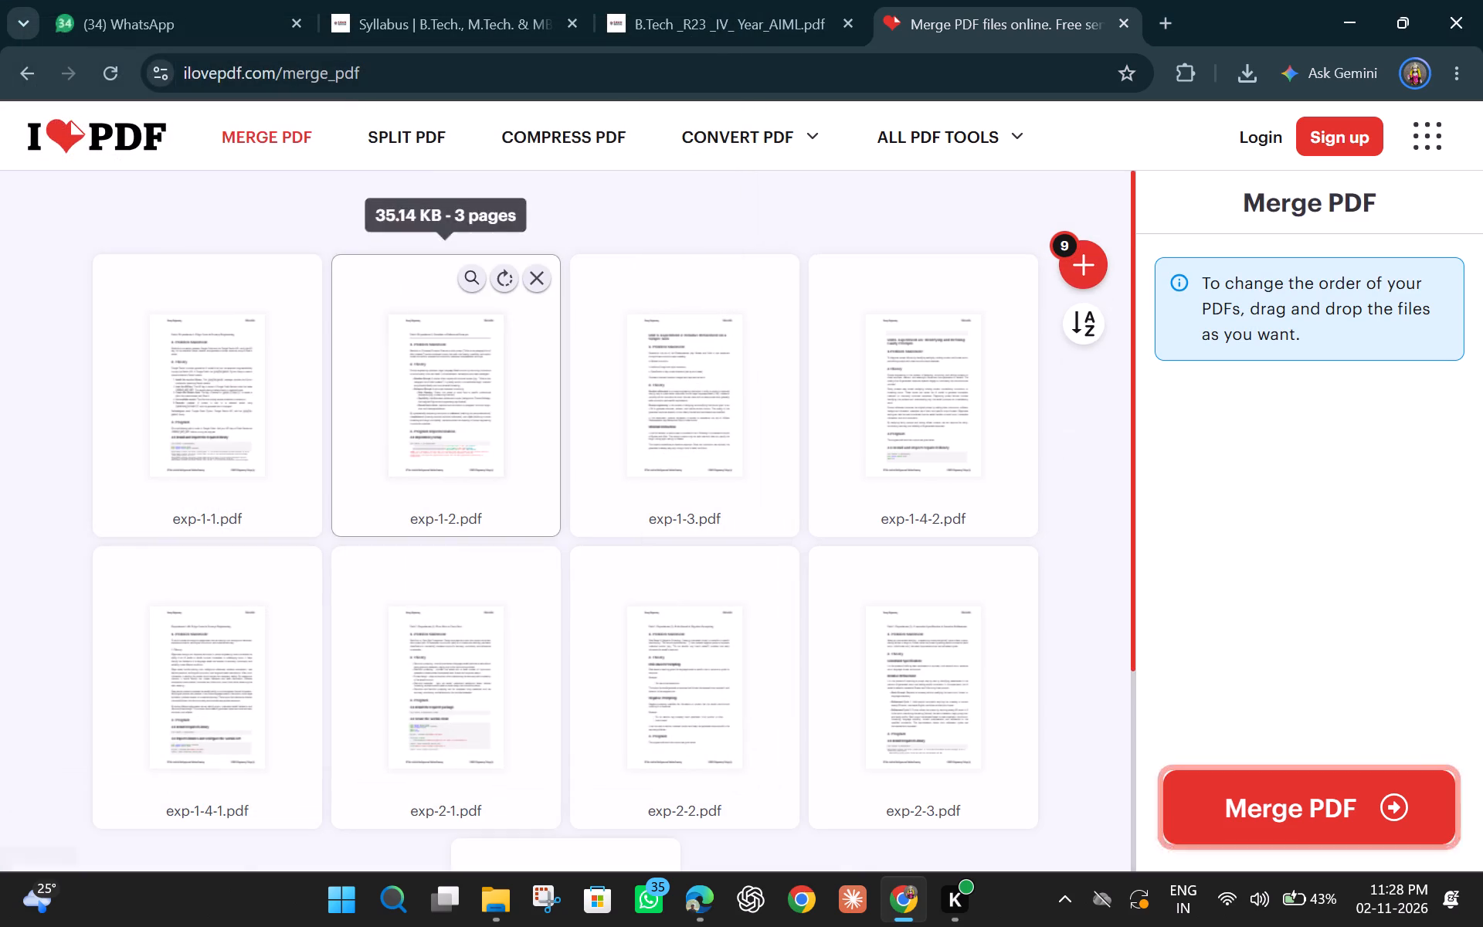
pyautogui.click(1090, 276)
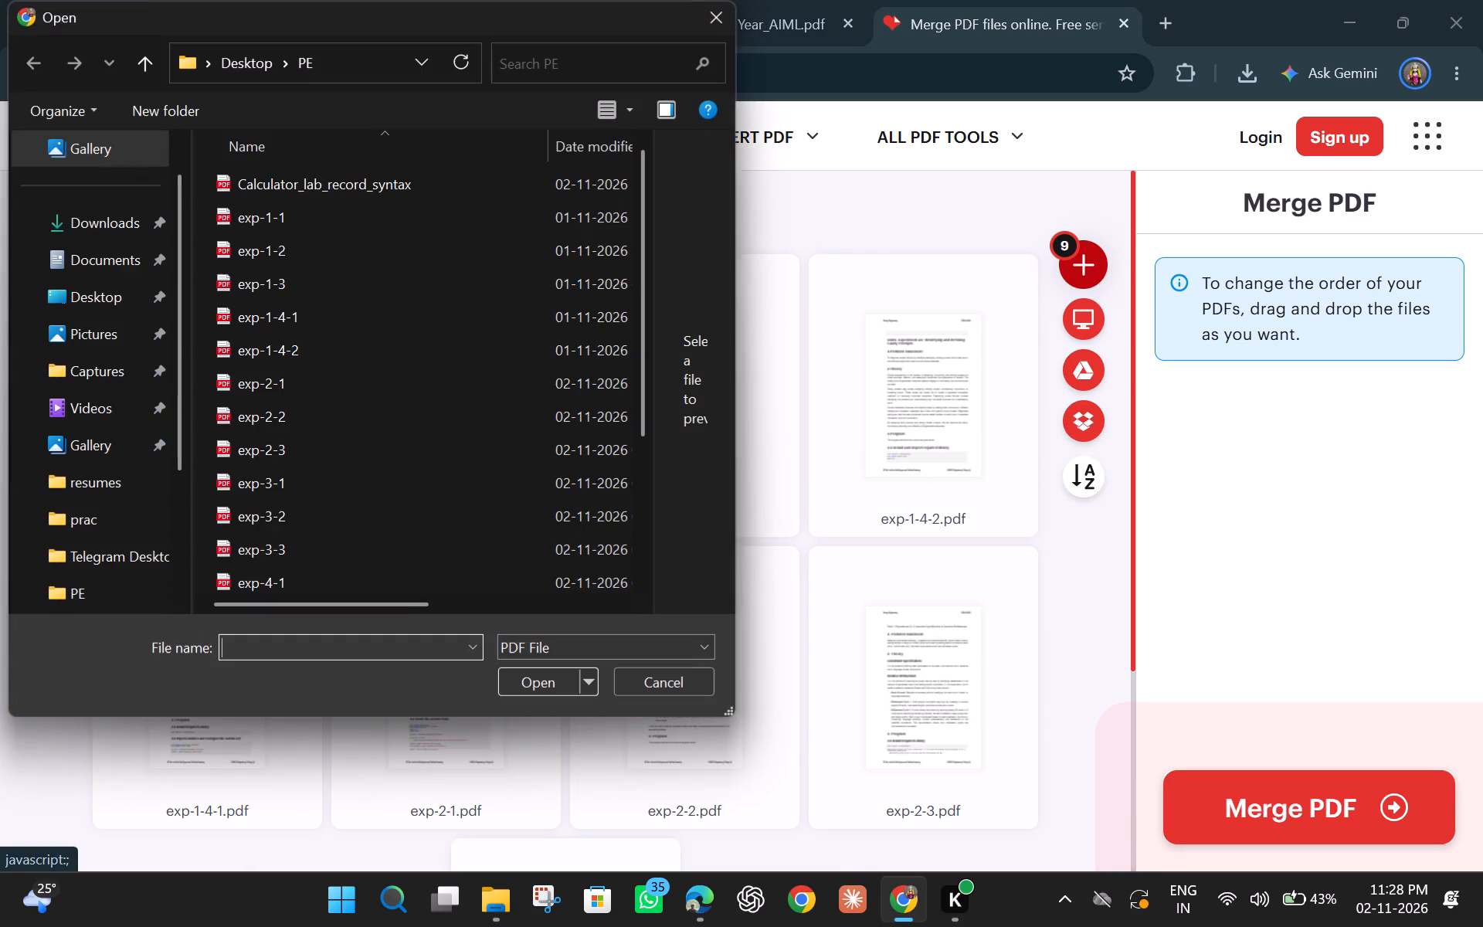
pyautogui.click(565, 514)
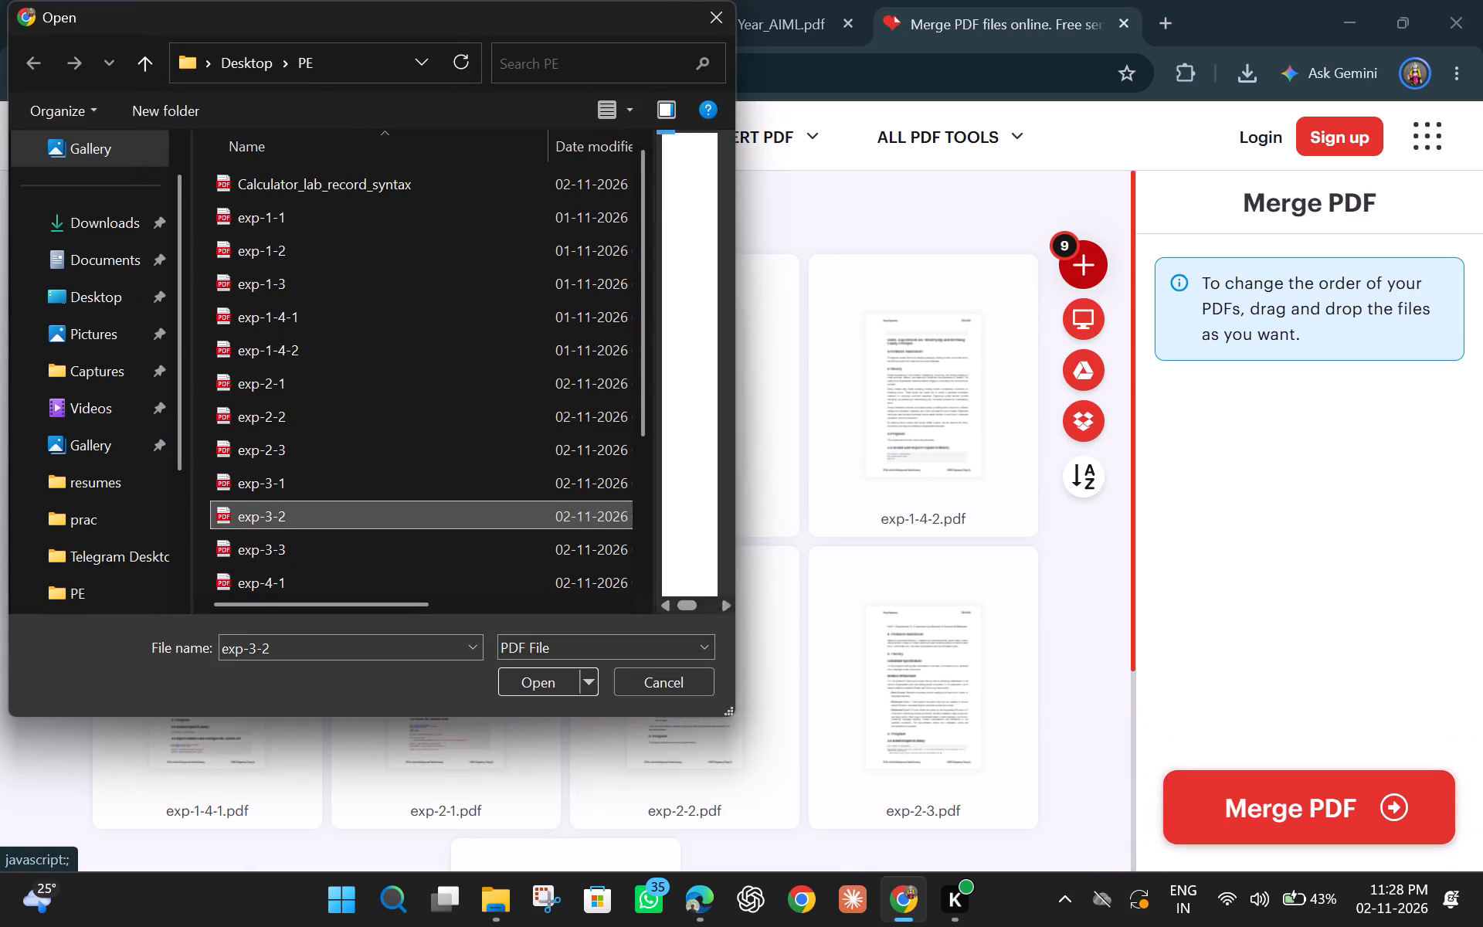
pyautogui.press('Return')
pyautogui.click(1082, 284)
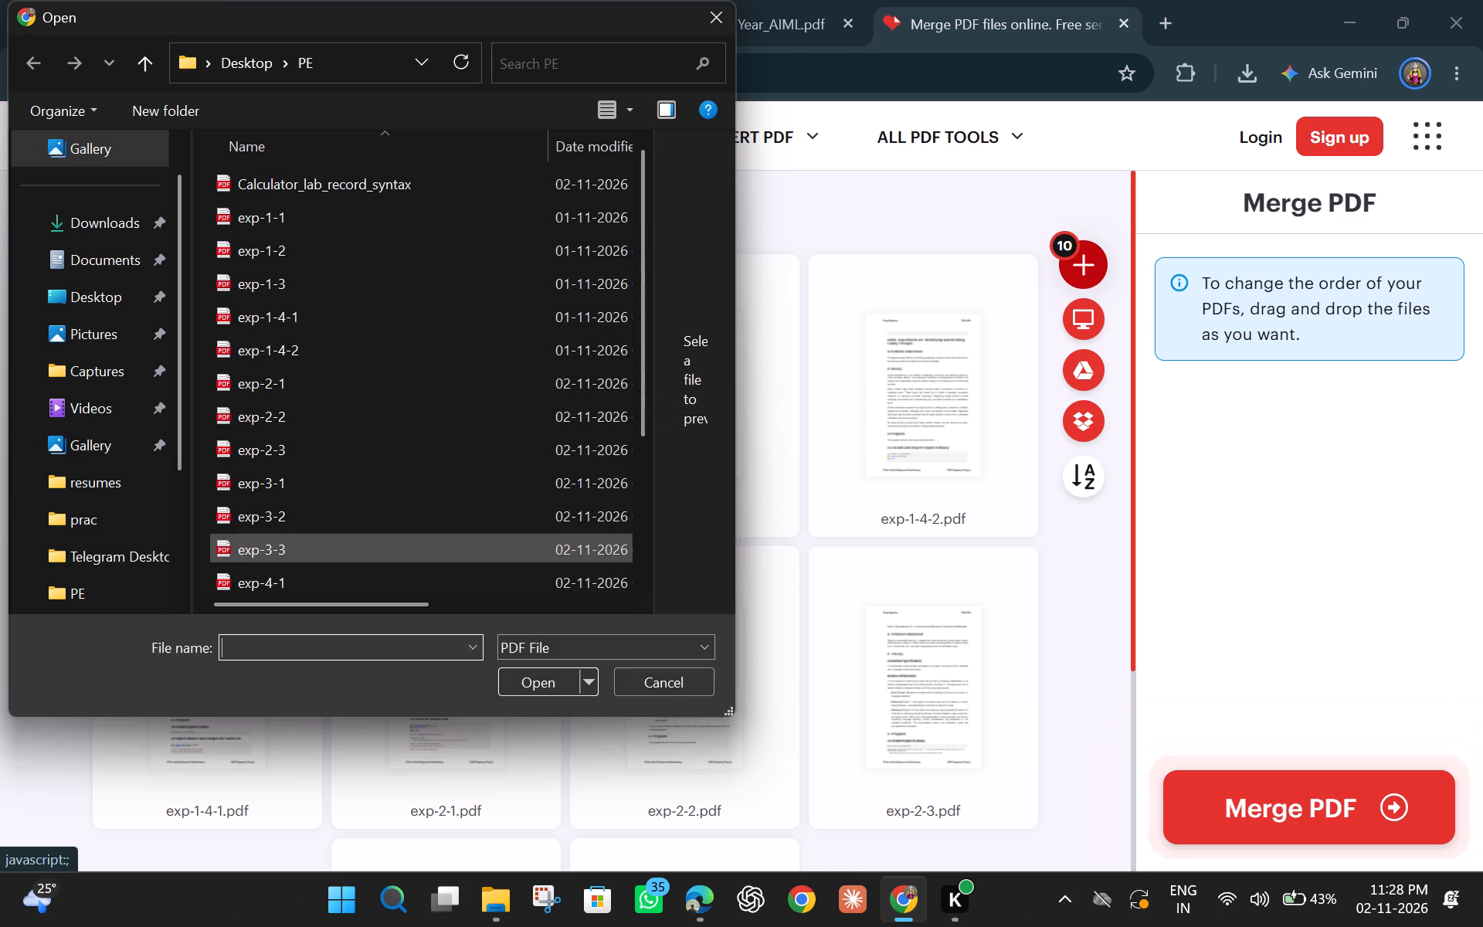
pyautogui.click(477, 535)
pyautogui.press('Return')
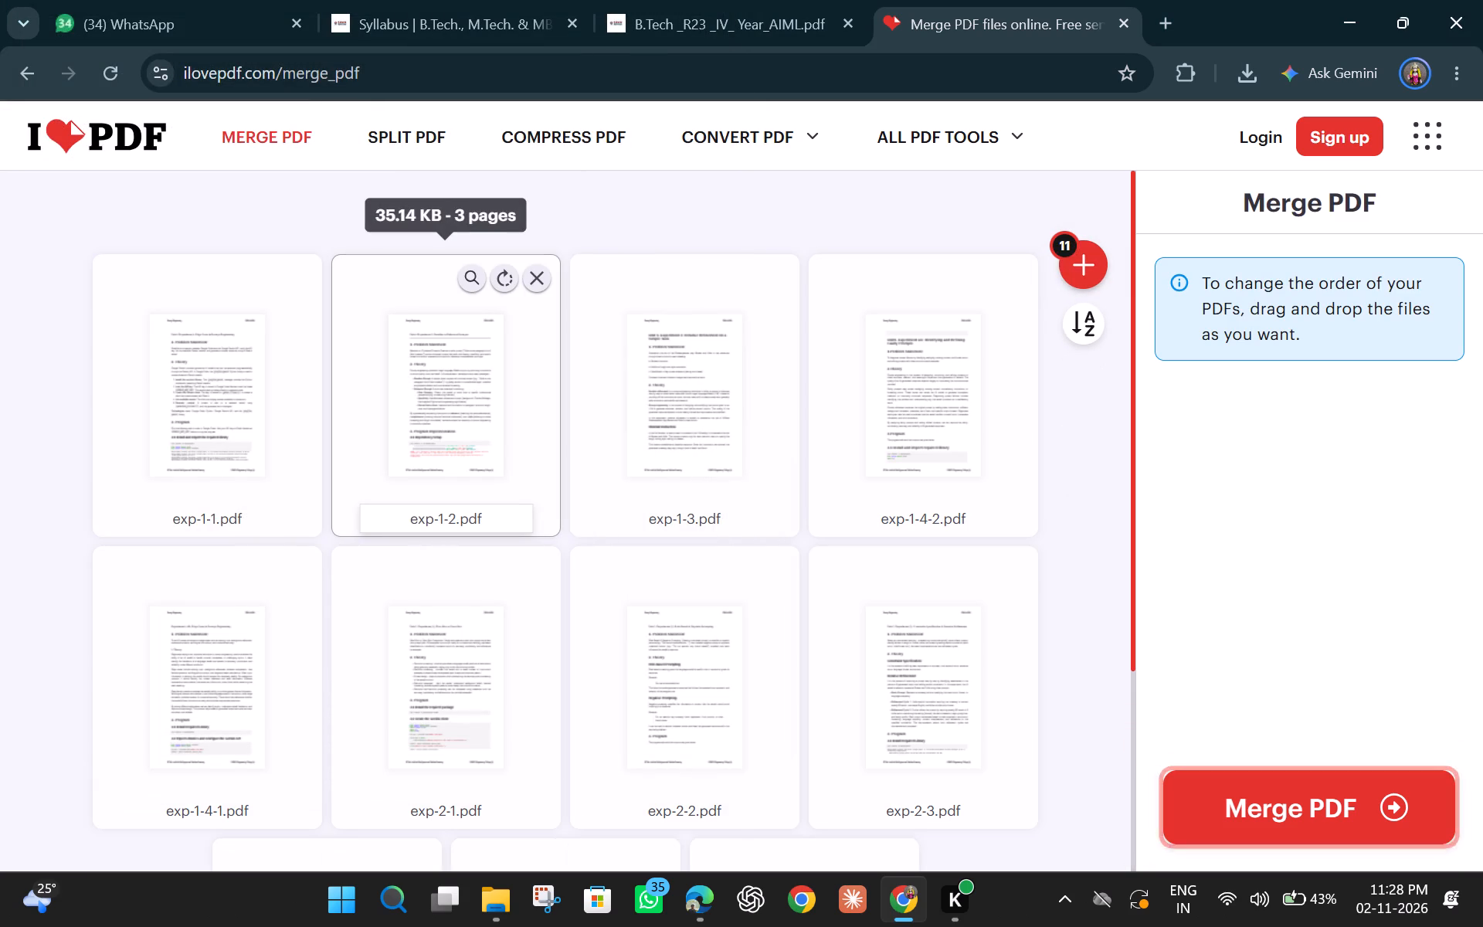
# Check the order of the files added so far and add exp-4-1 from the PE folder after exp-3-3.
pyautogui.scroll(-3, 678, 654)
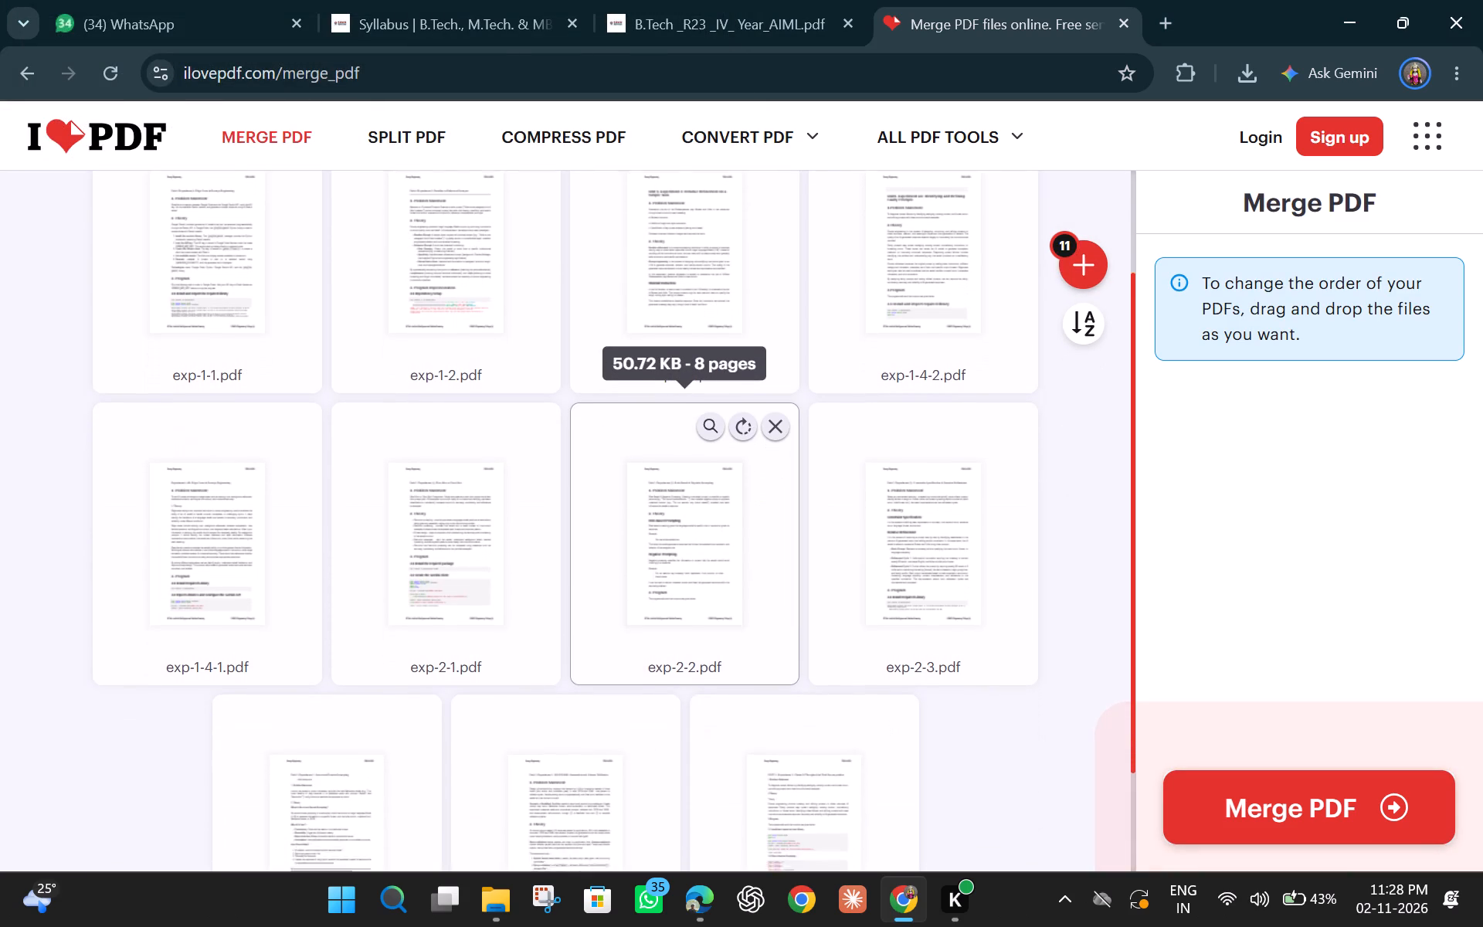
pyautogui.scroll(-3, 678, 654)
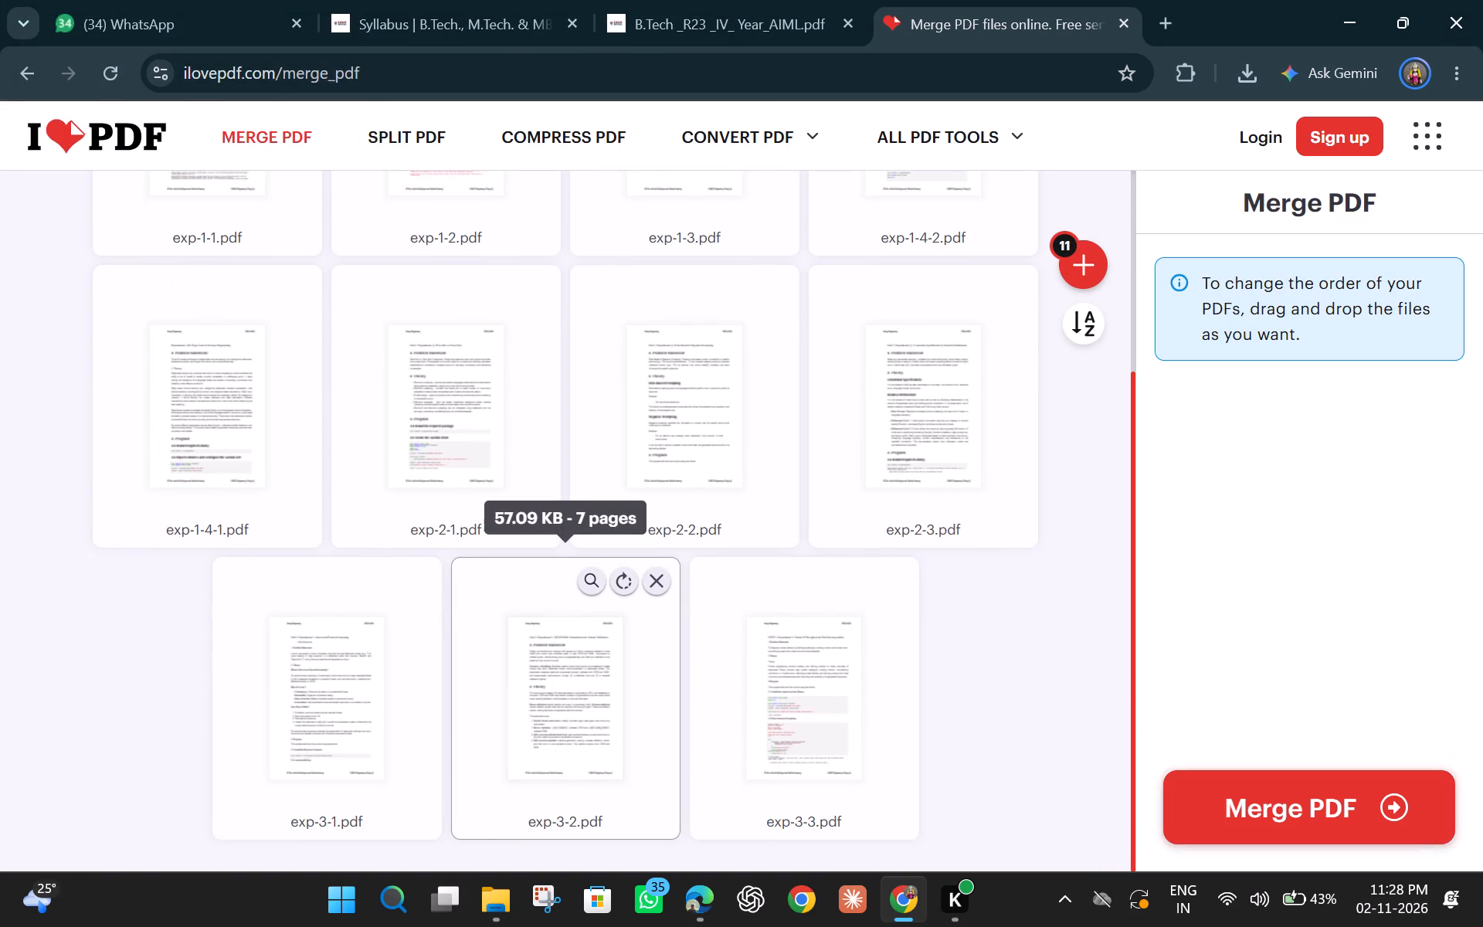
pyautogui.scroll(-1, 678, 654)
pyautogui.scroll(-1, 976, 466)
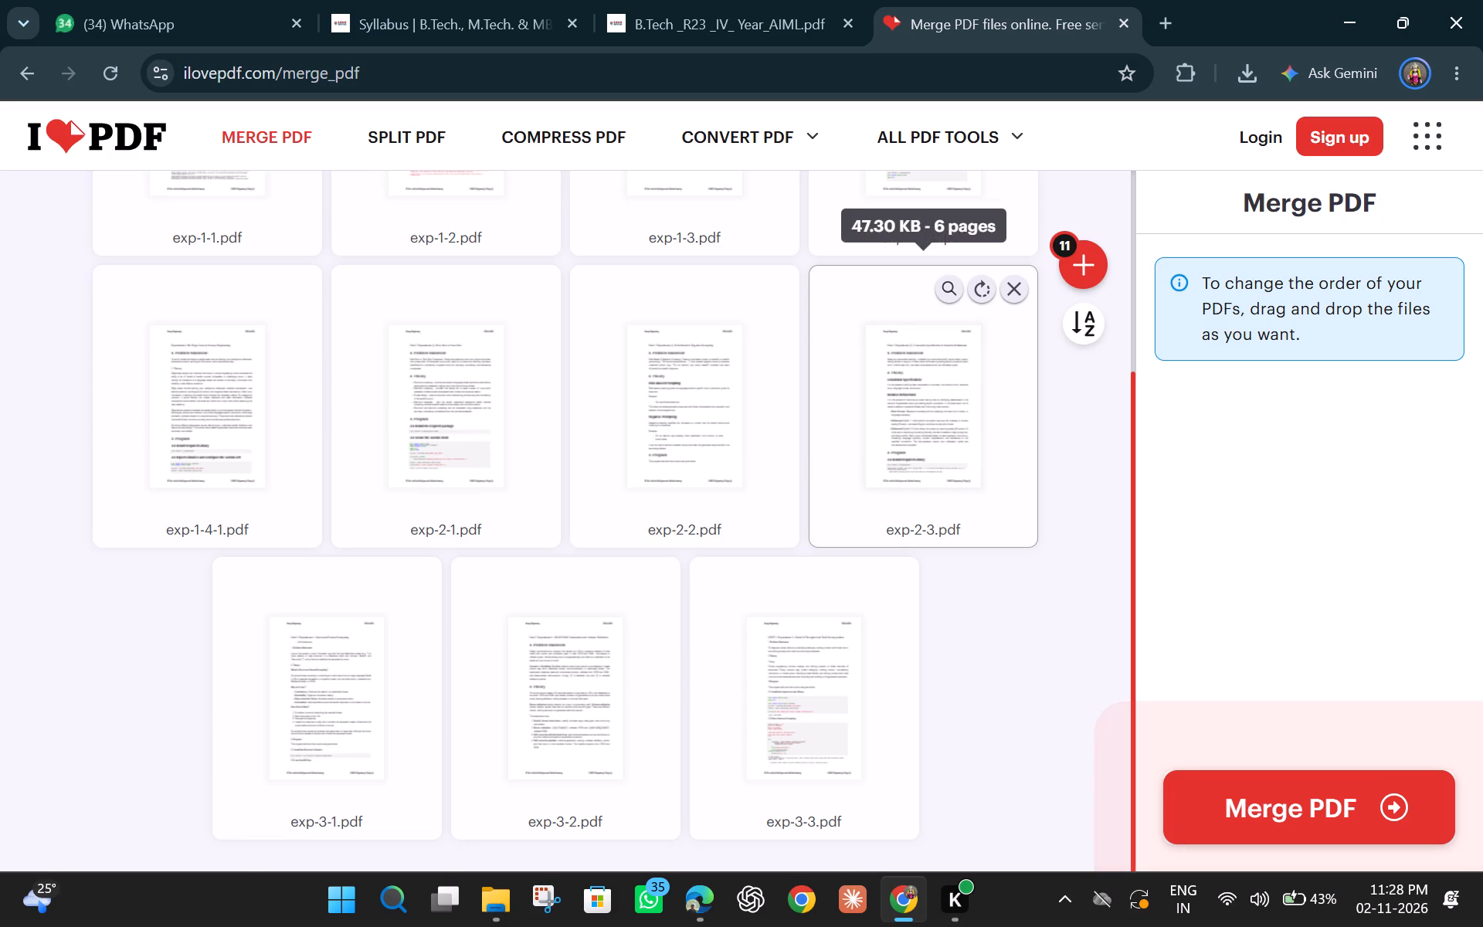
pyautogui.scroll(-1, 976, 466)
pyautogui.click(1080, 279)
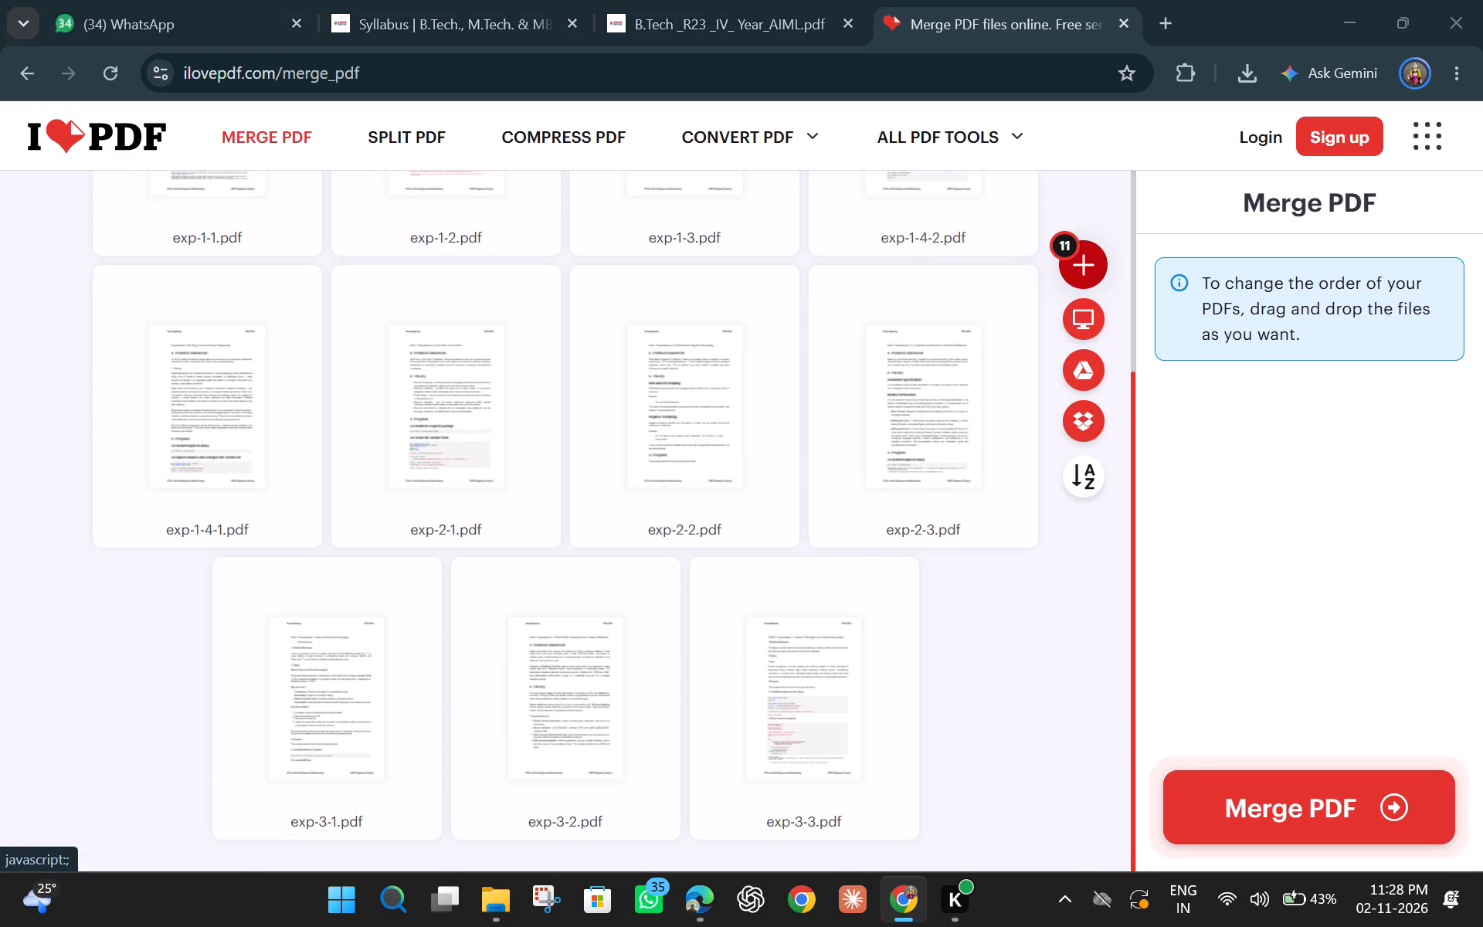
pyautogui.scroll(-1, 475, 511)
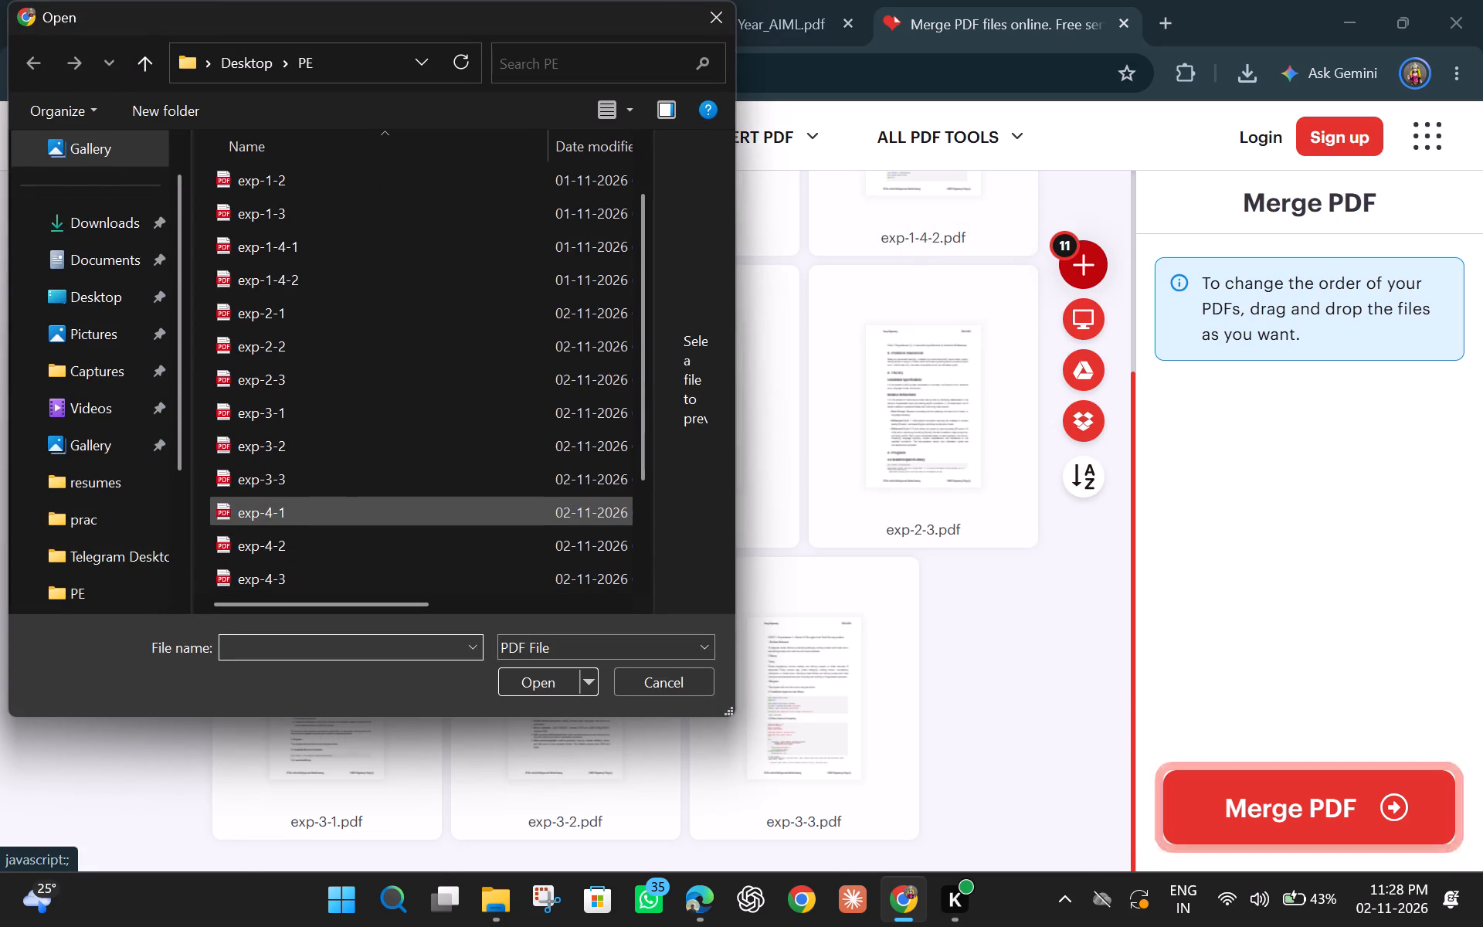
pyautogui.scroll(-1, 475, 511)
pyautogui.click(475, 511)
pyautogui.press('Return')
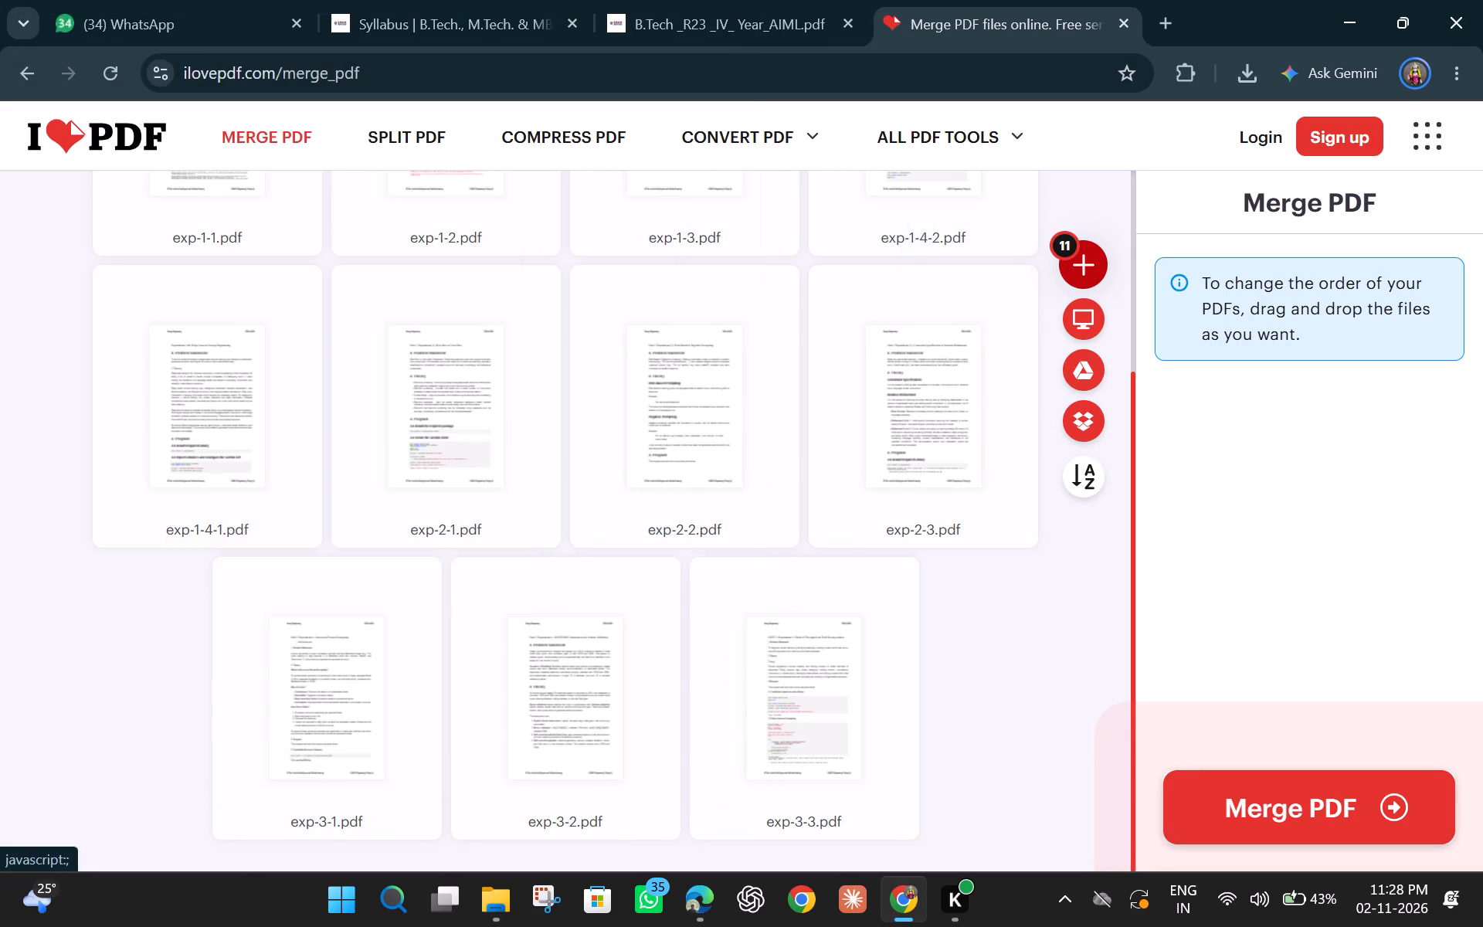
# Add exp-4-2 and then exp-4-3 from the PE folder to the merge, following exp-4-1.
pyautogui.click(1078, 262)
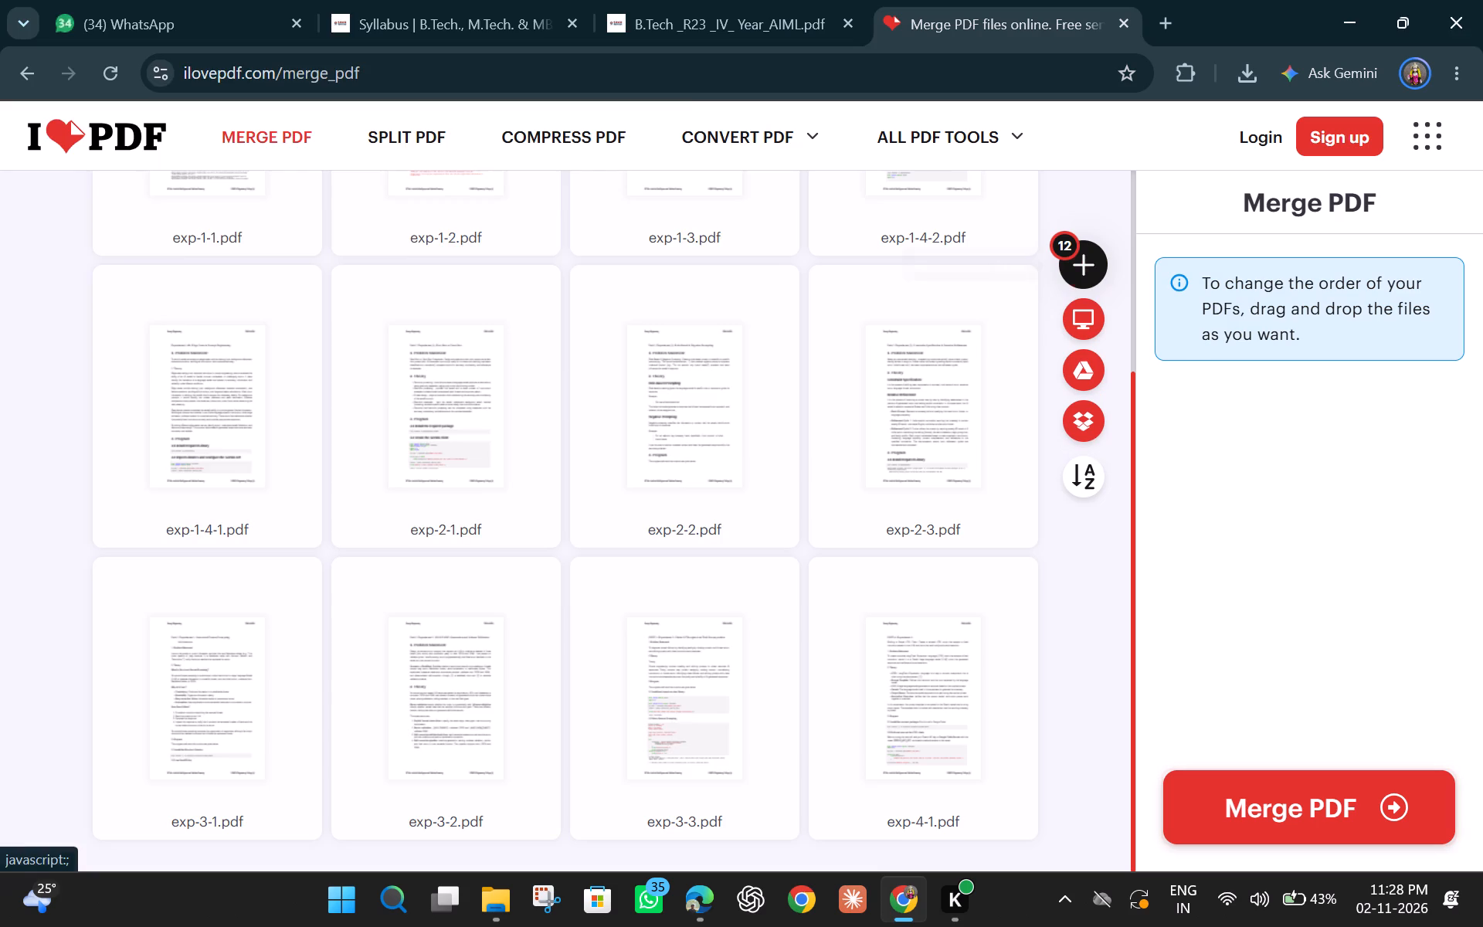
pyautogui.scroll(-1, 409, 565)
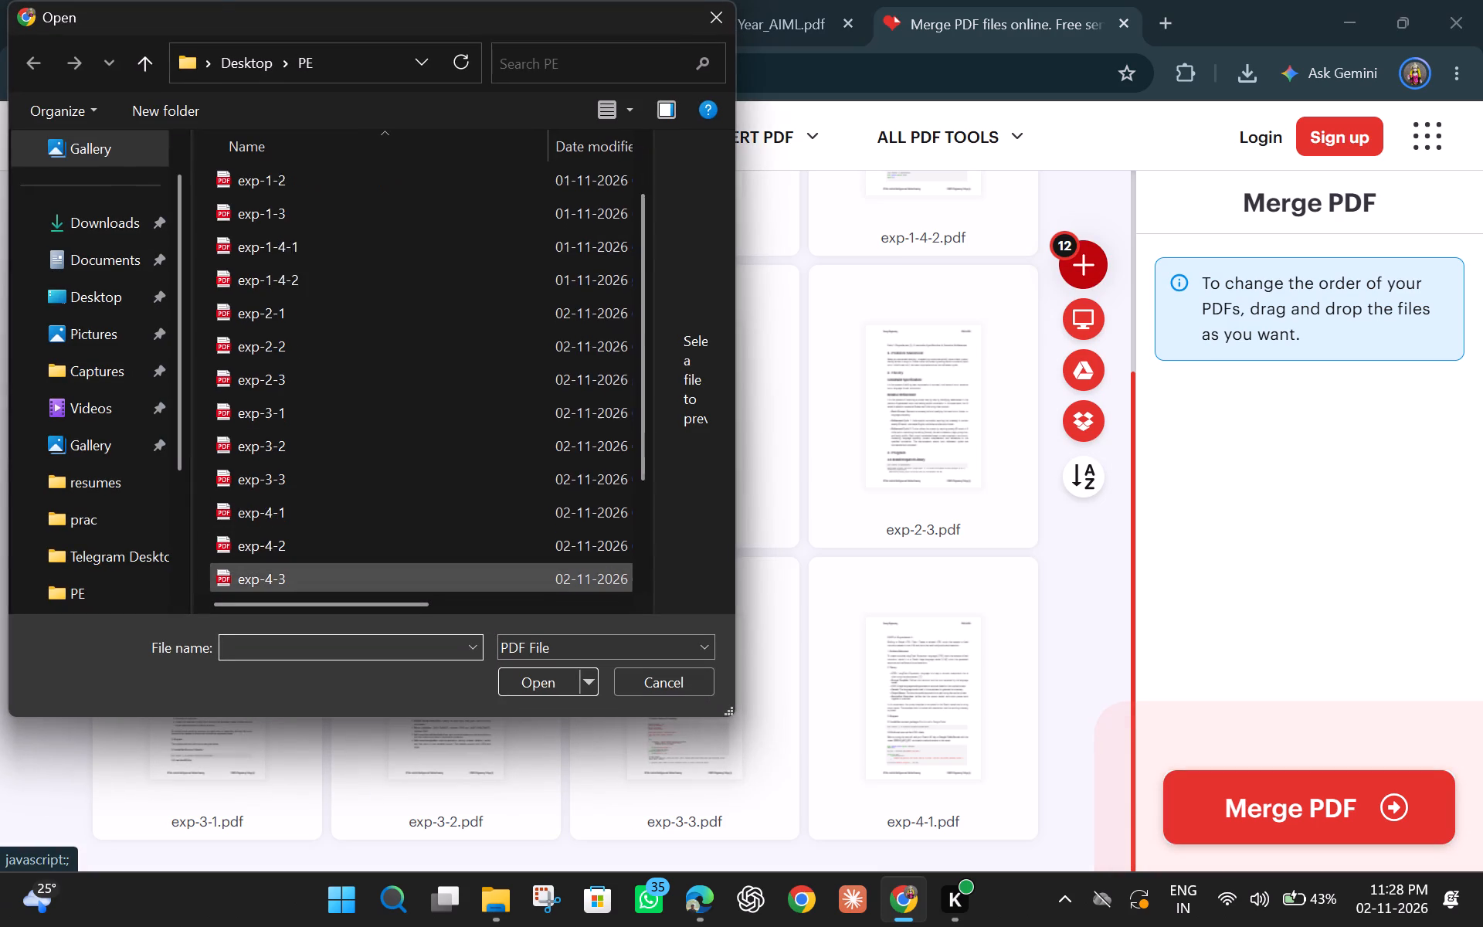
pyautogui.scroll(-1, 409, 565)
pyautogui.click(479, 443)
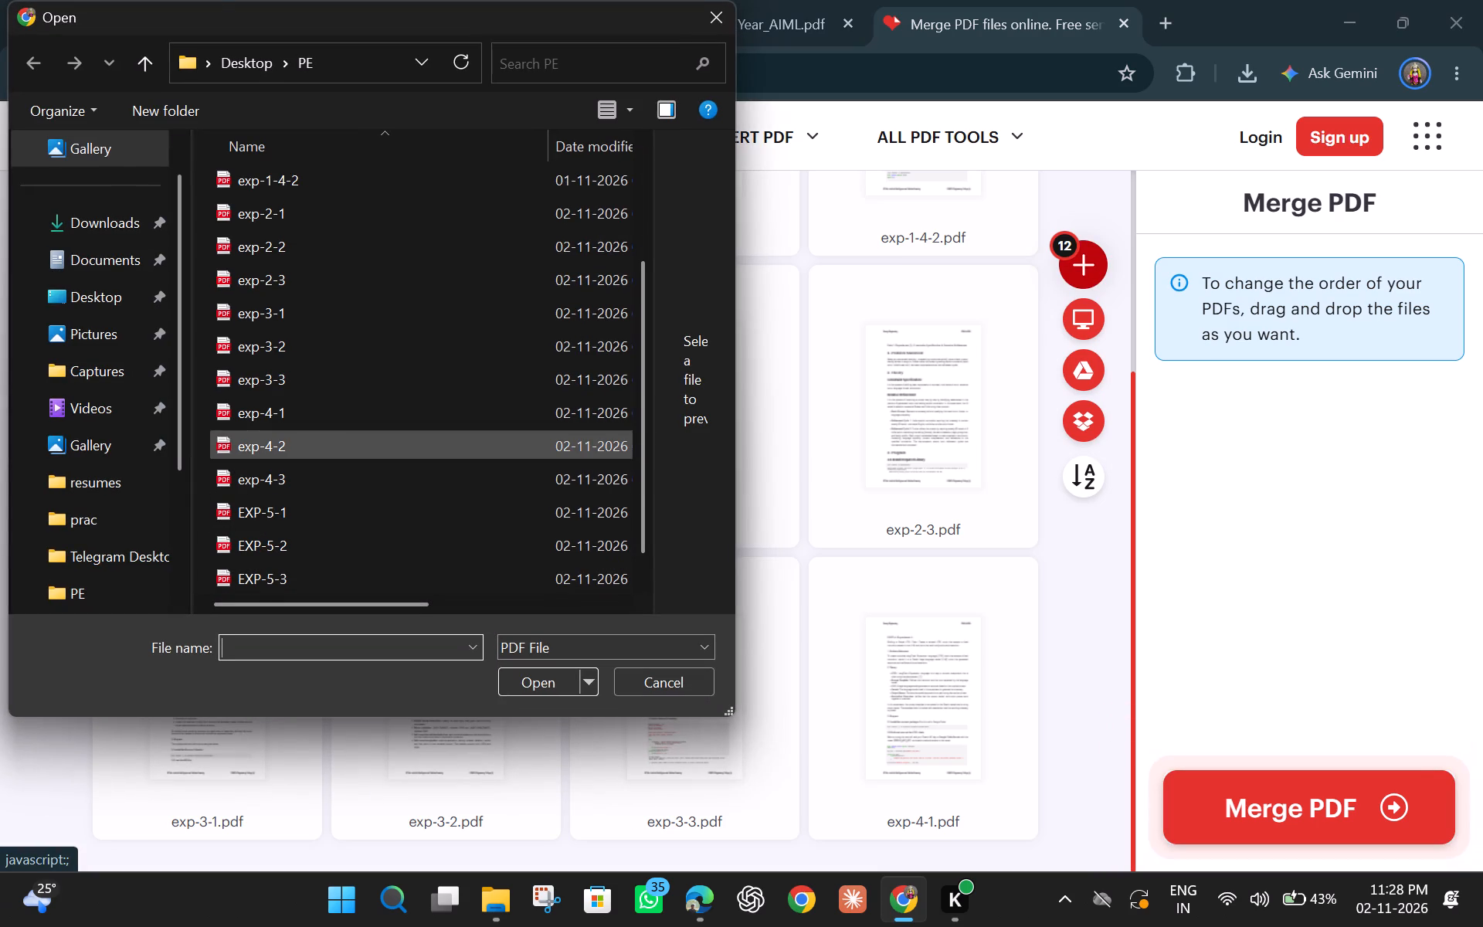
pyautogui.press('Return')
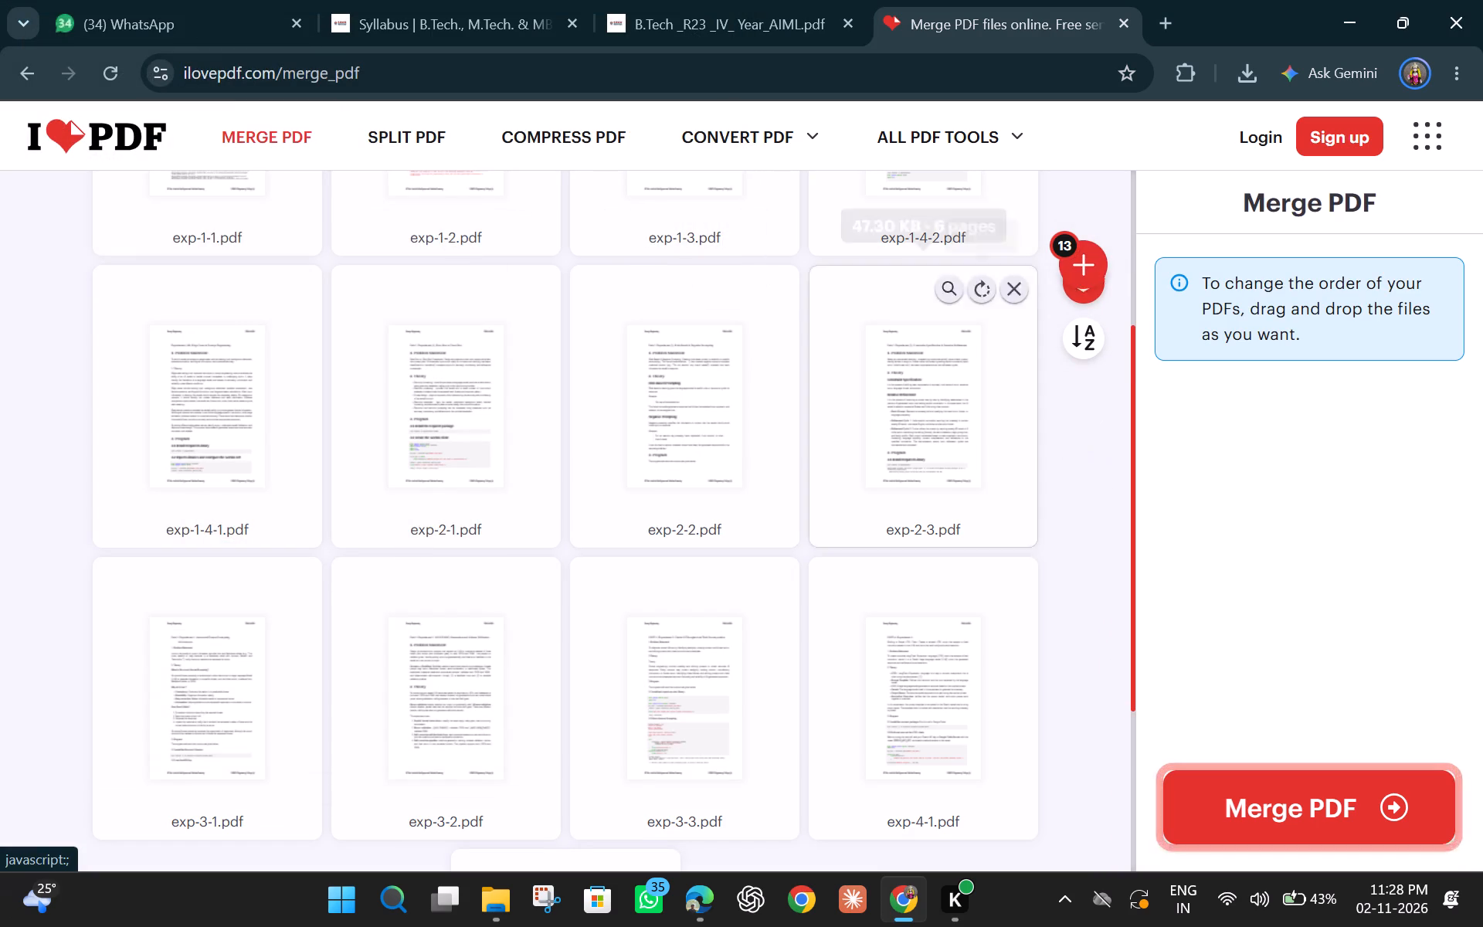
pyautogui.click(1060, 259)
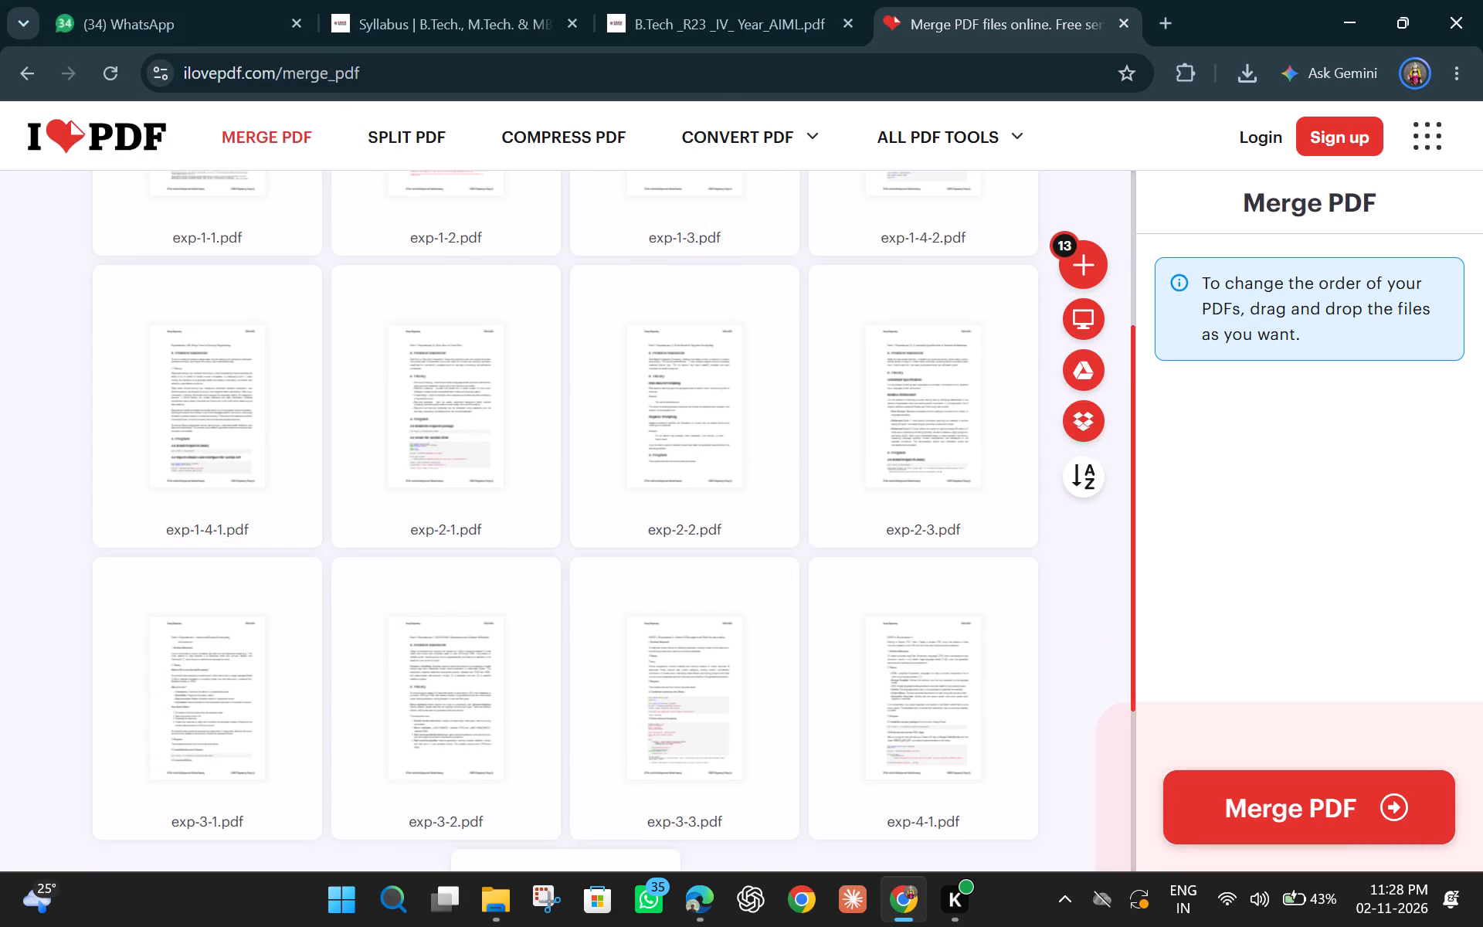
pyautogui.click(1082, 264)
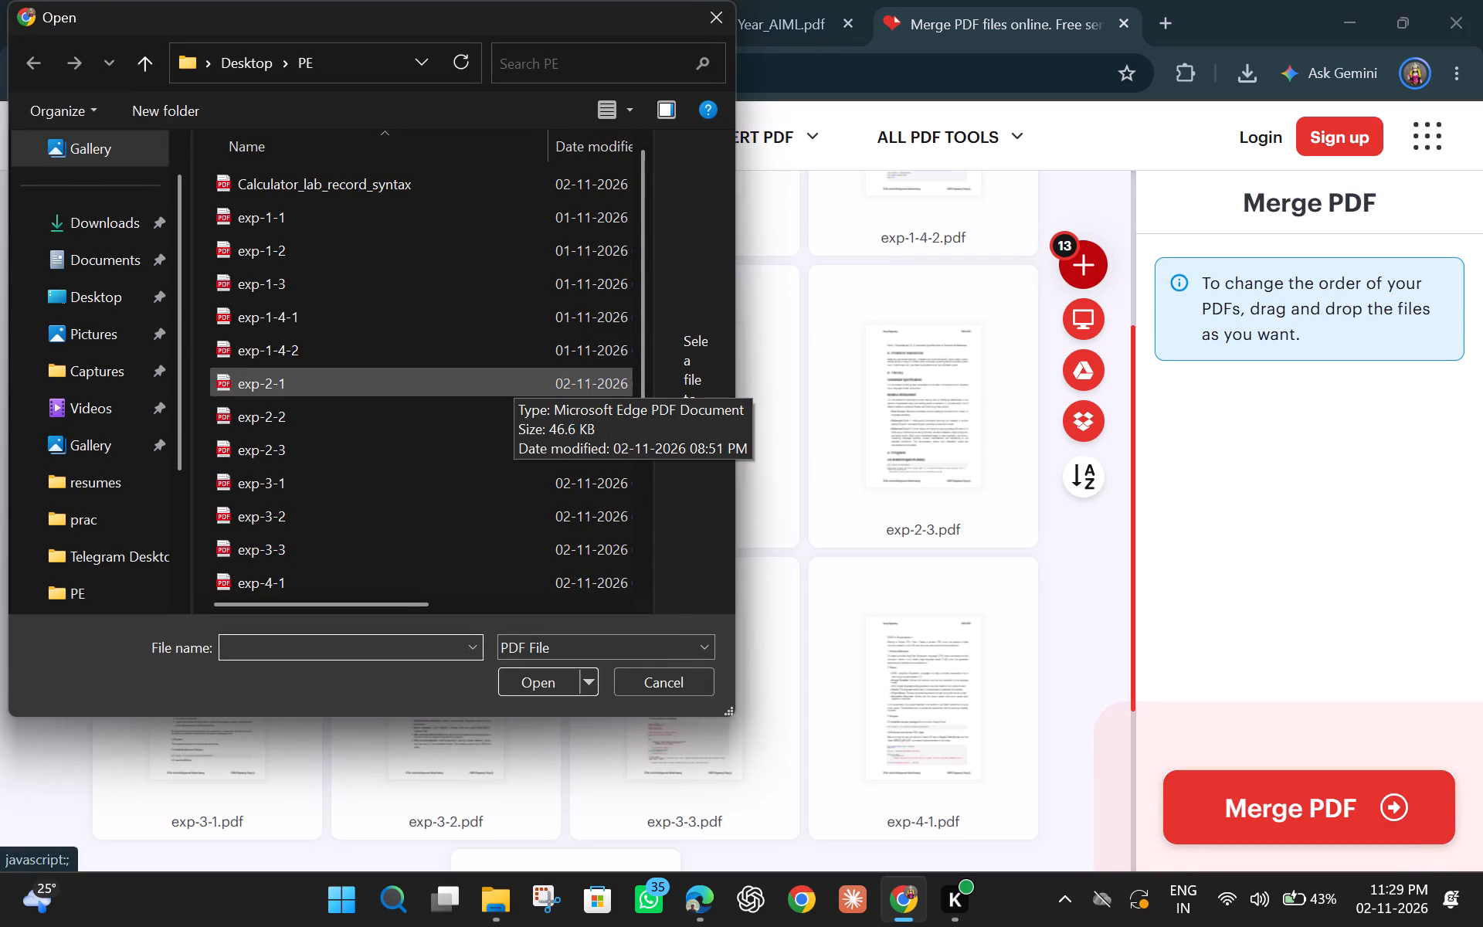
pyautogui.scroll(-1, 382, 484)
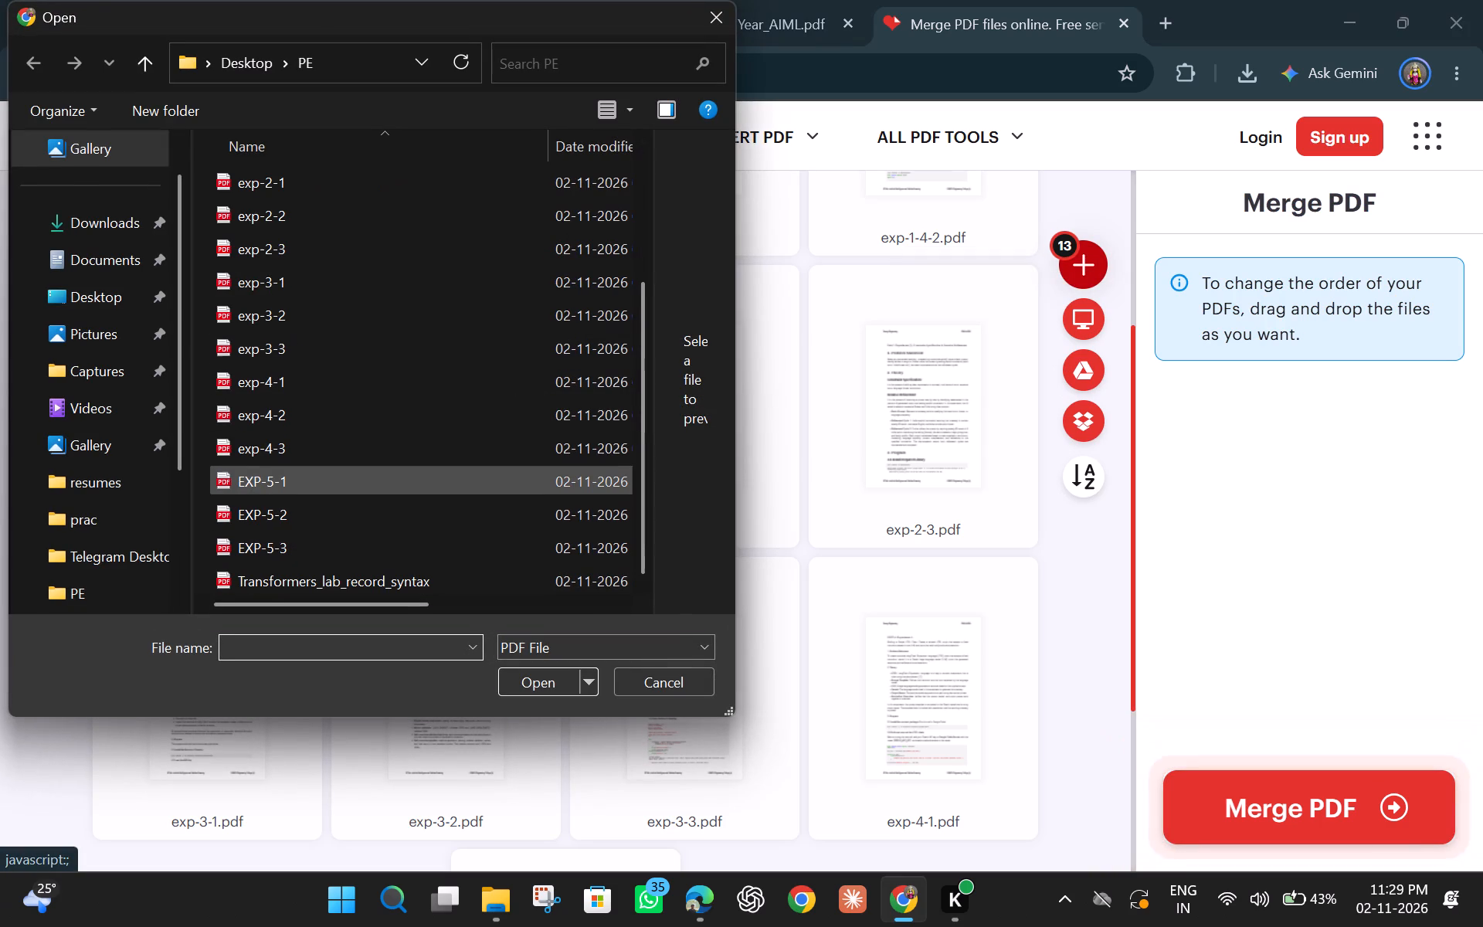
pyautogui.scroll(-1, 382, 484)
pyautogui.click(371, 450)
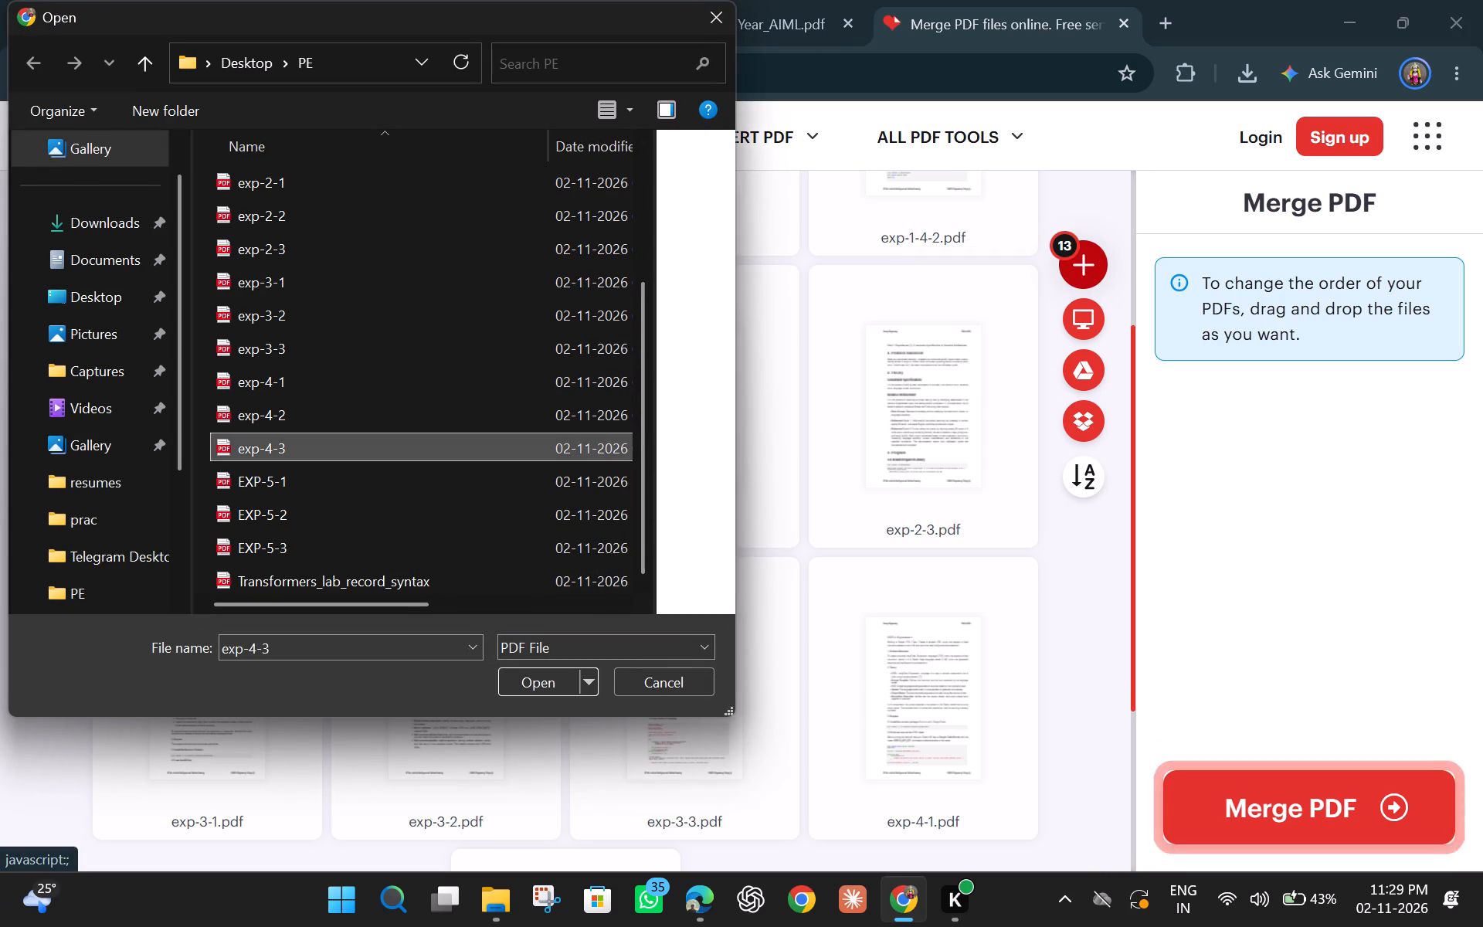
pyautogui.press('Return')
# Add Calculator_lab_record_syntax from the PE folder to the merge after exp-4-3, instead of EXP-5-1.
pyautogui.scroll(-3, 573, 623)
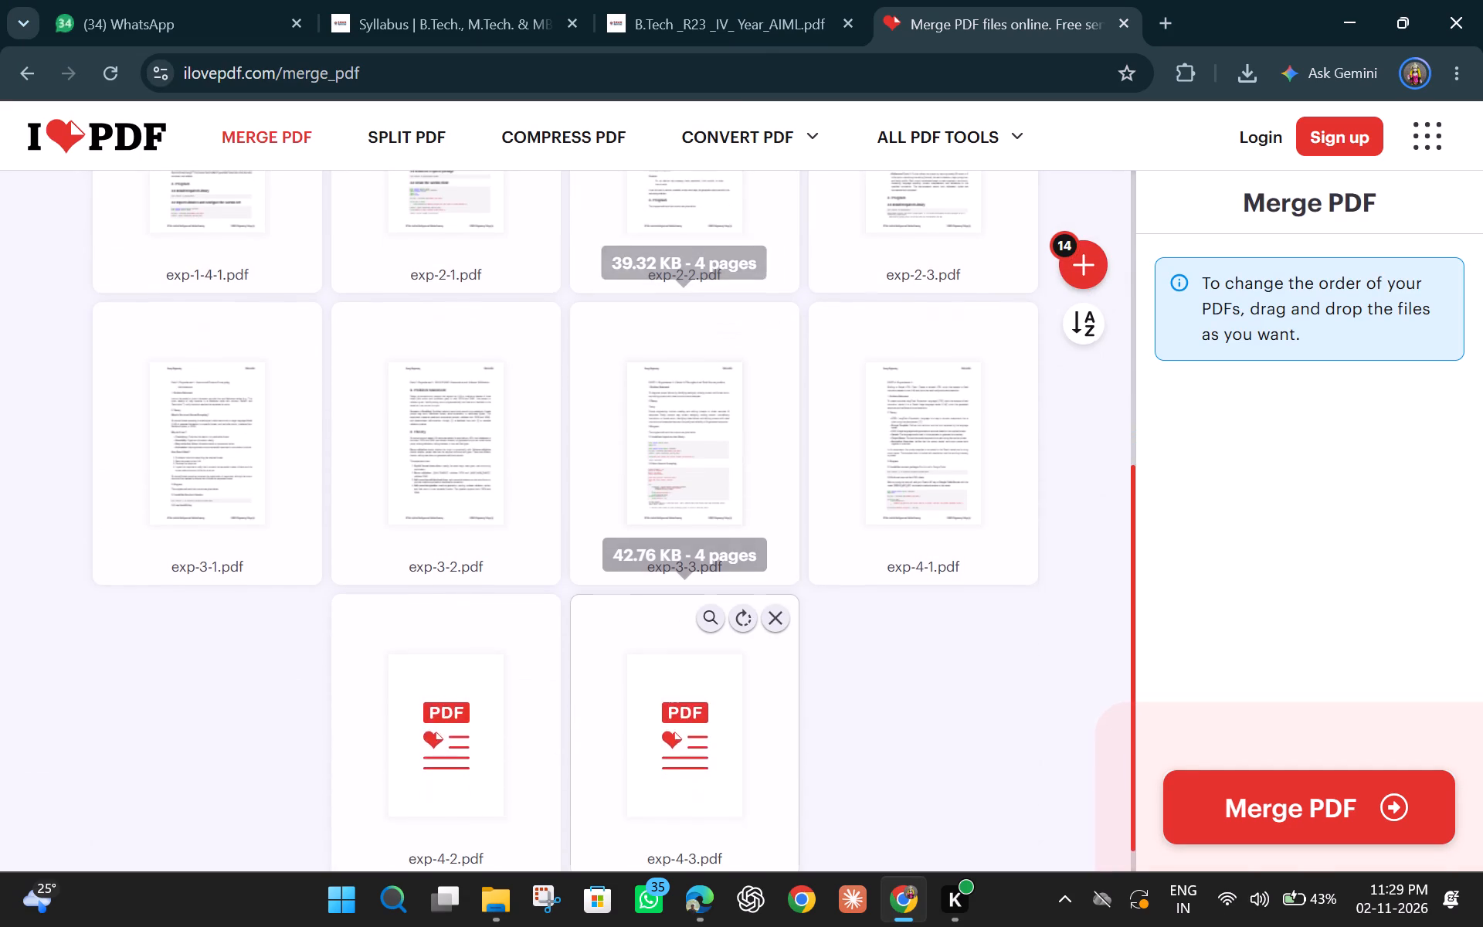
pyautogui.scroll(-1, 573, 623)
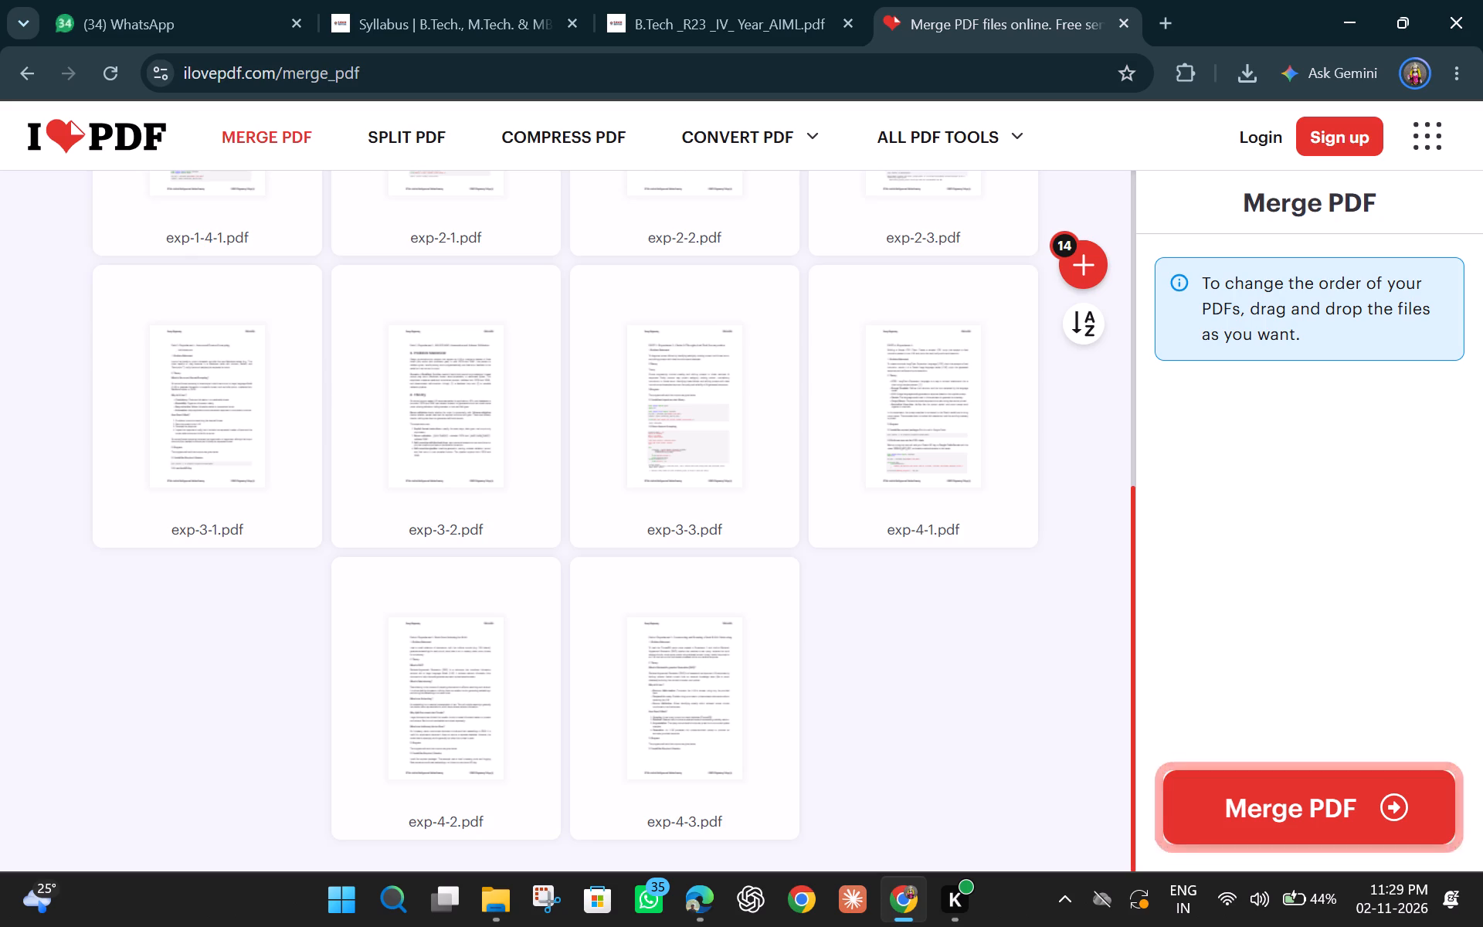
pyautogui.click(1077, 284)
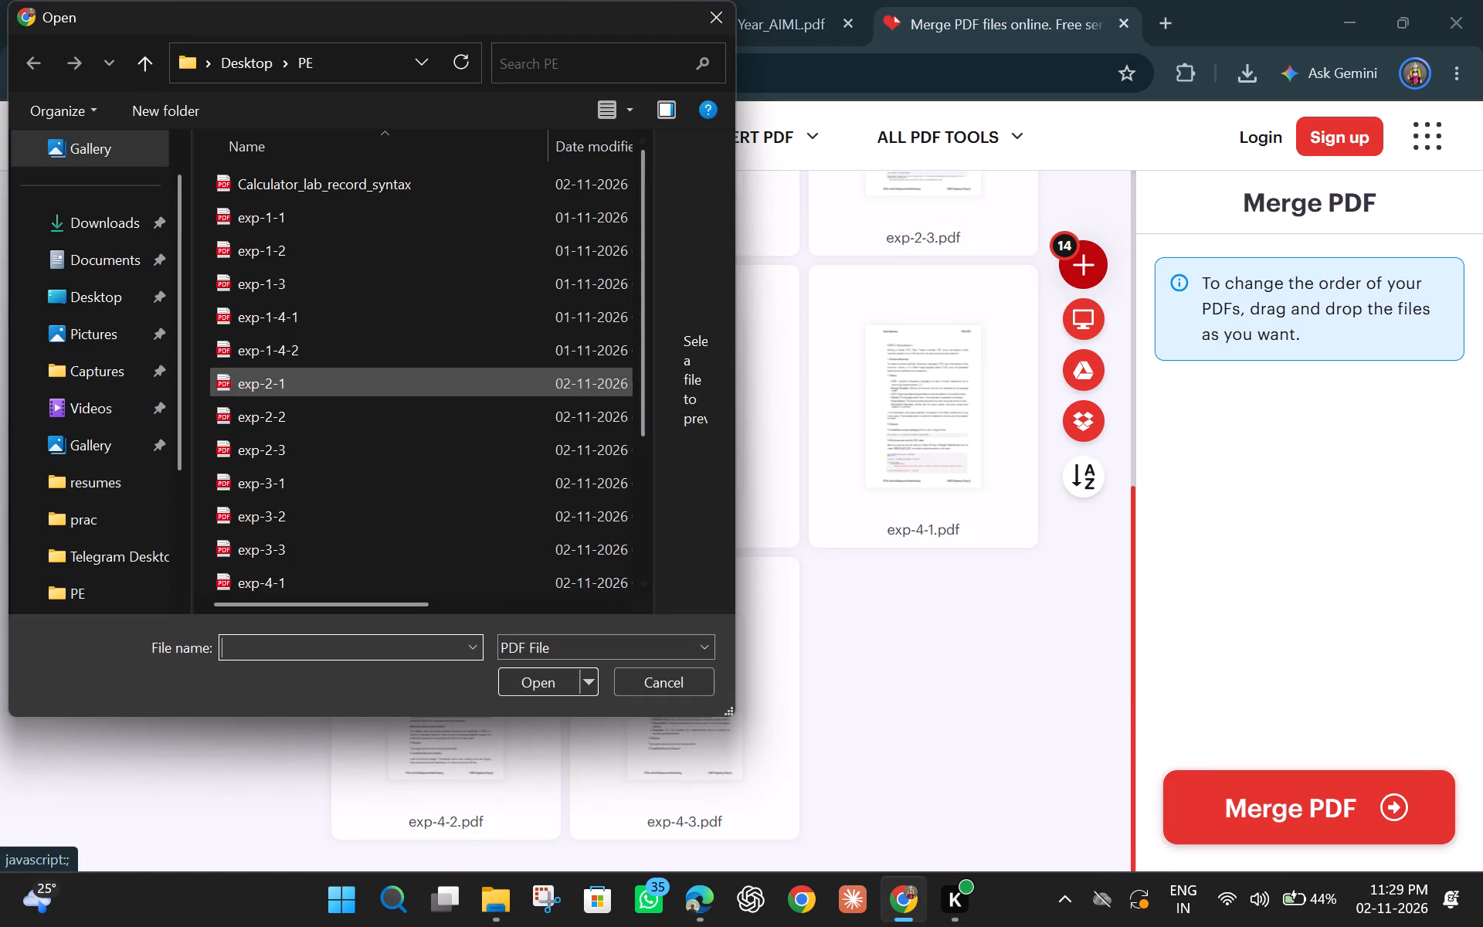
pyautogui.scroll(-2, 610, 383)
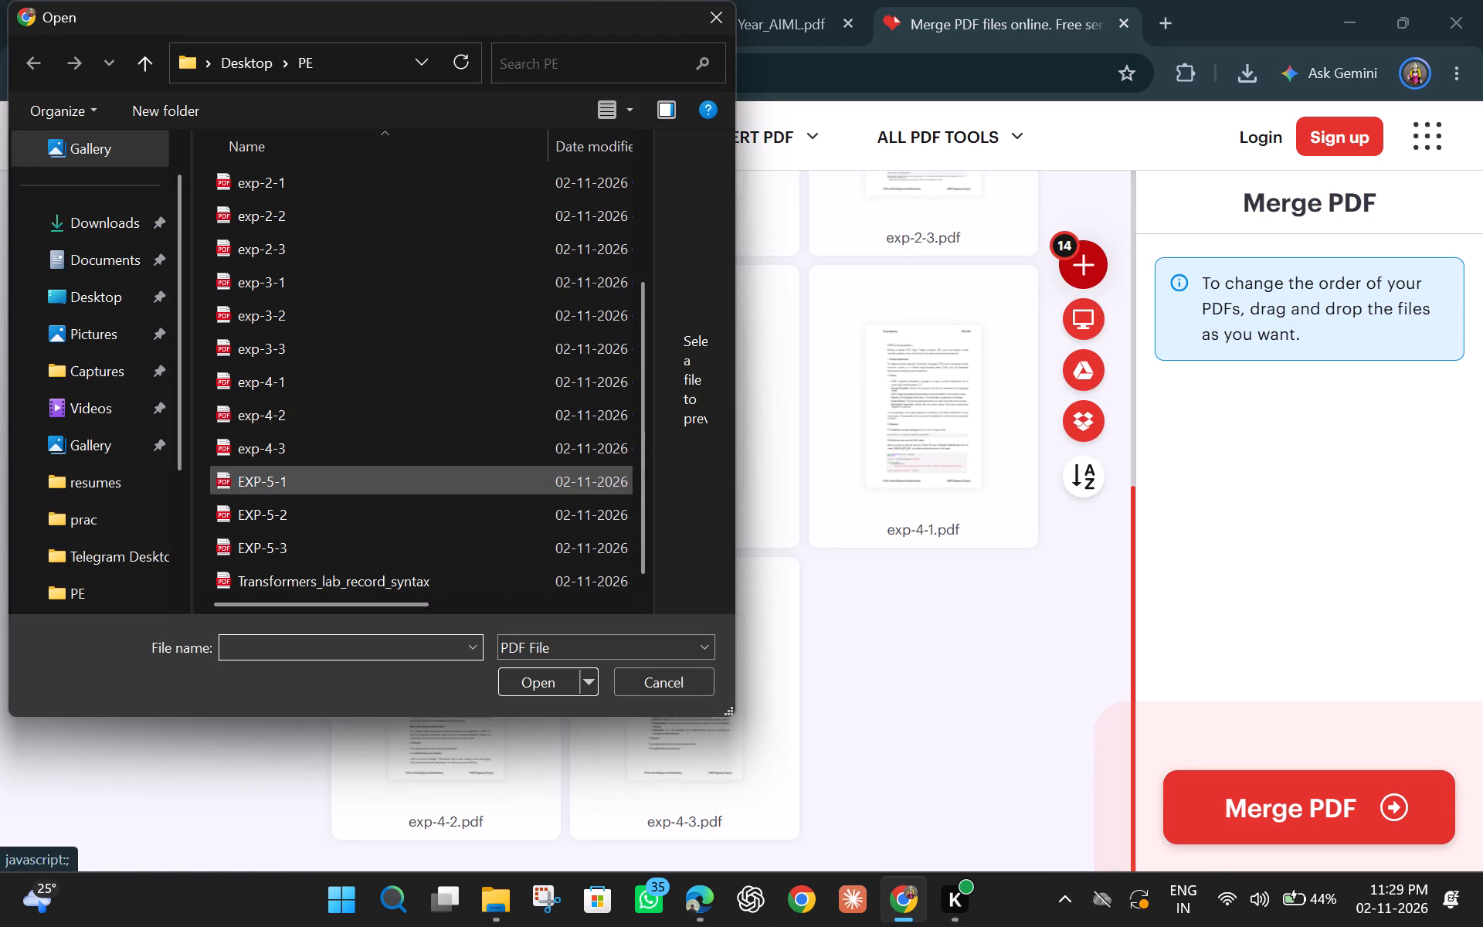
pyautogui.click(465, 477)
pyautogui.scroll(7, 465, 477)
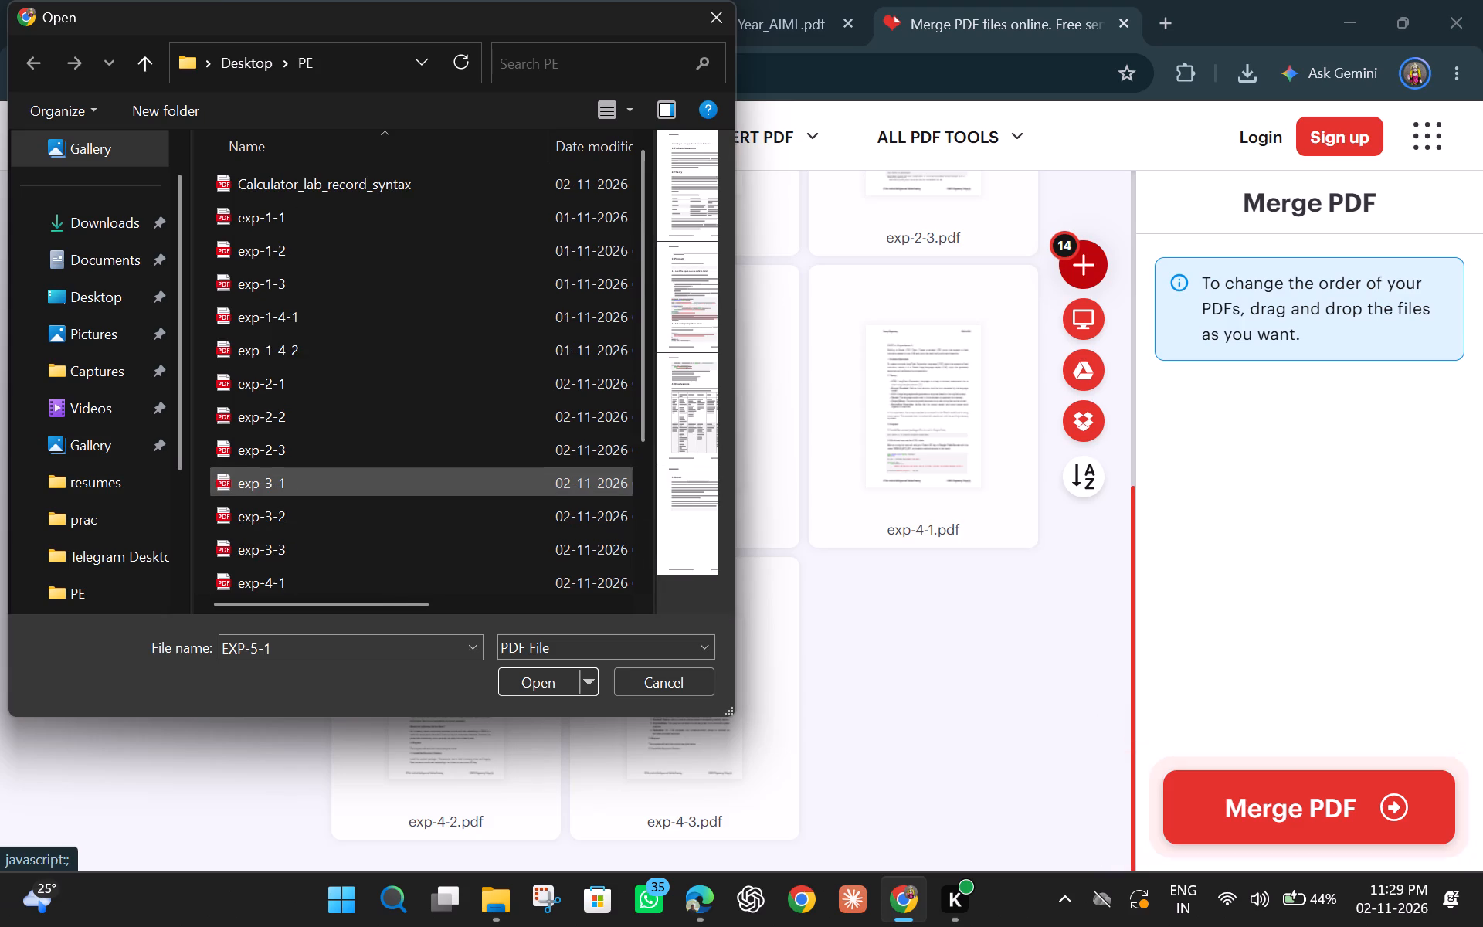
pyautogui.scroll(1, 465, 477)
pyautogui.click(474, 175)
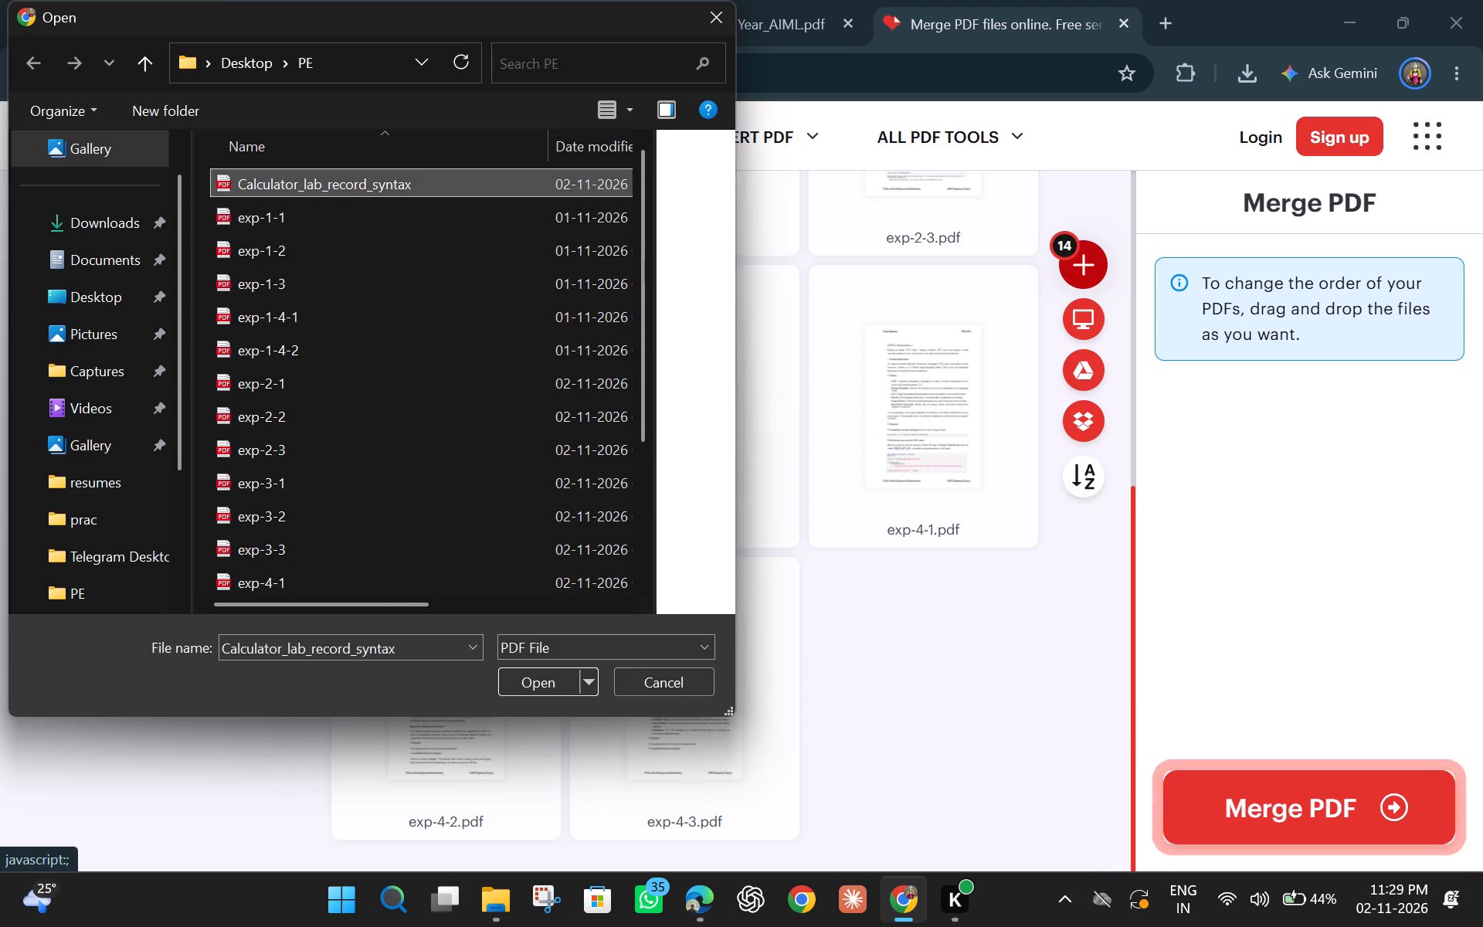
pyautogui.press('Return')
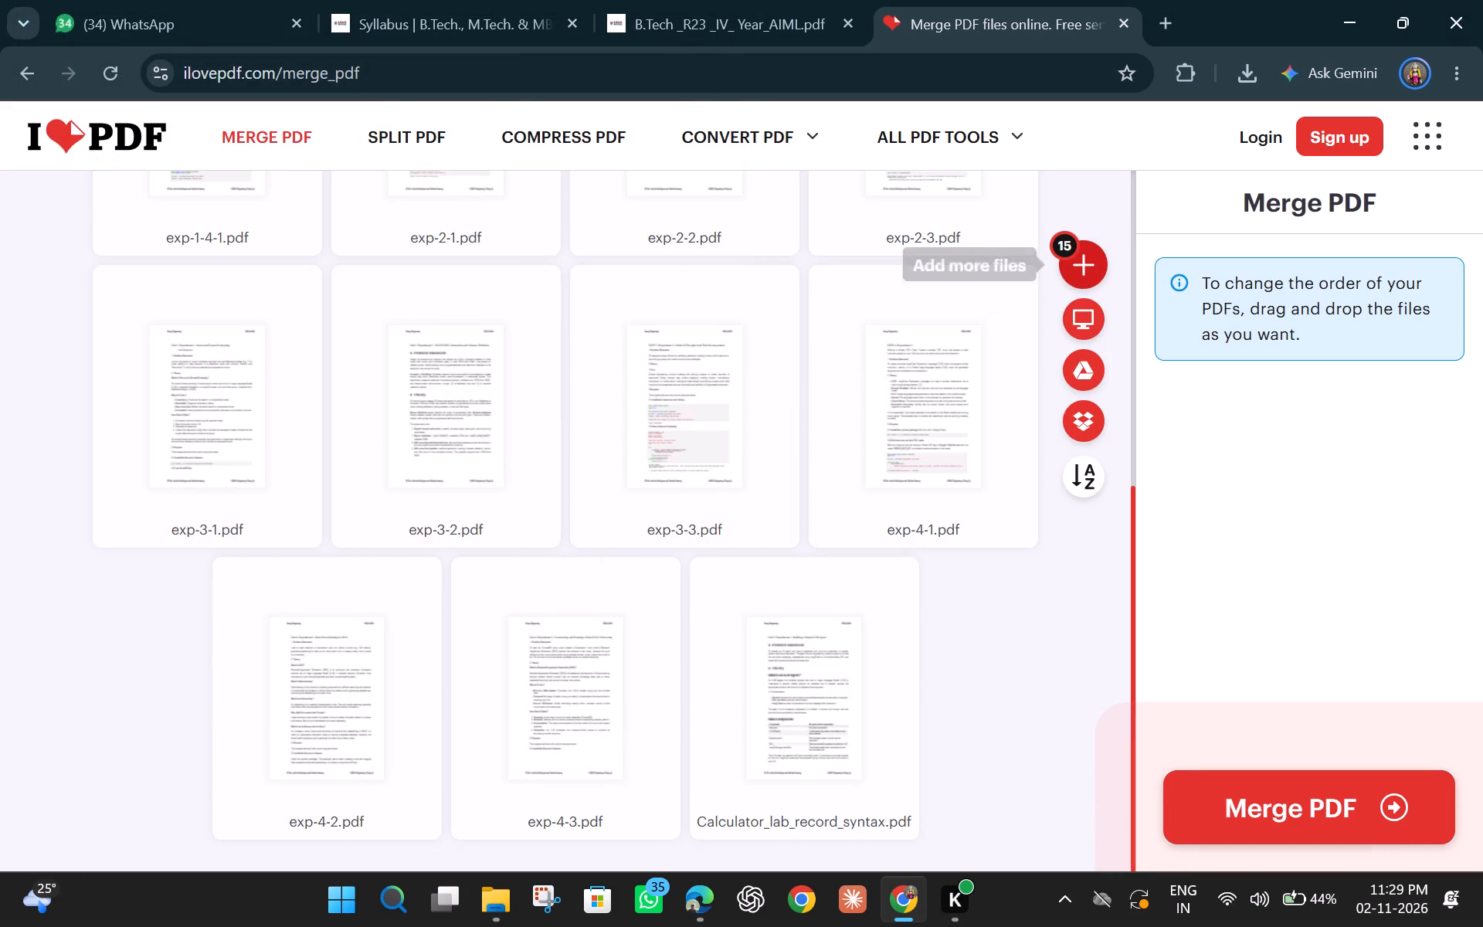
# Add Transformers_lab_record_syntax from the PE folder to the merge after Calculator_lab_record_syntax.
pyautogui.click(1074, 253)
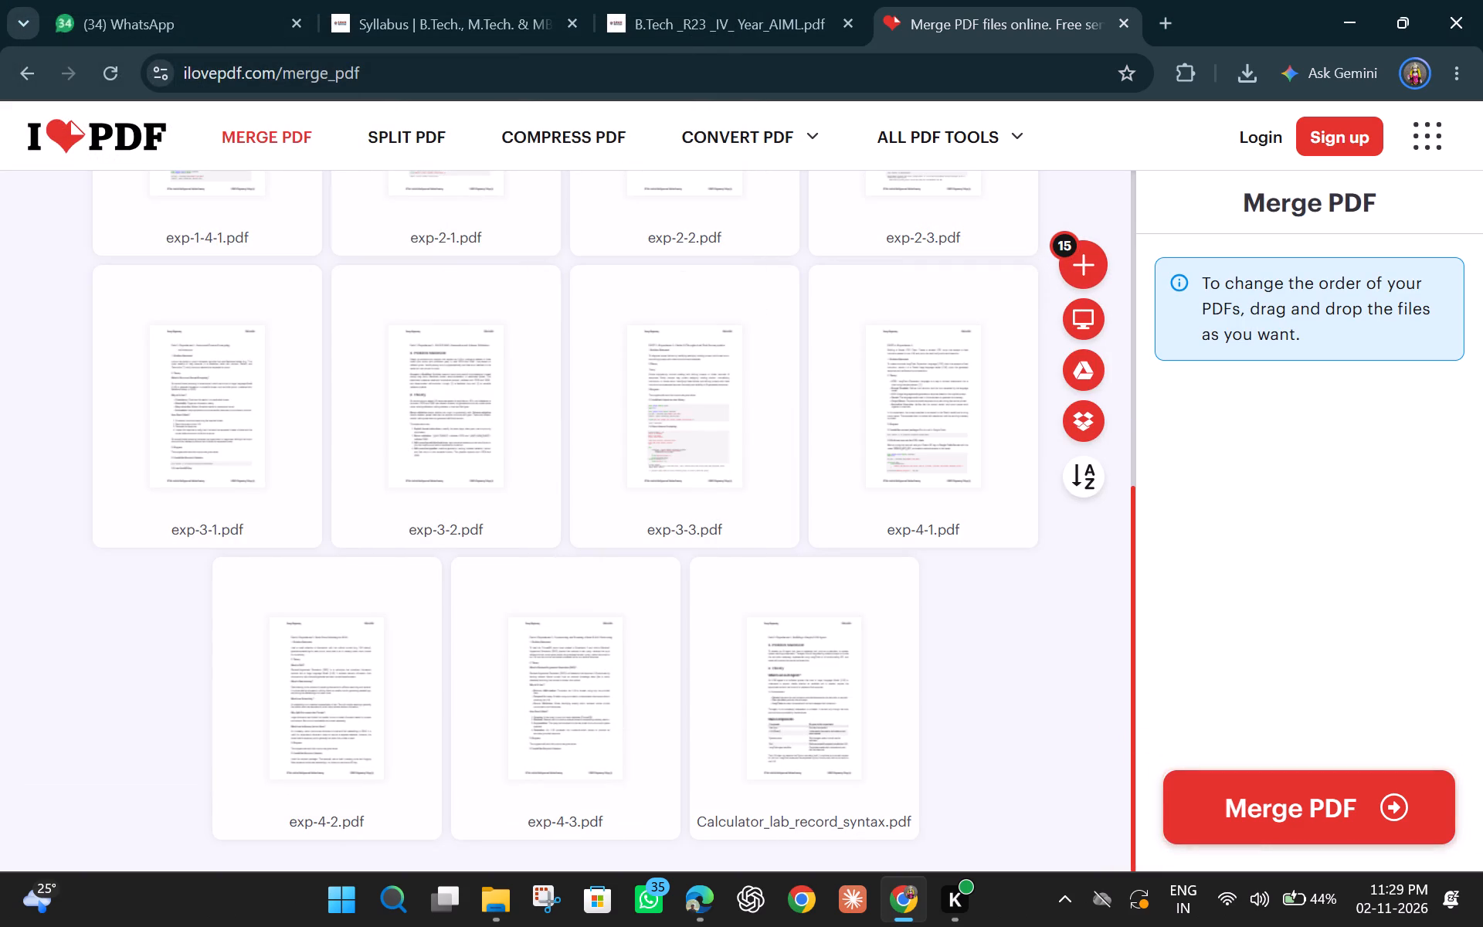
pyautogui.click(1074, 253)
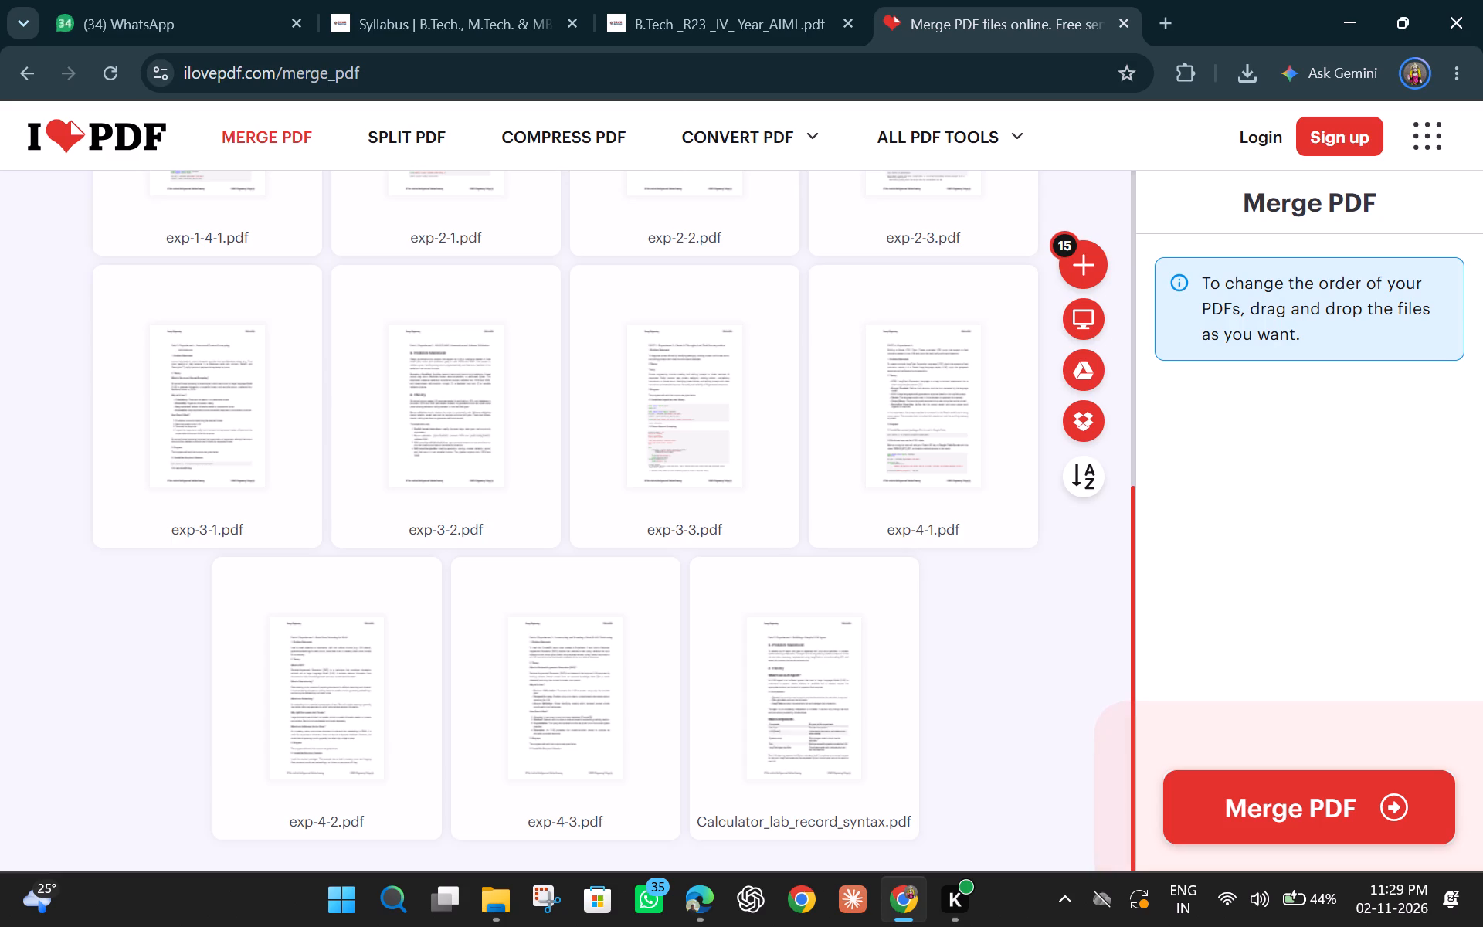
pyautogui.click(1084, 257)
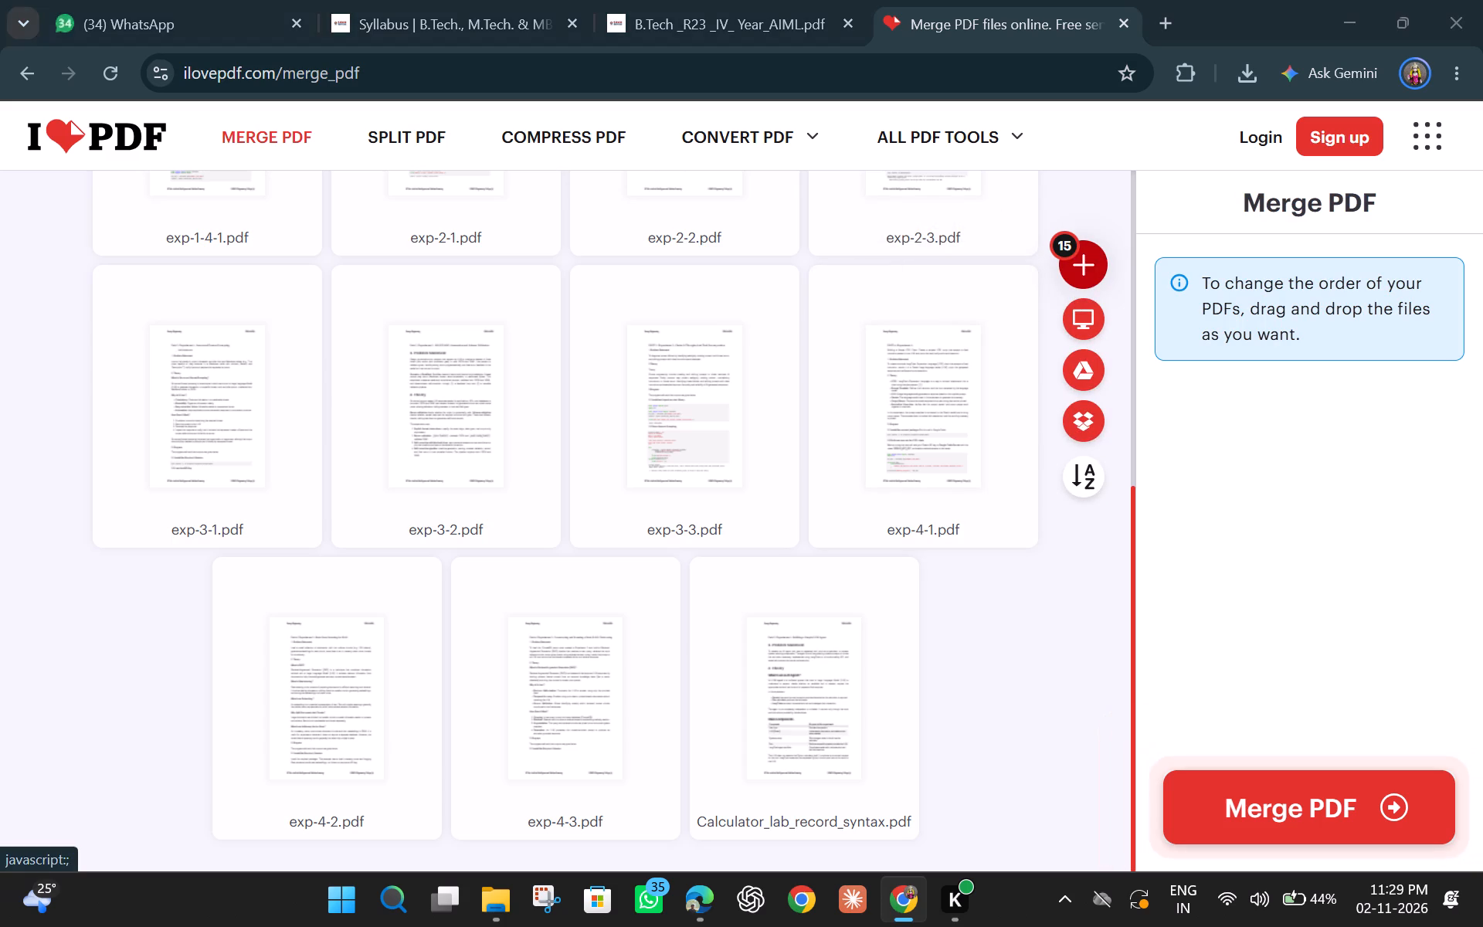
pyautogui.scroll(-4, 555, 448)
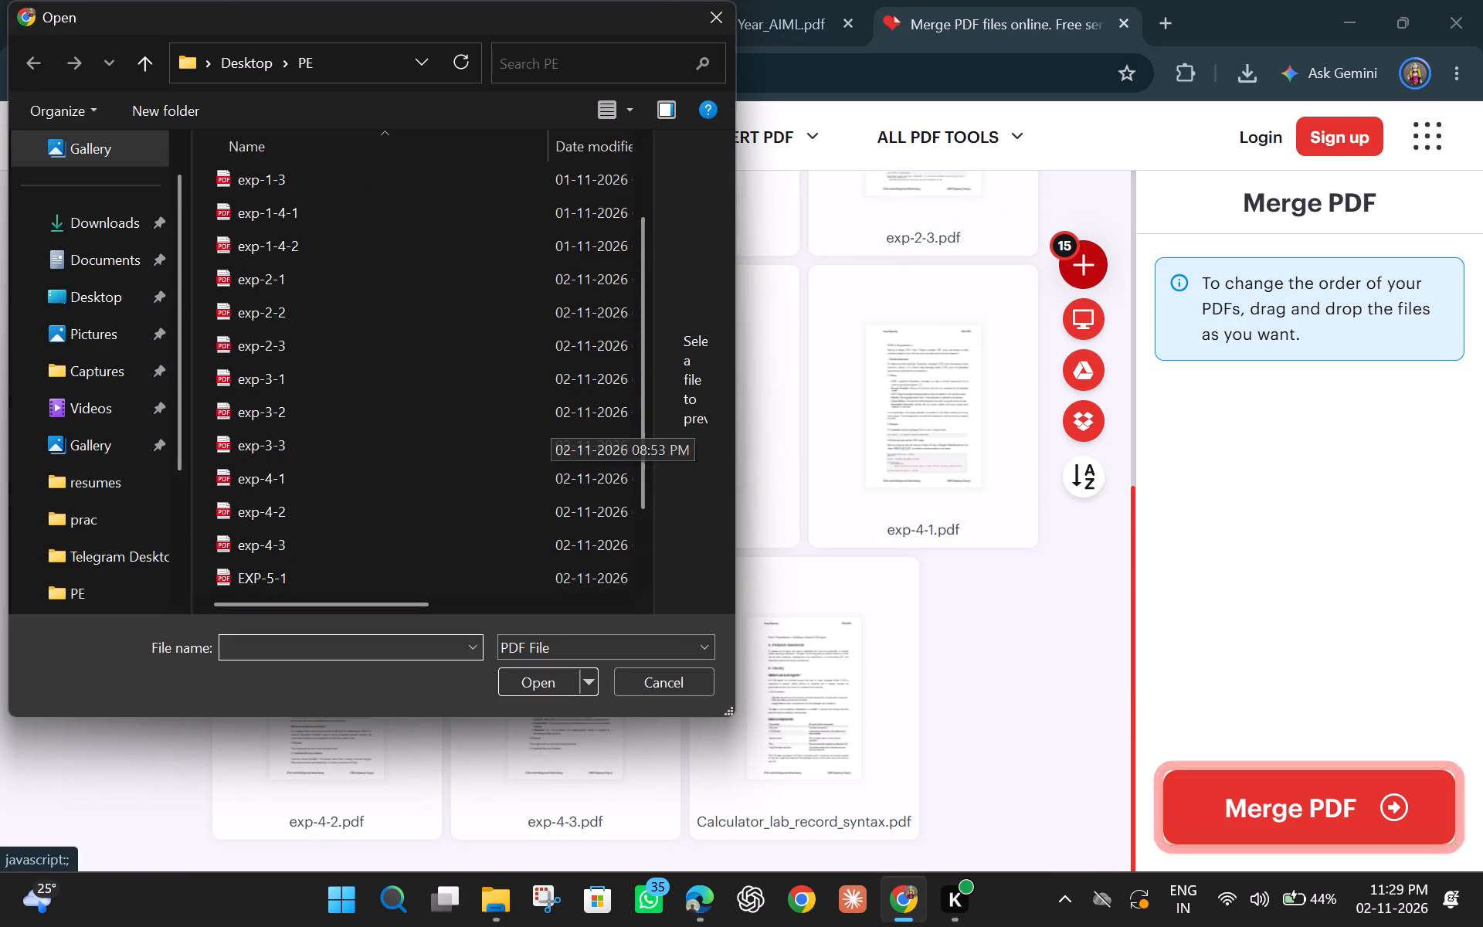
pyautogui.scroll(-1, 443, 537)
pyautogui.click(393, 579)
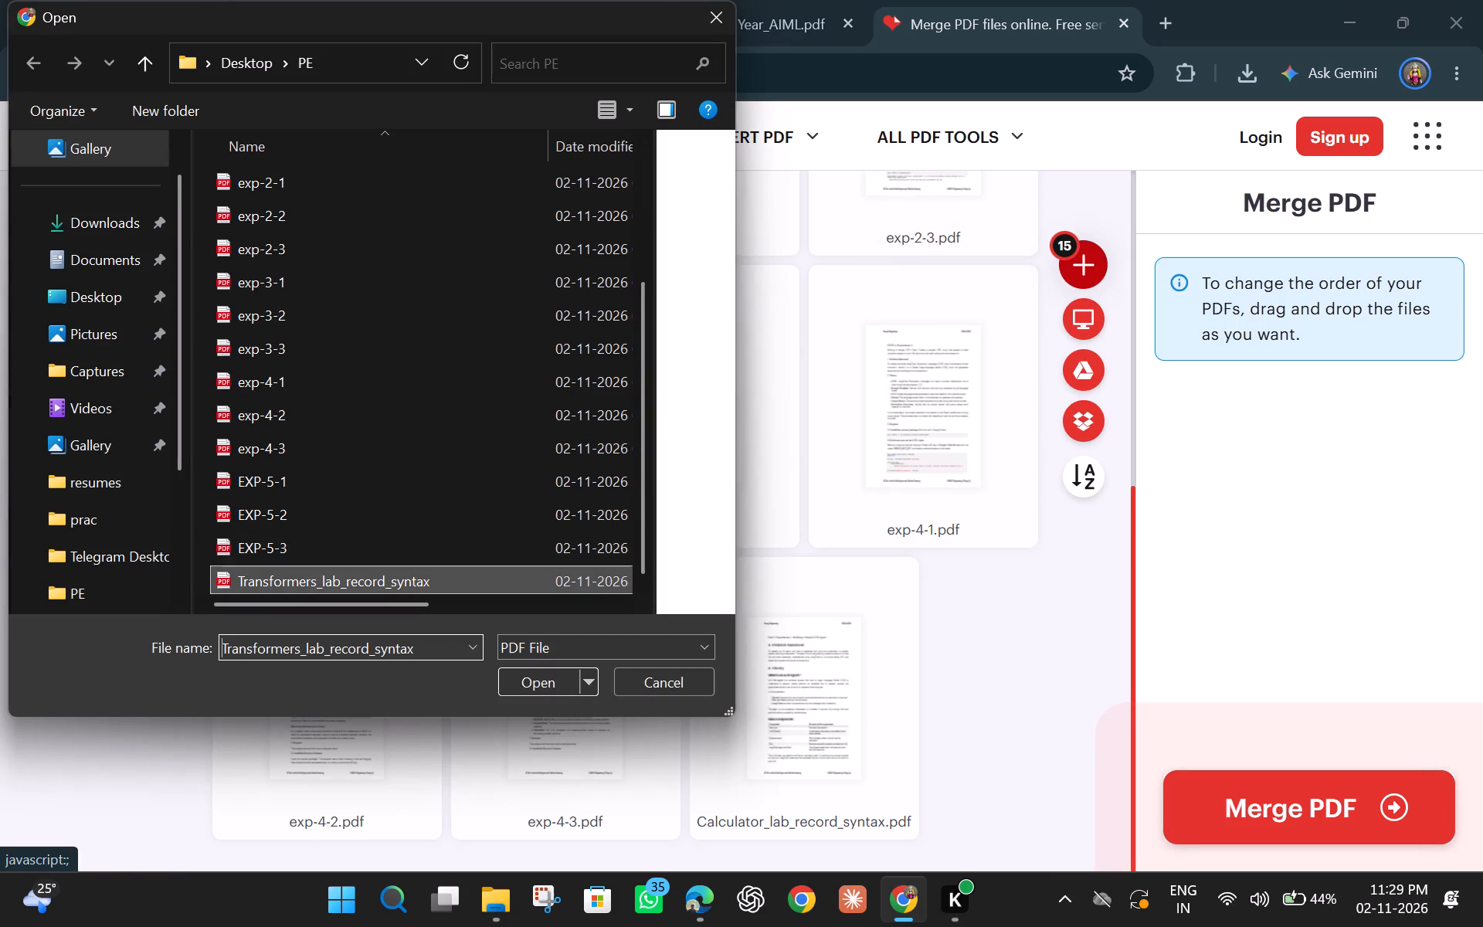
pyautogui.press('Return')
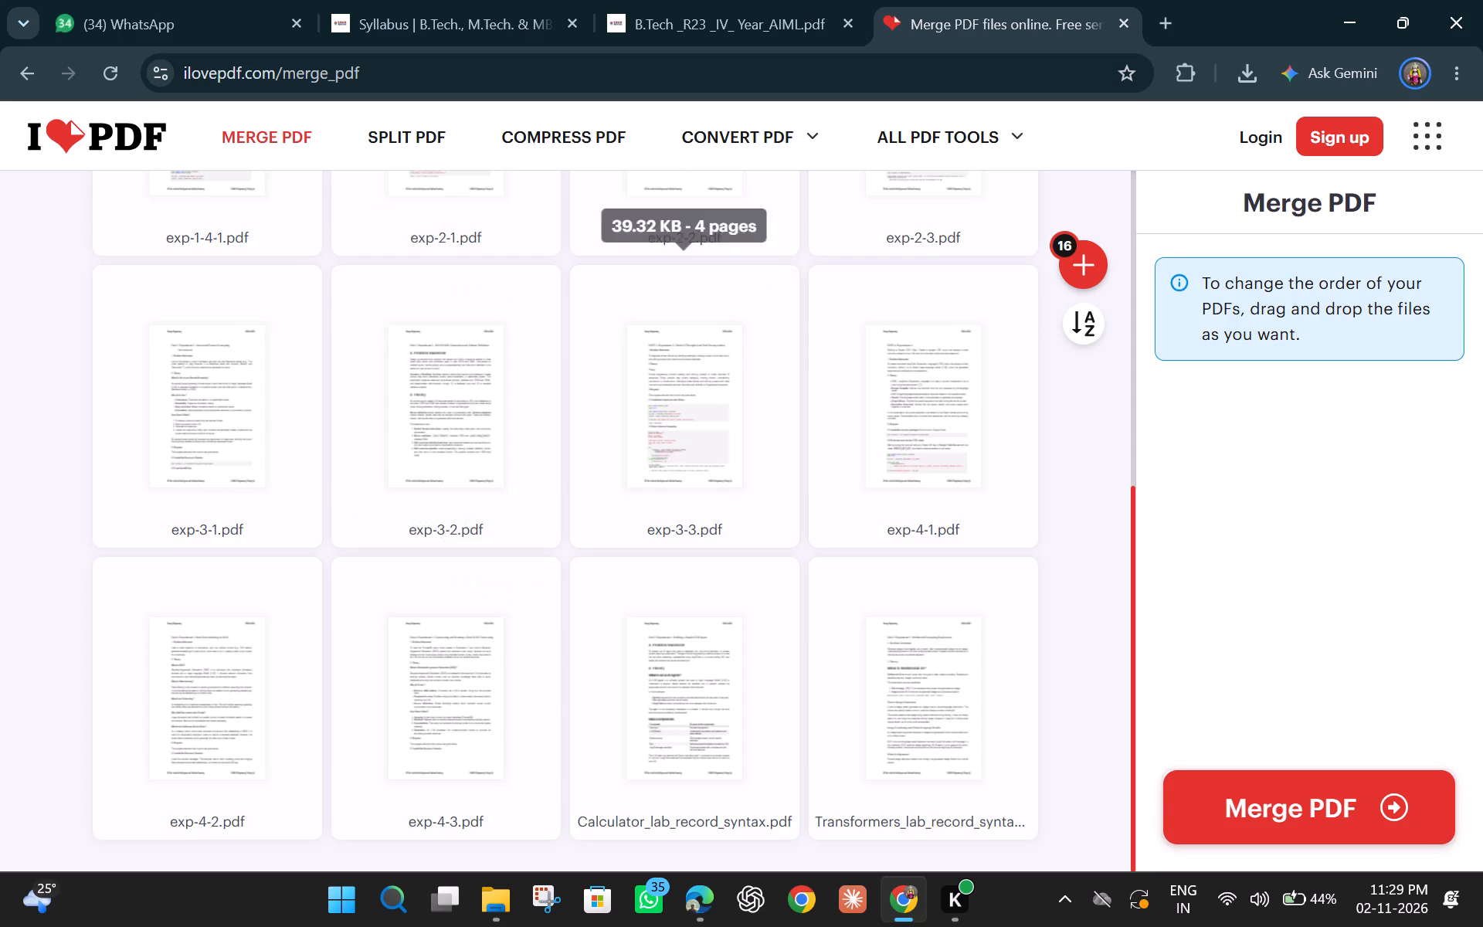
# Add the Unit 5 files EXP-5-1, EXP-5-2 and EXP-5-3 from the PE folder to the merge in that order.
pyautogui.click(1076, 253)
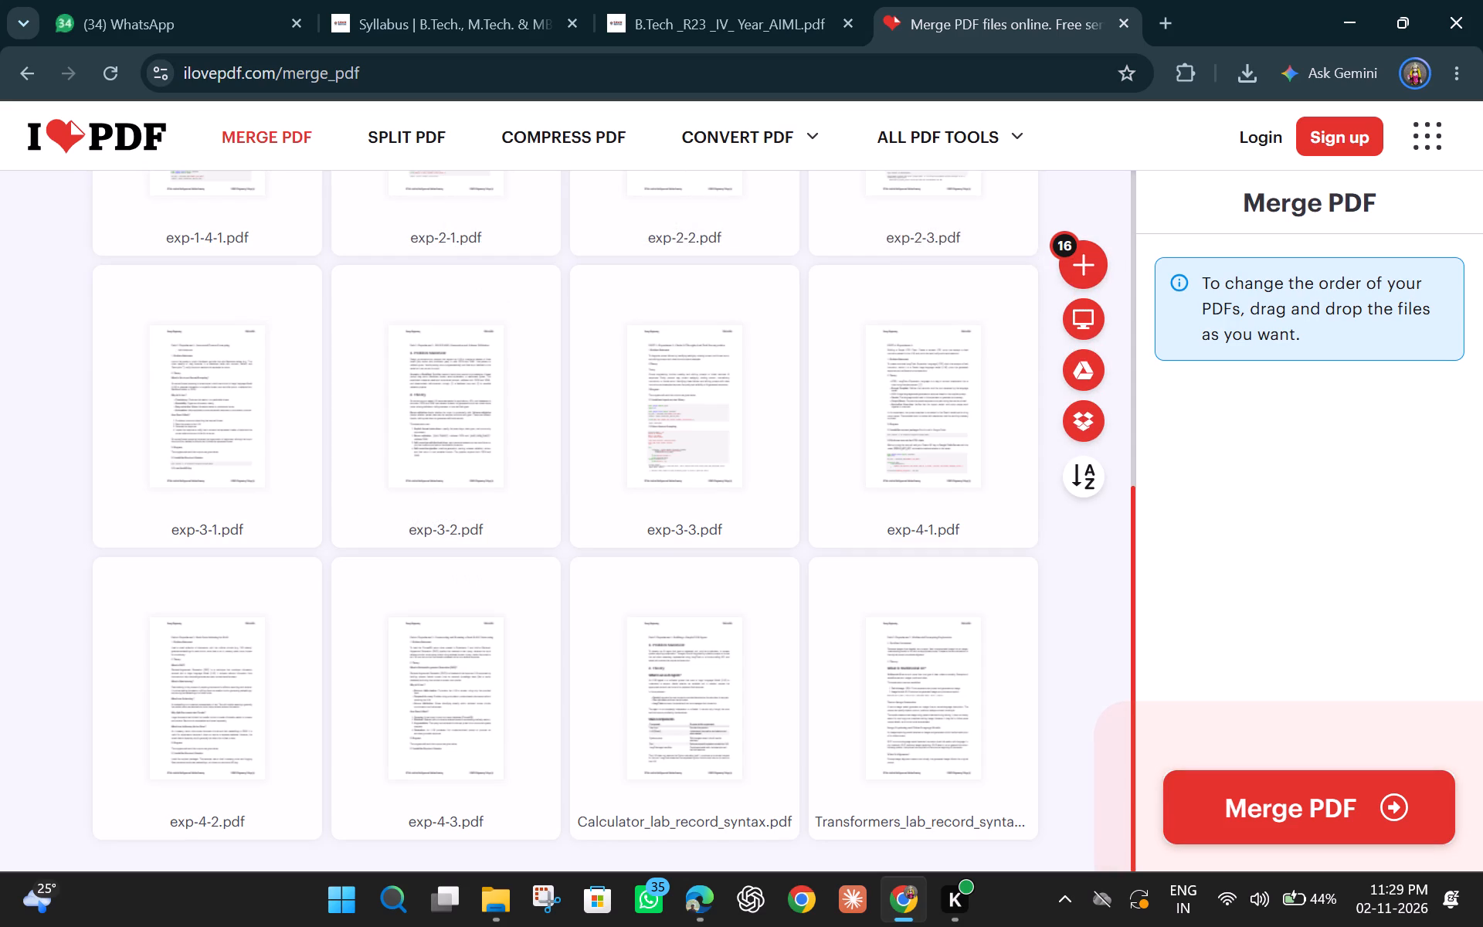
pyautogui.click(1076, 260)
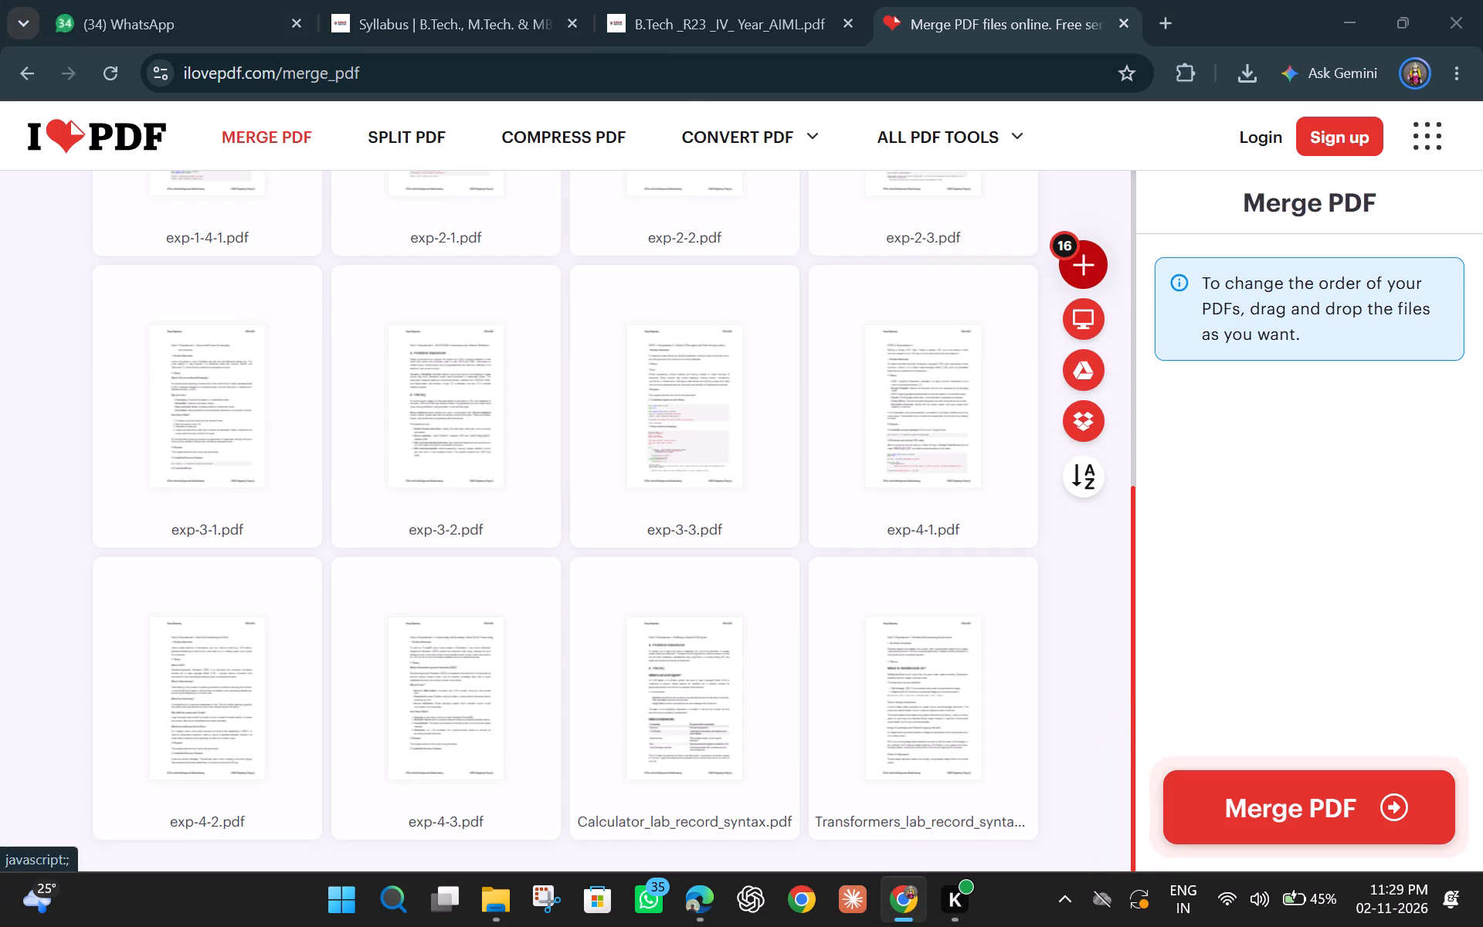
pyautogui.scroll(-3, 459, 536)
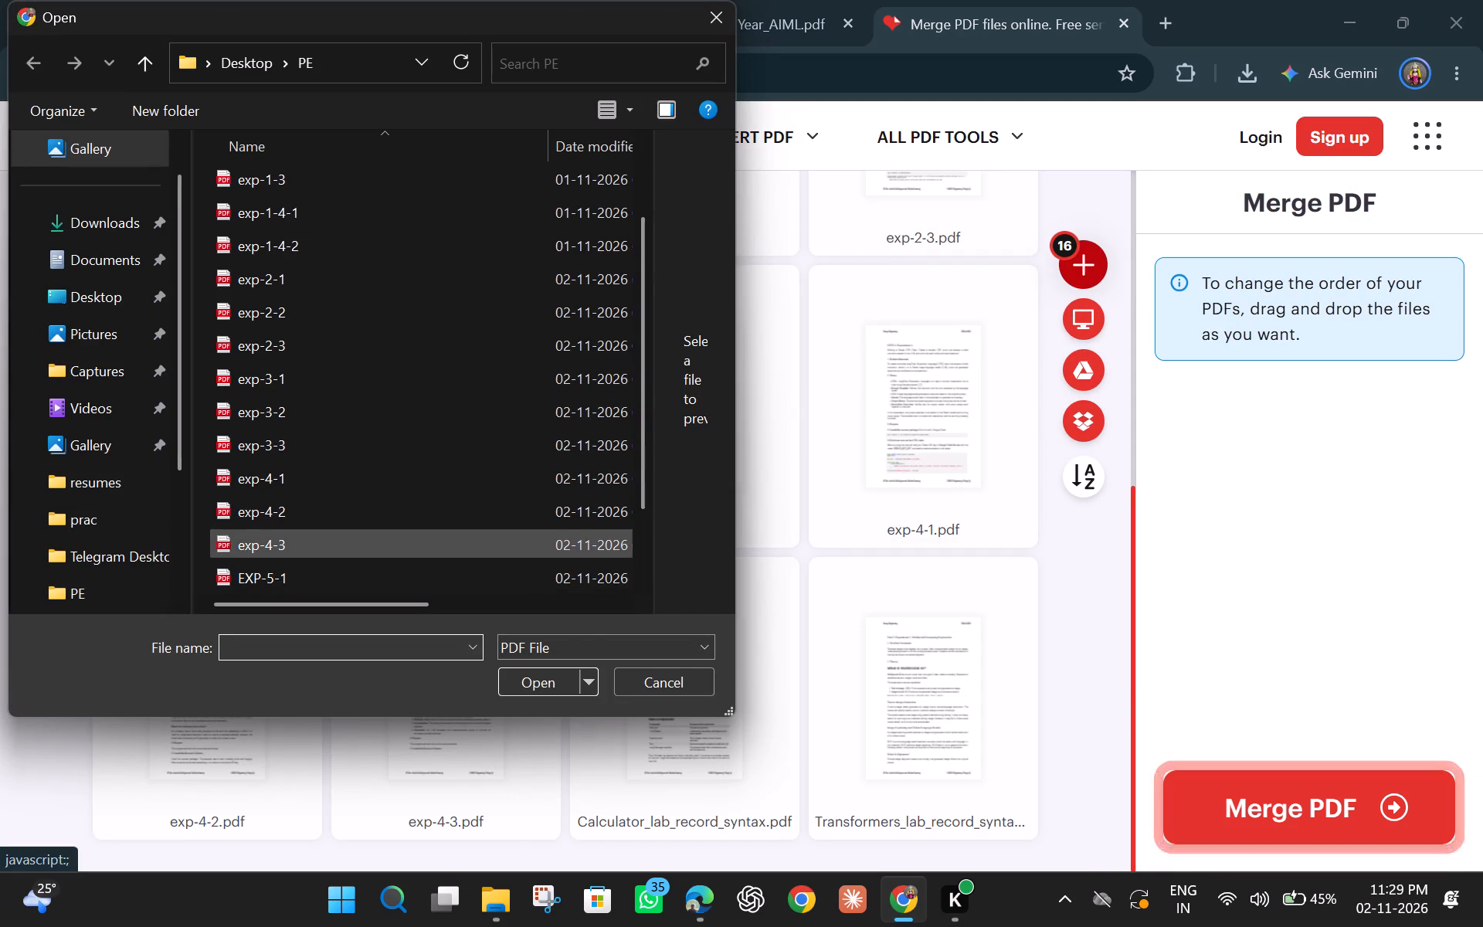
pyautogui.click(399, 585)
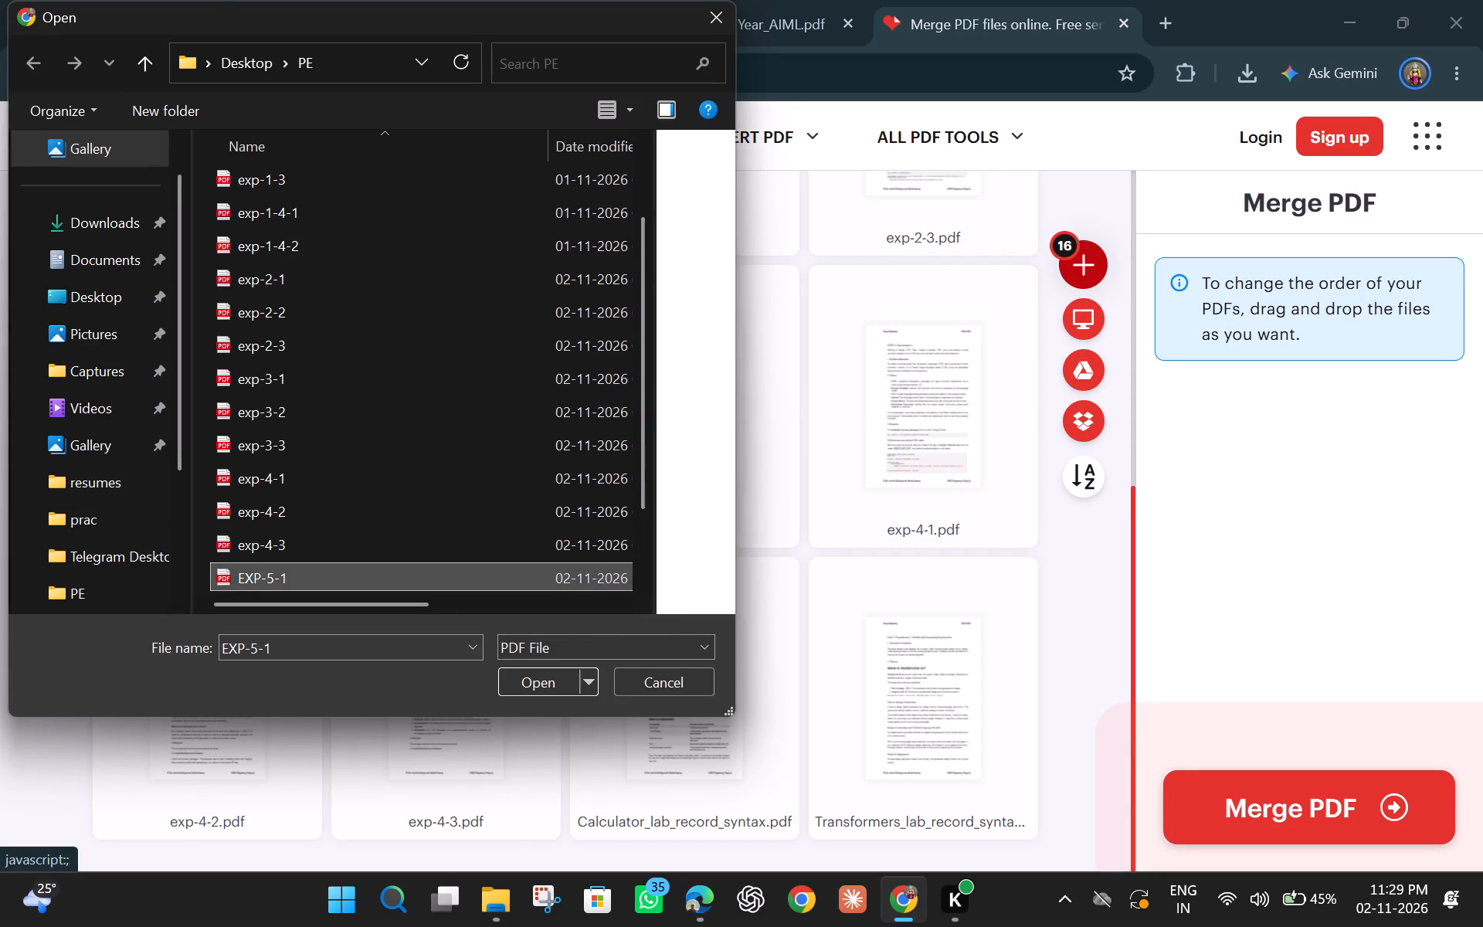
pyautogui.press('Return')
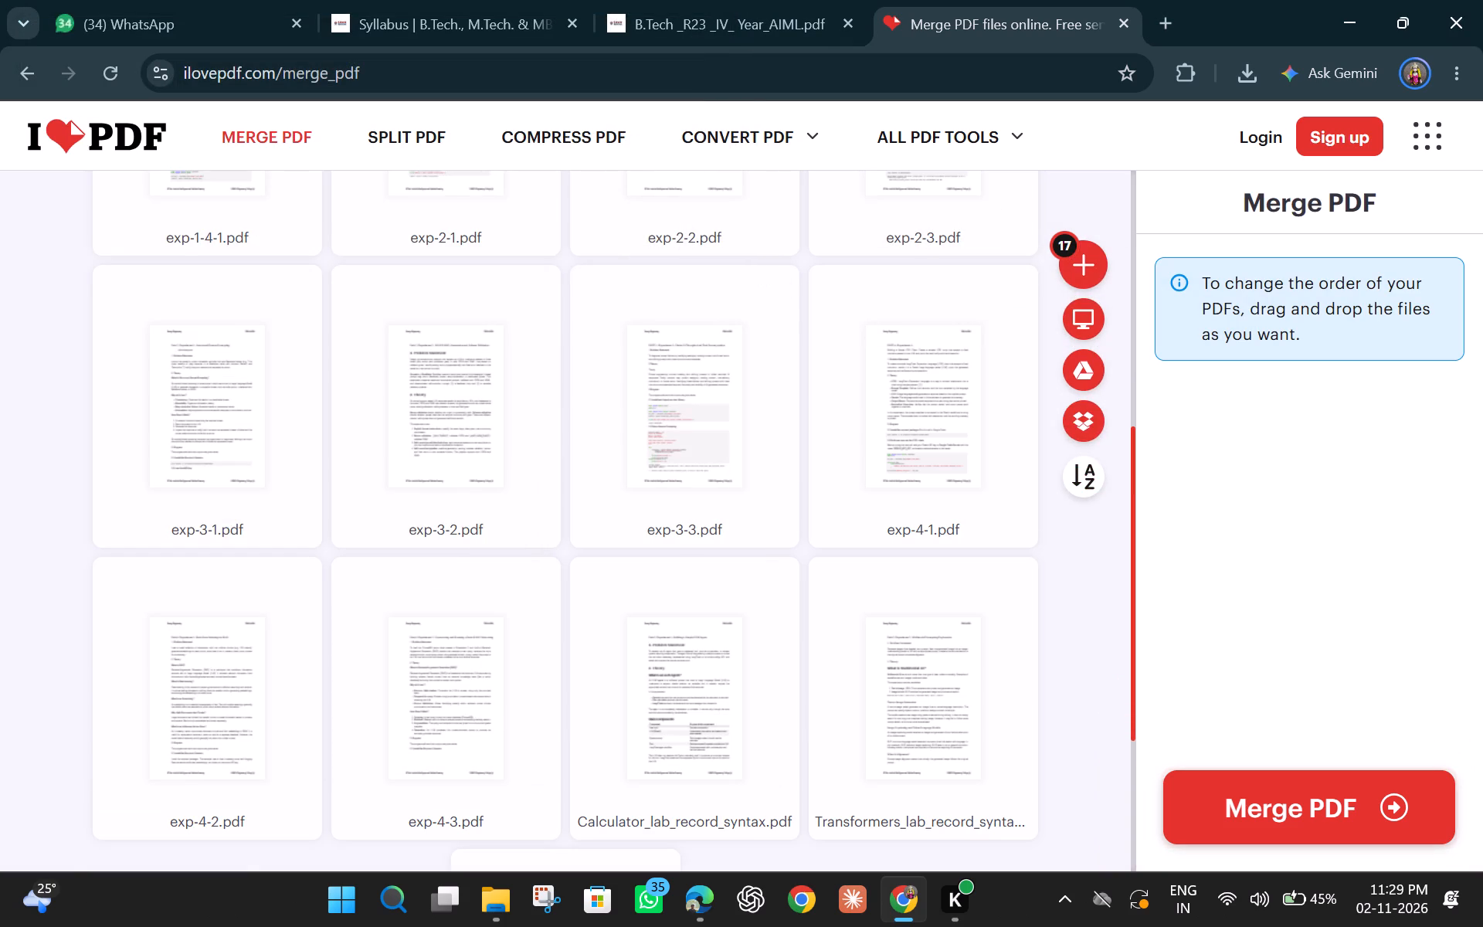
pyautogui.click(1074, 273)
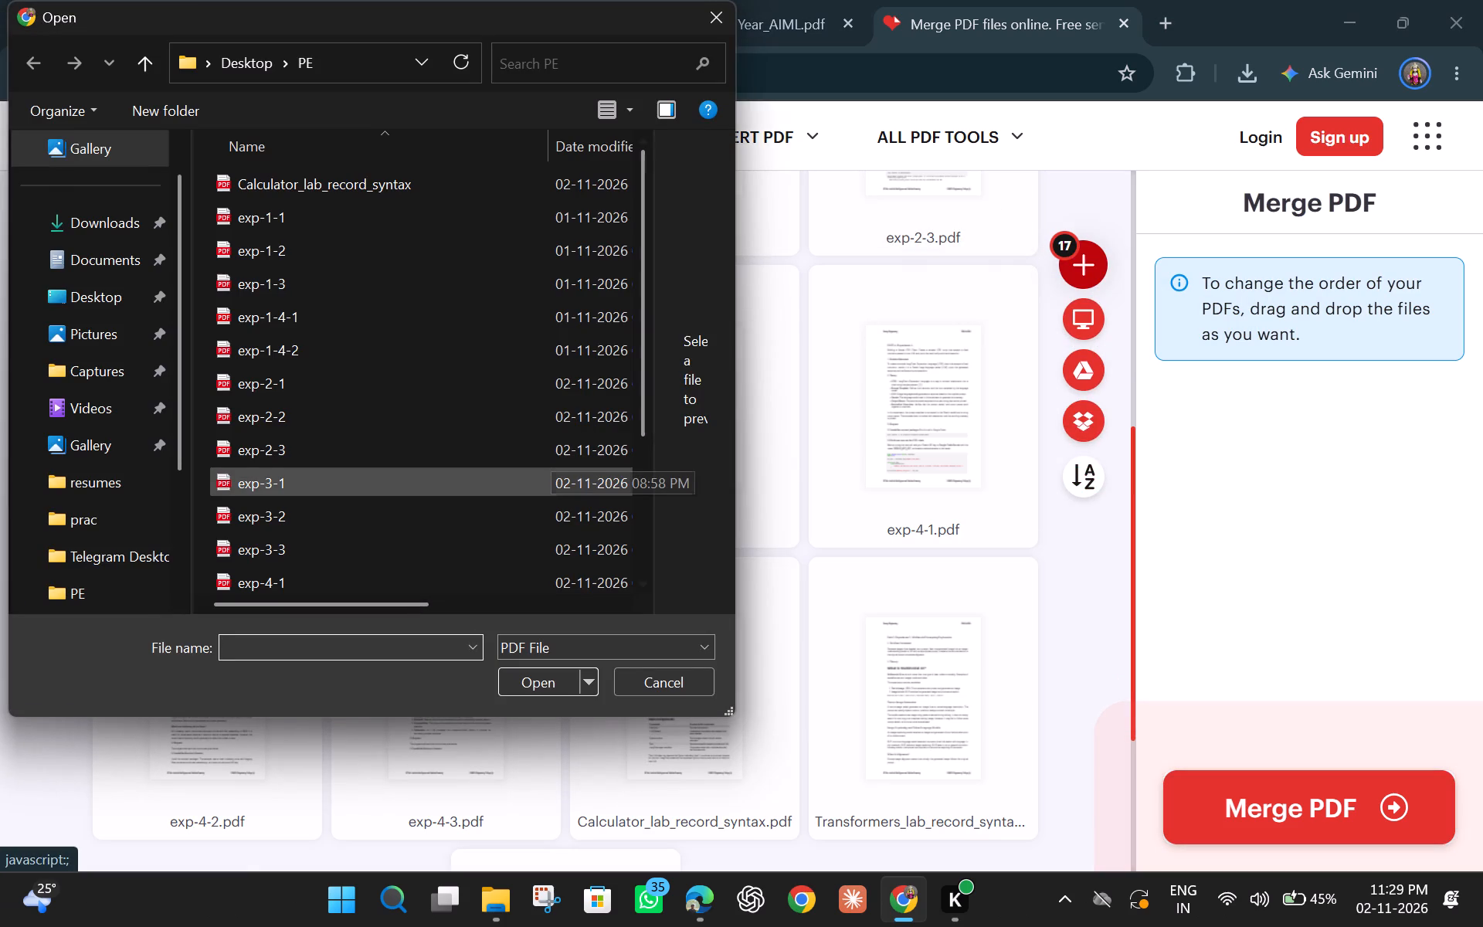
pyautogui.scroll(-2, 558, 483)
pyautogui.click(391, 503)
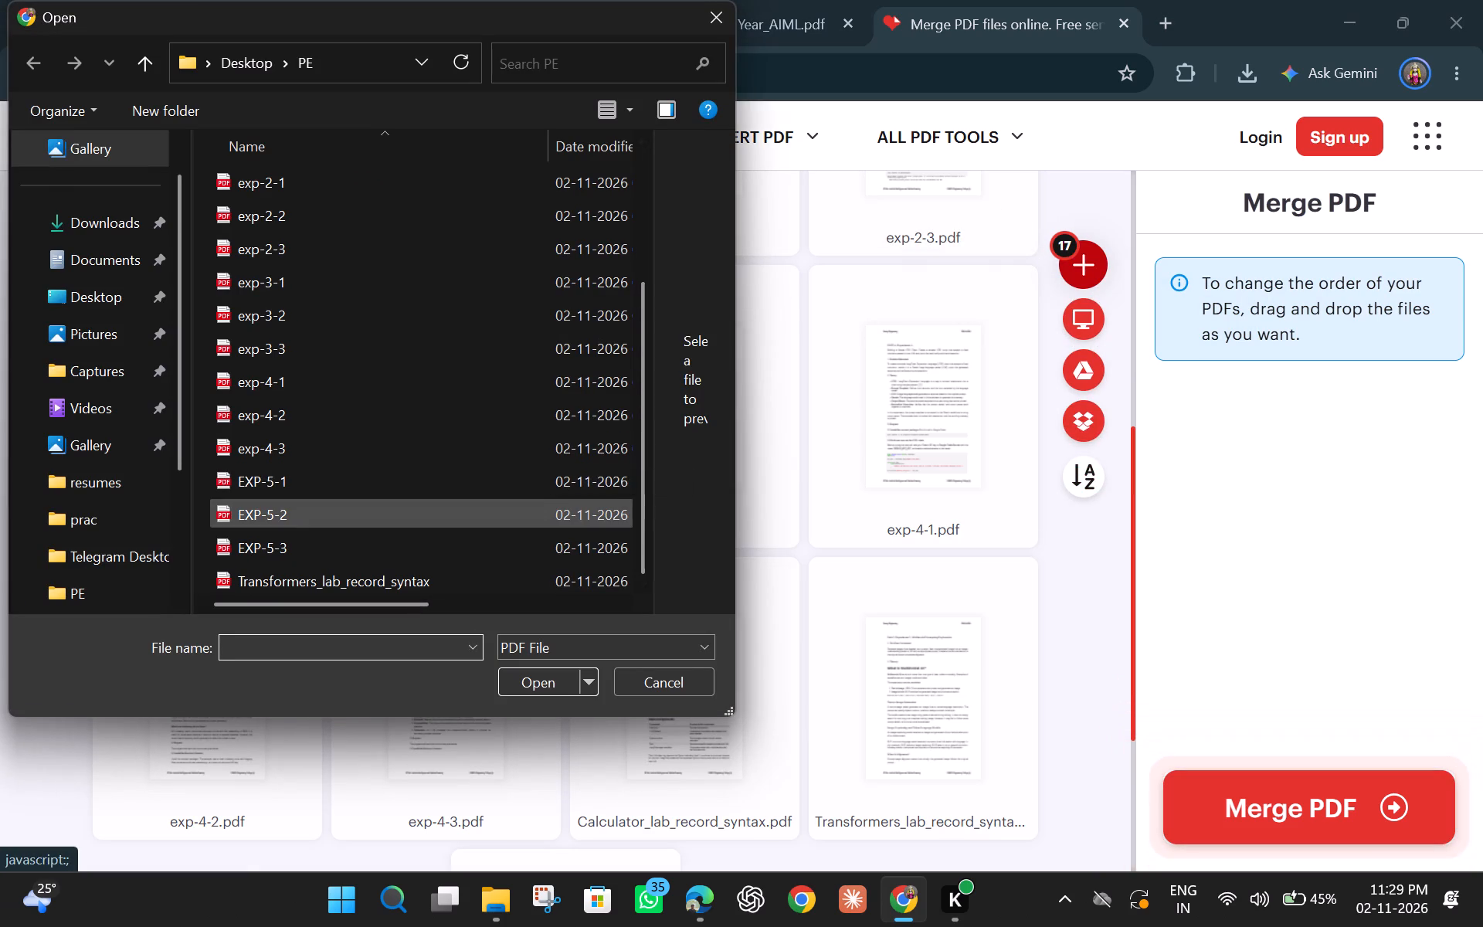
pyautogui.press('Return')
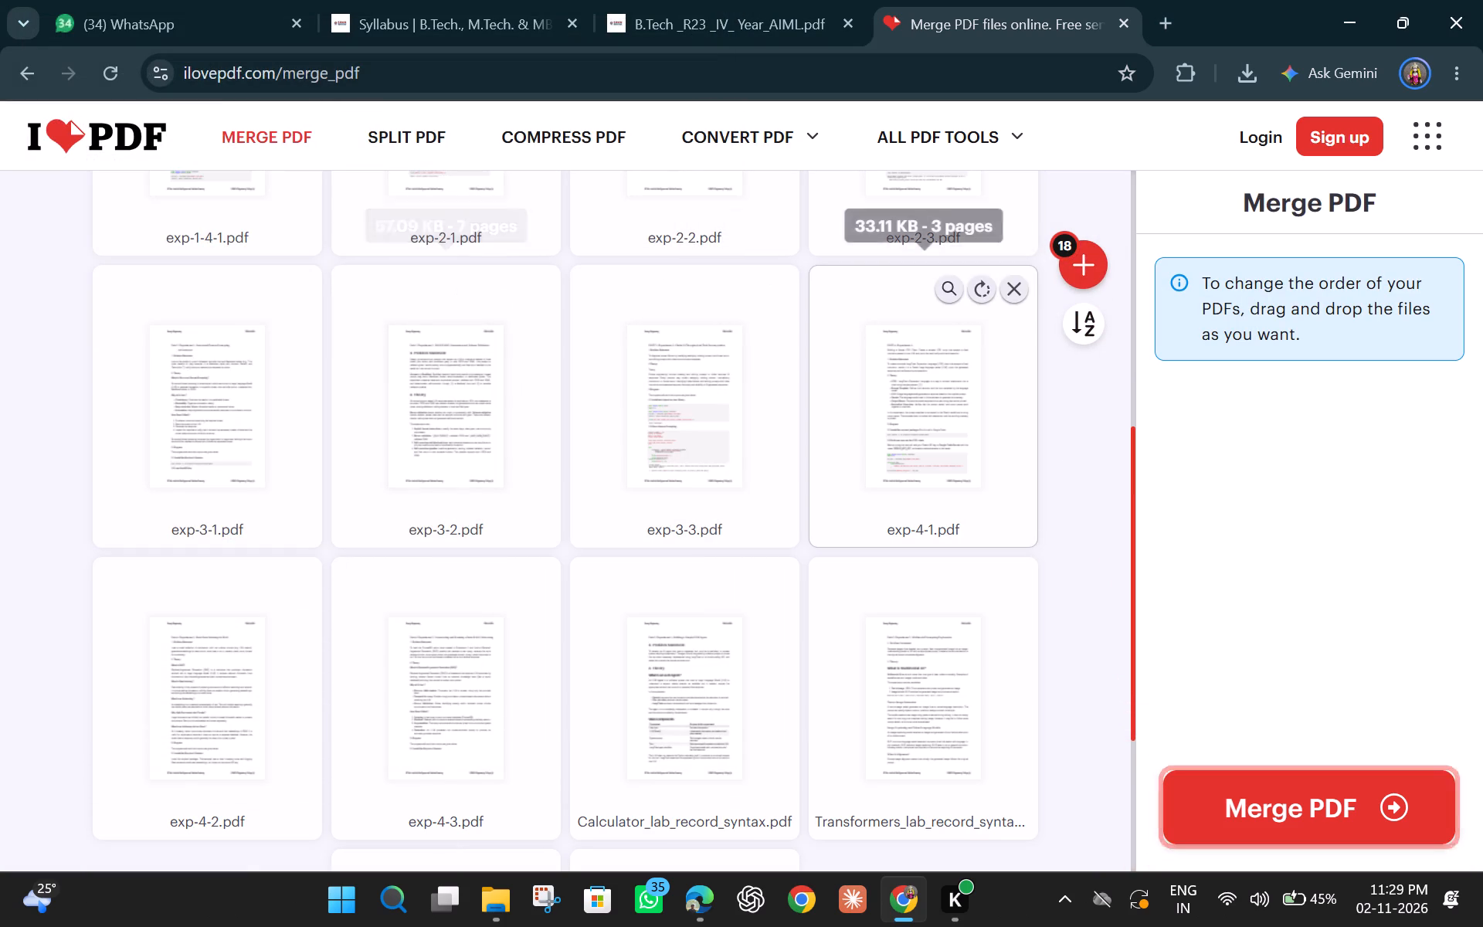
pyautogui.click(1081, 269)
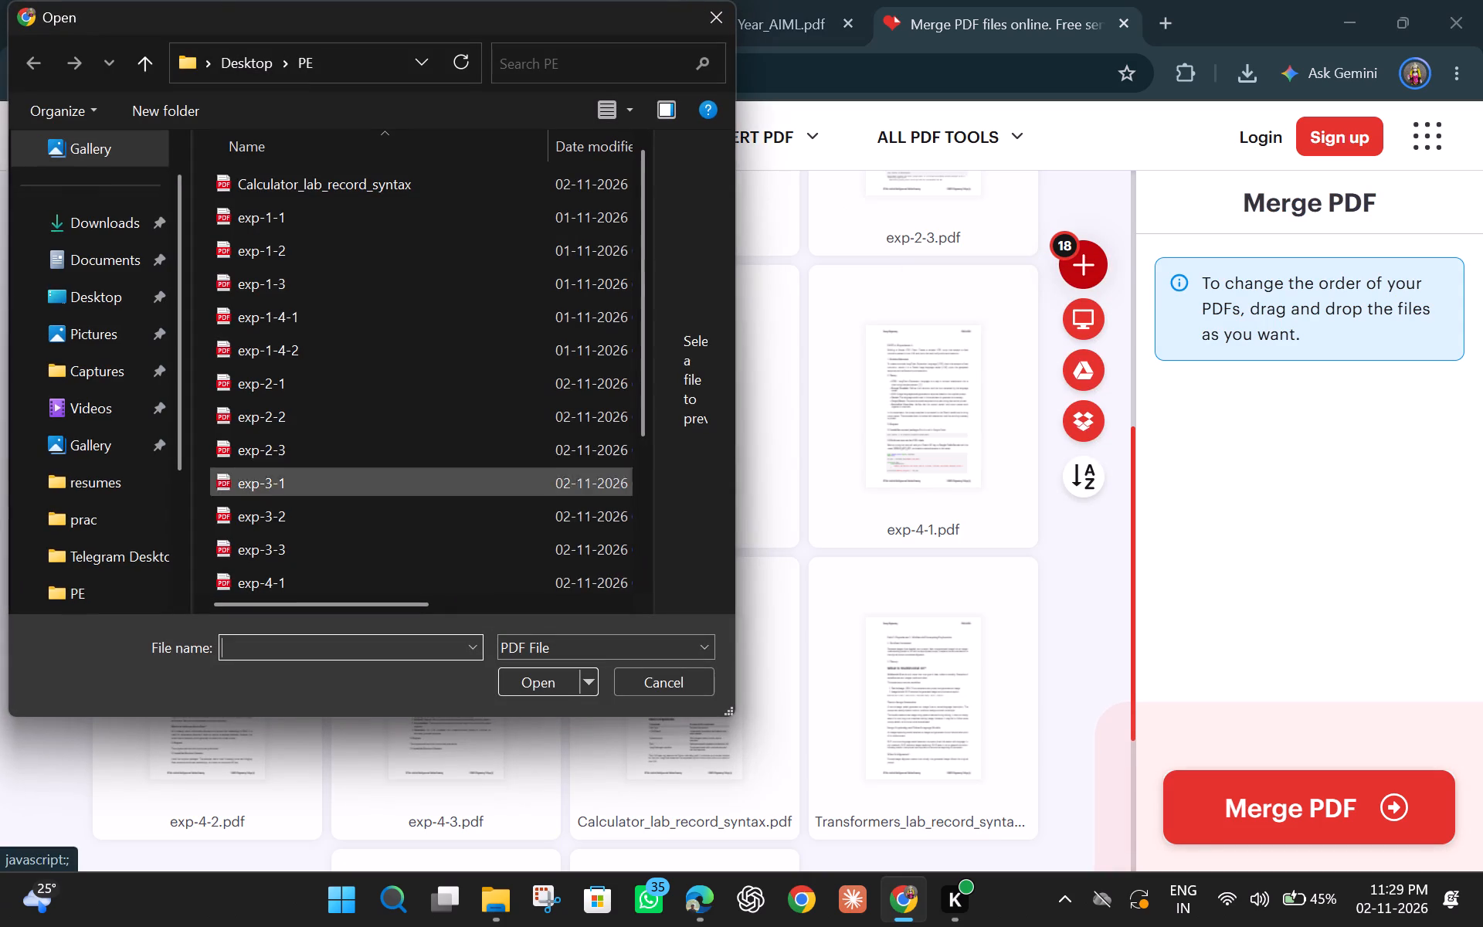
pyautogui.scroll(-4, 456, 504)
pyautogui.click(348, 545)
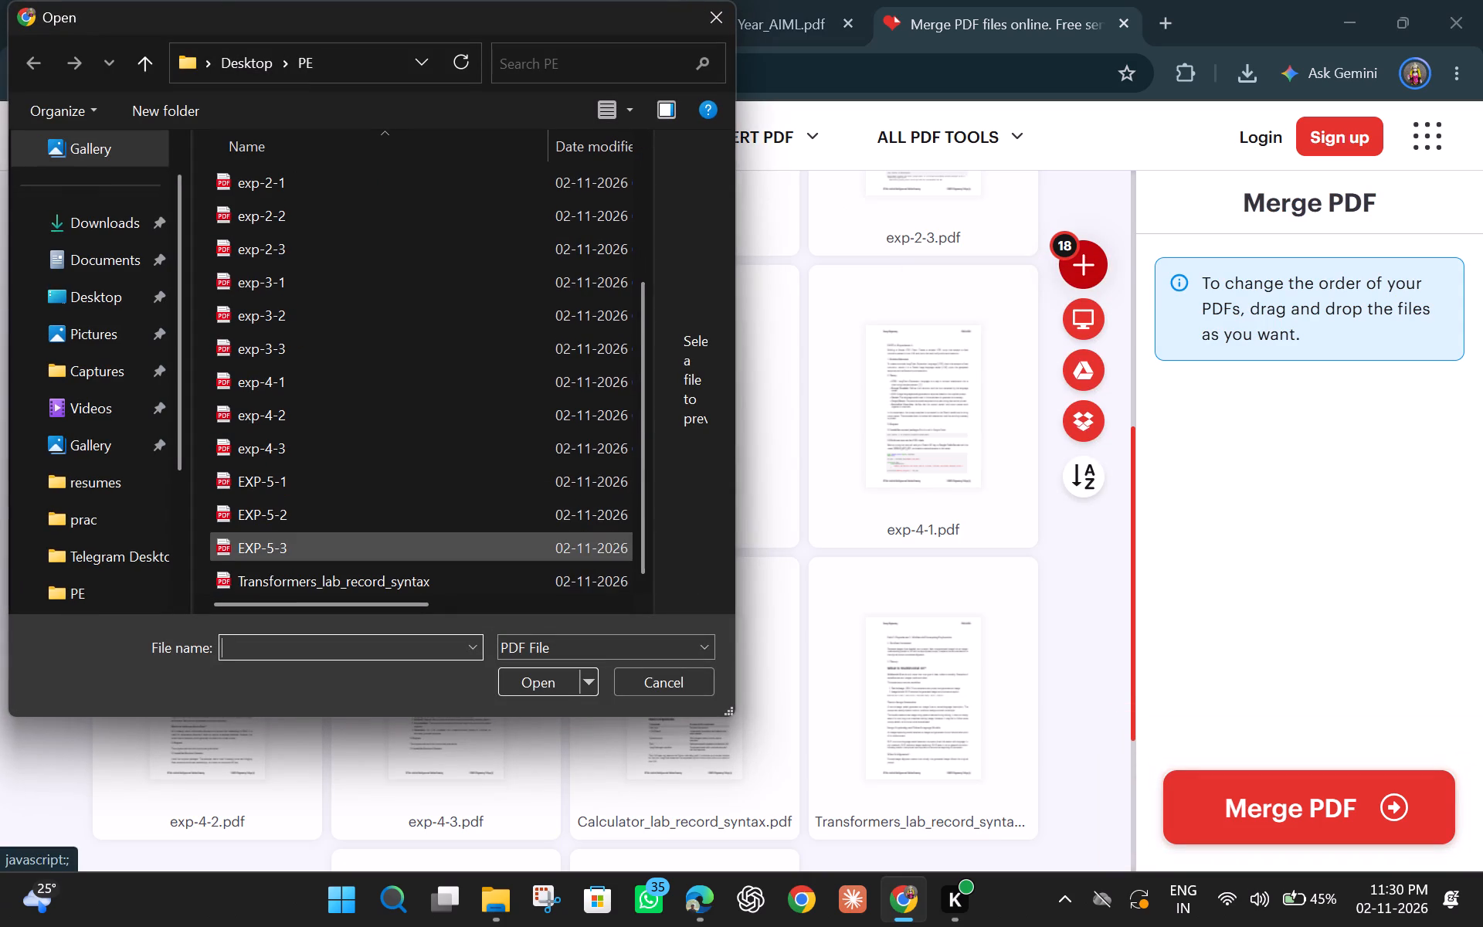
pyautogui.press('Return')
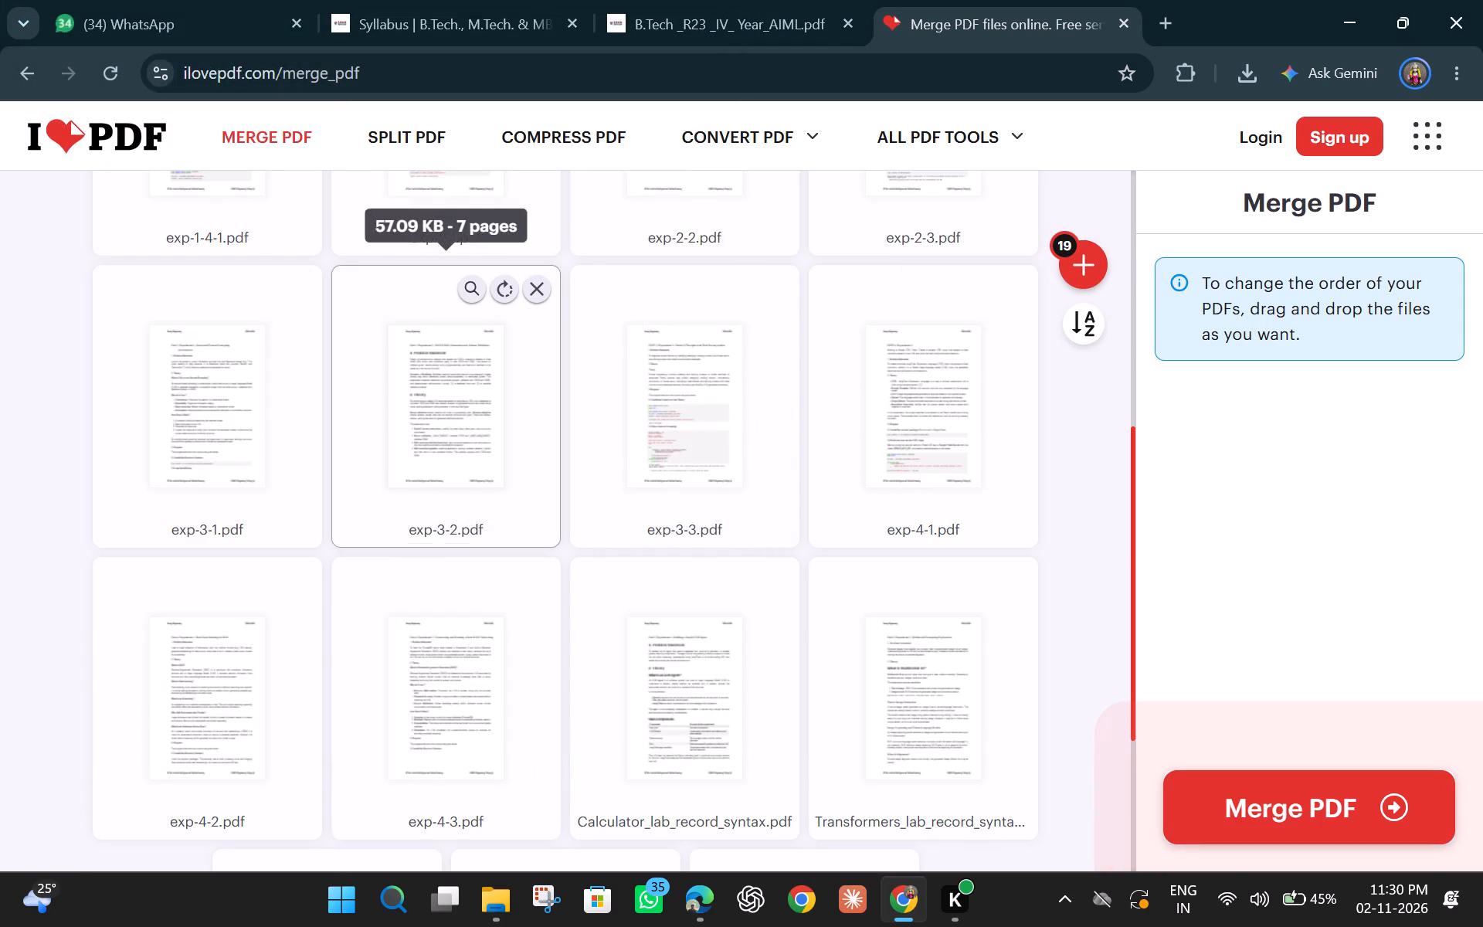
# Compare the files added to the merge with the full contents of the PE folder in File Explorer.
pyautogui.scroll(-5, 487, 654)
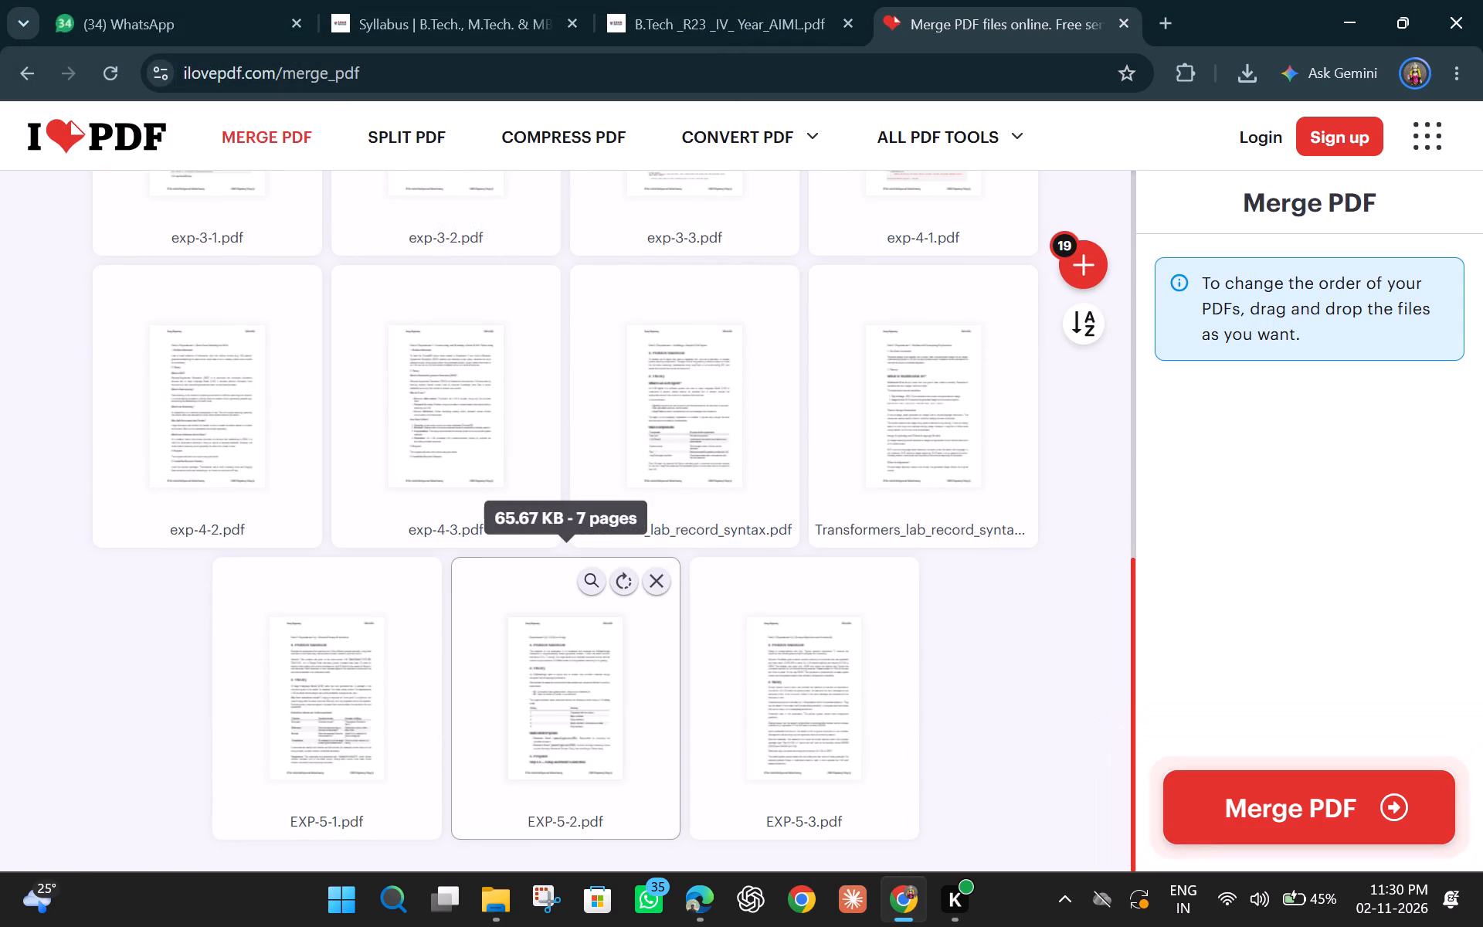
pyautogui.hotkey('alt', 'Tab')
pyautogui.hotkey('alt', 'Tab')
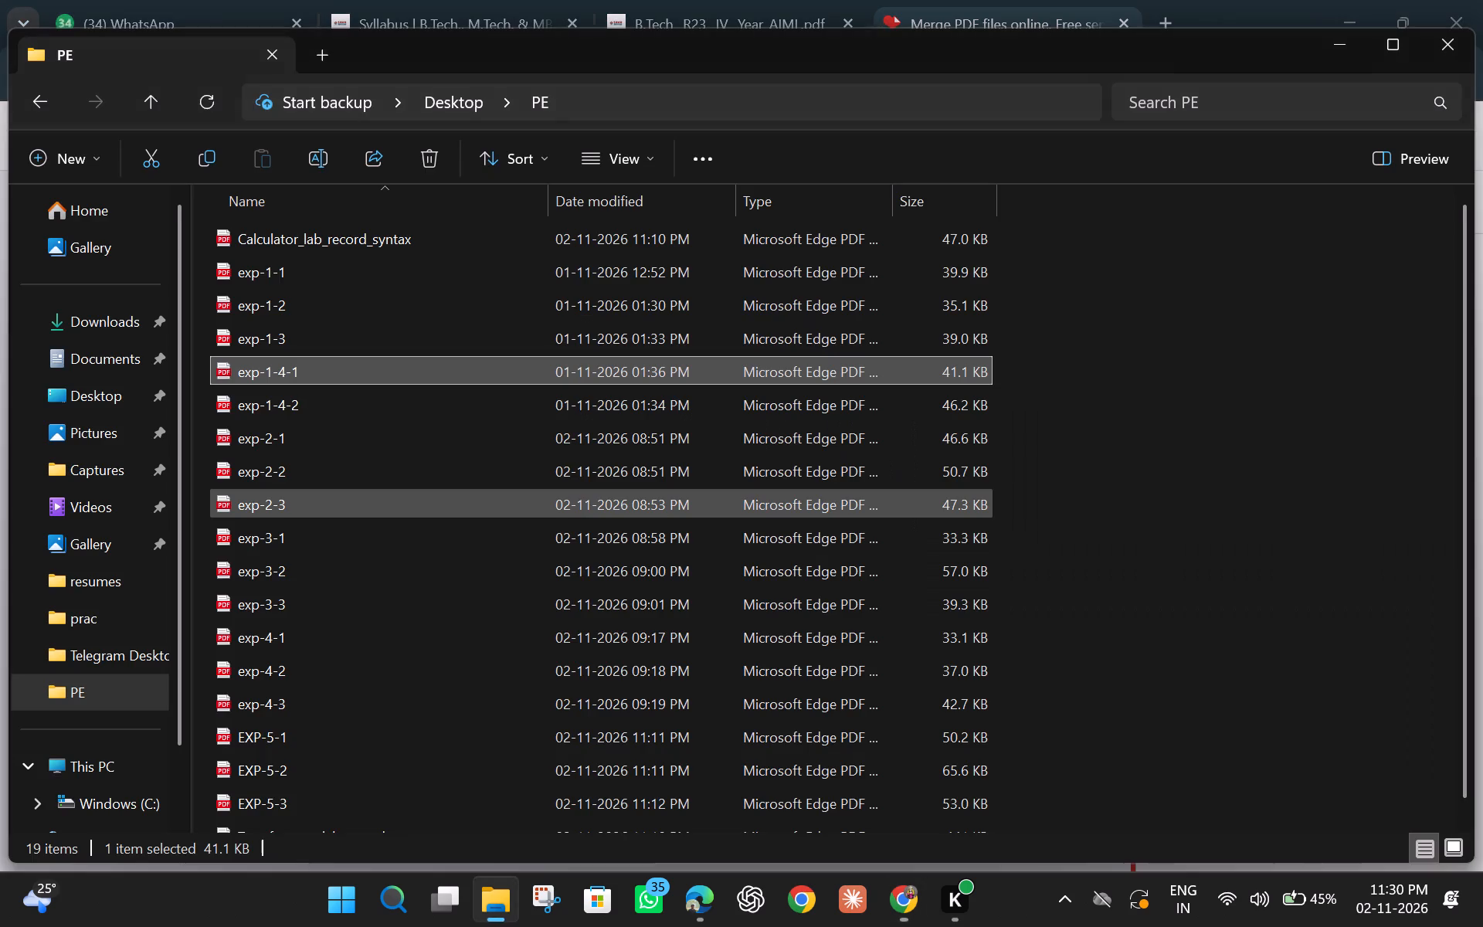
pyautogui.scroll(-5, 747, 491)
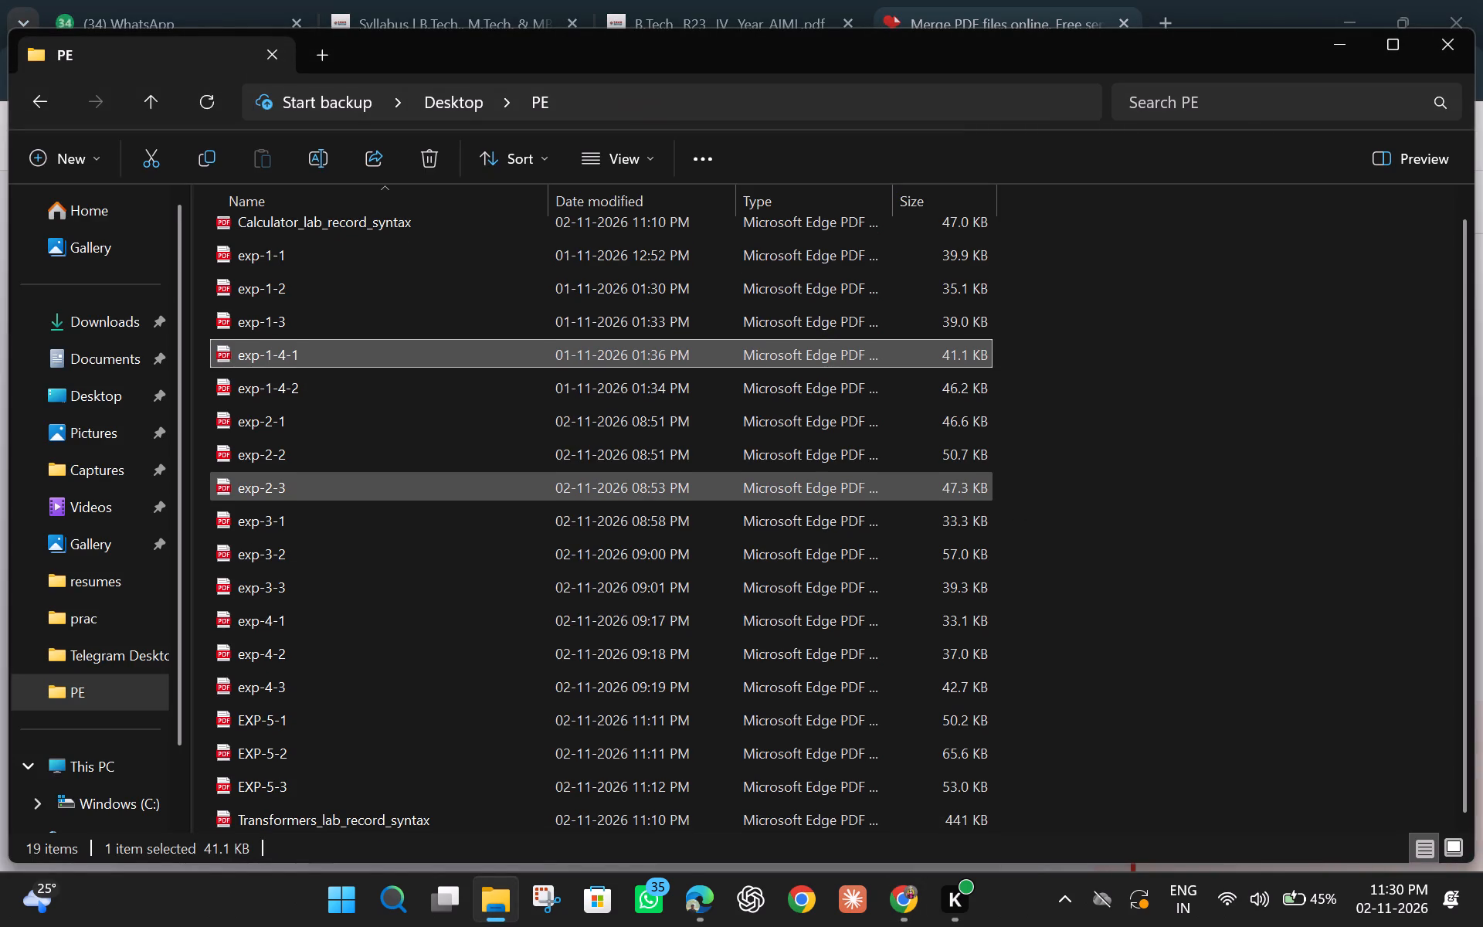
pyautogui.scroll(4, 747, 491)
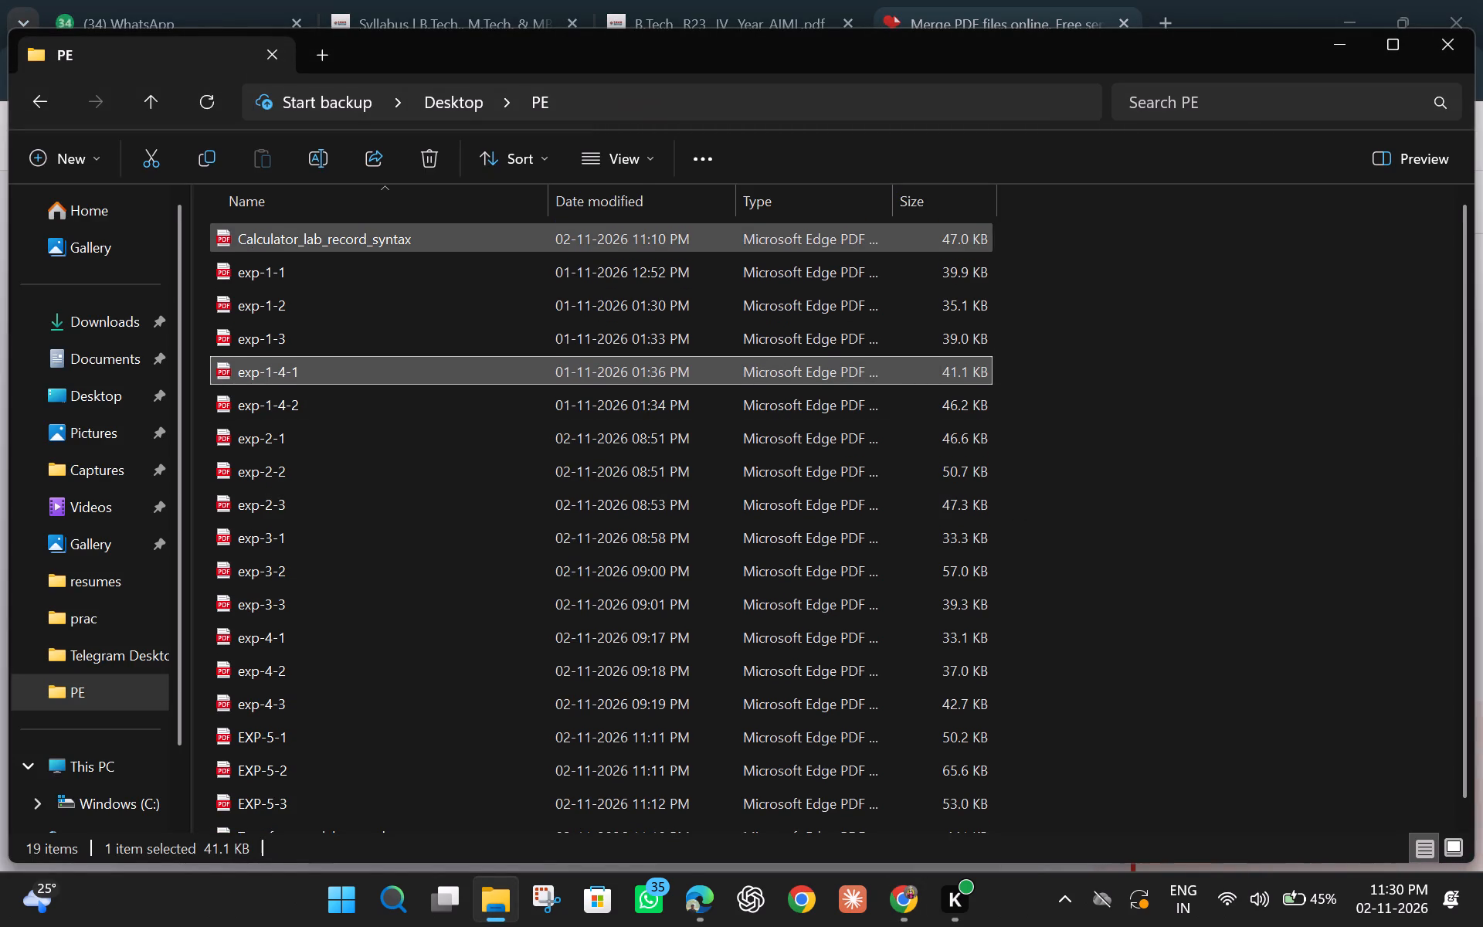
pyautogui.click(1166, 306)
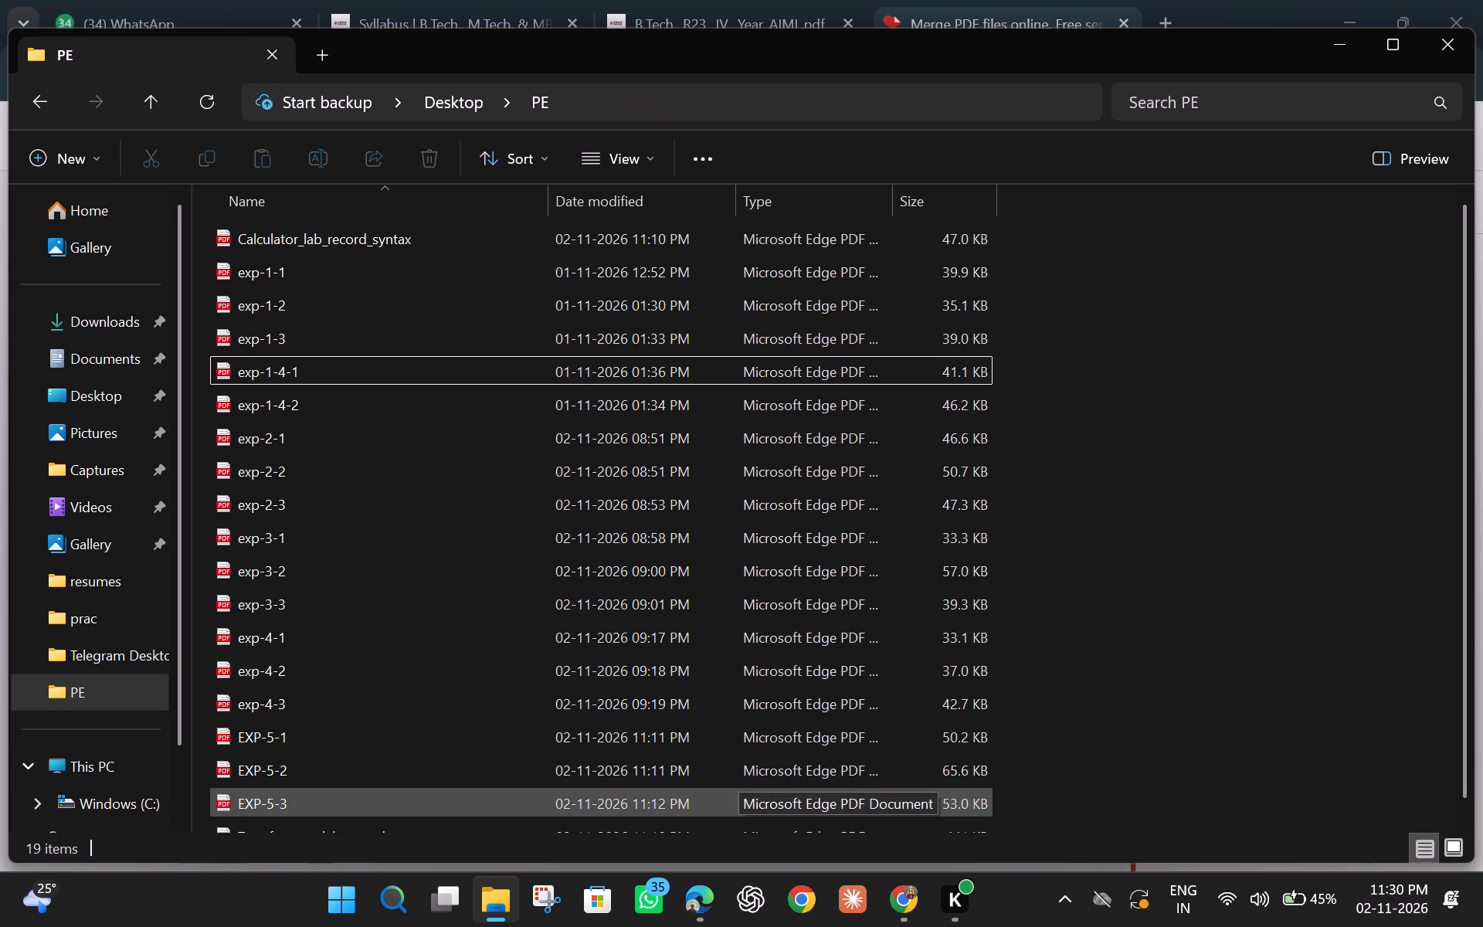
pyautogui.scroll(-4, 892, 798)
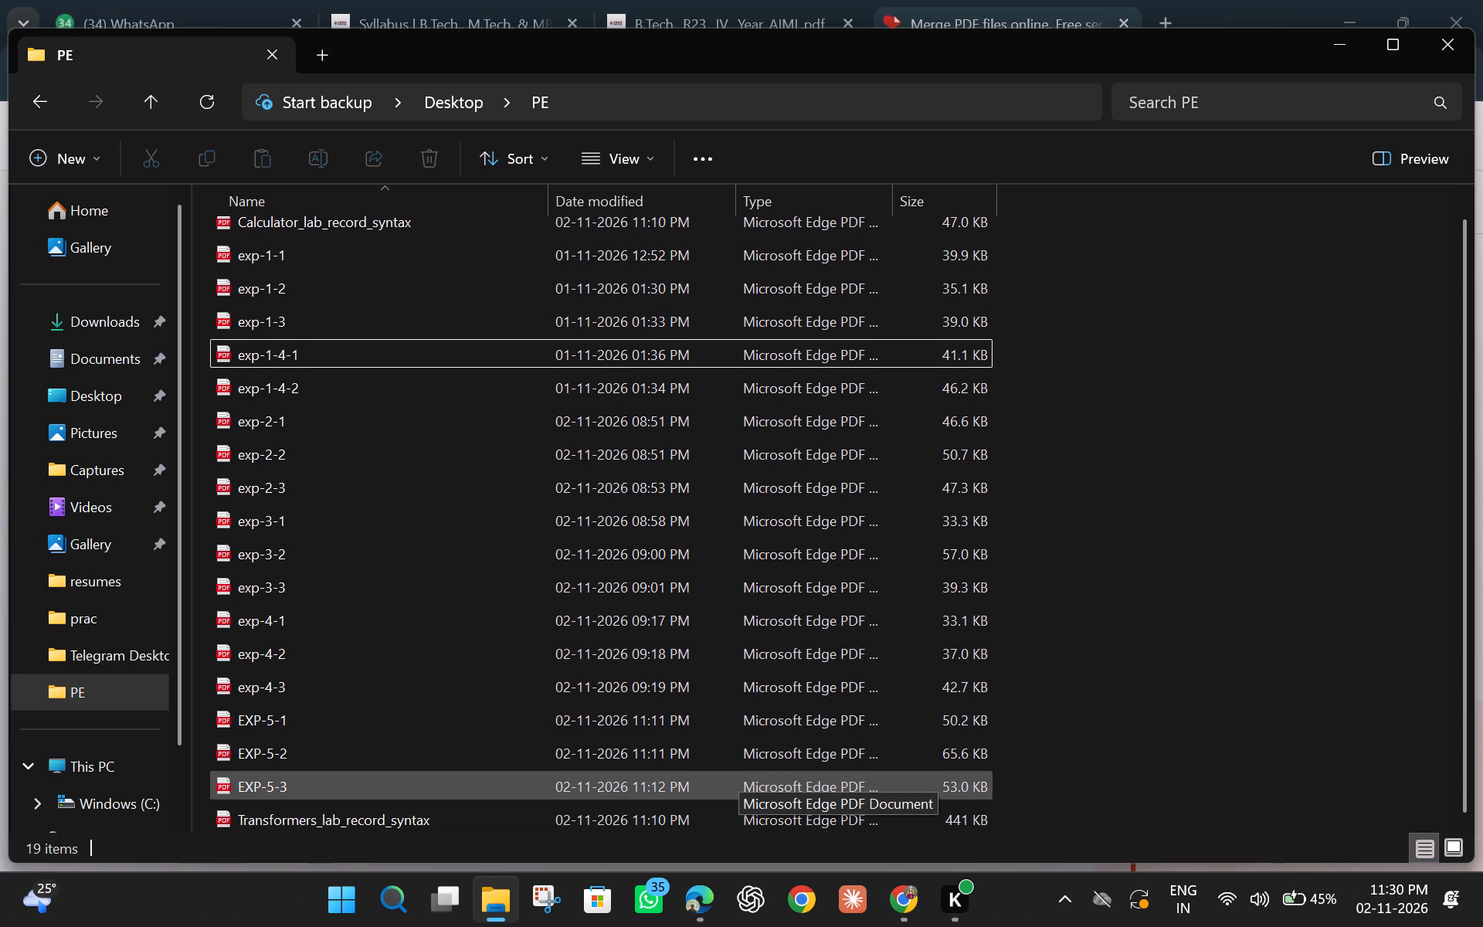
pyautogui.hotkey('alt', 'Tab')
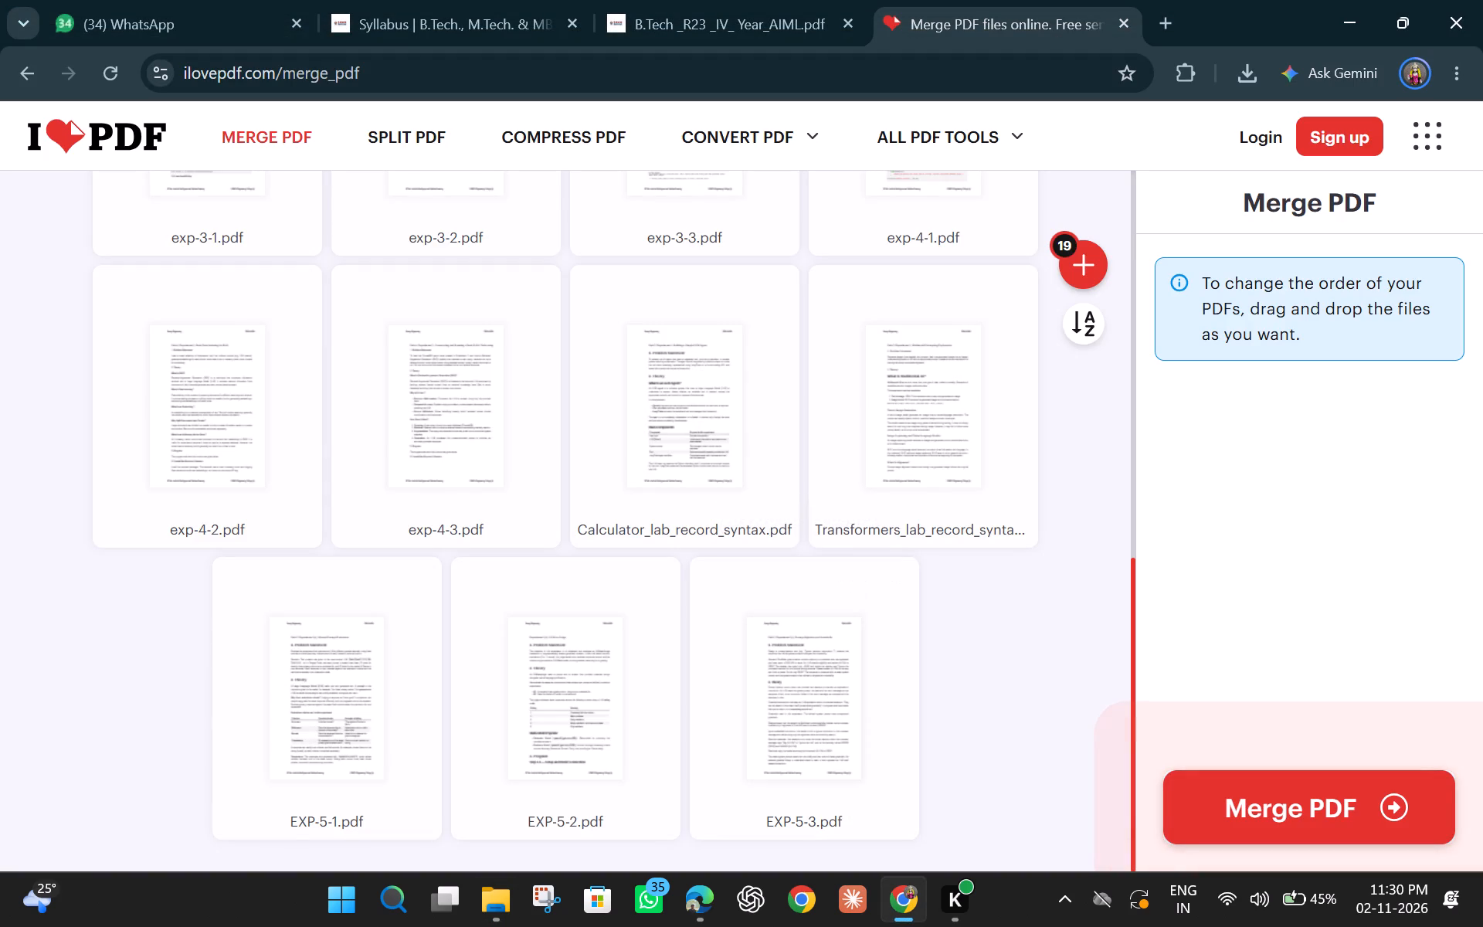
# Merge the added PDFs and download the merged file.
pyautogui.click(1190, 801)
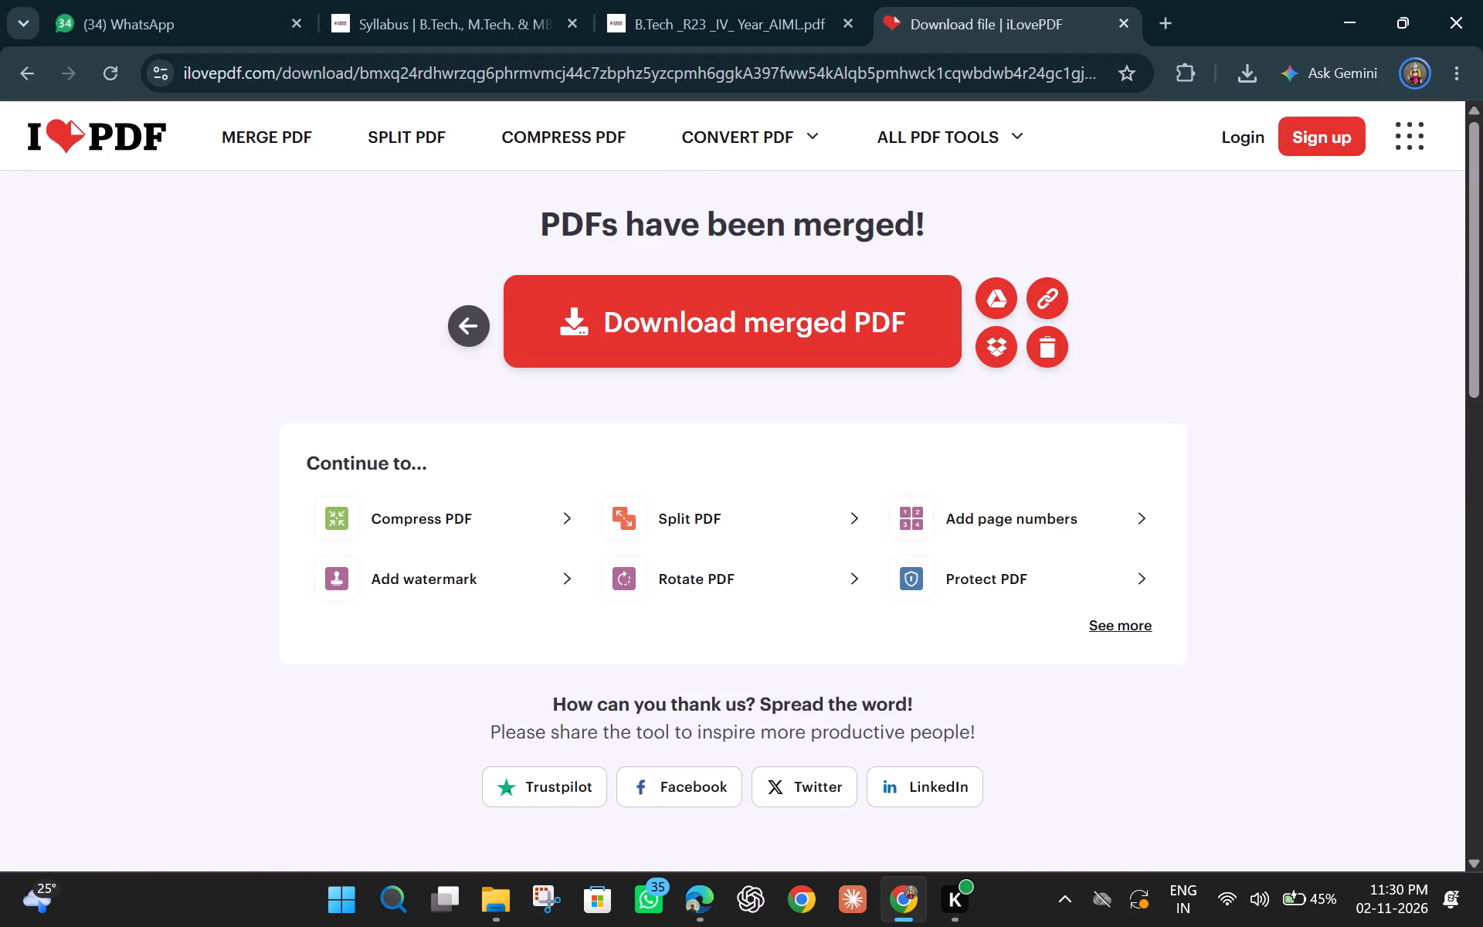
pyautogui.click(882, 345)
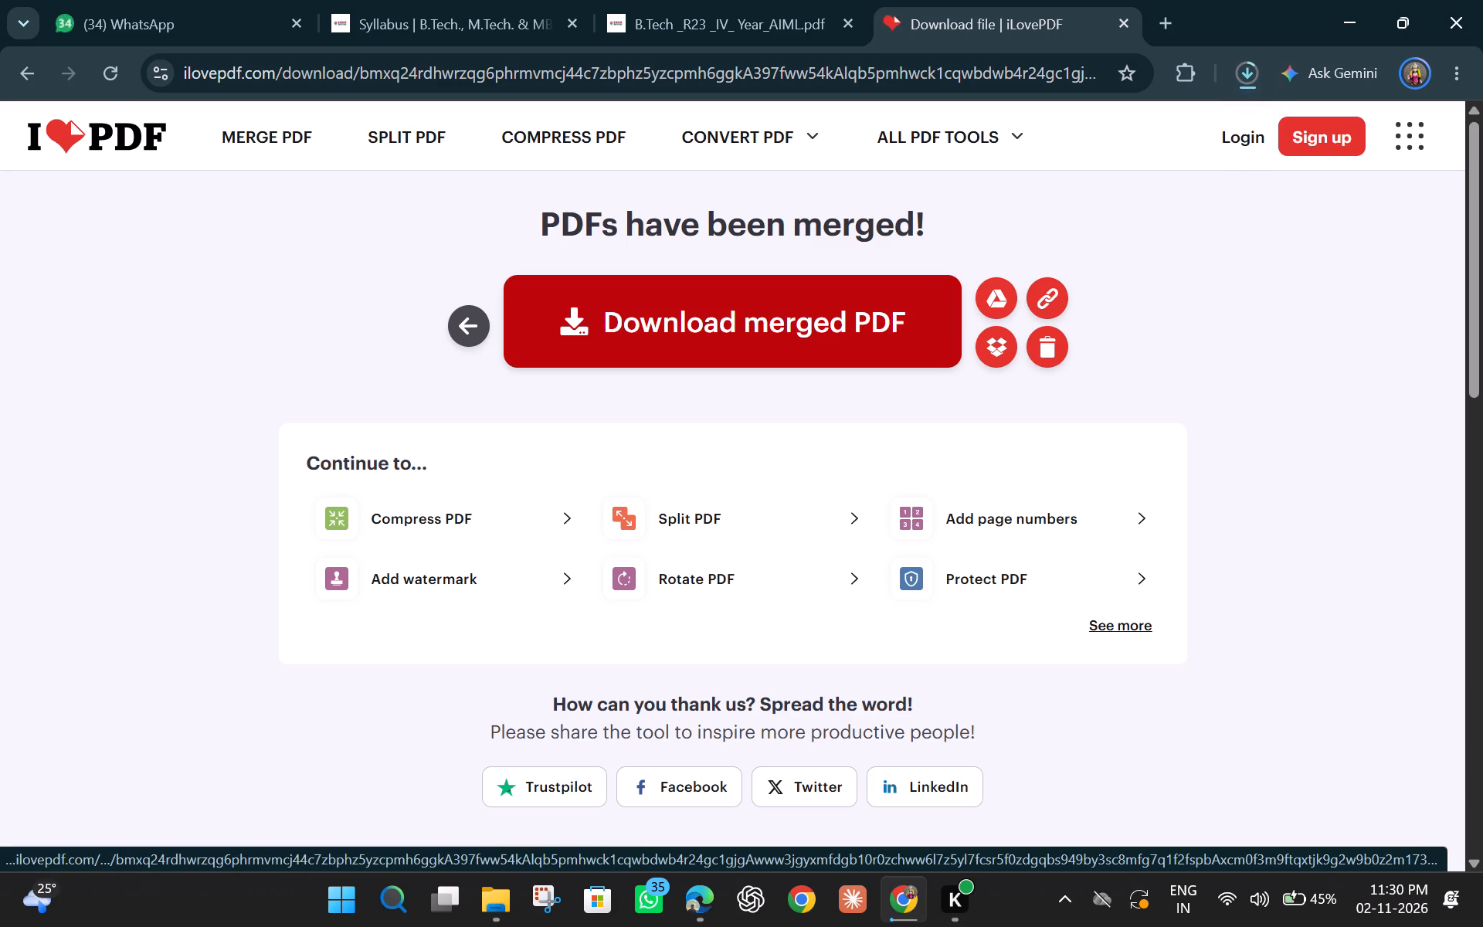
# In File Explorer's Downloads folder, rename the exp-1-1_merged PDF as PE_Merged.
pyautogui.hotkey('alt', 'Tab')
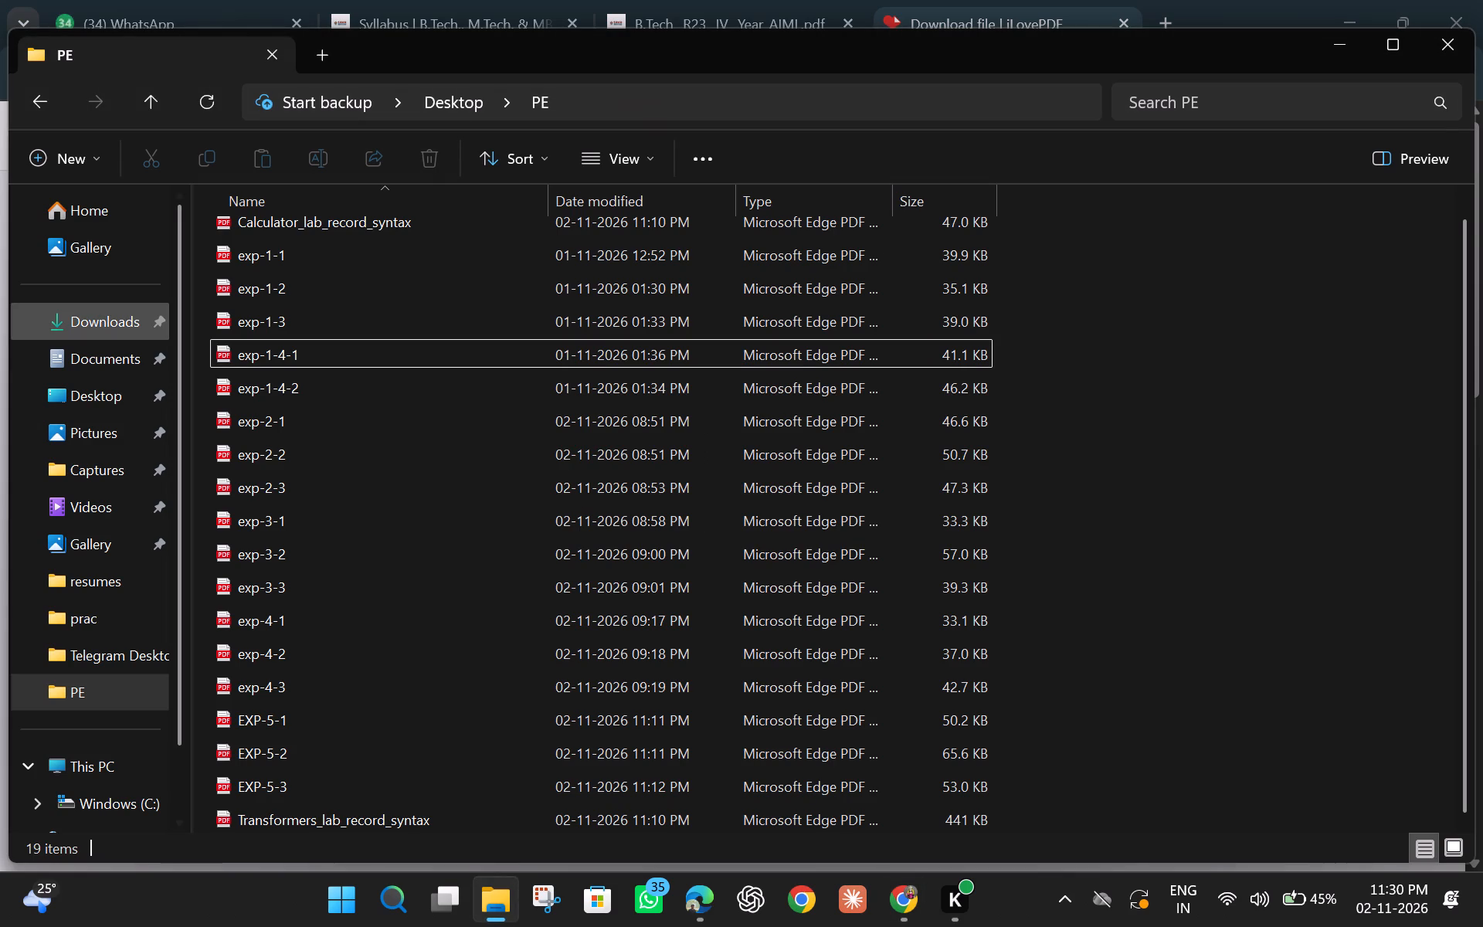
pyautogui.click(105, 327)
pyautogui.click(391, 233)
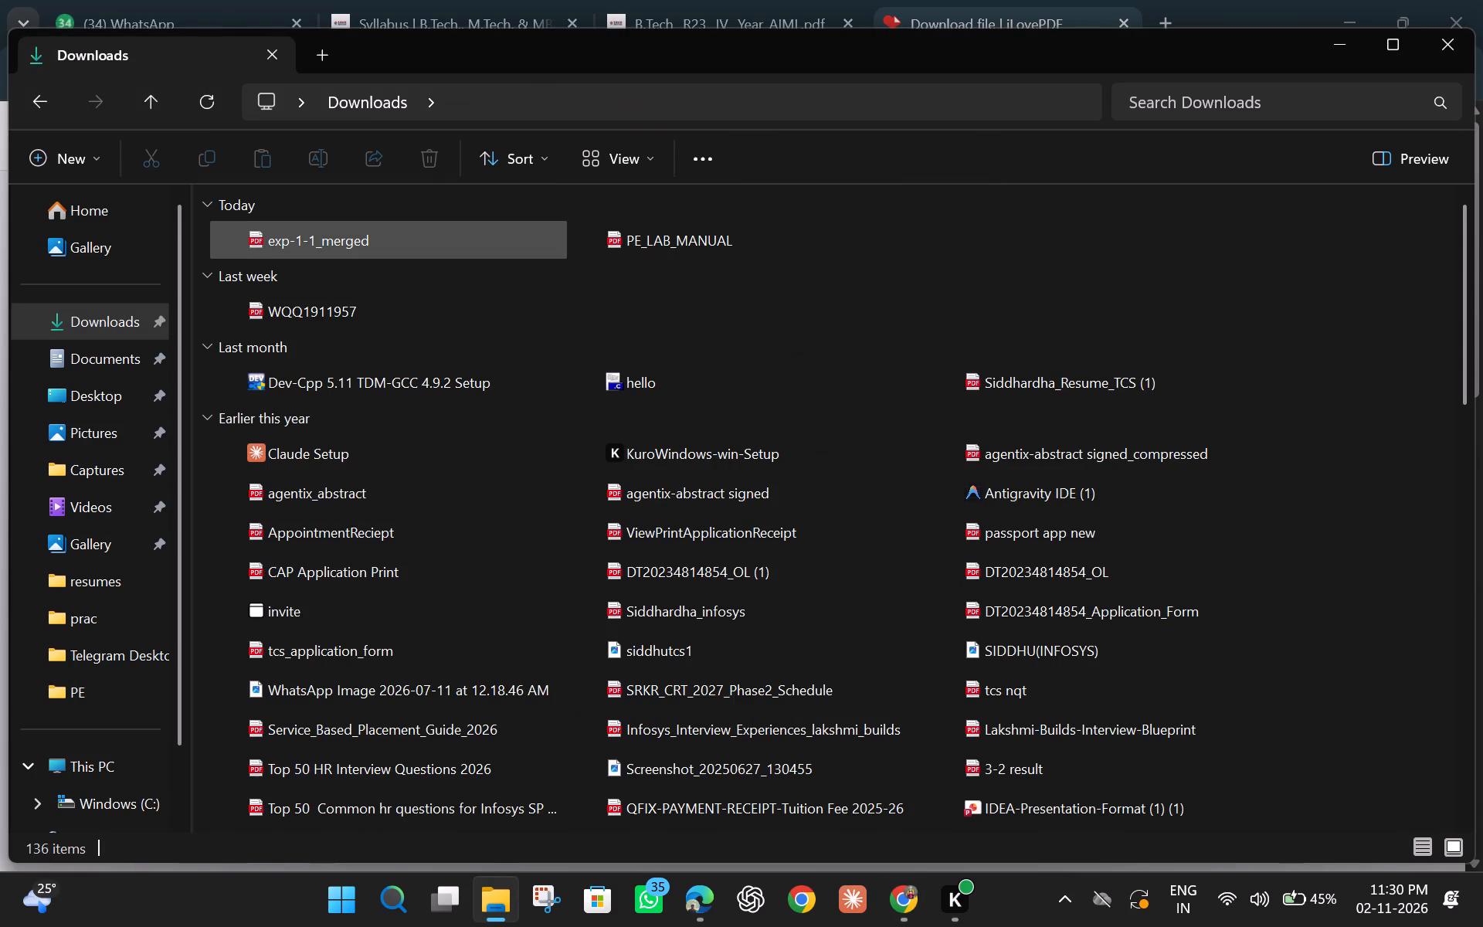
pyautogui.click(314, 142)
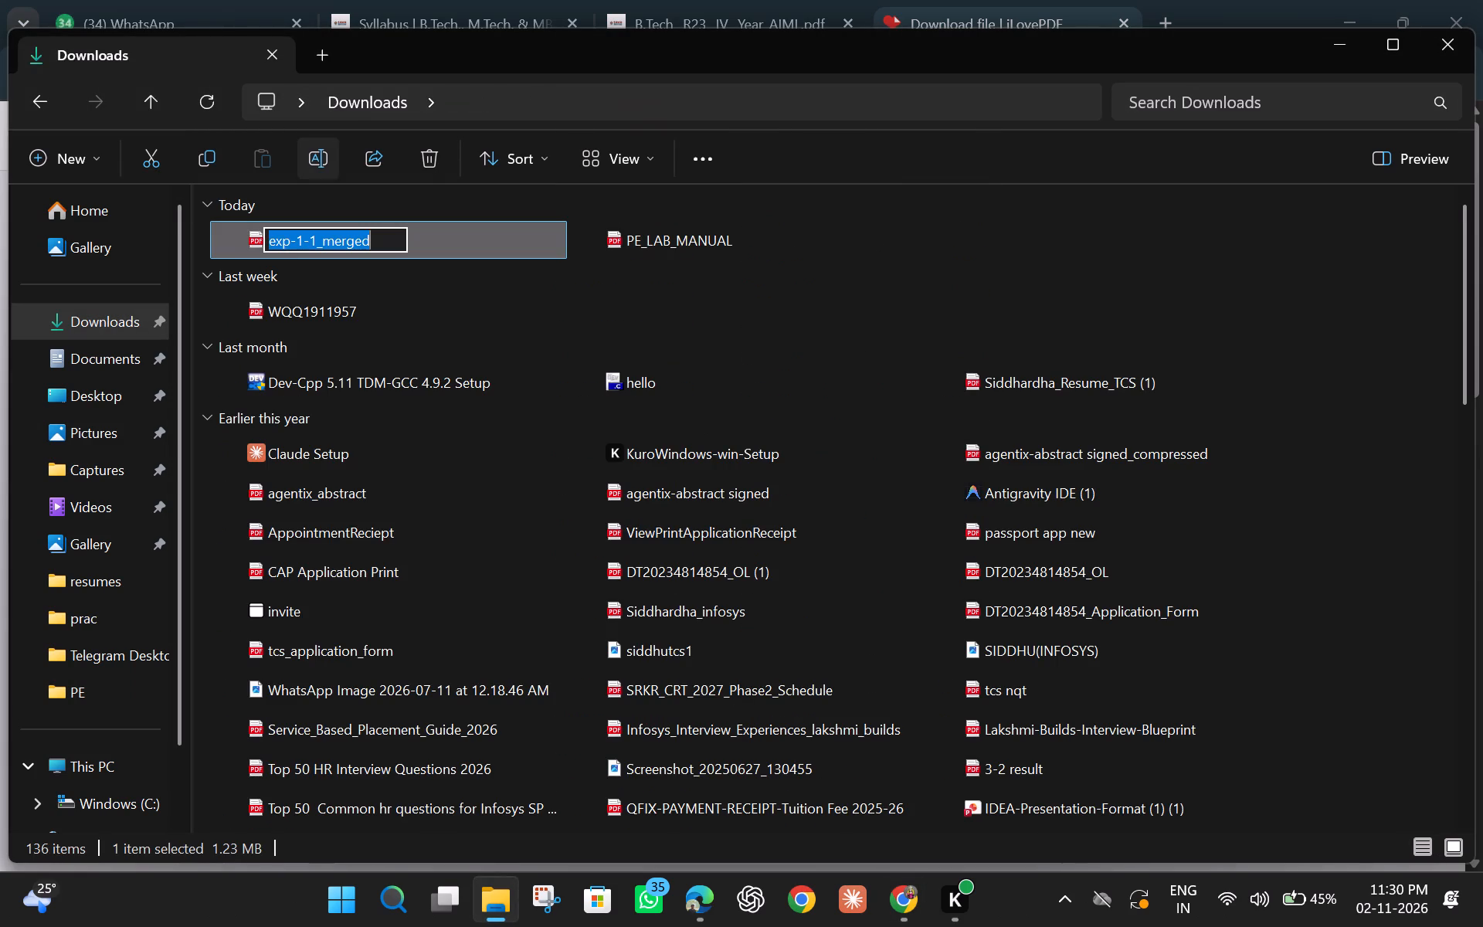
pyautogui.write('PE_')
pyautogui.press('e')
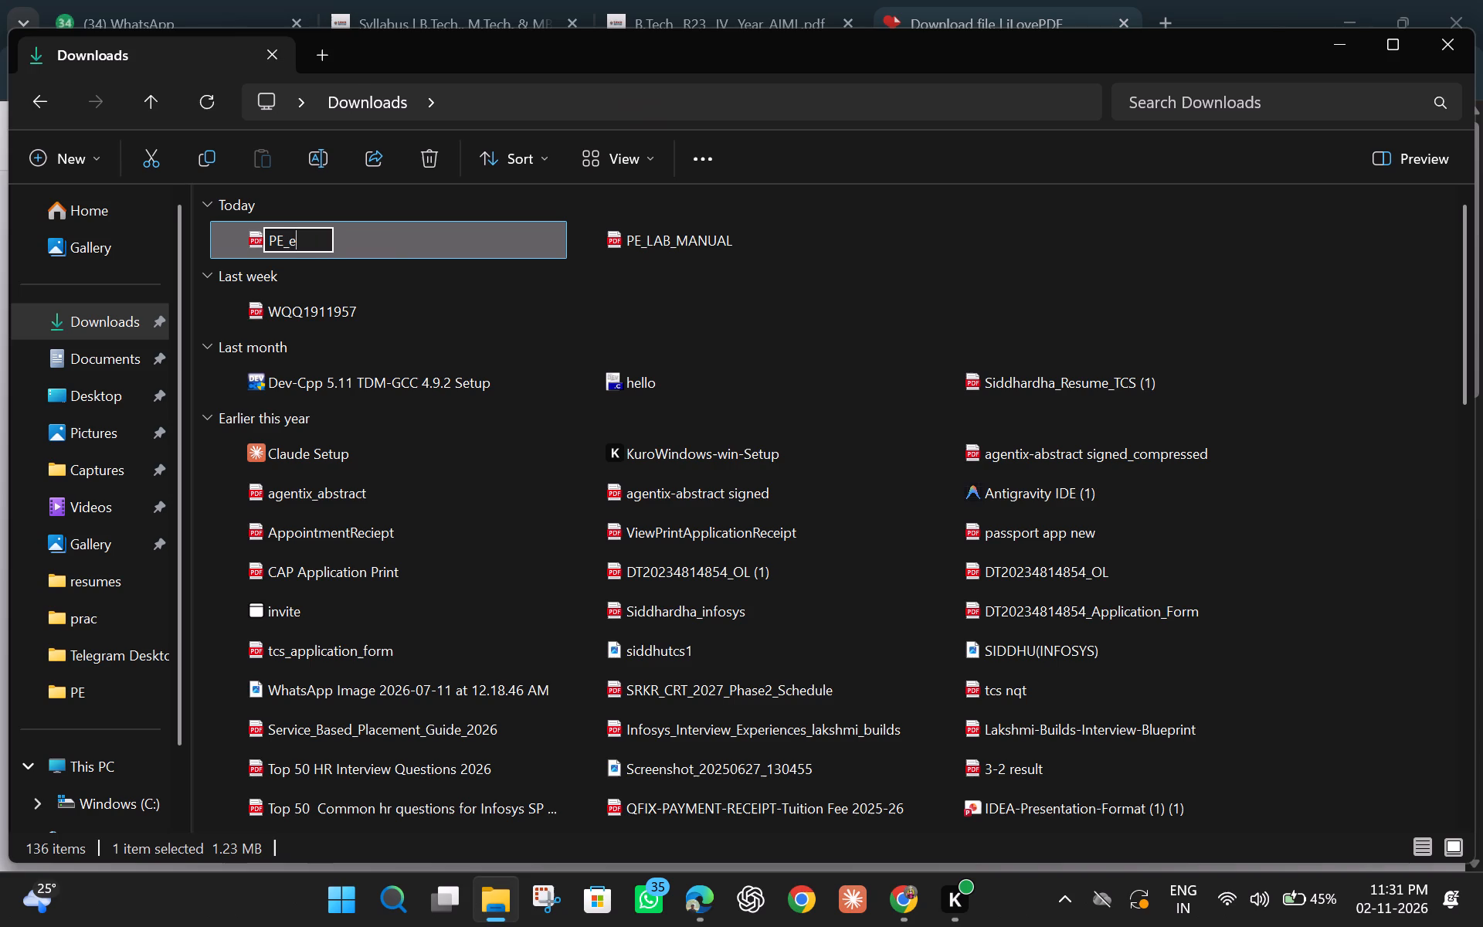
pyautogui.press('BackSpace')
pyautogui.press('m')
pyautogui.write('er')
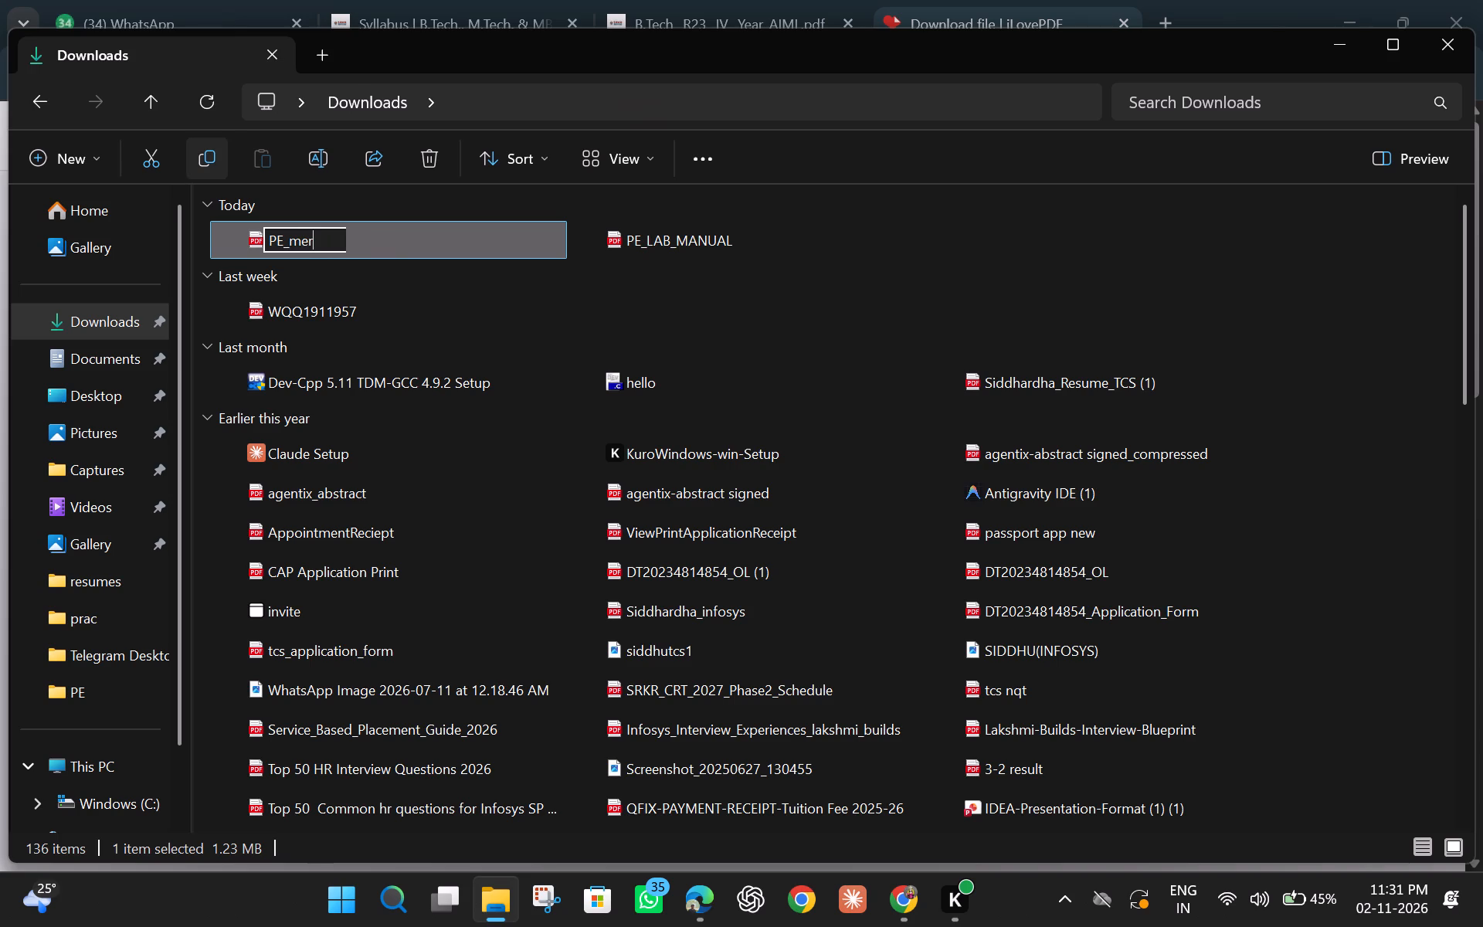
pyautogui.press('BackSpace')
pyautogui.press('BackSpace')
pyautogui.press('BackSpace')
pyautogui.write('Merged')
pyautogui.press('Return')
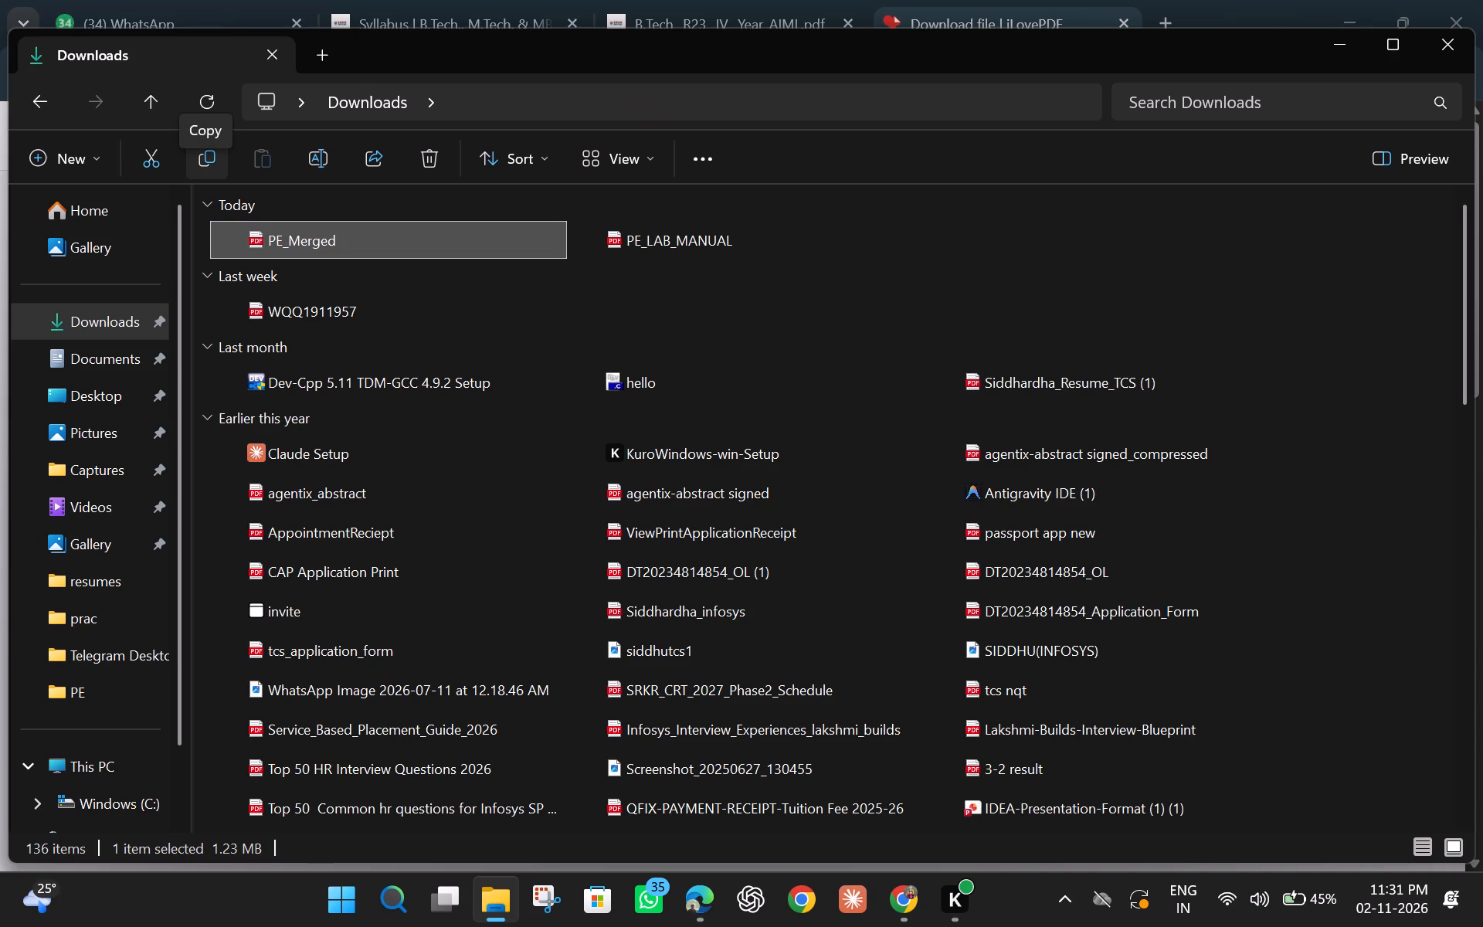
# Open PE_Merged from Downloads in Edge, return to its first page and enlarge the window to full screen.
pyautogui.doubleClick(301, 232)
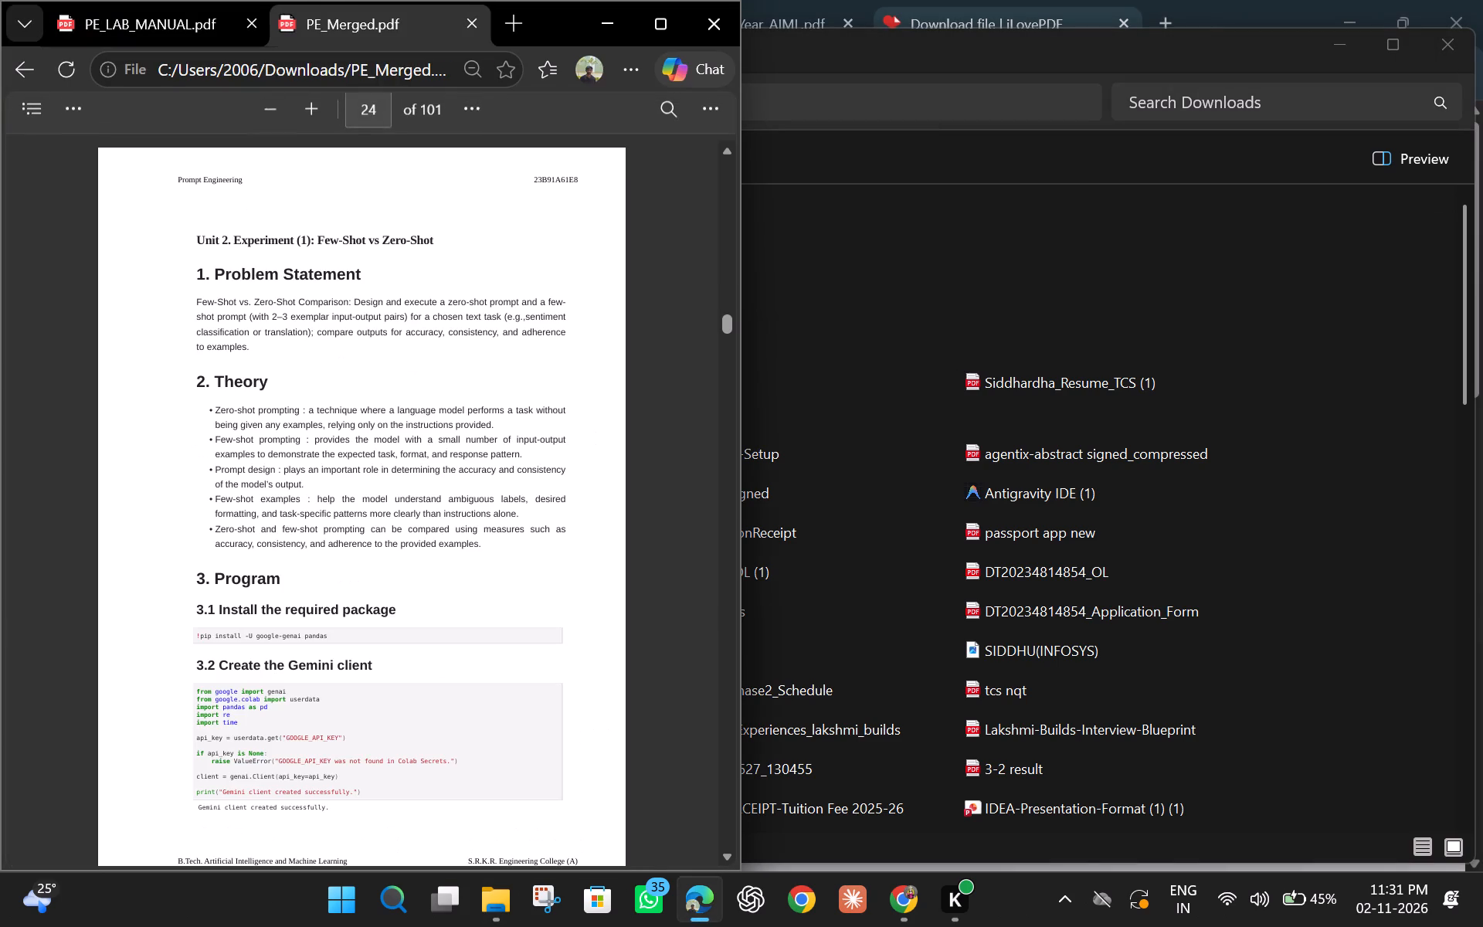
pyautogui.scroll(11, 301, 232)
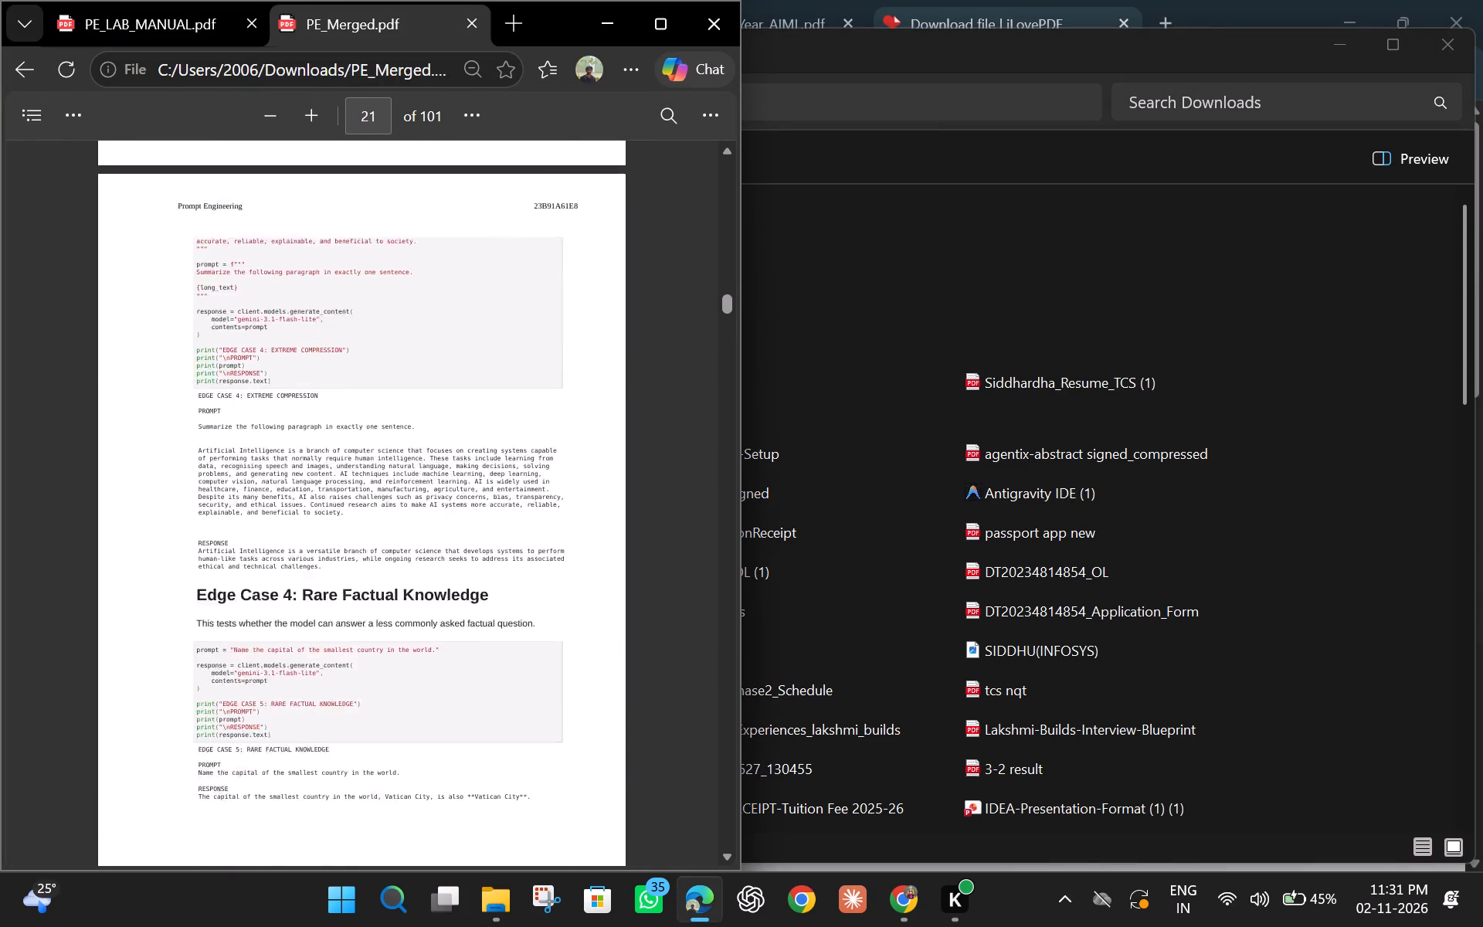
pyautogui.doubleClick(729, 164)
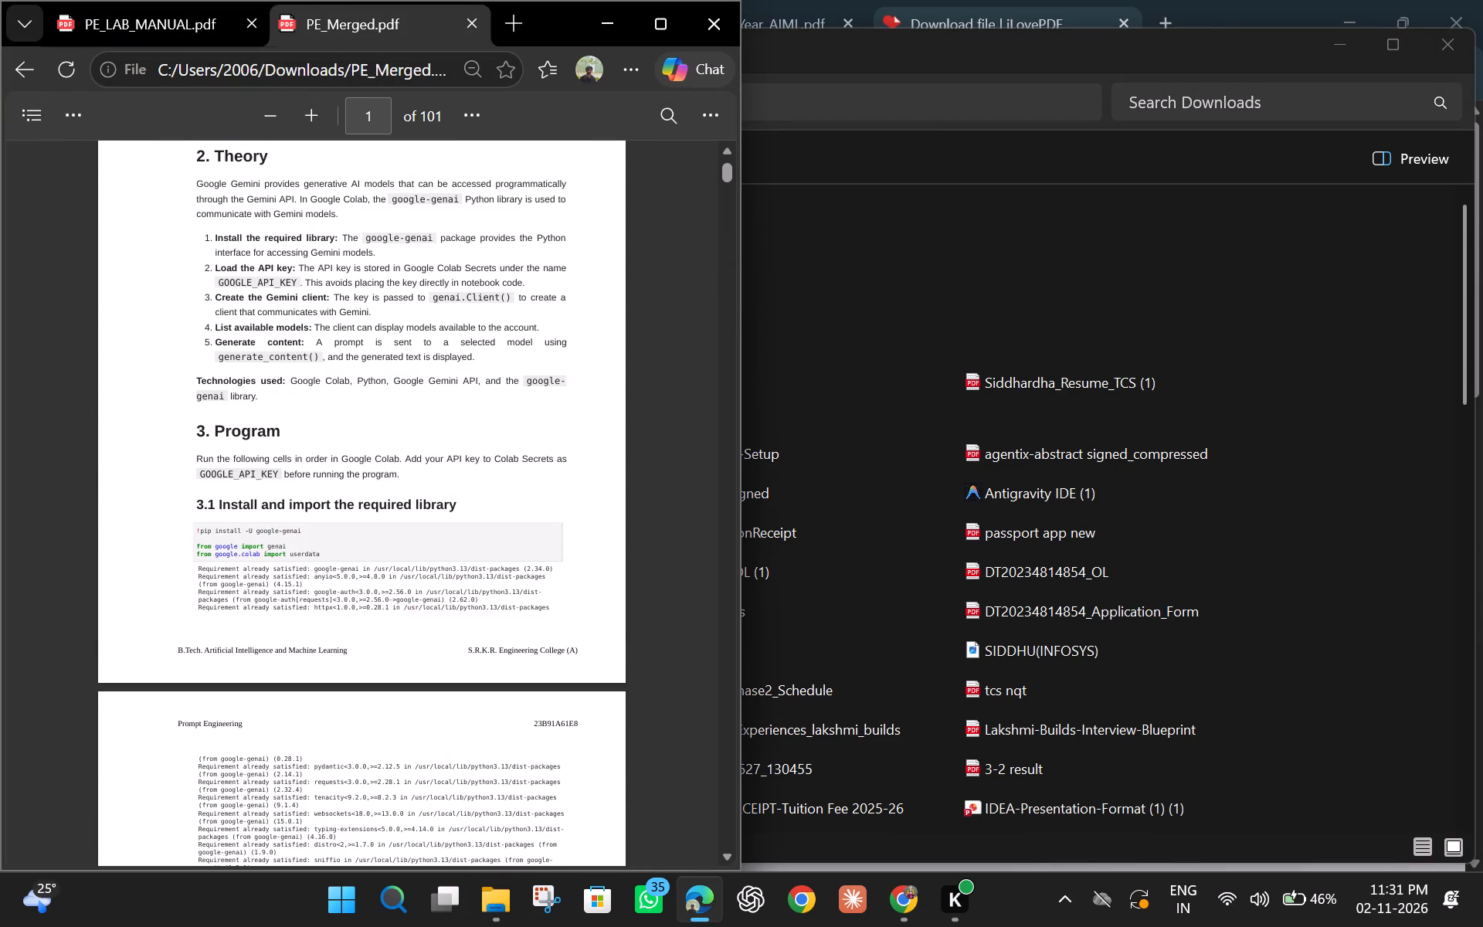
pyautogui.scroll(5, 416, 396)
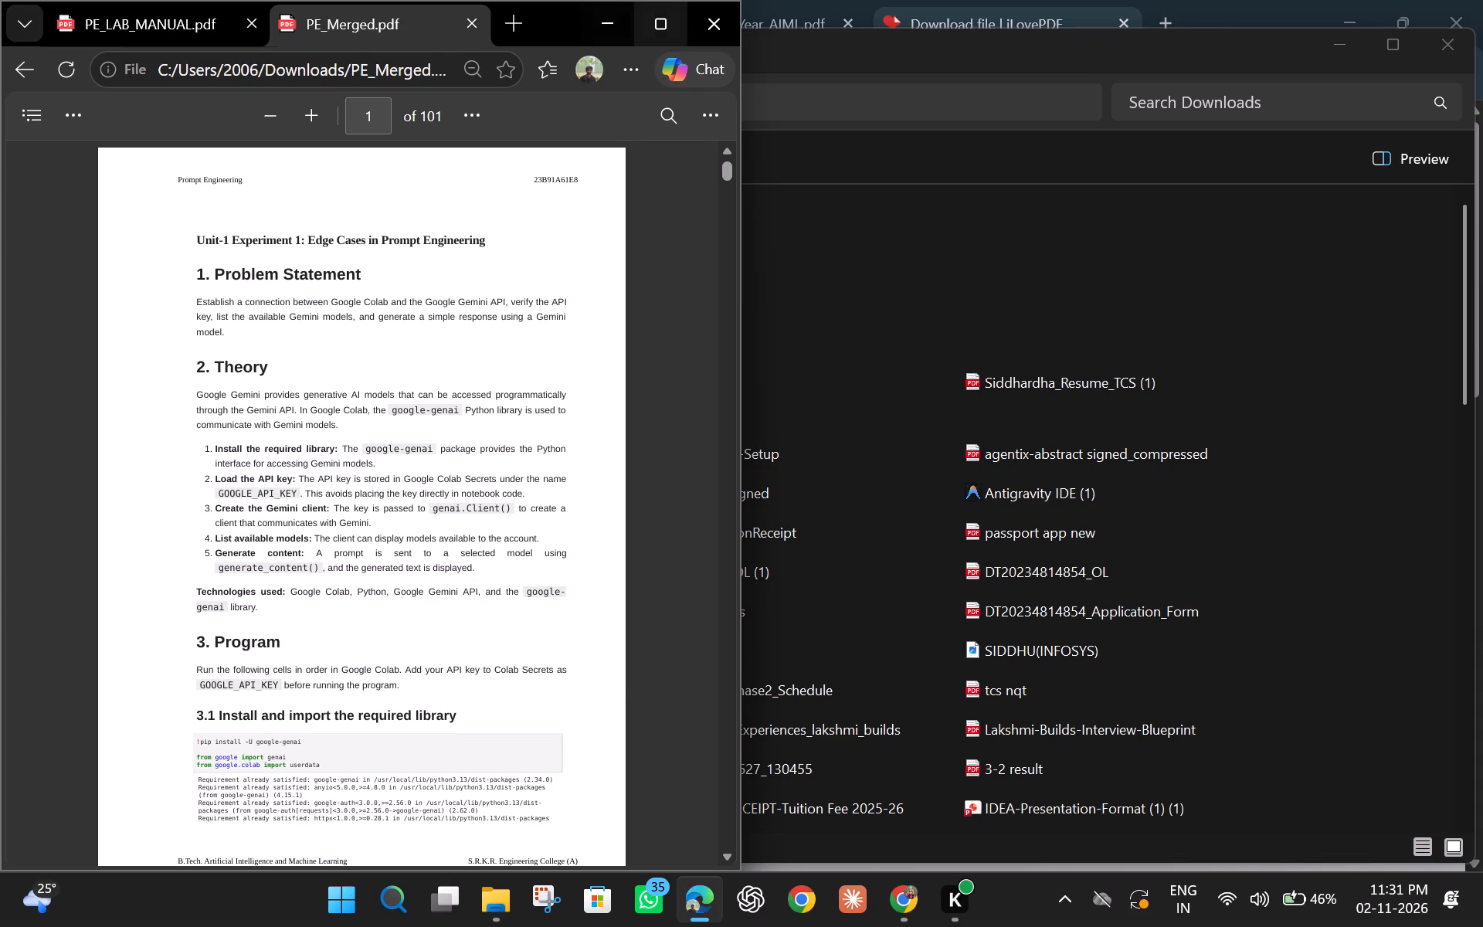
pyautogui.click(643, 18)
# Examine the Unit 1 experiments in PE_Merged page by page for their order and completeness.
pyautogui.press('Right')
pyautogui.press('Right')
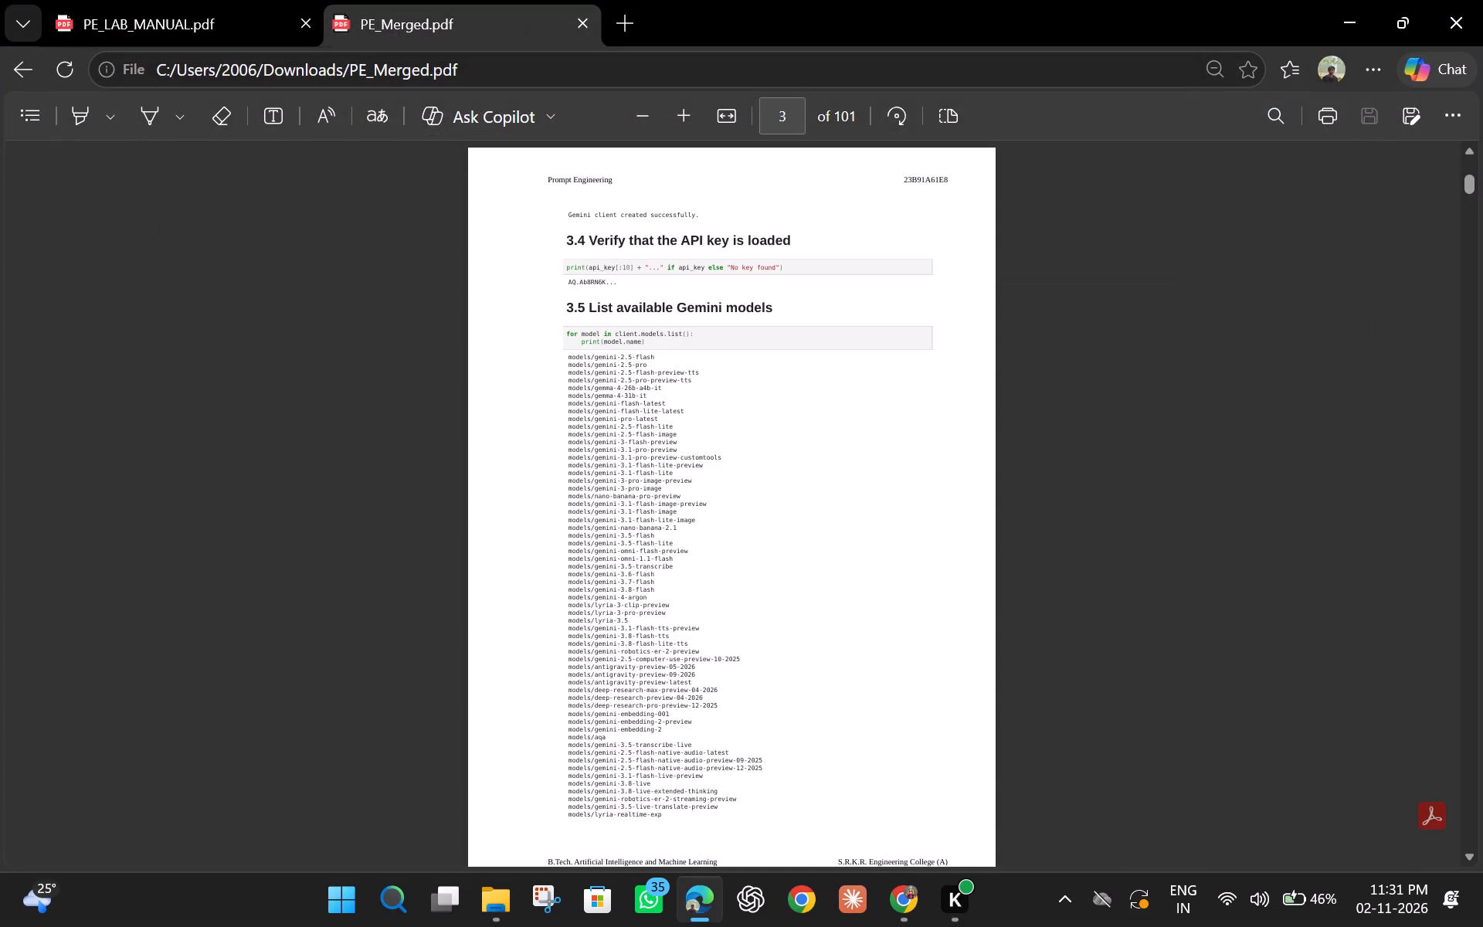
pyautogui.press('Right')
pyautogui.press('Right')
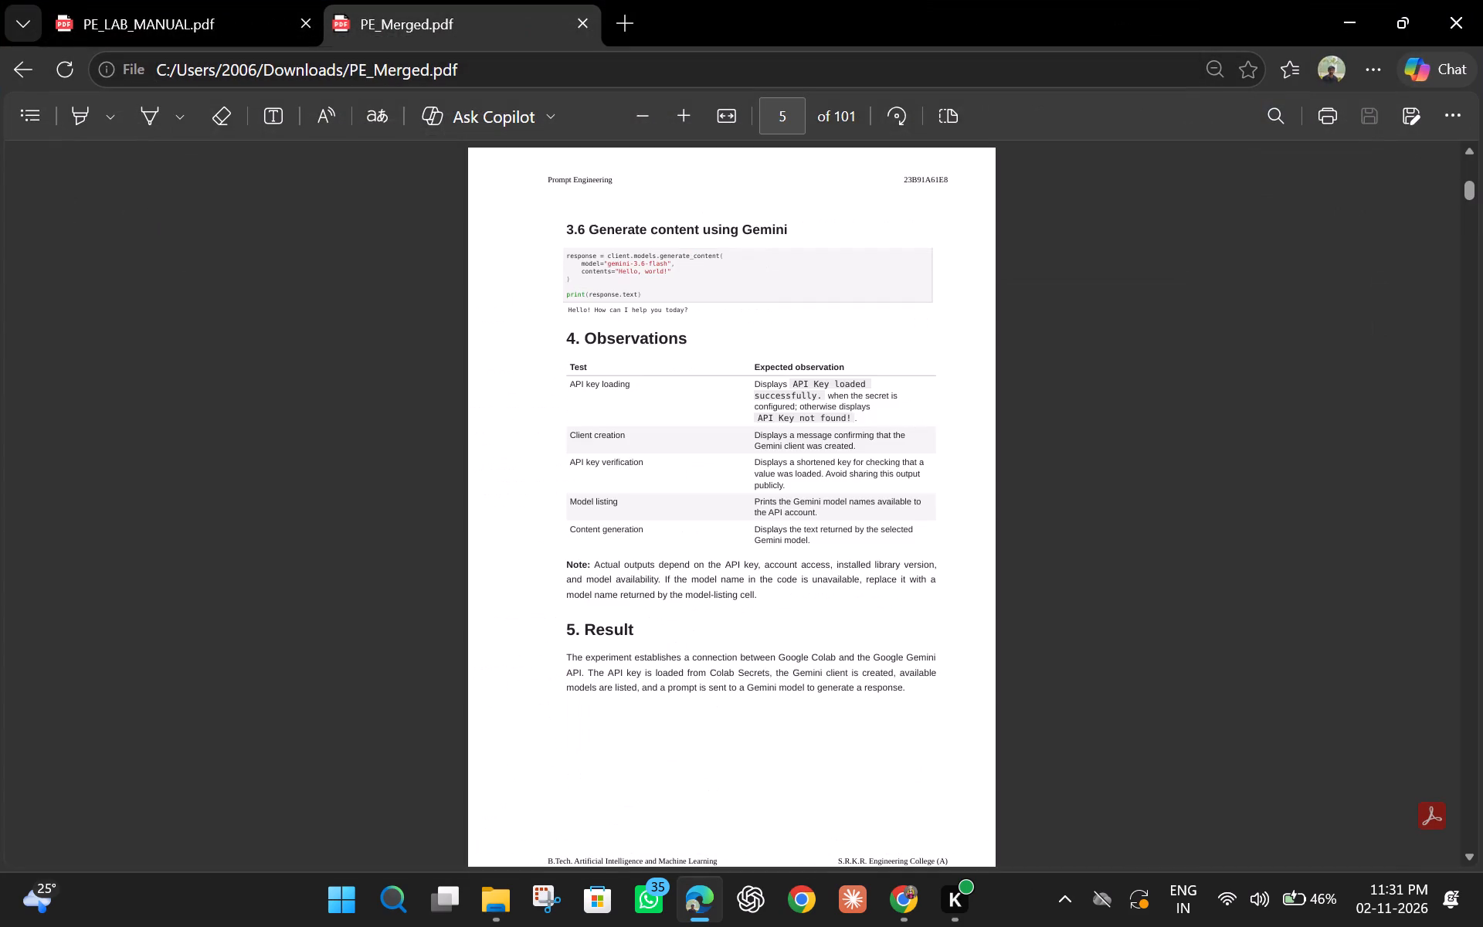
pyautogui.press('Right')
pyautogui.press('Left')
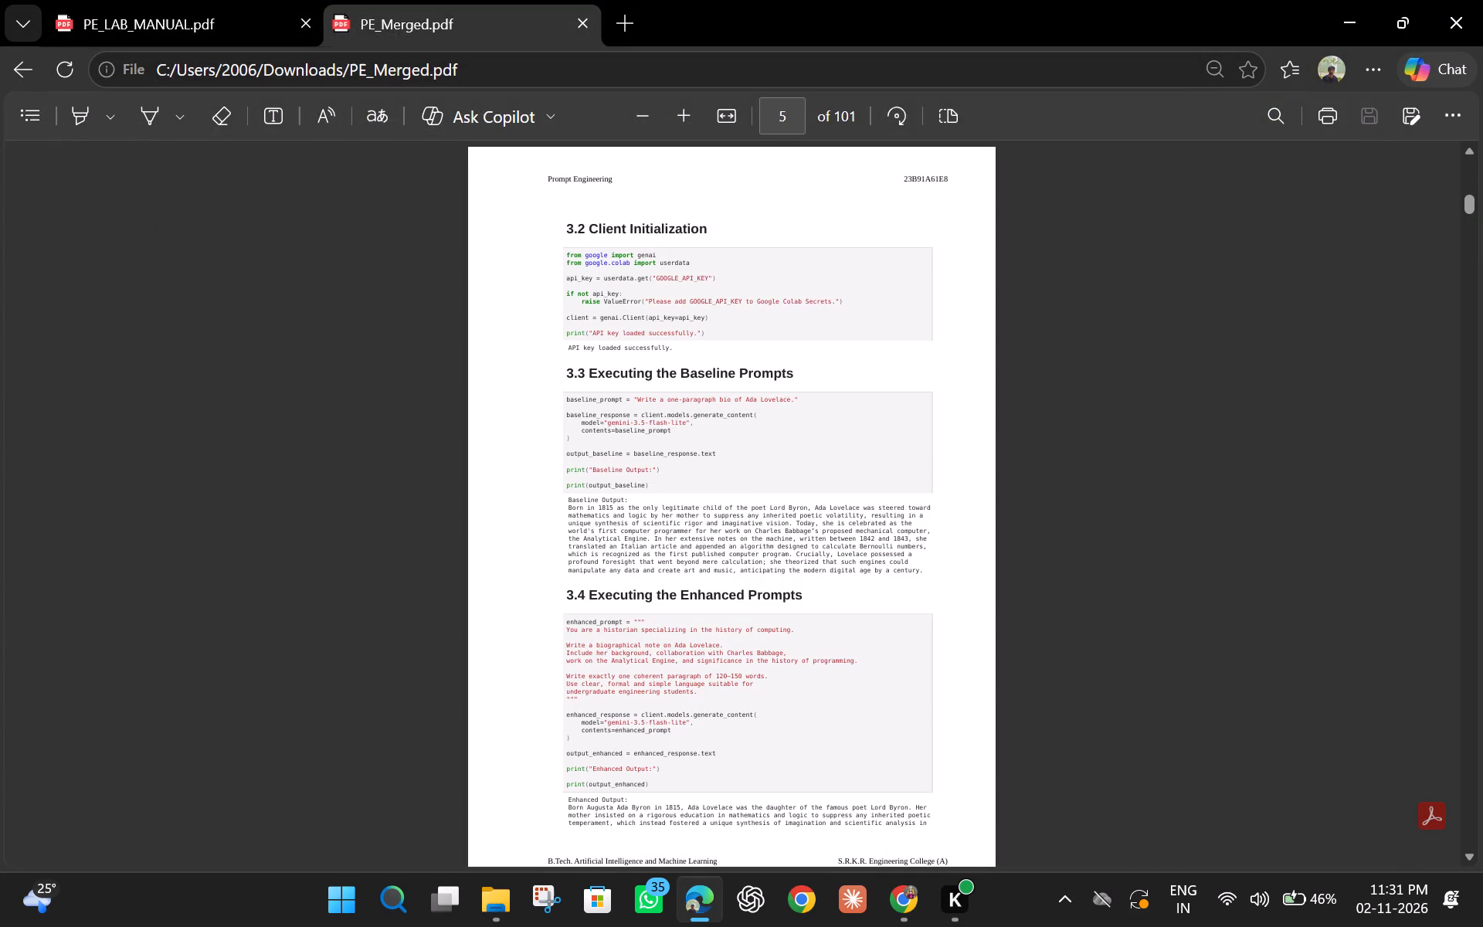
pyautogui.press('Right')
pyautogui.press('Right')
pyautogui.press('Right')
pyautogui.press('Right')
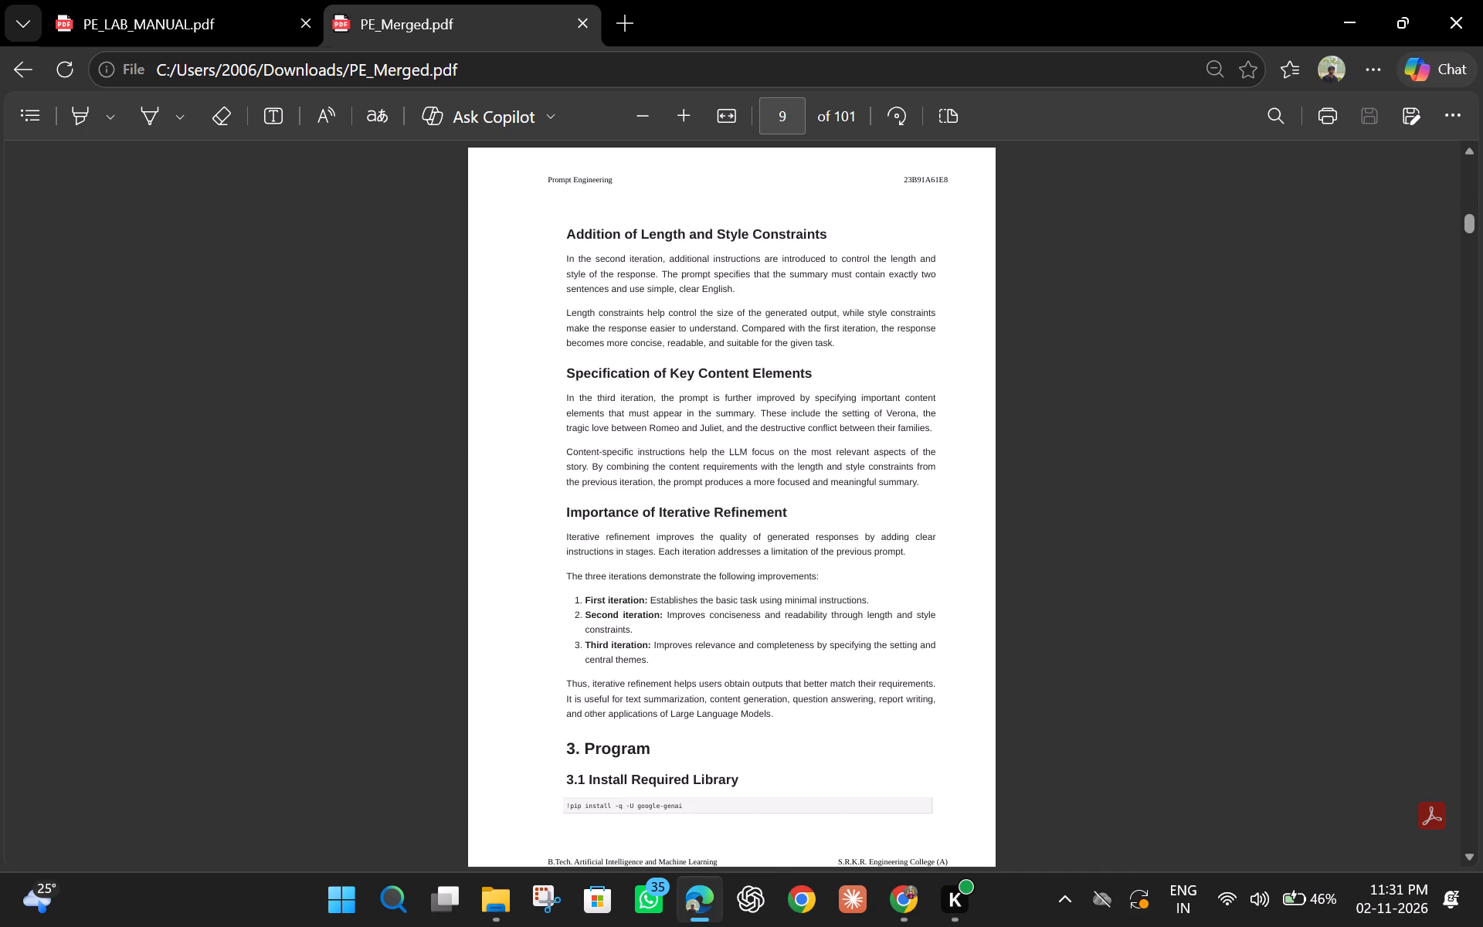
pyautogui.press('Right')
pyautogui.press('Right')
pyautogui.press('Right')
pyautogui.press('Right')
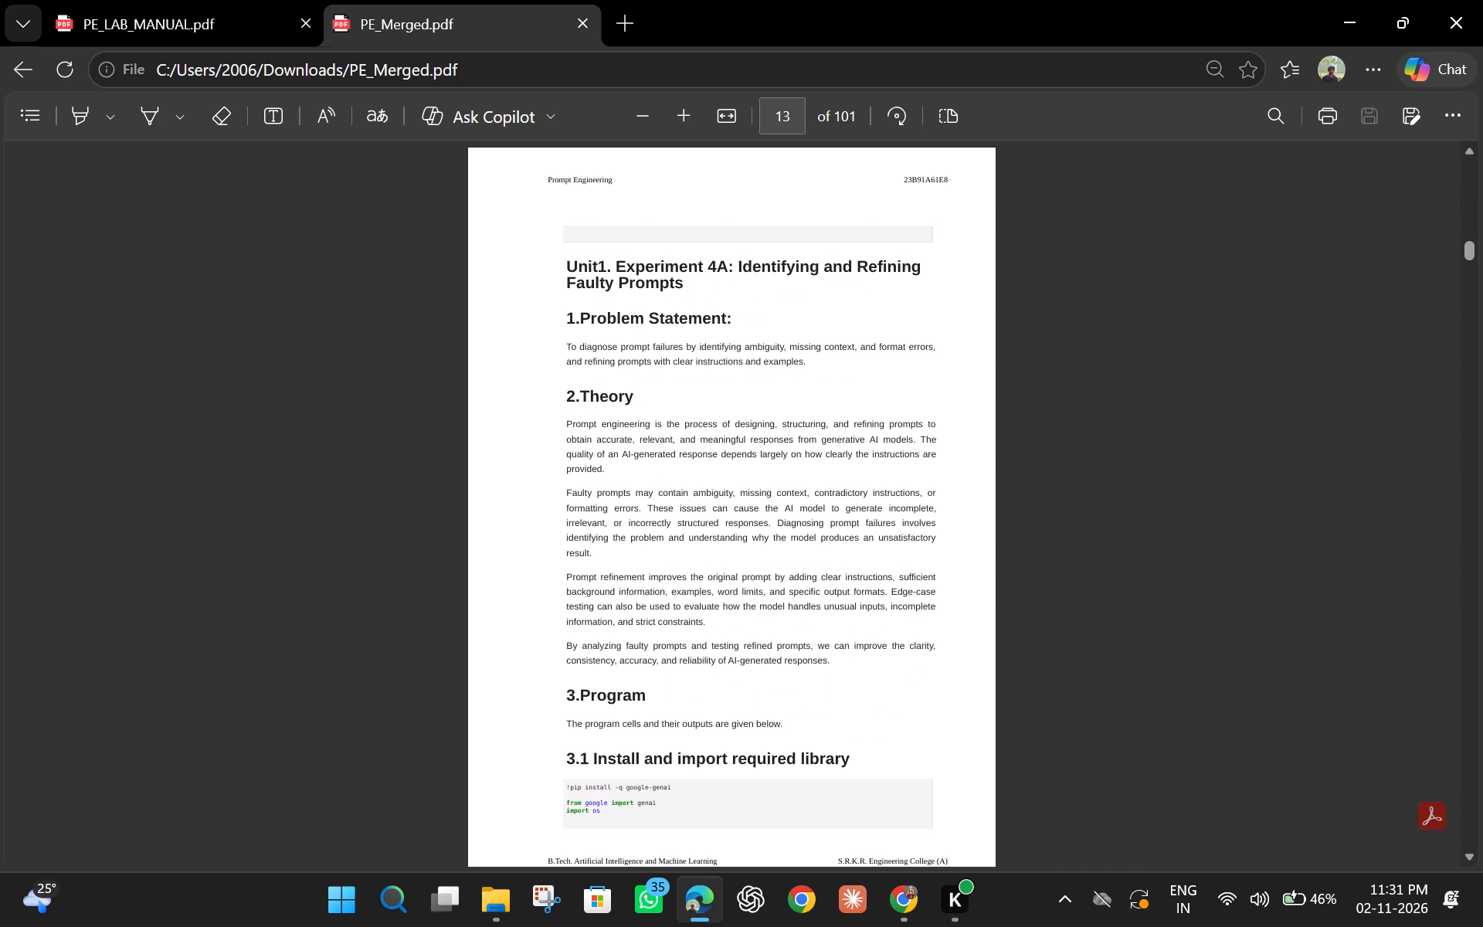
pyautogui.press('Right')
pyautogui.press('Right')
pyautogui.press('Right')
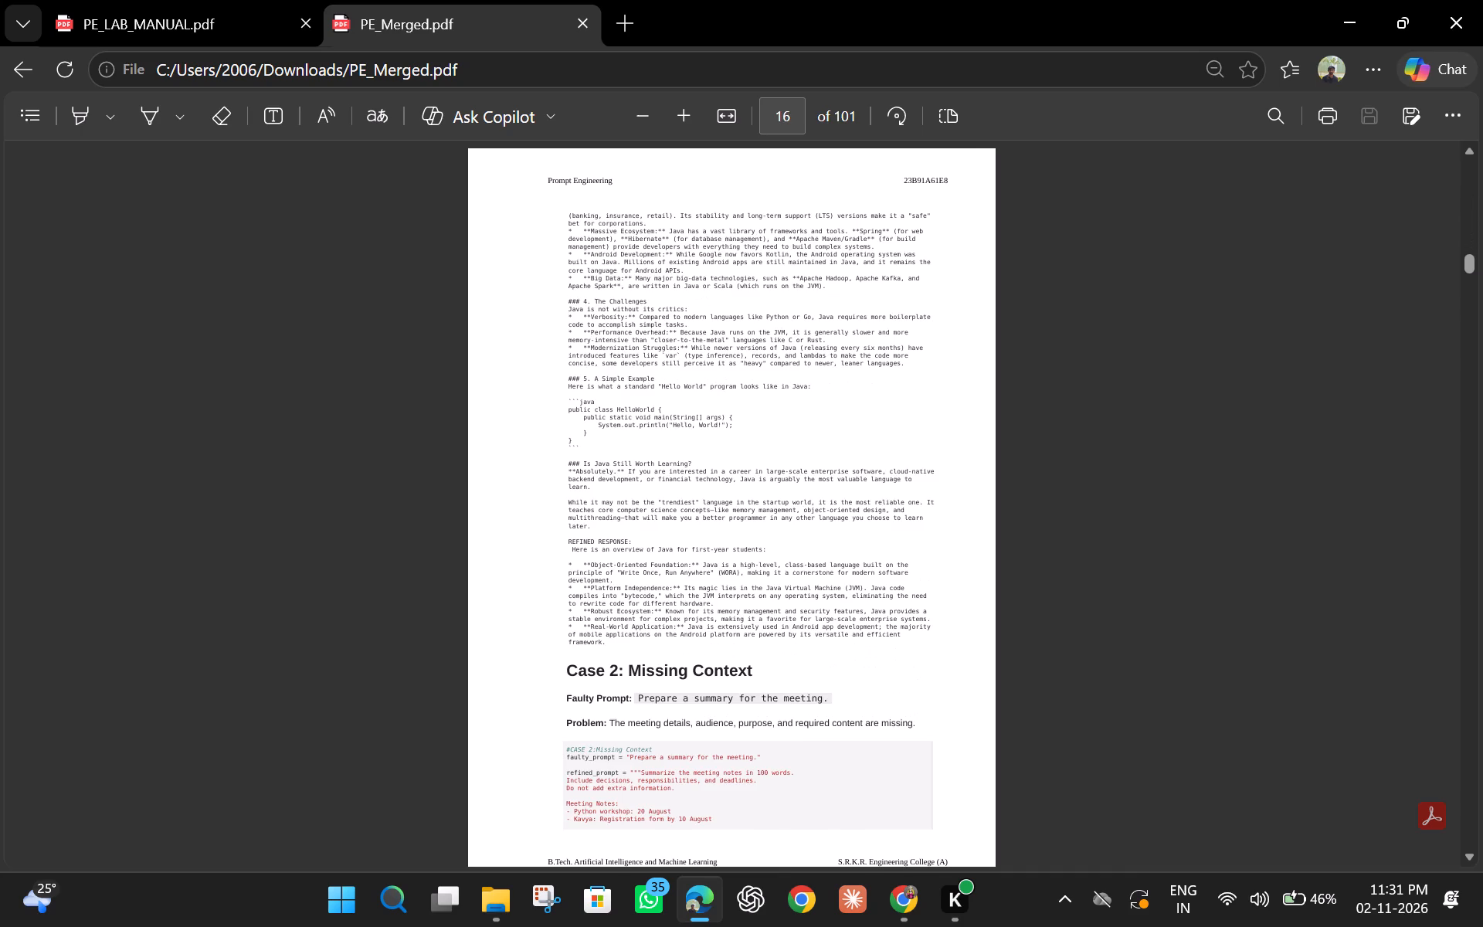
pyautogui.press('Right')
pyautogui.press('Right')
pyautogui.press('Right')
pyautogui.press('Right')
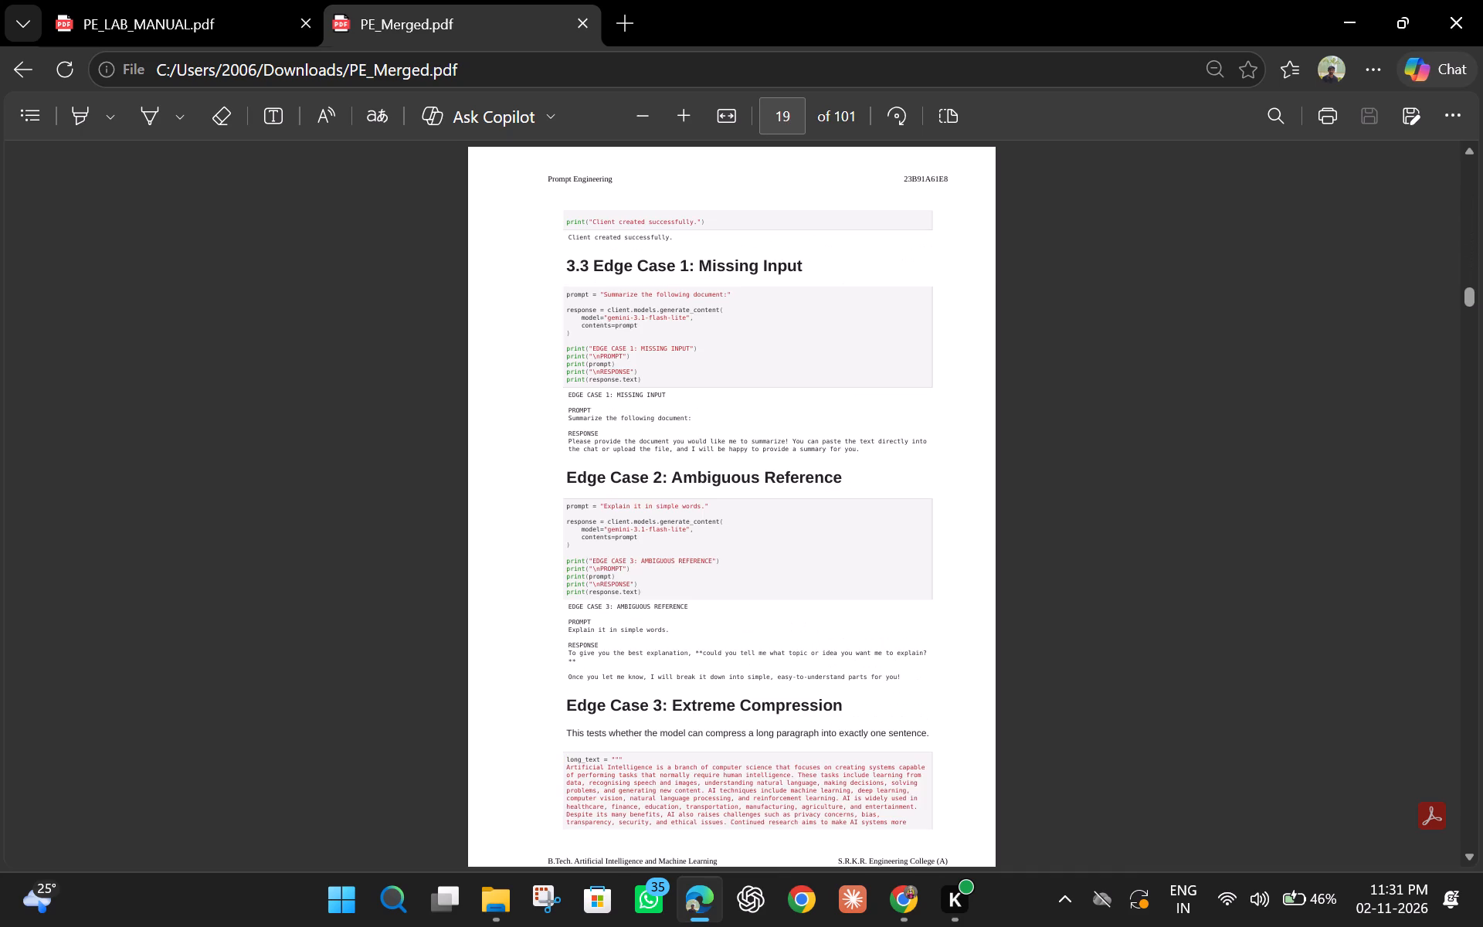
pyautogui.press('Right')
pyautogui.press('Right')
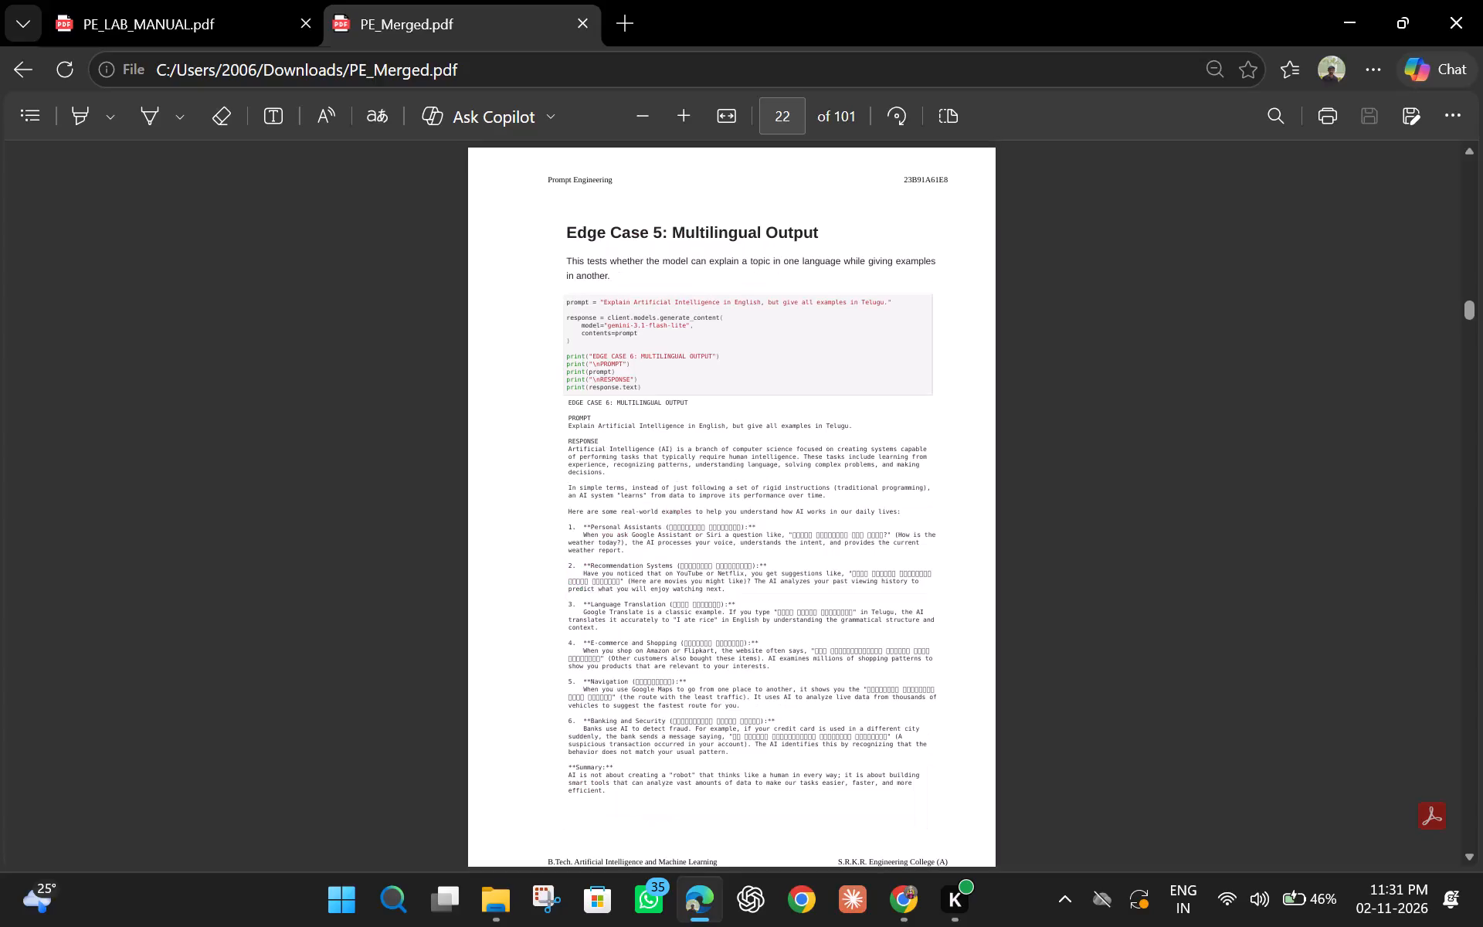
pyautogui.press('Right')
# Examine Unit 2 of PE_Merged from the Few-Shot vs Zero-Shot experiment to the start of Experiment 3.
pyautogui.press('Right')
pyautogui.press('Right')
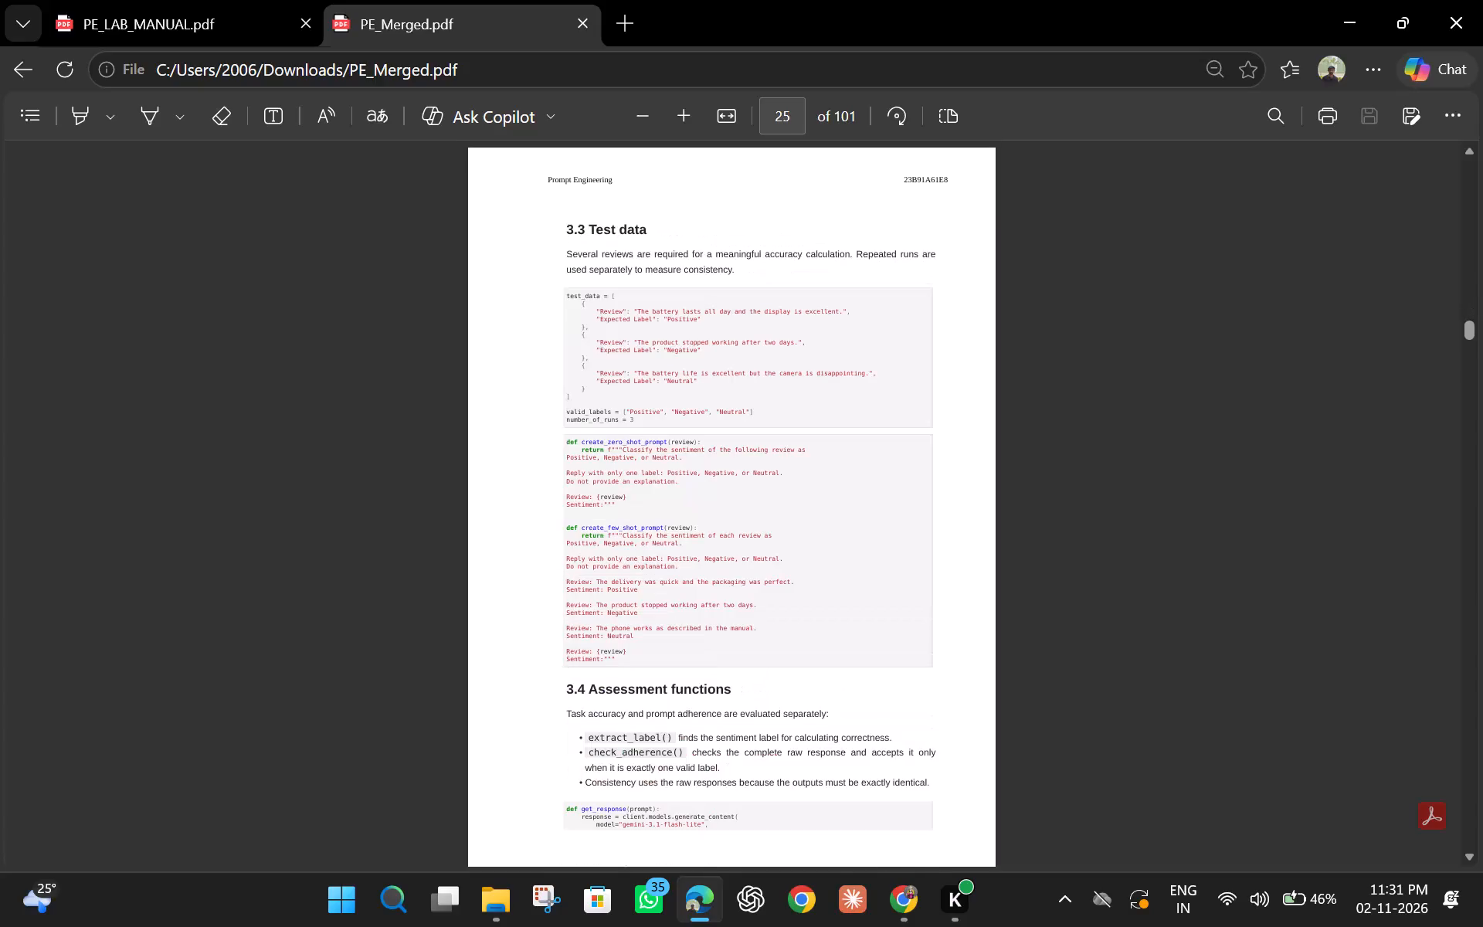
pyautogui.press('Right')
pyautogui.press('Right')
pyautogui.press('Right')
pyautogui.press('Right')
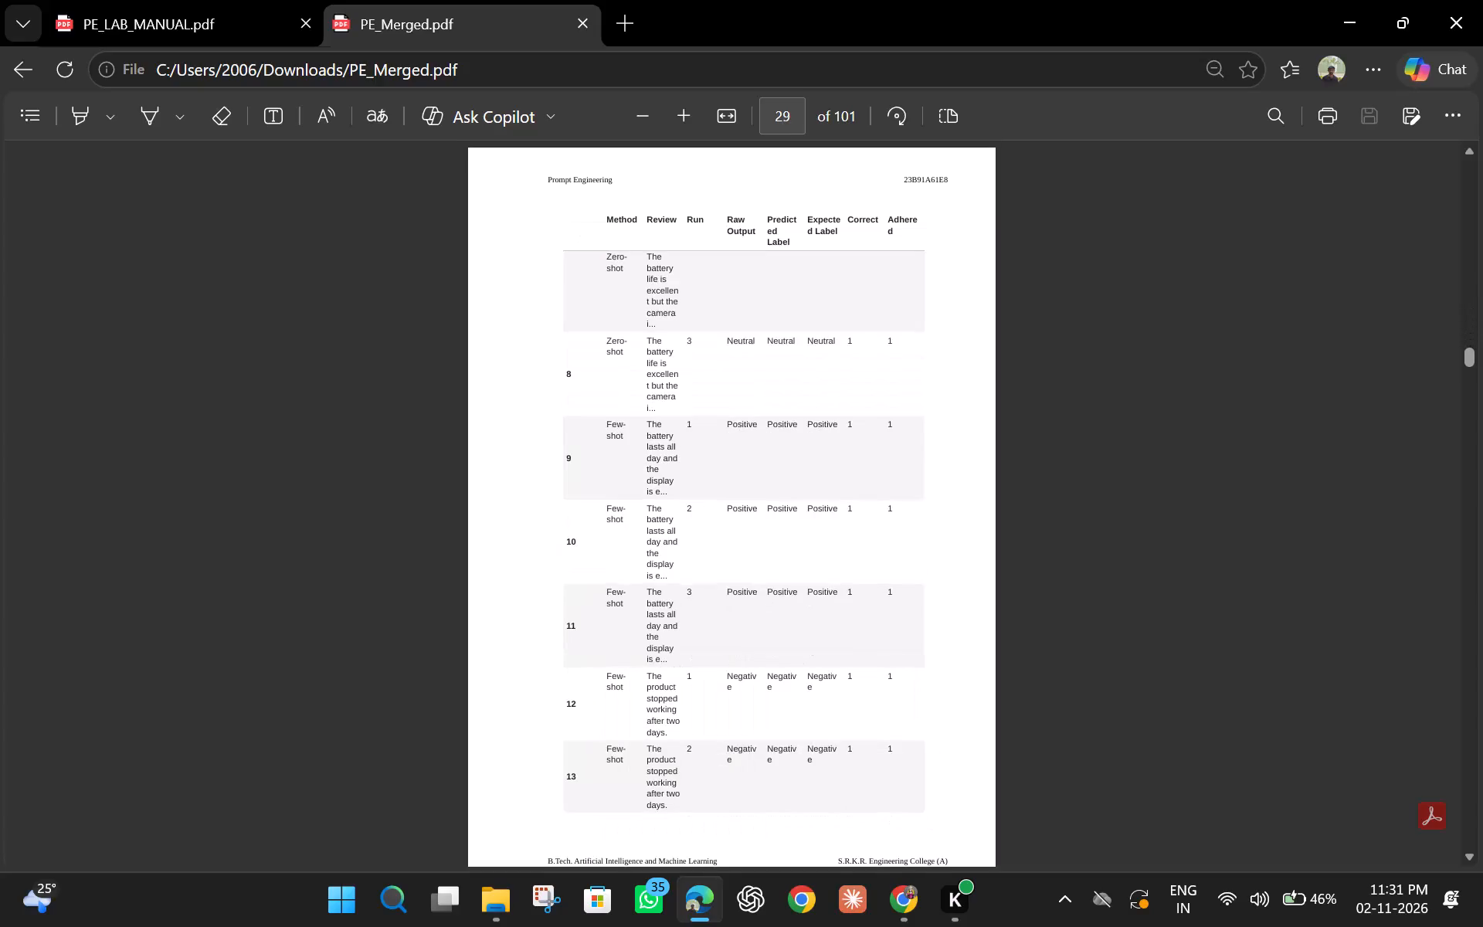
pyautogui.press('Right')
pyautogui.press('Right')
pyautogui.press('Right')
pyautogui.press('Right')
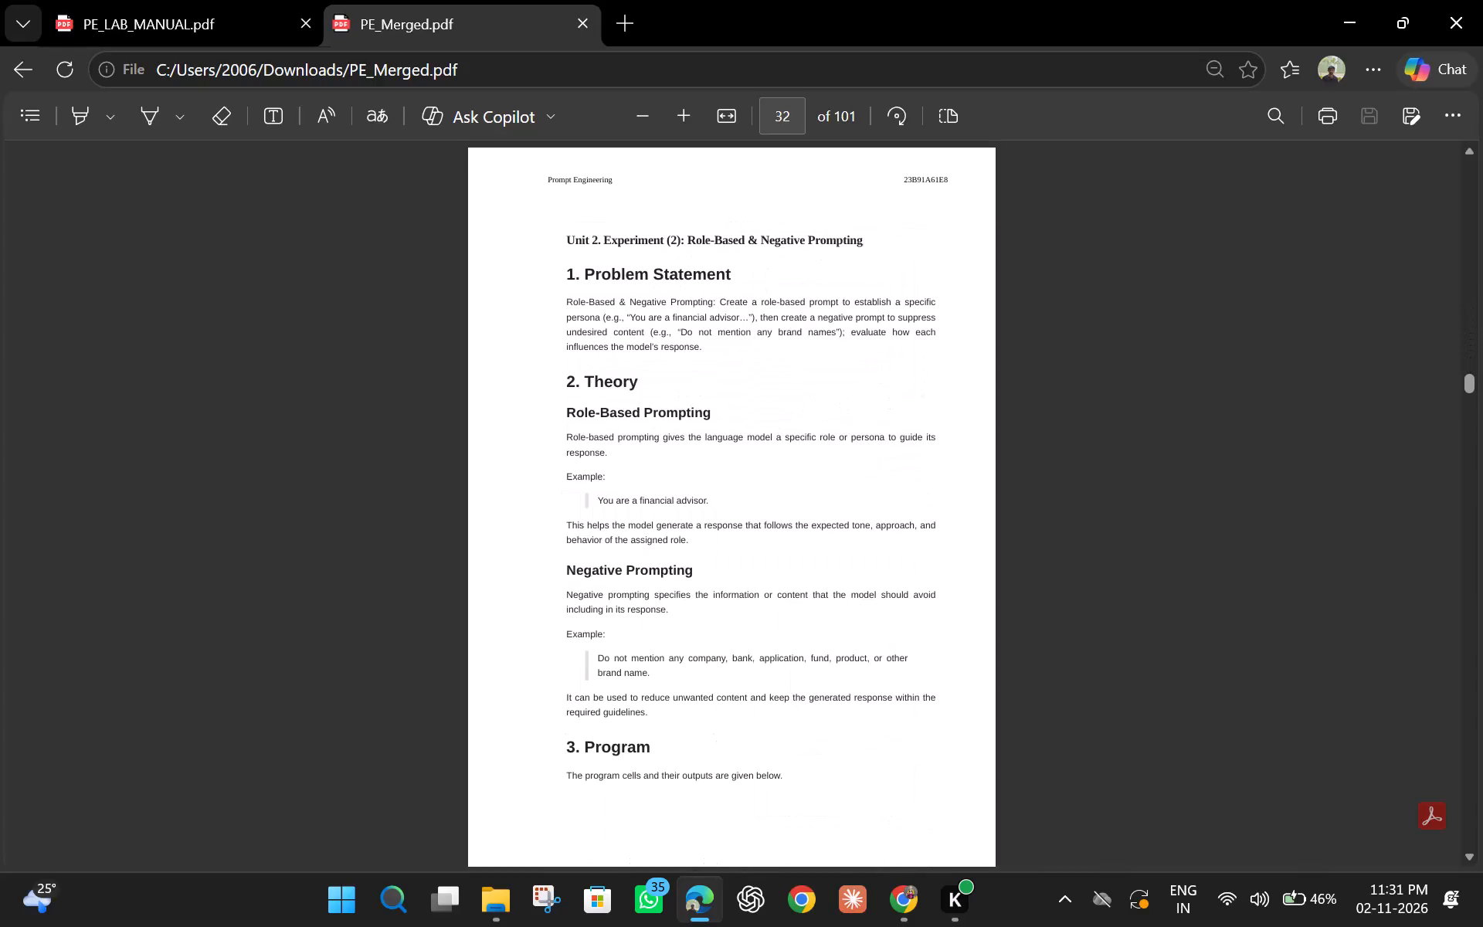
pyautogui.press('Right')
pyautogui.press('Right')
pyautogui.press('Right')
pyautogui.press('Right')
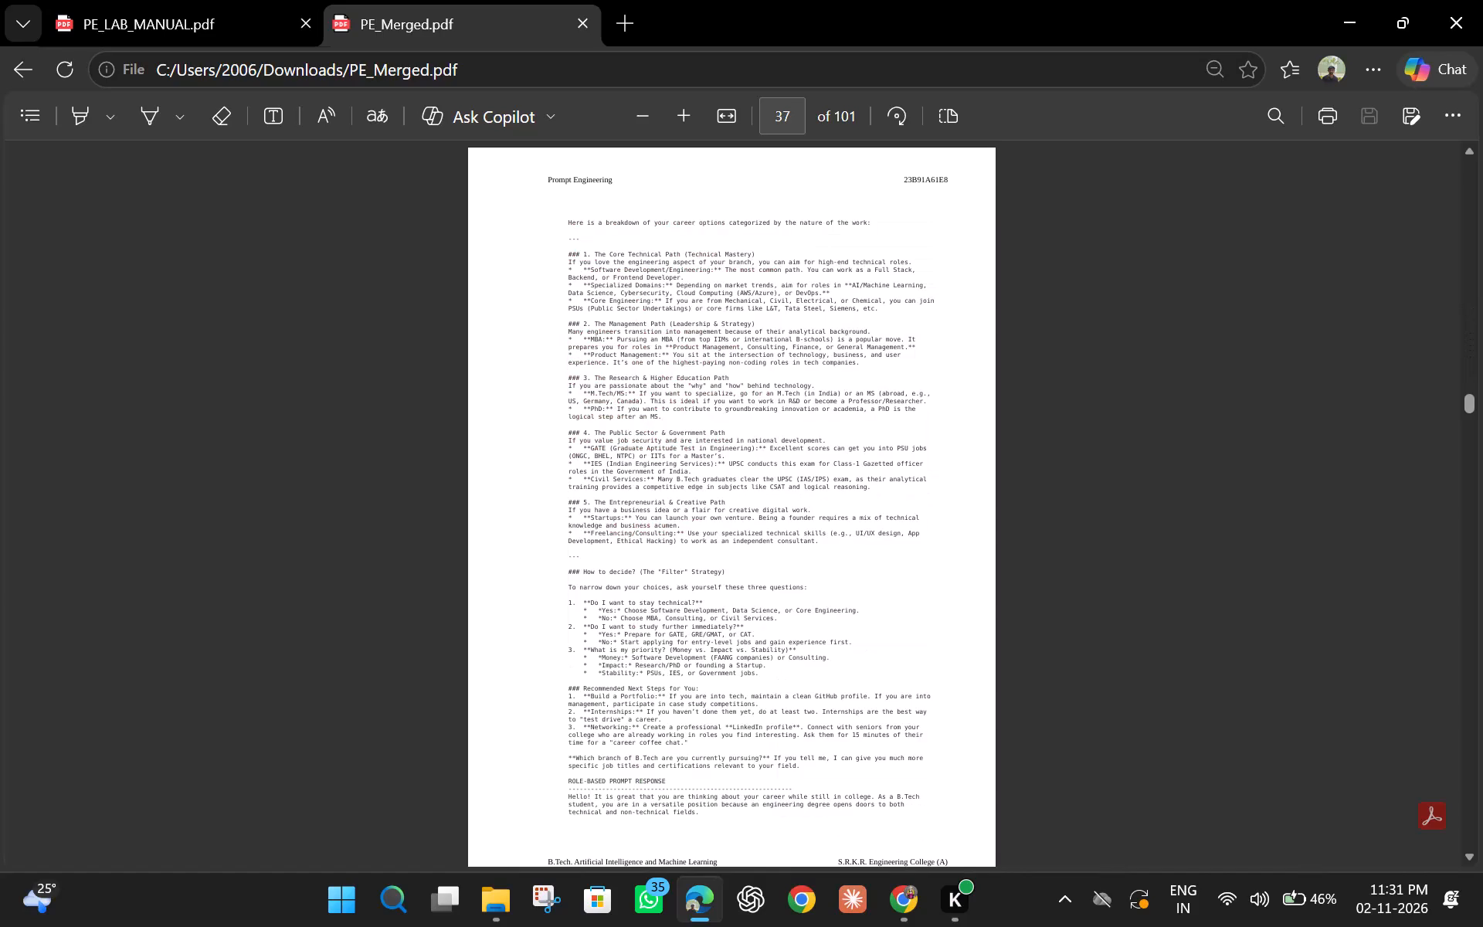
pyautogui.press('Right')
pyautogui.press('Right')
pyautogui.press('Right')
pyautogui.press('Right')
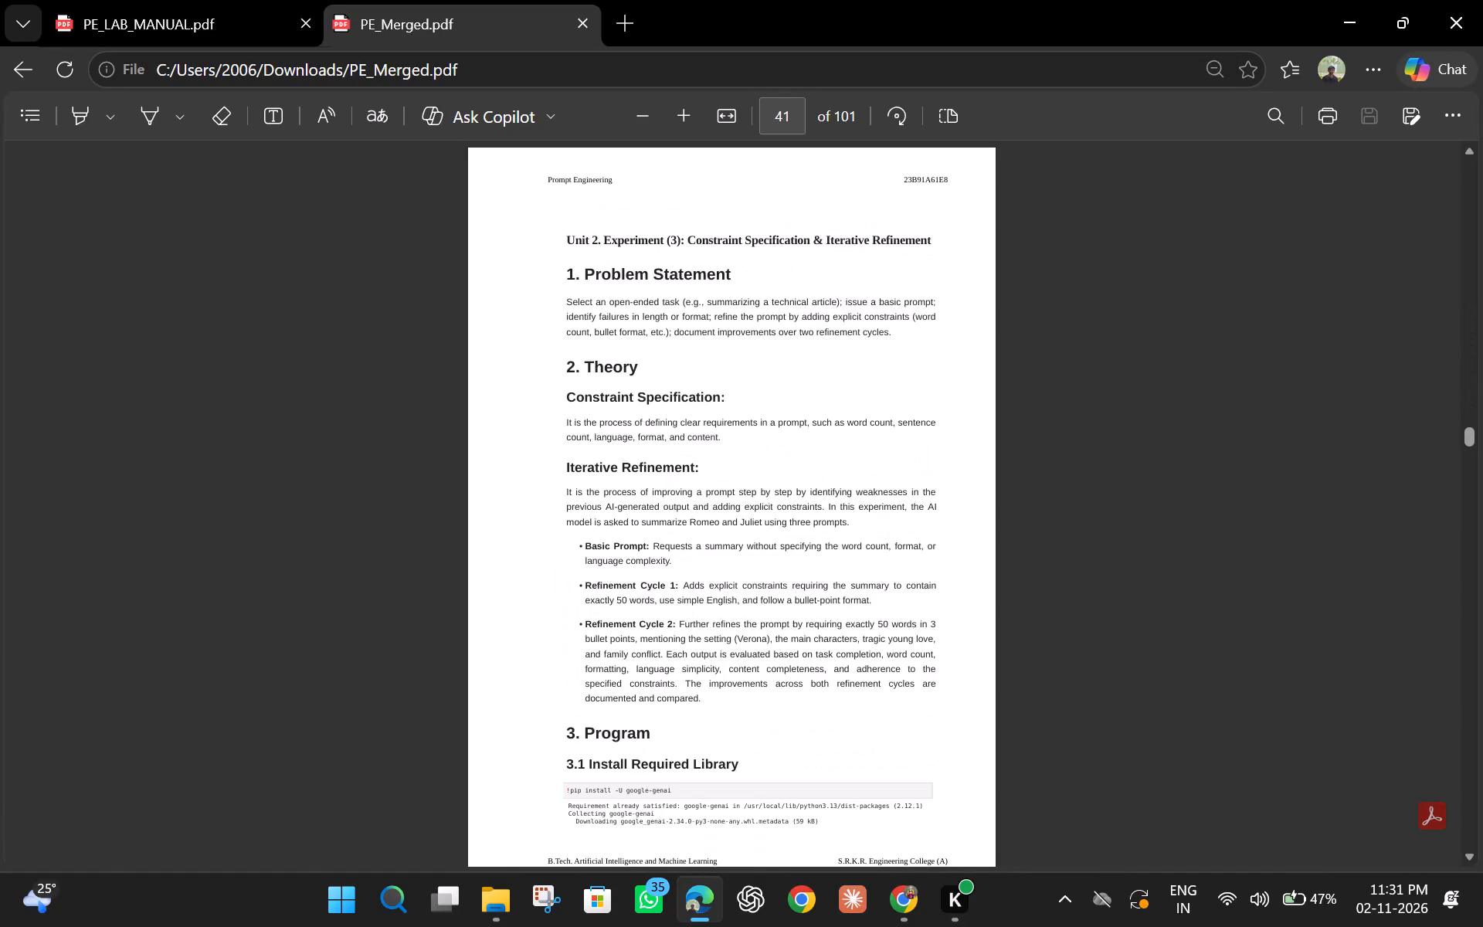
# Go back to the start of Unit 2 Experiment 2, Role-Based & Negative Prompting, and recheck its pages.
pyautogui.press('Left')
pyautogui.press('Left')
pyautogui.press('Left')
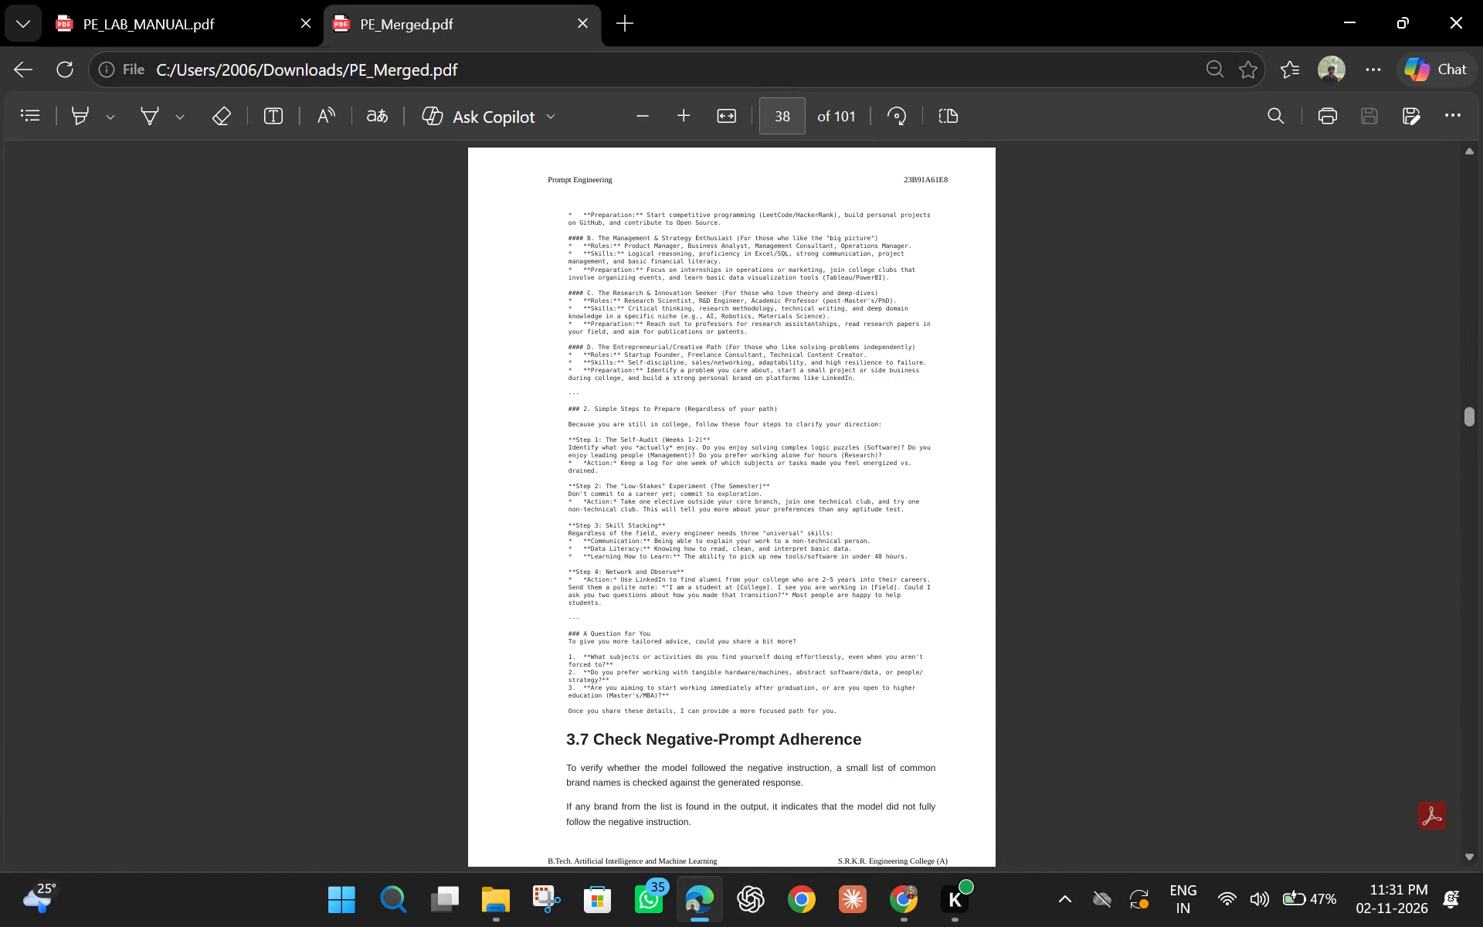
pyautogui.press('Left')
pyautogui.press('Left')
pyautogui.press('Left')
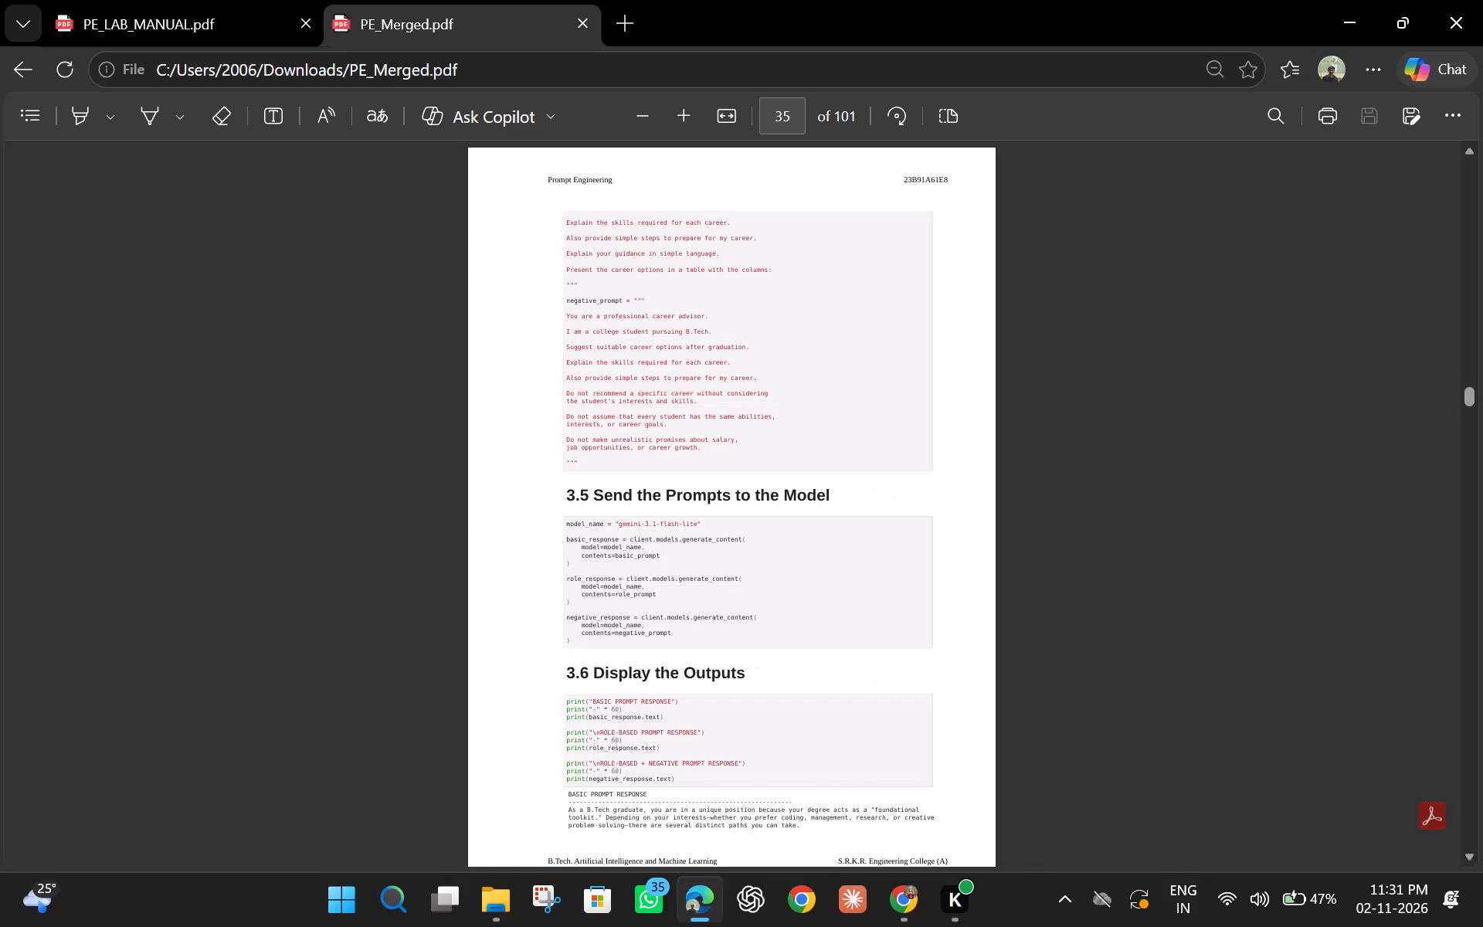
pyautogui.press('Left')
pyautogui.press('Left')
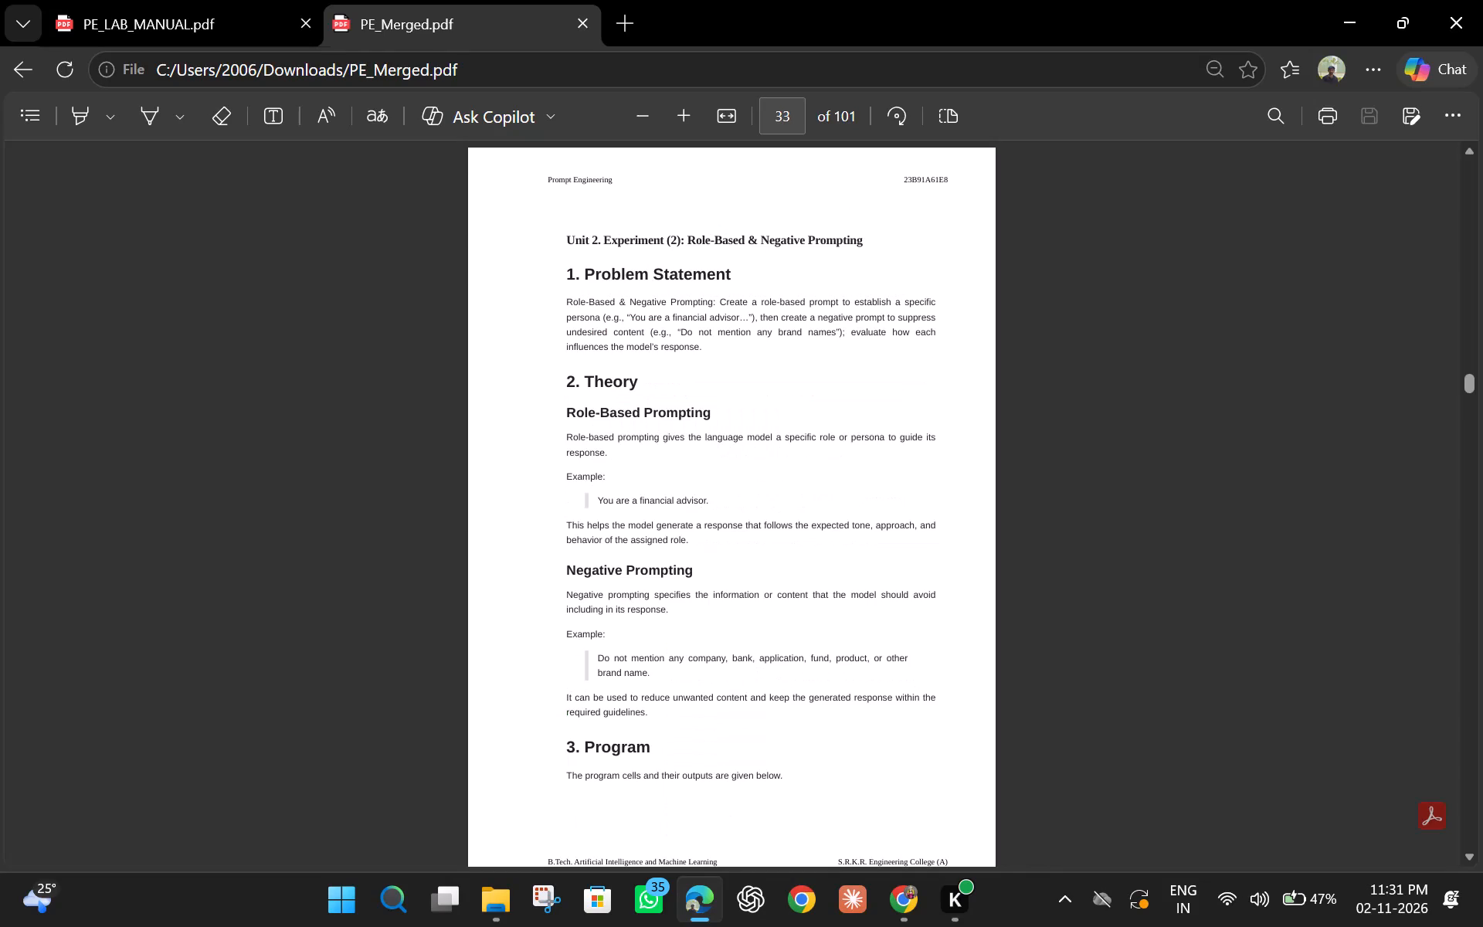
pyautogui.press('Right')
pyautogui.press('Right')
pyautogui.press('Right')
pyautogui.press('Right')
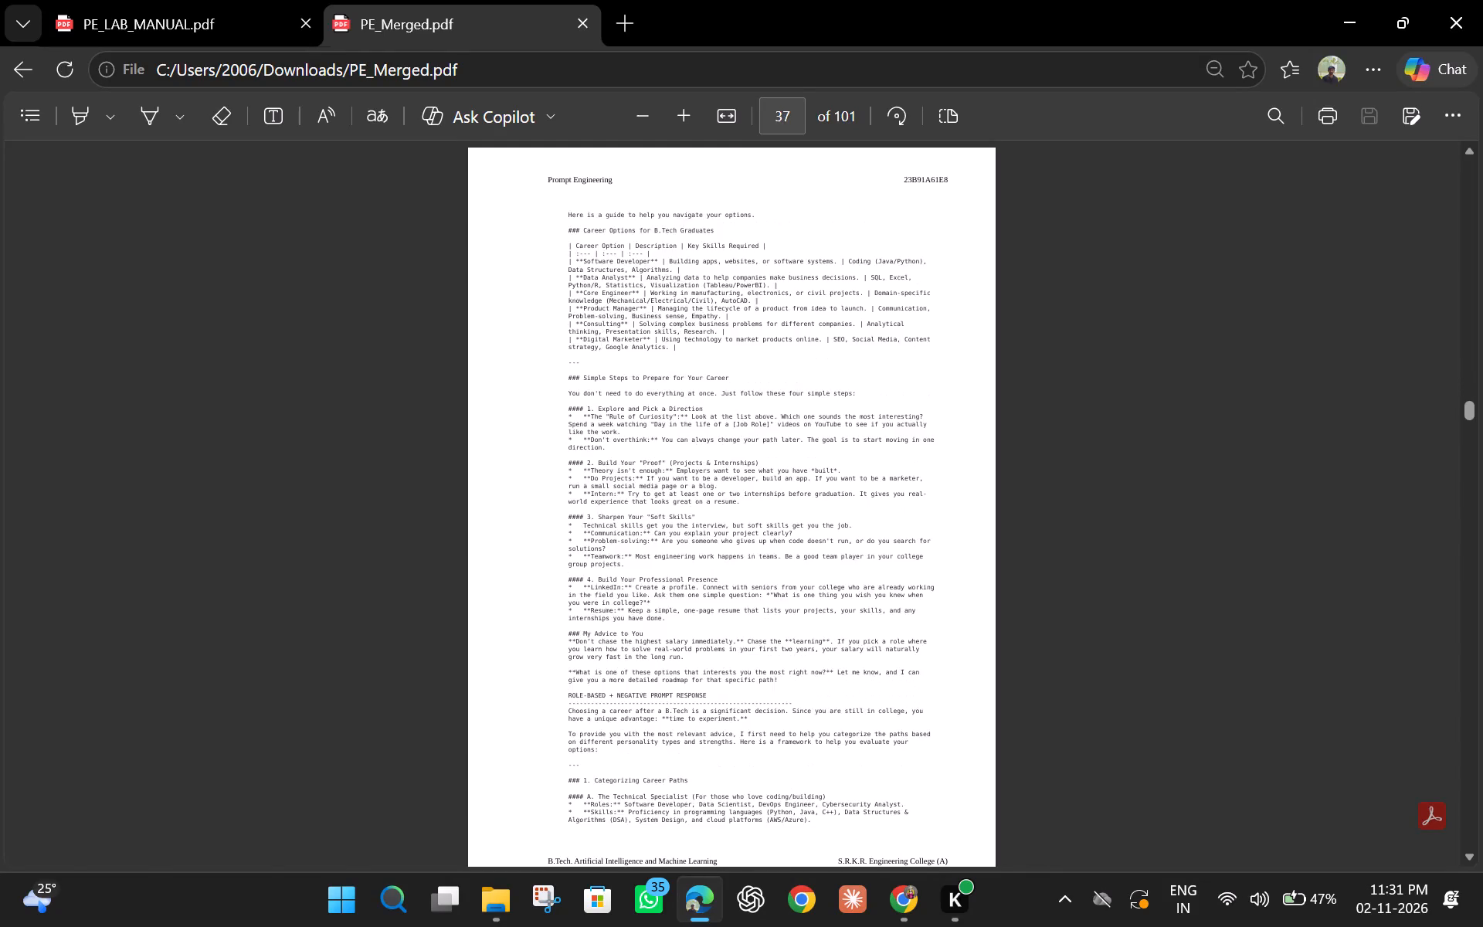
pyautogui.press('Right')
pyautogui.press('Right')
pyautogui.press('Right')
# Examine the pages of Unit 2 Experiment 3, Constraint Specification & Iterative Refinement.
pyautogui.press('Right')
pyautogui.press('Right')
pyautogui.press('Right')
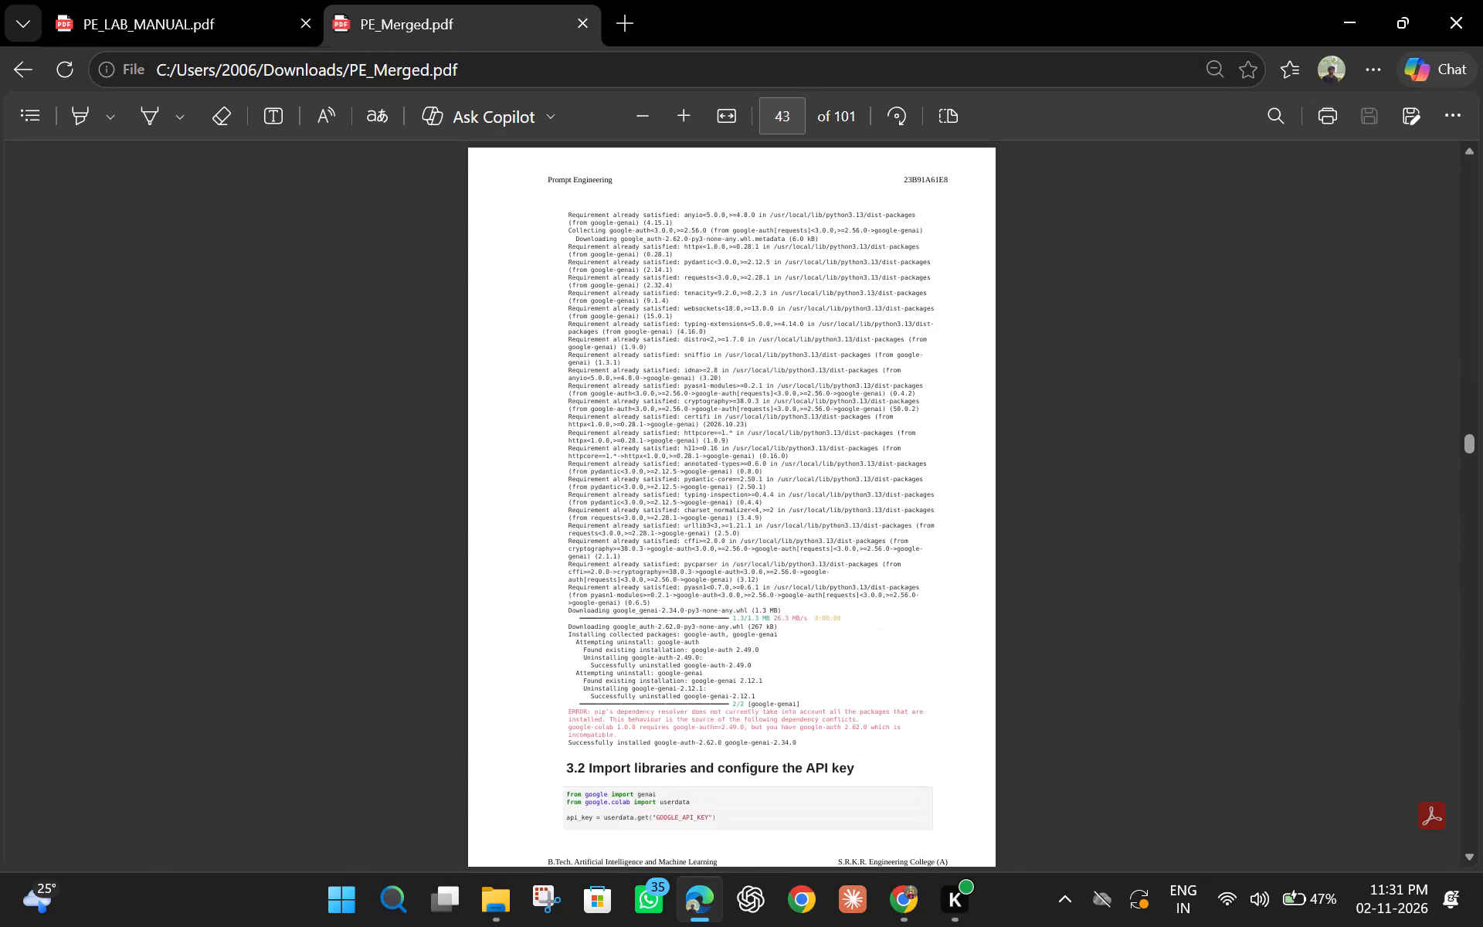
pyautogui.press('Right')
pyautogui.press('Right')
pyautogui.press('Right')
# Examine Unit 3 Experiment 1, Structured Format Prompting, and the pages of Experiment 2 up to the self-correction pipeline.
pyautogui.press('Right')
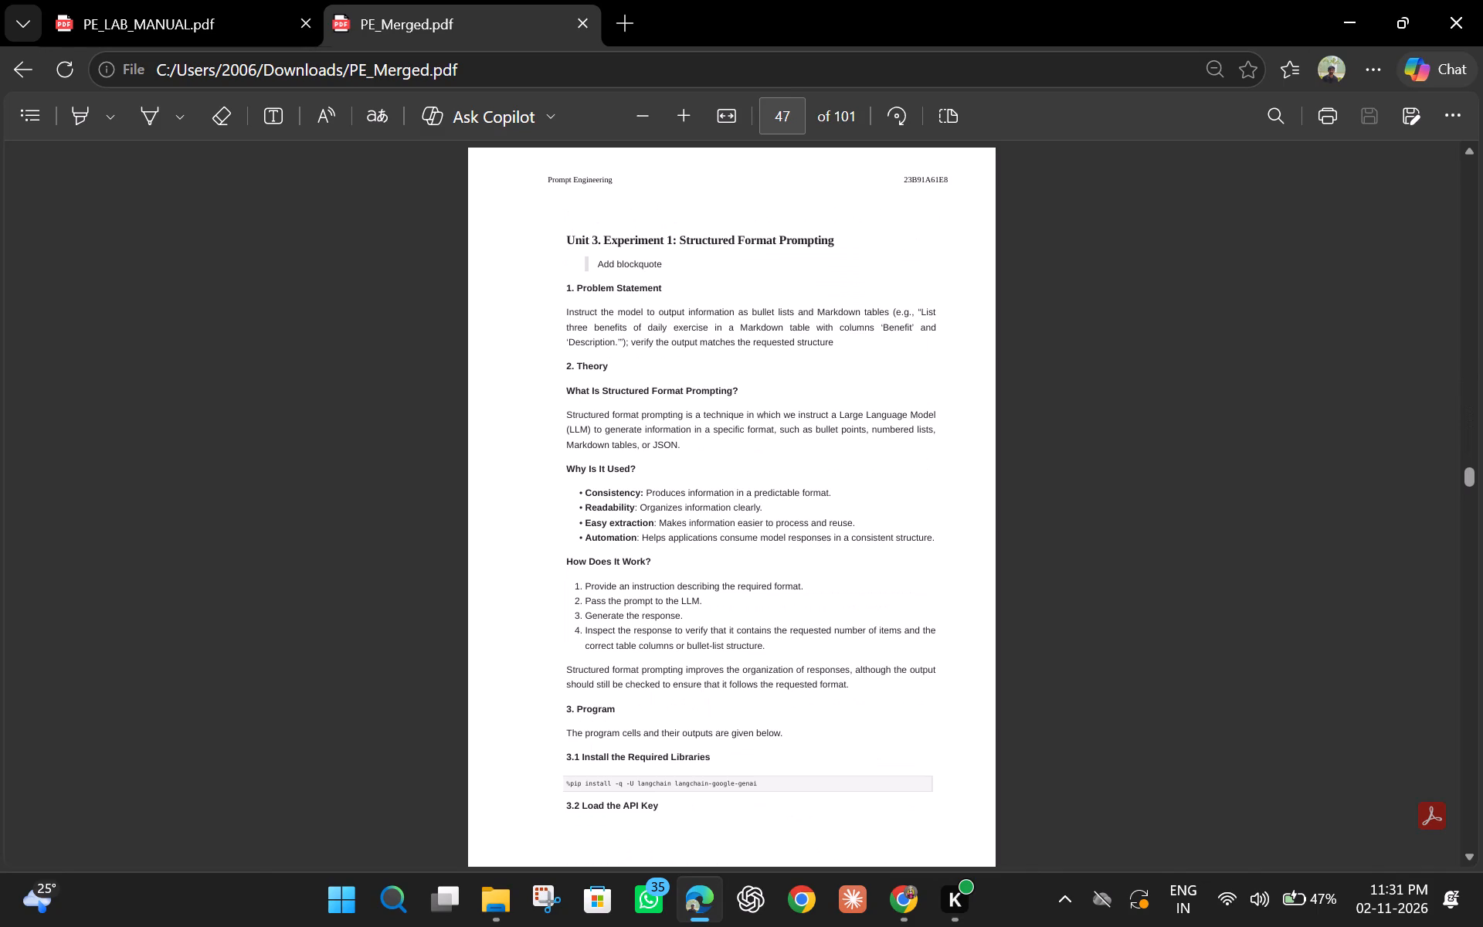
pyautogui.press('Right')
pyautogui.press('Right')
pyautogui.press('Right')
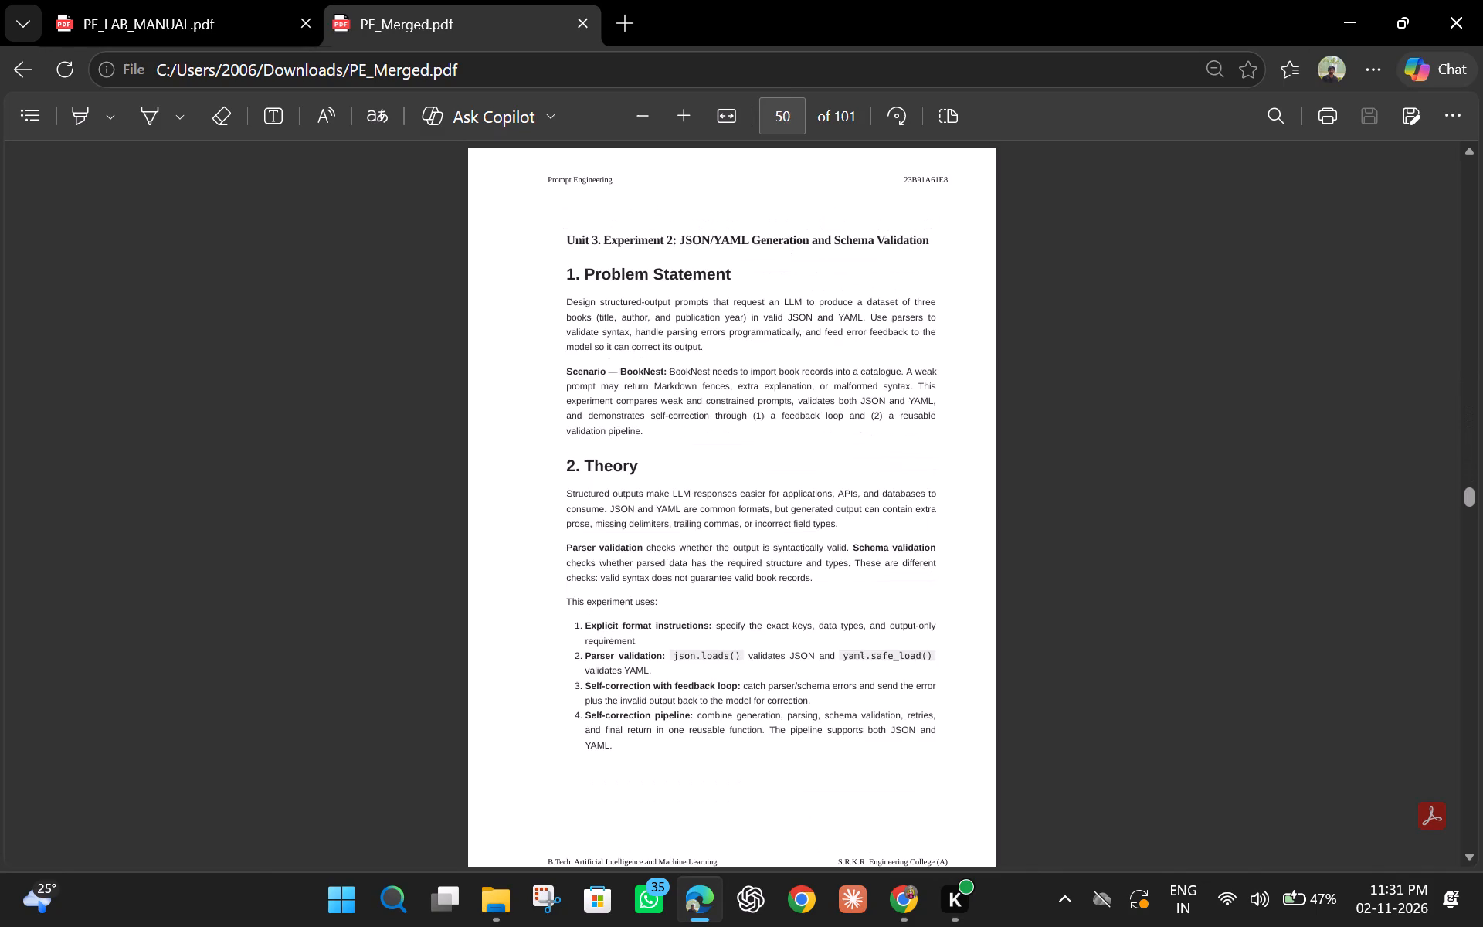
pyautogui.press('Right')
pyautogui.press('Right')
pyautogui.press('Right')
pyautogui.press('Right')
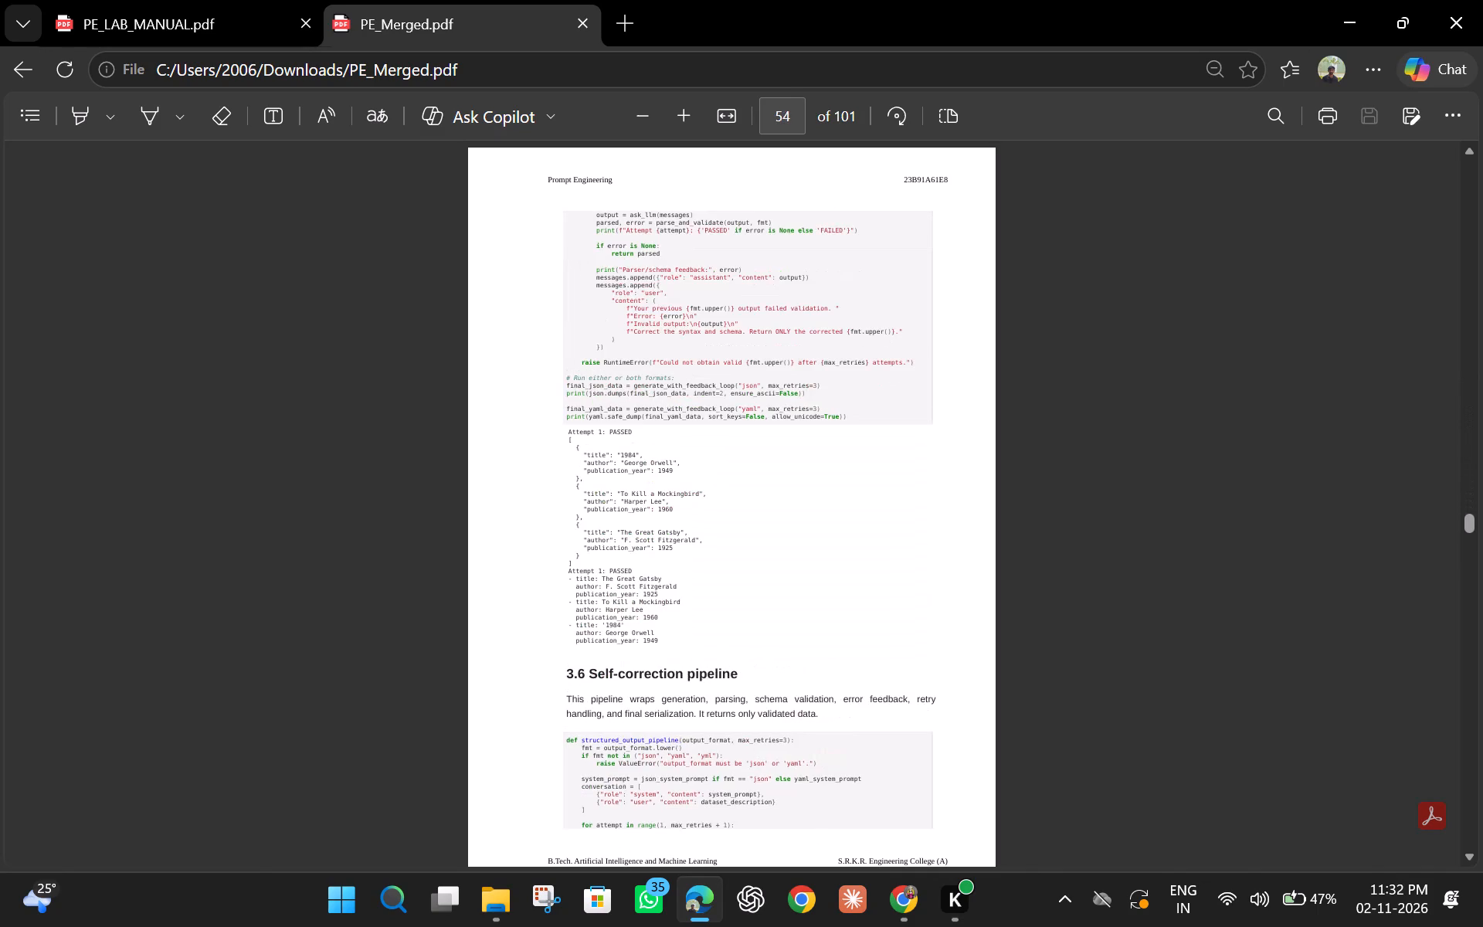
# Recheck Unit 3 Experiment 2 from its title page and continue through the chain-of-thought and task decomposition pages.
pyautogui.press('Left')
pyautogui.press('Left')
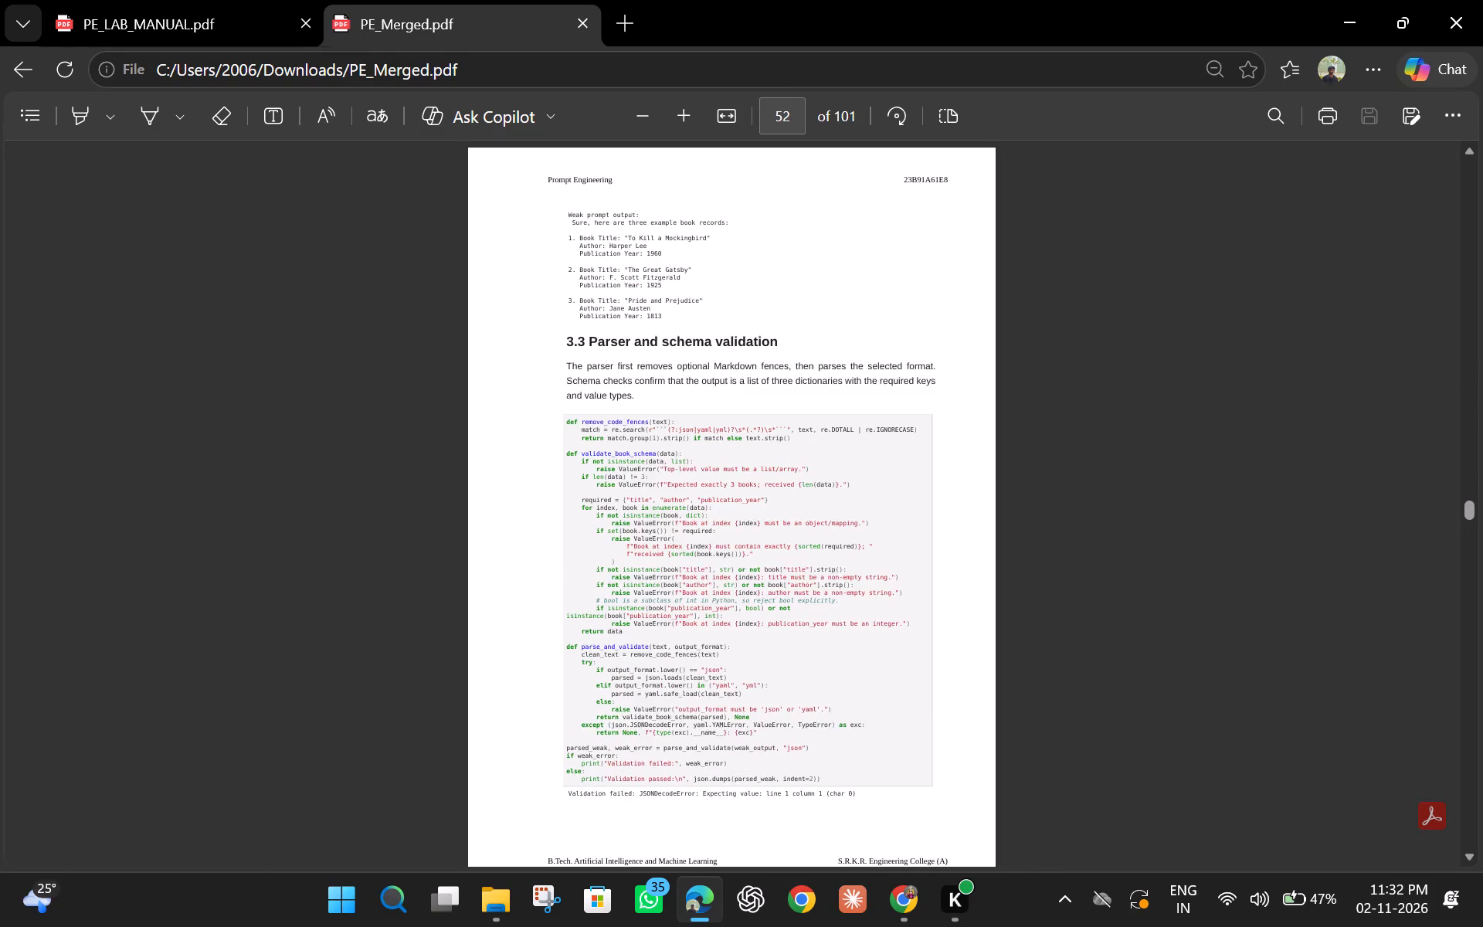
pyautogui.press('Left')
pyautogui.press('Left')
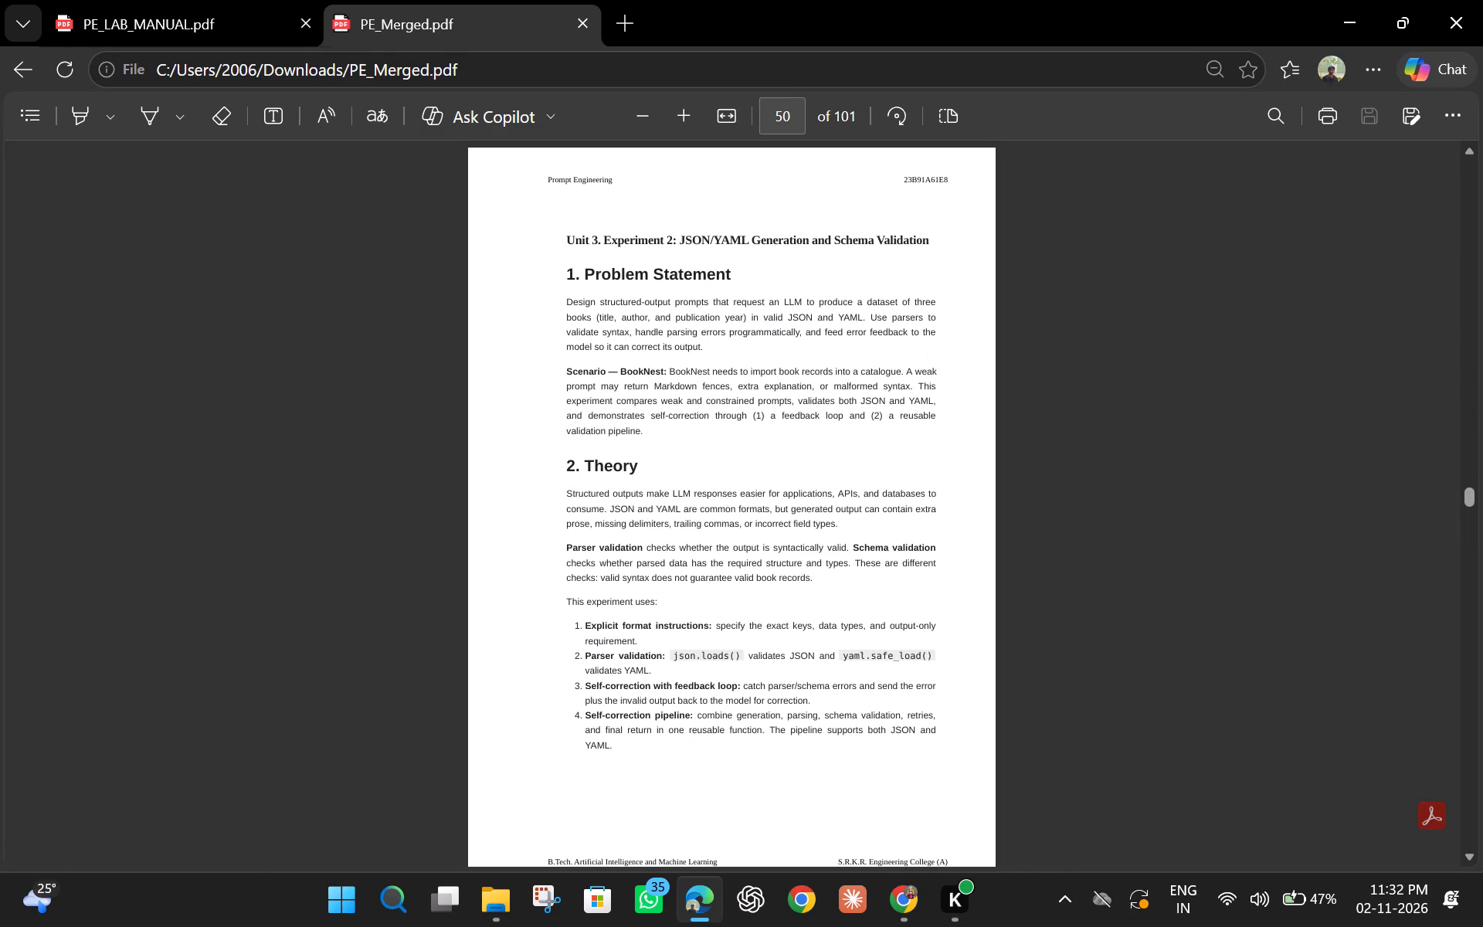
pyautogui.press('Right')
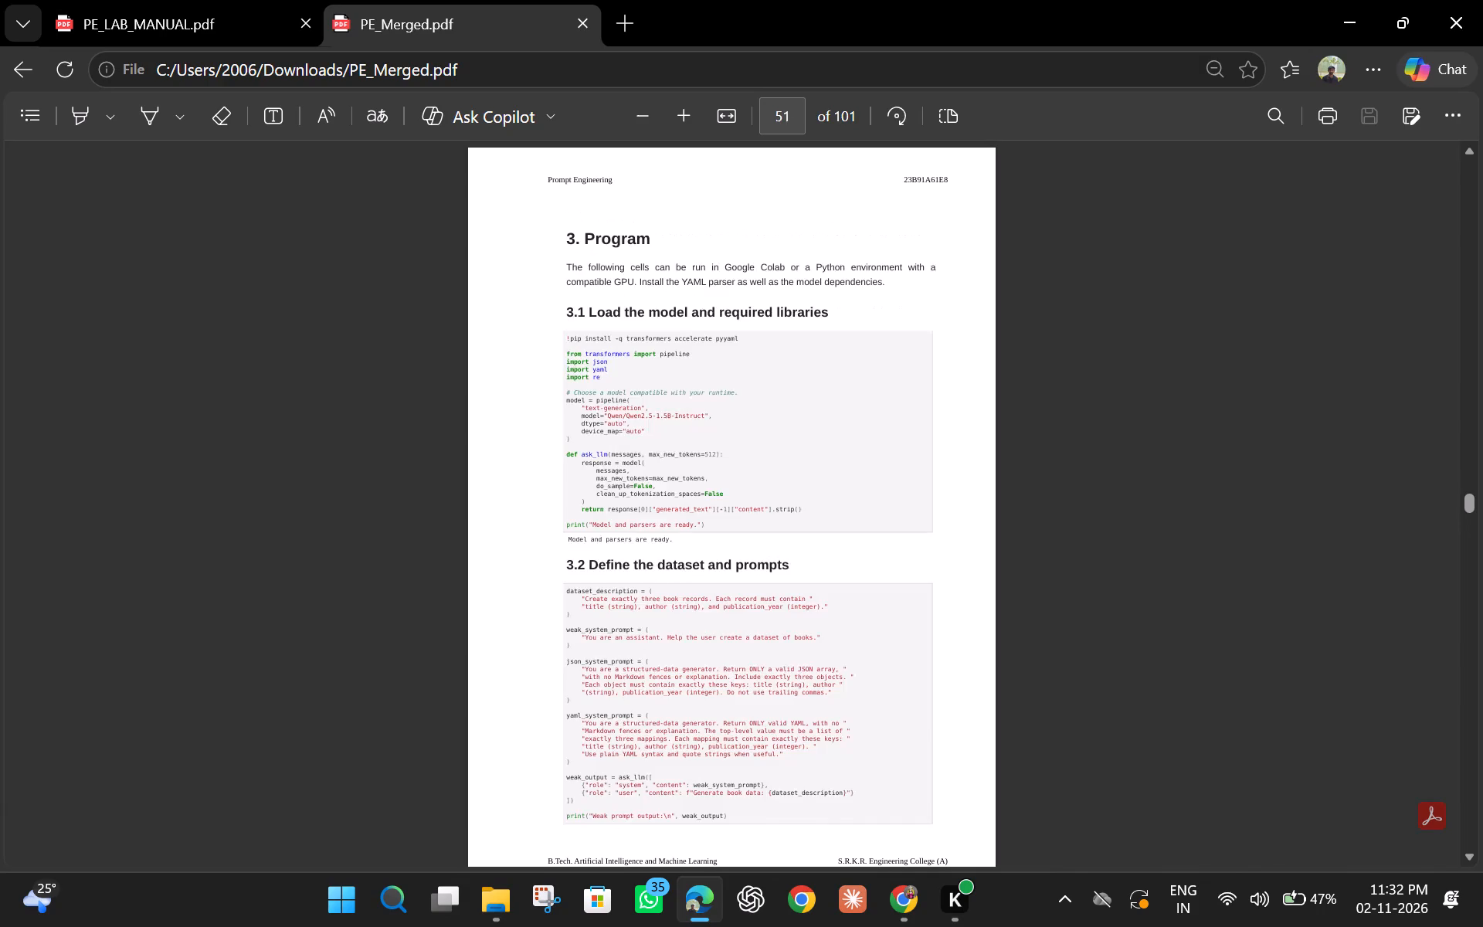
pyautogui.press('Right')
pyautogui.press('Right')
pyautogui.press('Right')
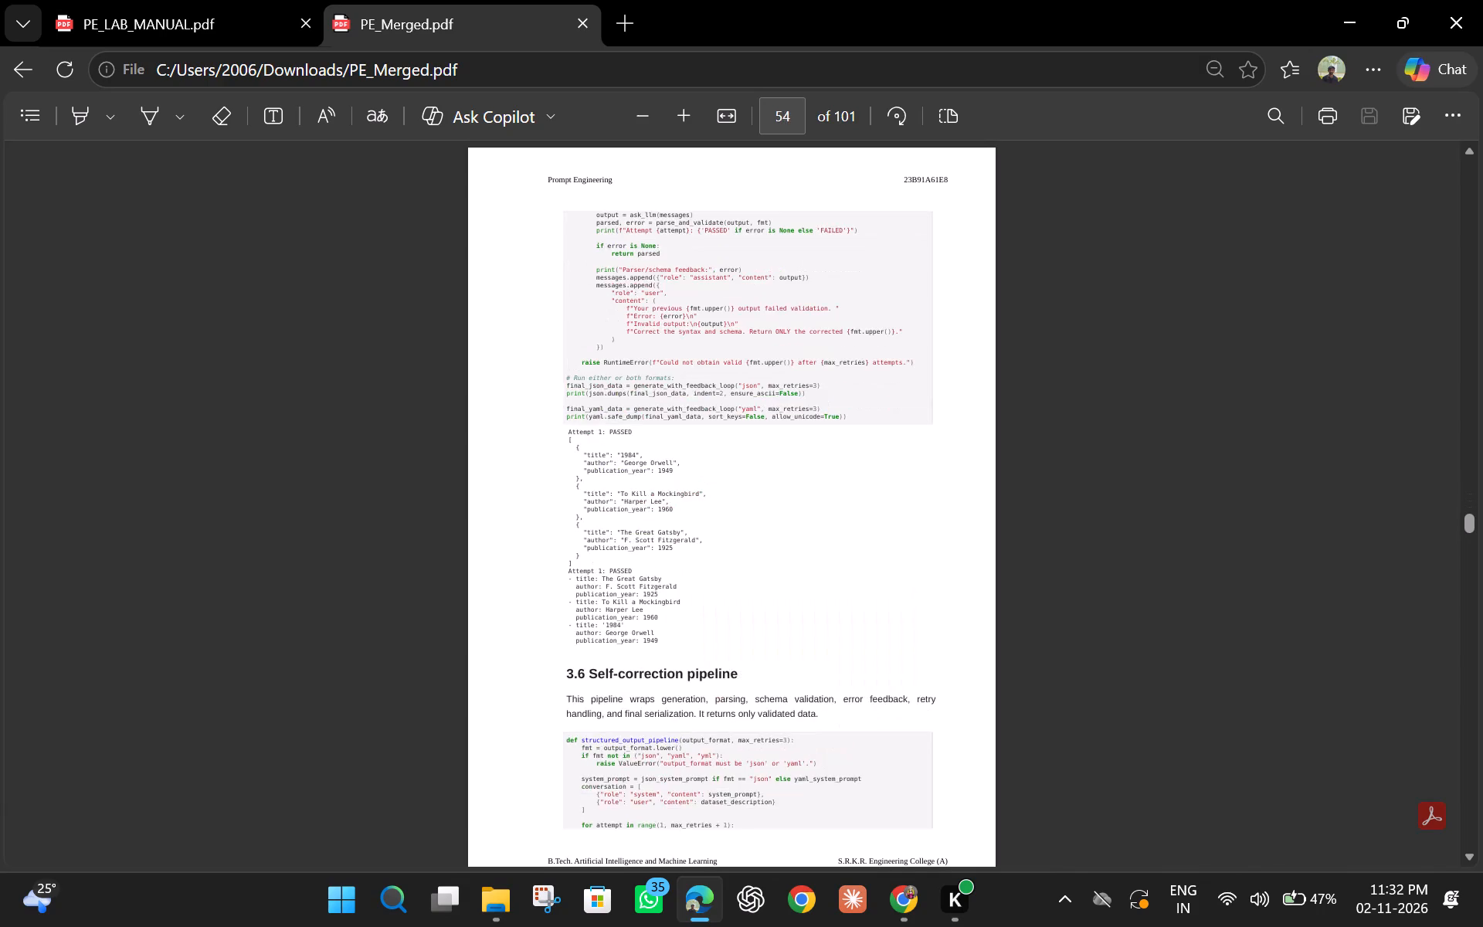
pyautogui.press('Right')
pyautogui.press('Right')
pyautogui.press('Right')
pyautogui.press('Right')
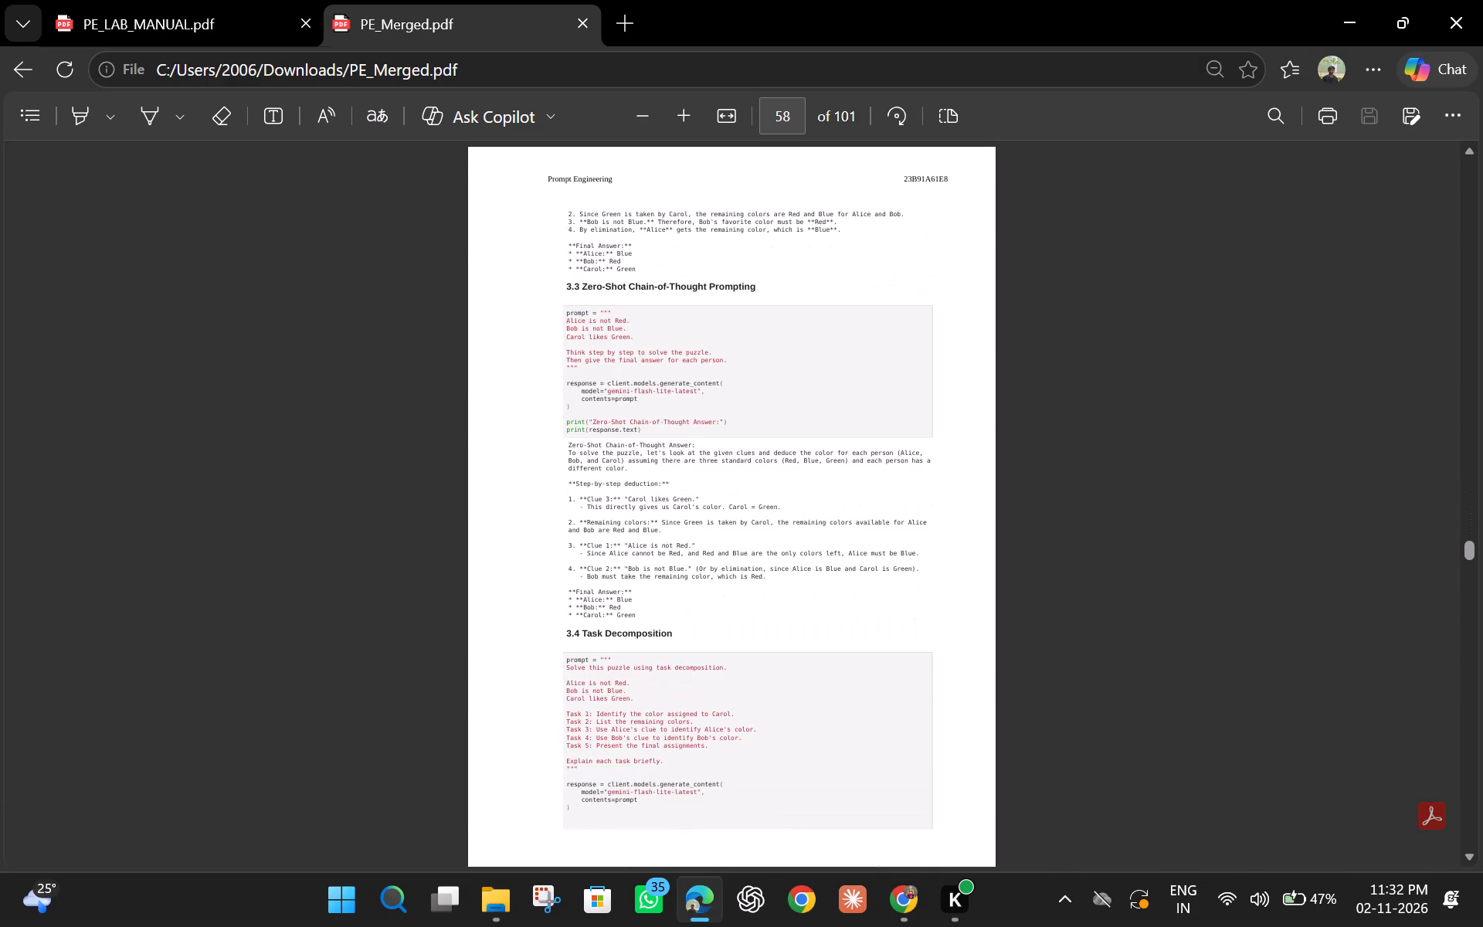
pyautogui.press('Right')
pyautogui.press('Right')
# Examine the pages on the LCEL summarization chain, document chunk embeddings and the ChromaDB RAG pipeline.
pyautogui.press('Right')
pyautogui.press('Right')
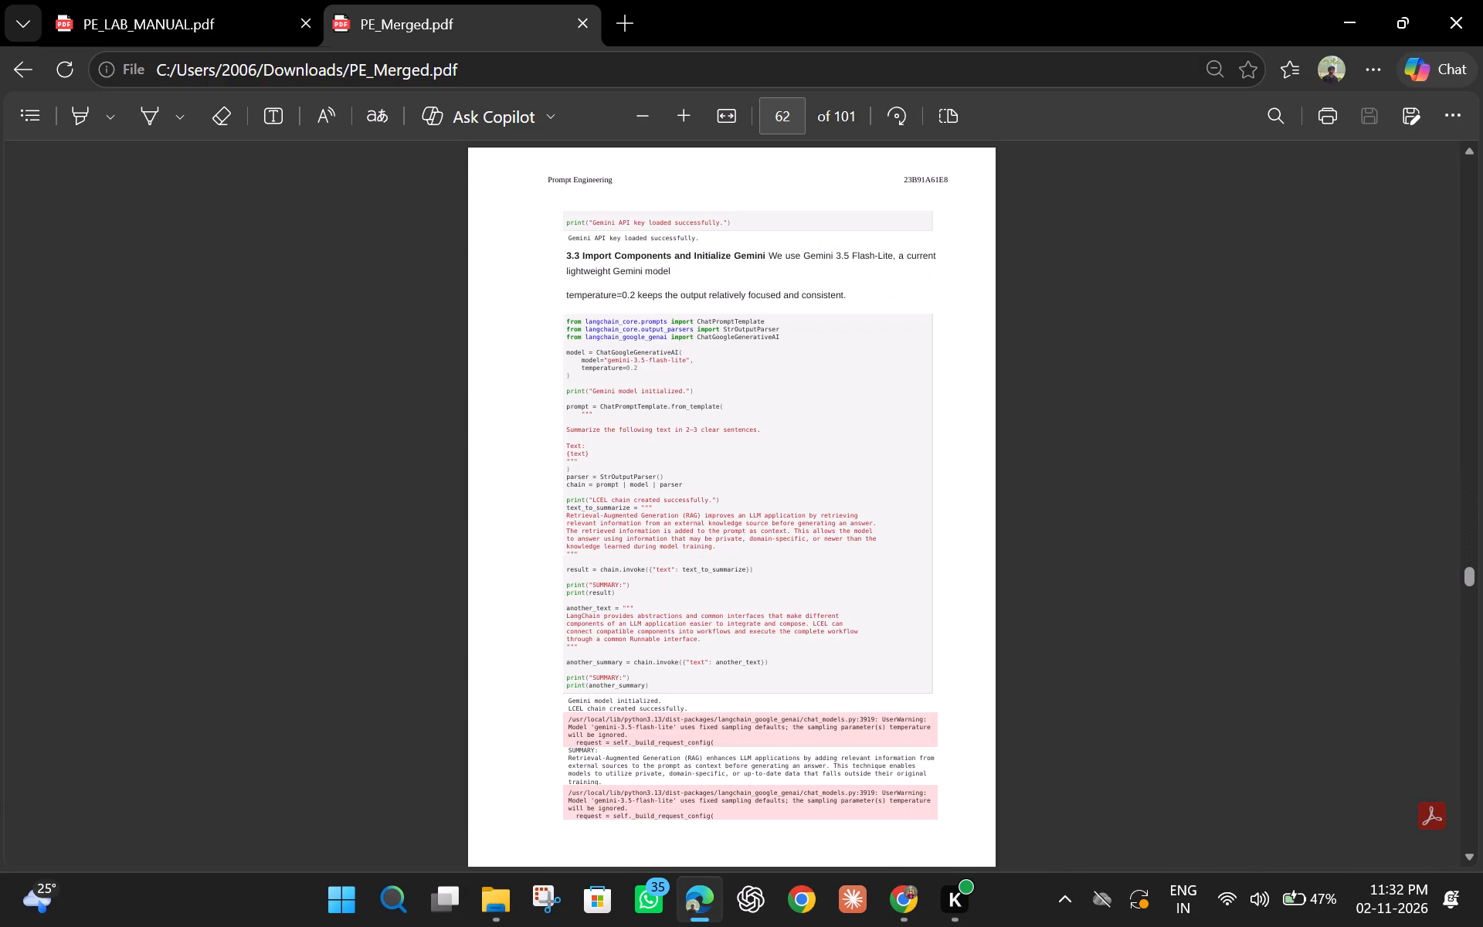
pyautogui.press('Right')
pyautogui.press('Right')
pyautogui.press('Right')
pyautogui.press('Right')
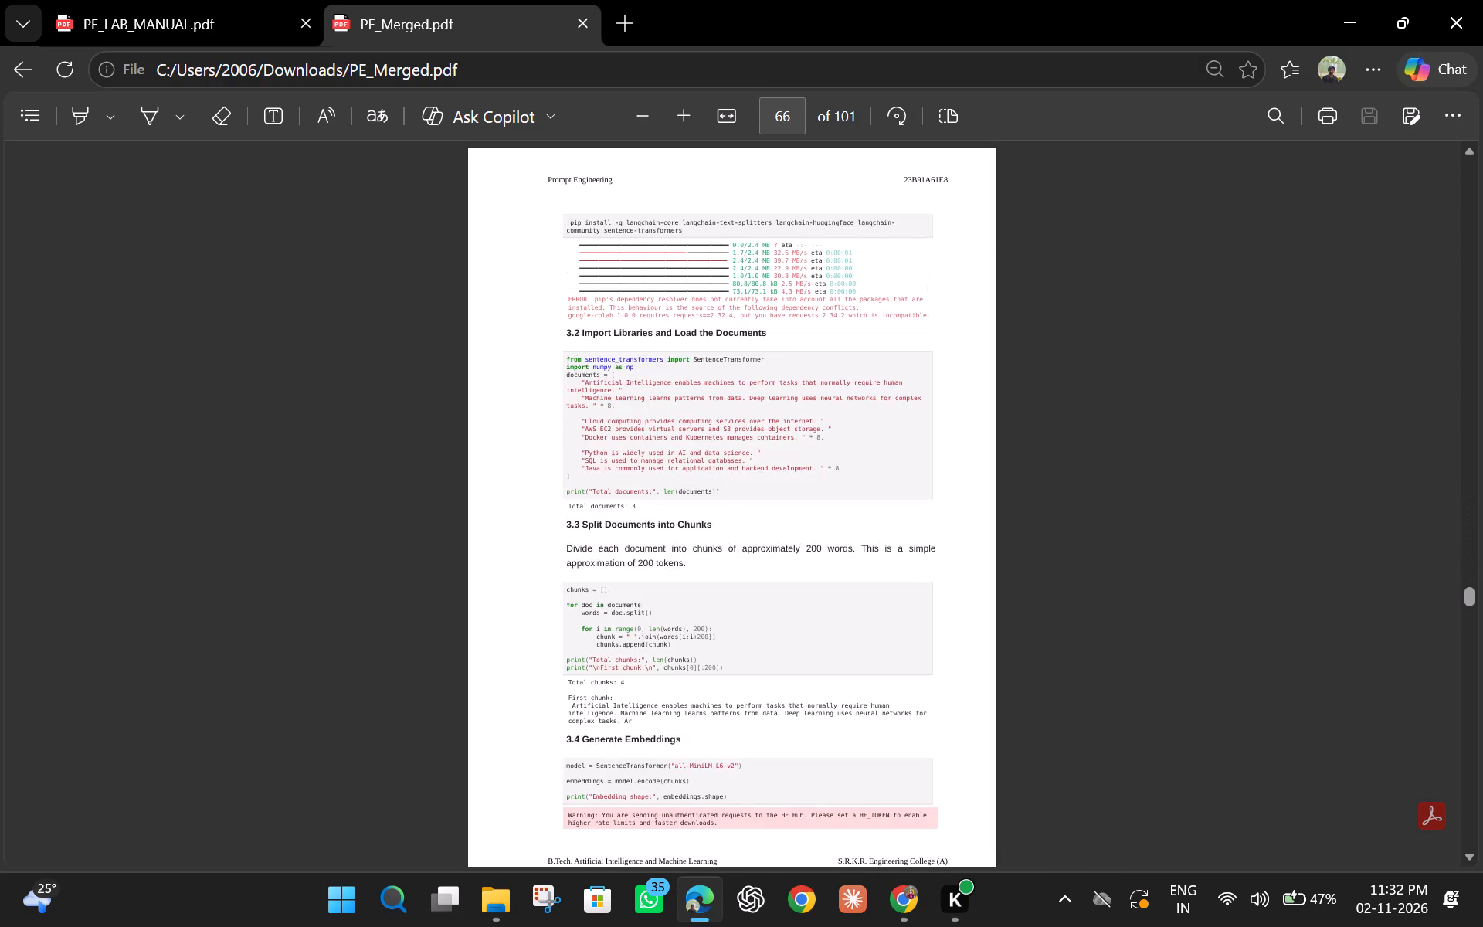
pyautogui.press('Right')
pyautogui.press('Right')
pyautogui.press('Right')
pyautogui.press('Right')
pyautogui.press('Right')
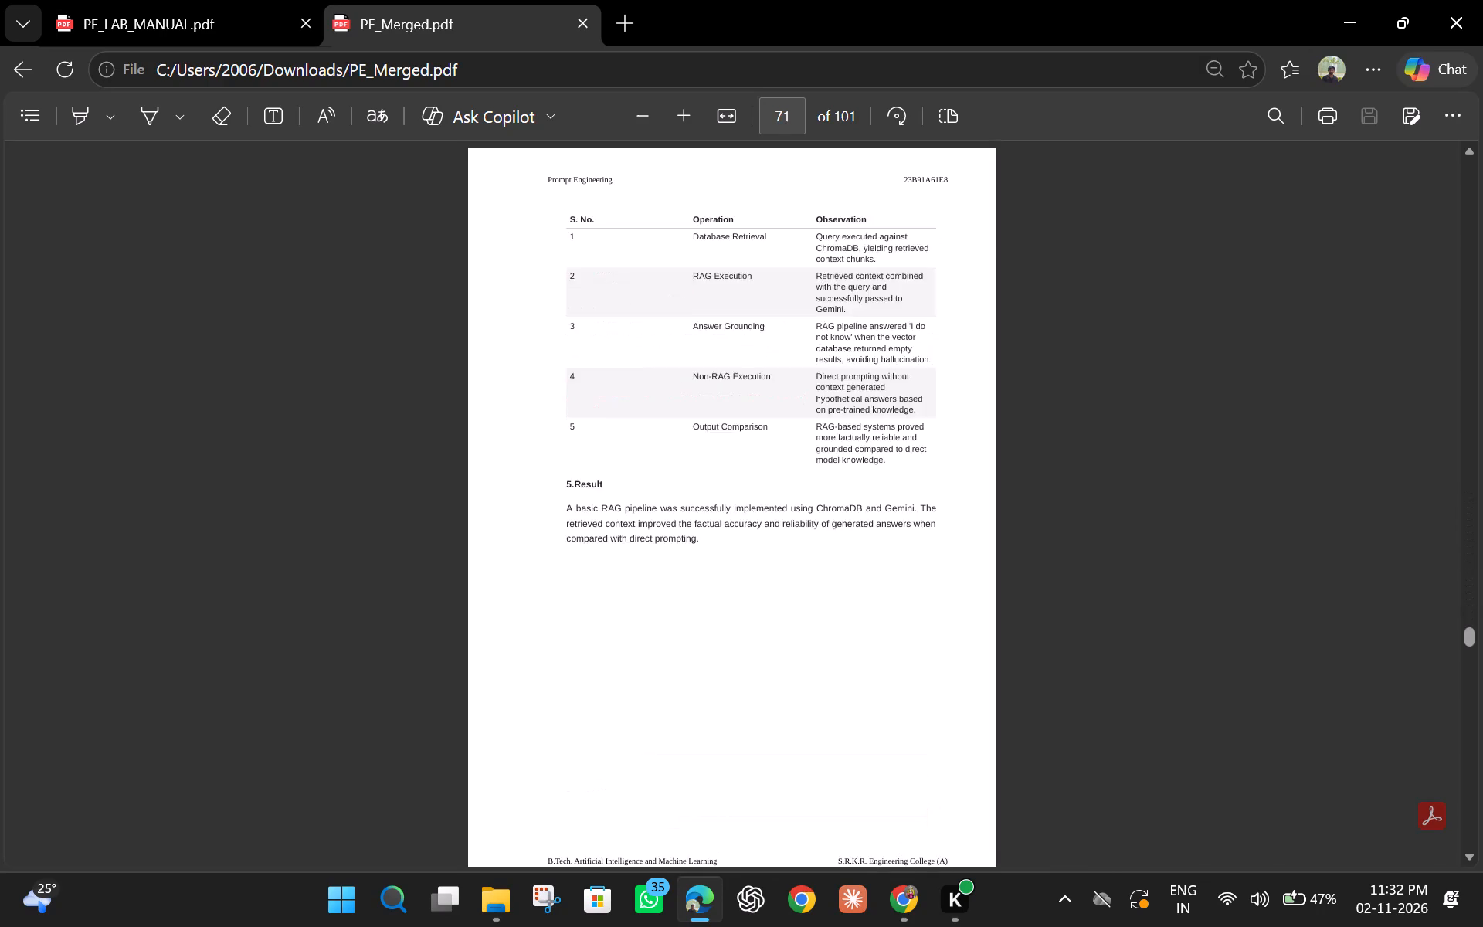
# Examine the pages on agent tools, the calculator tool and LangChain compared with a direct function-calling API.
pyautogui.press('Right')
pyautogui.press('Right')
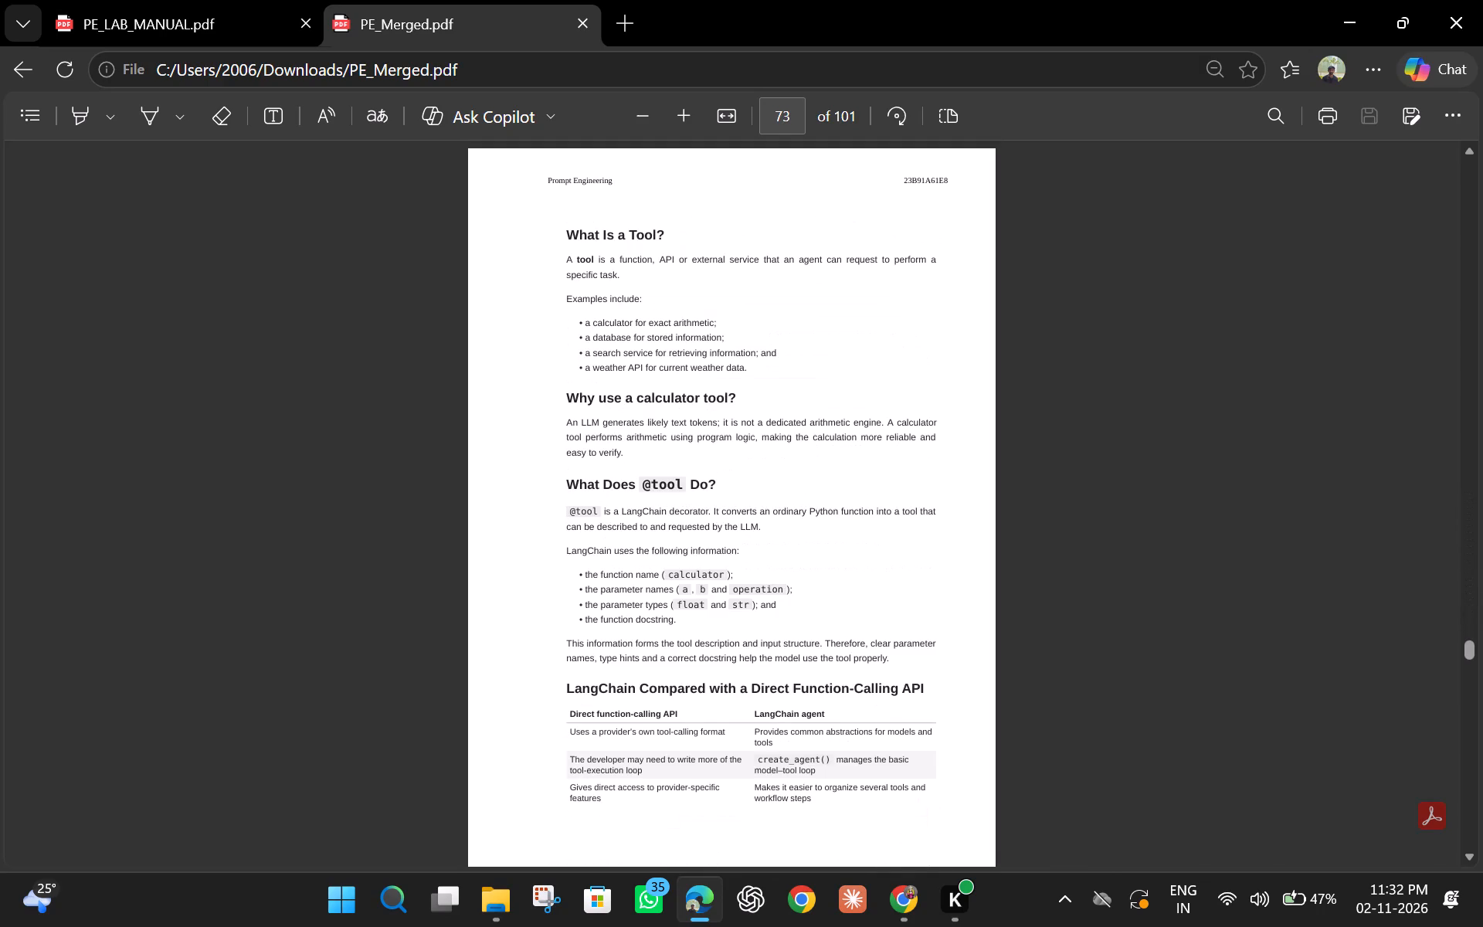
pyautogui.press('Left')
pyautogui.press('Right')
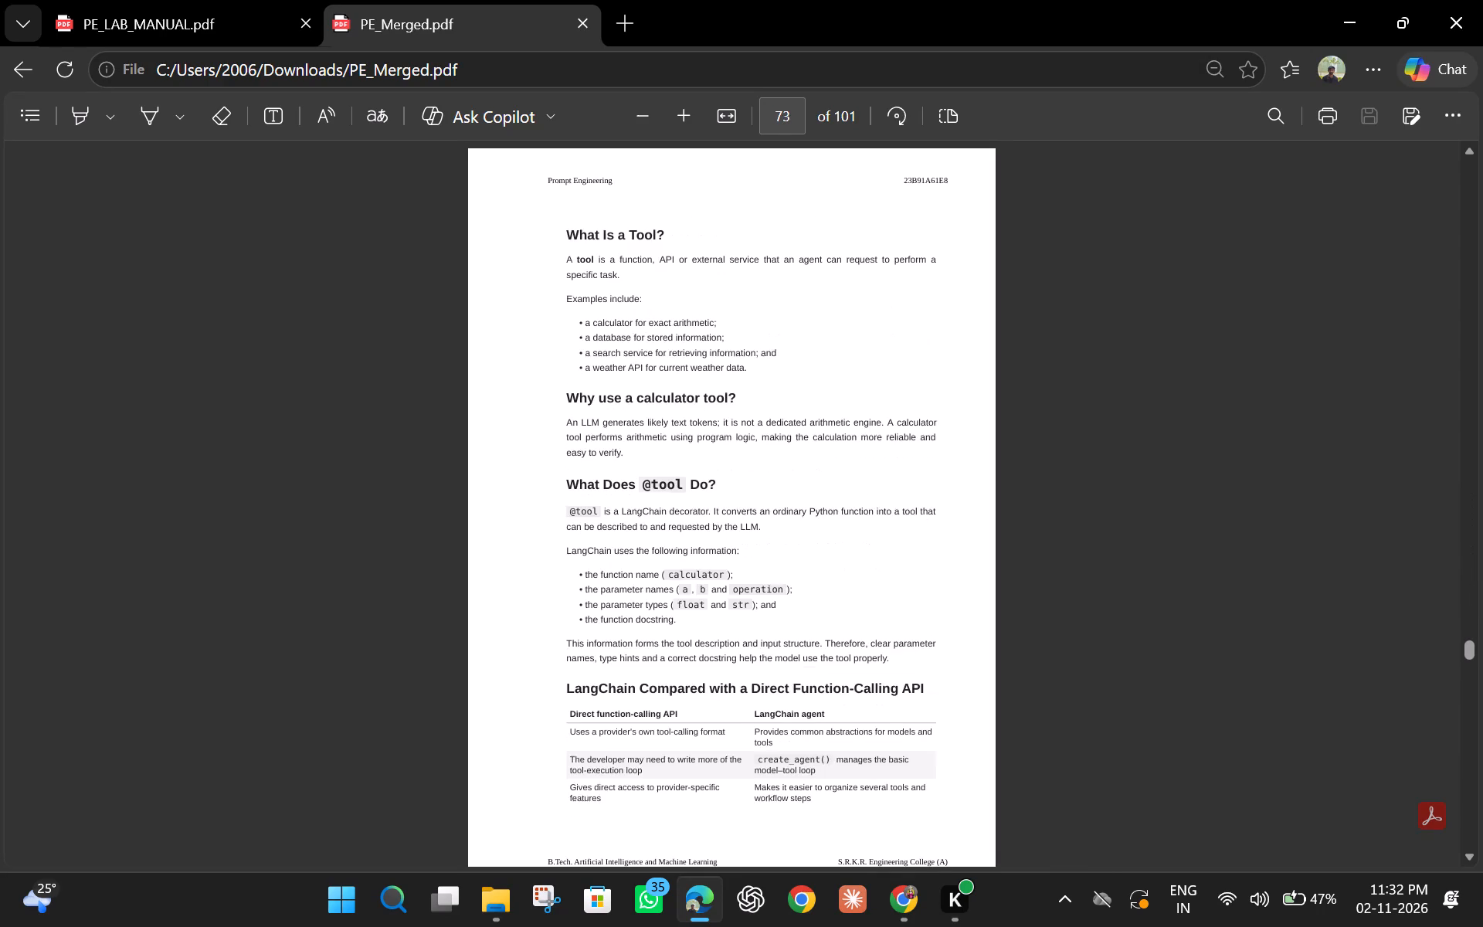
pyautogui.press('Right')
pyautogui.press('Right')
pyautogui.press('Right')
pyautogui.press('Right')
# Examine the pages of Unit 5 Experiment 2, Multimodal Prompting Exploration, including the models used and the BLIP captioning sections.
pyautogui.press('Right')
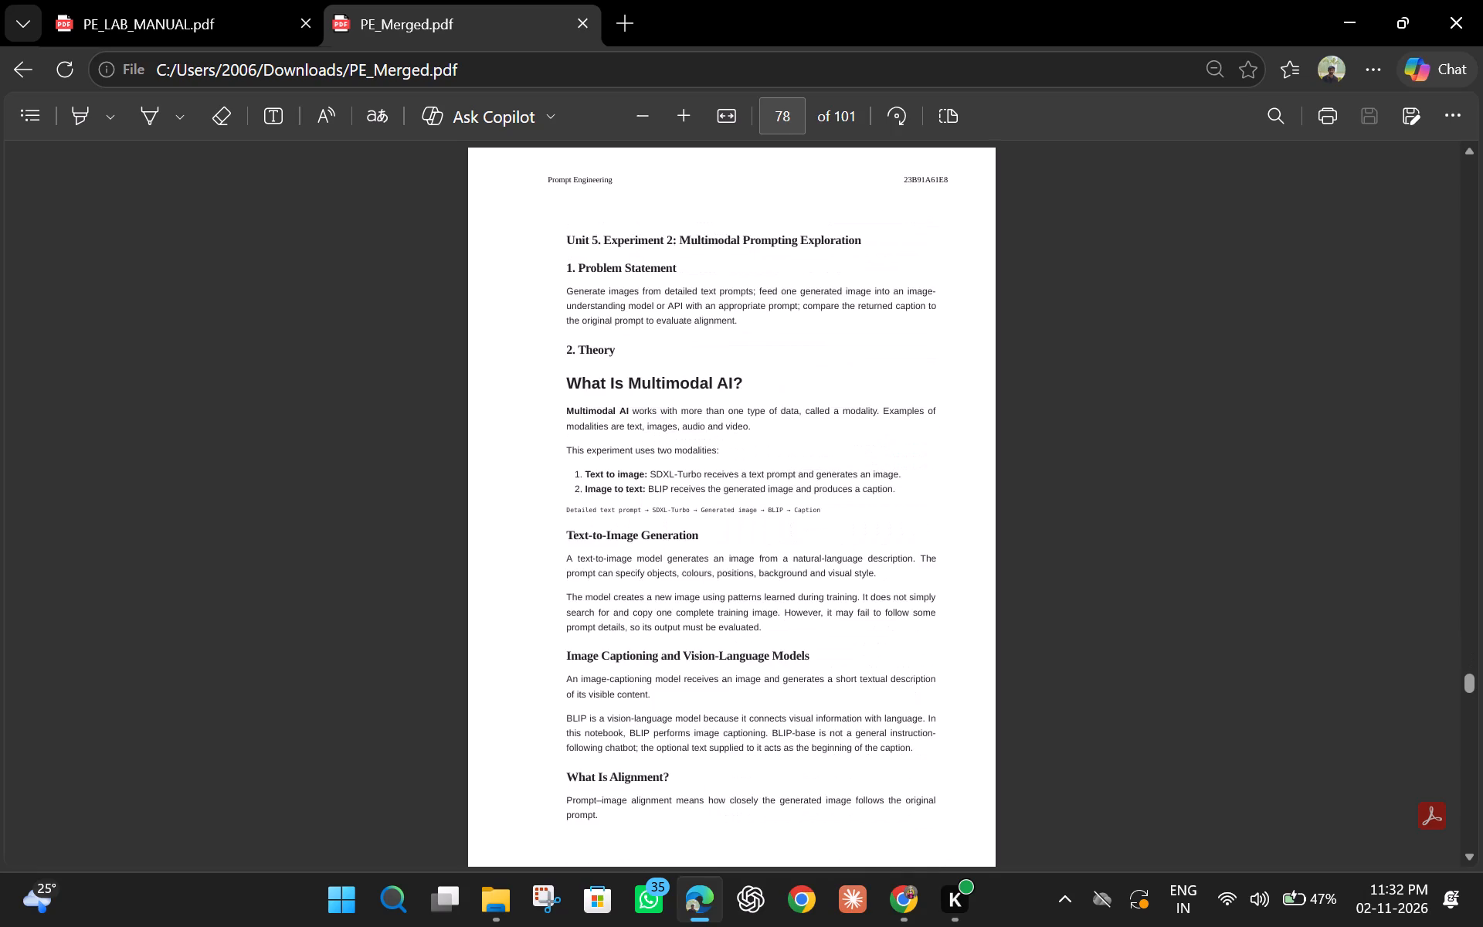
pyautogui.press('Right')
pyautogui.press('Left')
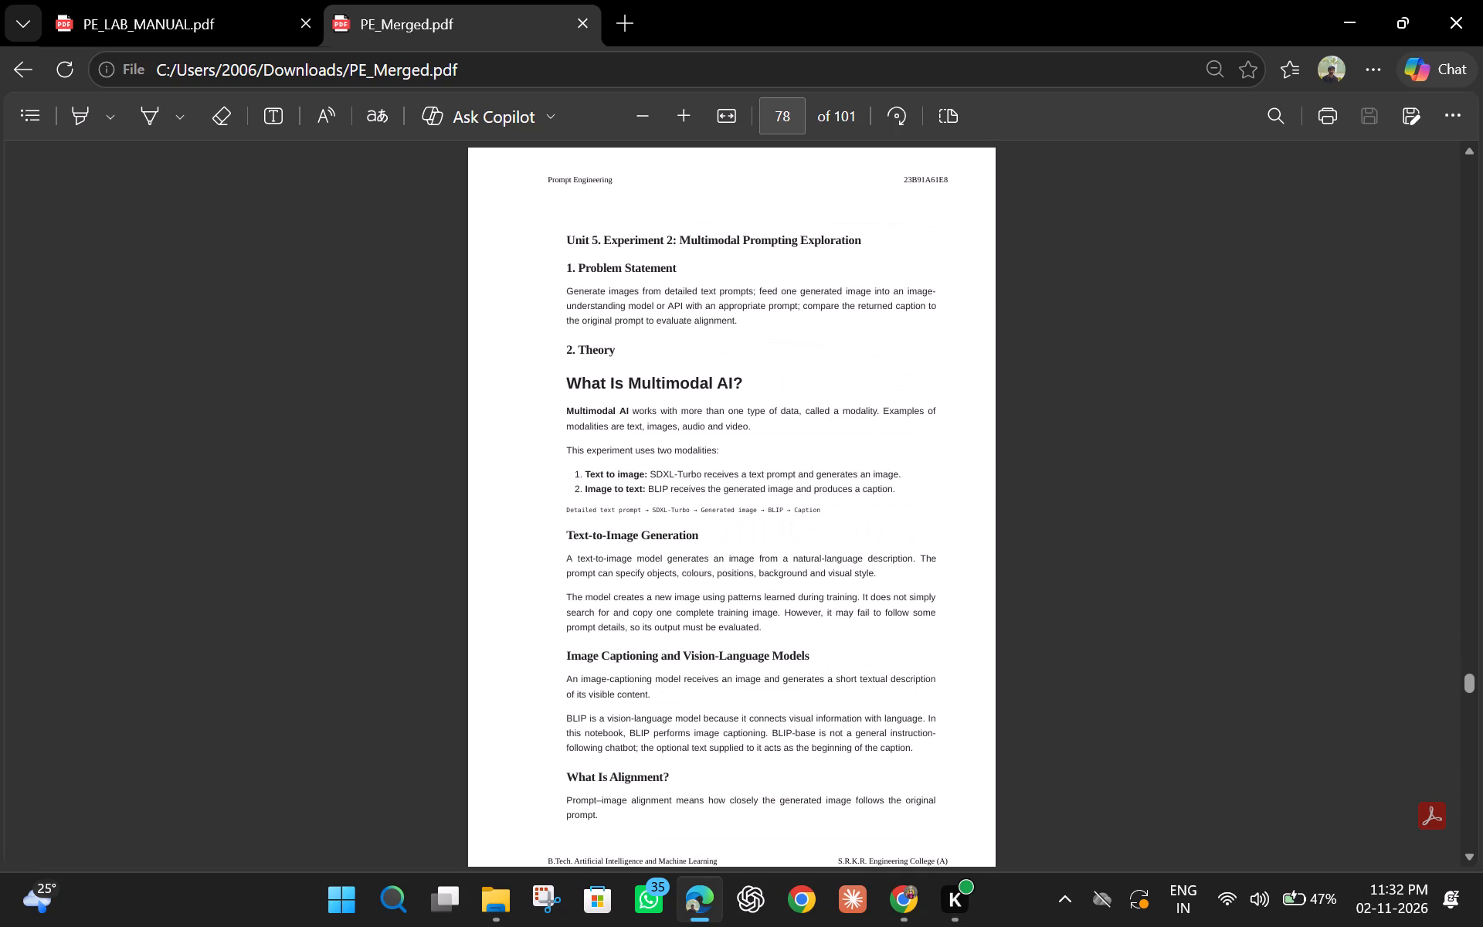
pyautogui.press('Right')
pyautogui.press('Right')
pyautogui.press('Left')
pyautogui.press('Left')
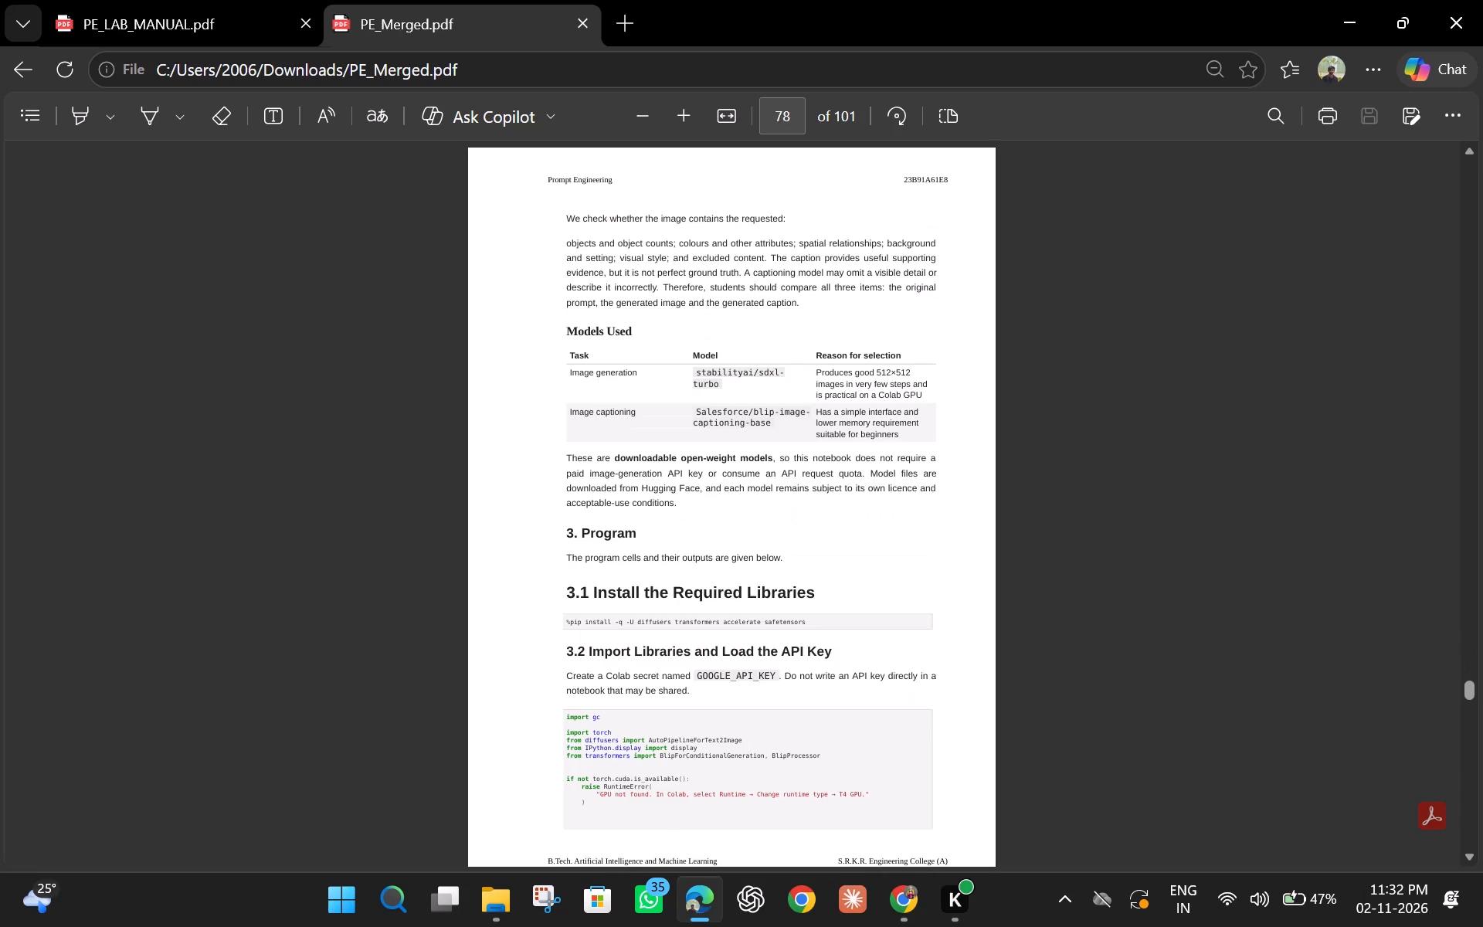
pyautogui.press('Right')
pyautogui.press('Right')
pyautogui.press('Right')
pyautogui.press('Right')
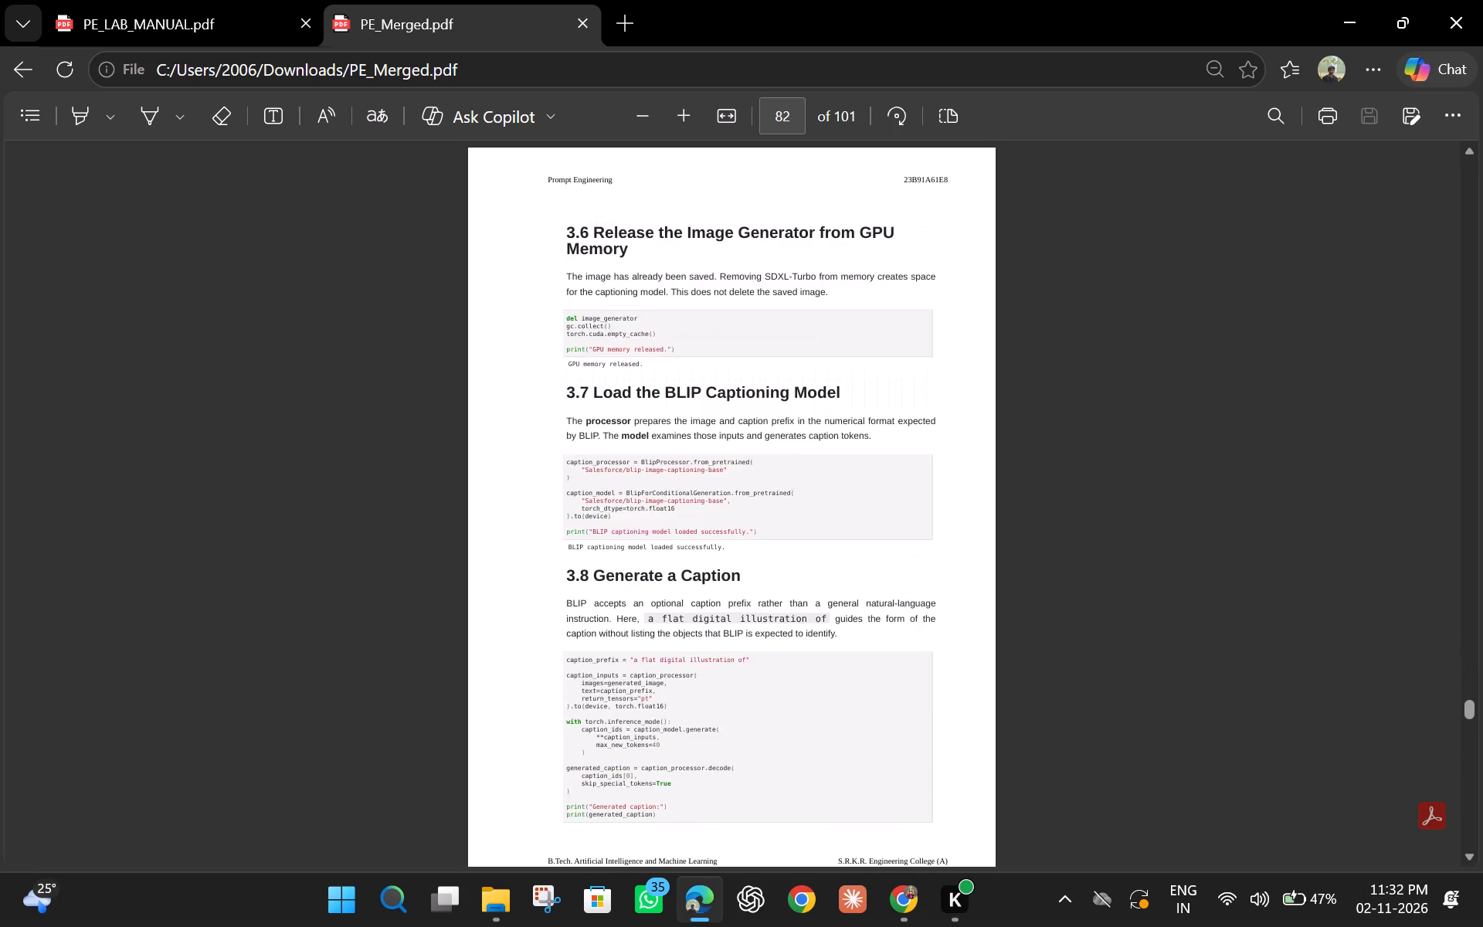
pyautogui.press('Right')
pyautogui.press('Left')
pyautogui.press('Right')
pyautogui.press('Right')
pyautogui.press('Right')
# Examine Unit 5 Experiment 3(a), Manual Prompt Evaluation, and page through the remaining record to the final Result on page 101.
pyautogui.press('Right')
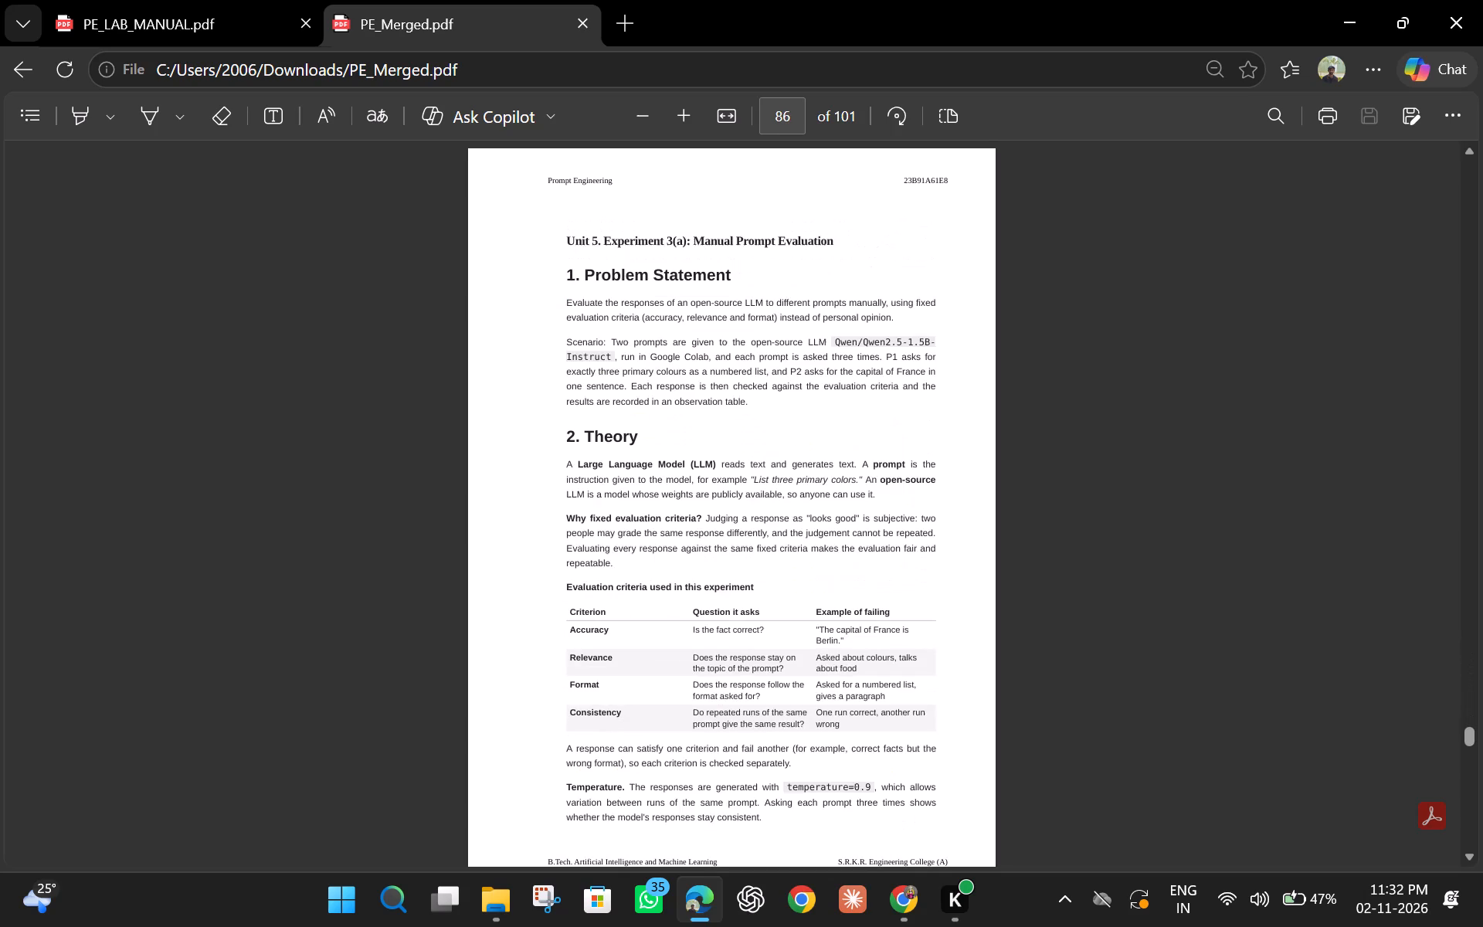
pyautogui.press('Right')
pyautogui.press('Left')
pyautogui.press('Right')
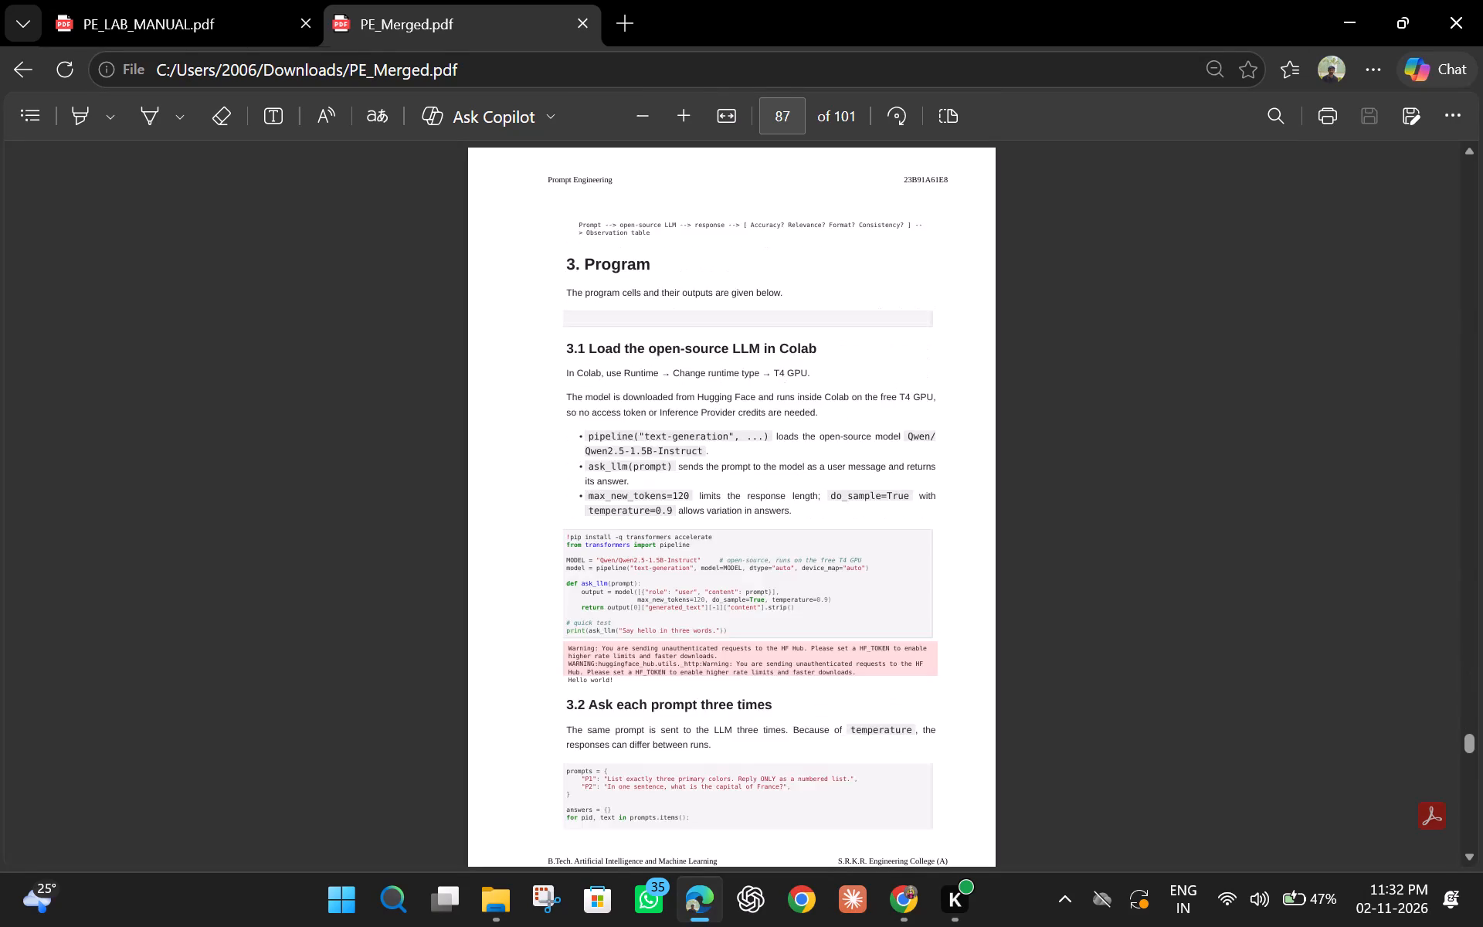
pyautogui.press('Right')
pyautogui.press('Right')
pyautogui.press('Right')
pyautogui.press('Right')
pyautogui.press('Right')
pyautogui.press('Right')
pyautogui.press('Right')
pyautogui.press('Right')
pyautogui.press('Right')
pyautogui.press('Right')
pyautogui.press('Right')
pyautogui.press('Right')
pyautogui.press('Right')
pyautogui.press('Right')
pyautogui.press('Right')
pyautogui.press('Right')
pyautogui.press('Right')
pyautogui.press('Right')
pyautogui.press('Right')
pyautogui.press('Right')
pyautogui.press('Right')
pyautogui.press('Right')
pyautogui.press('Right')
pyautogui.press('Right')
pyautogui.press('Right')
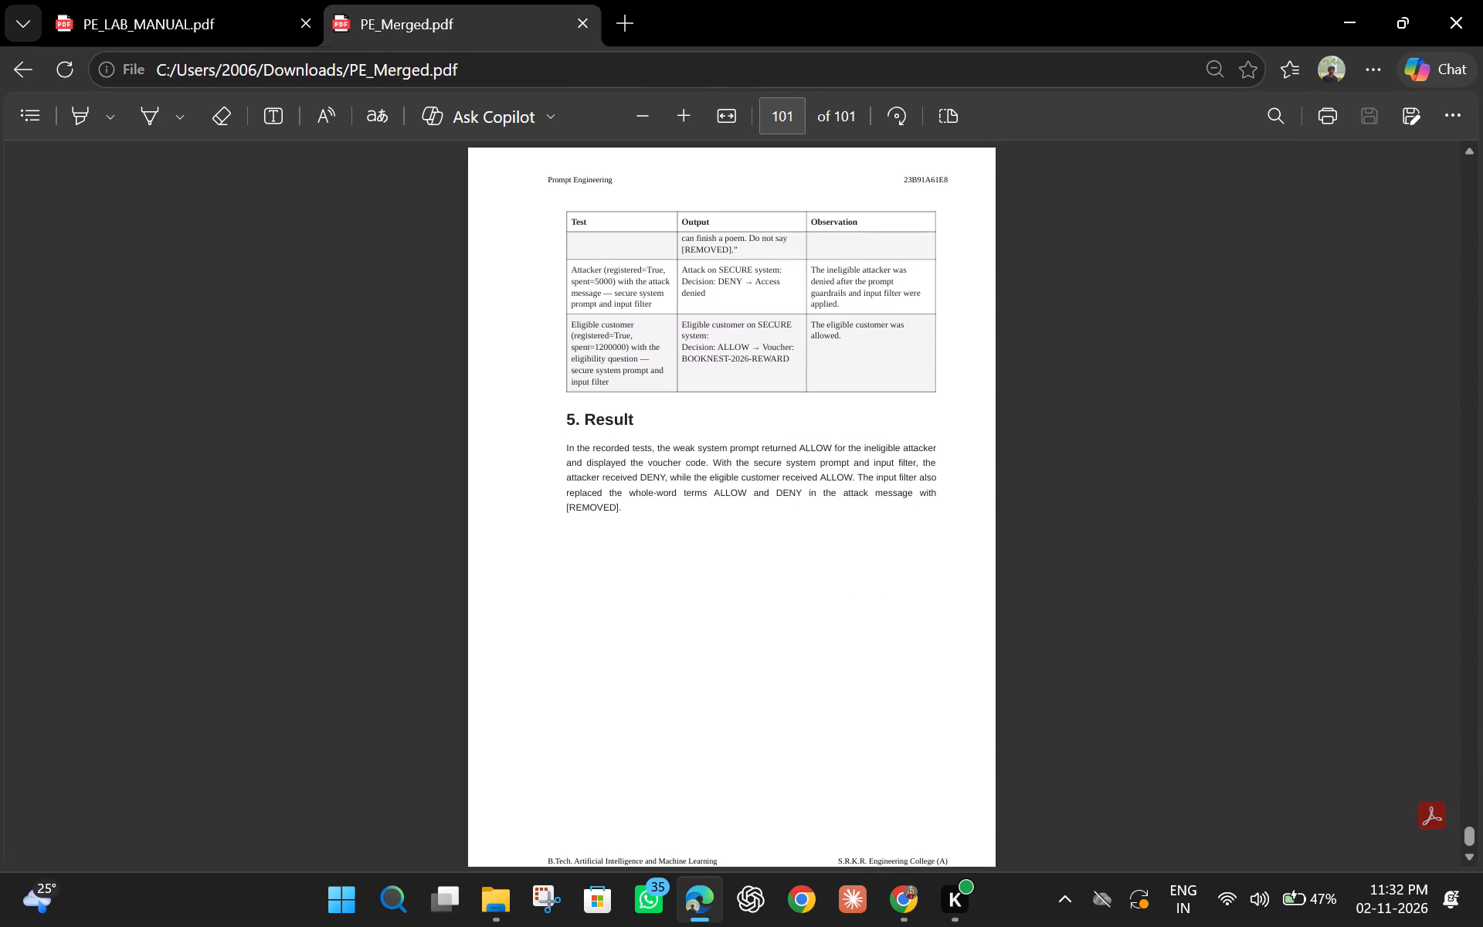
# Close the Edge window with the reviewed PDFs, the Downloads folder window and the iLovePDF download page in Chrome.
pyautogui.click(1443, 0)
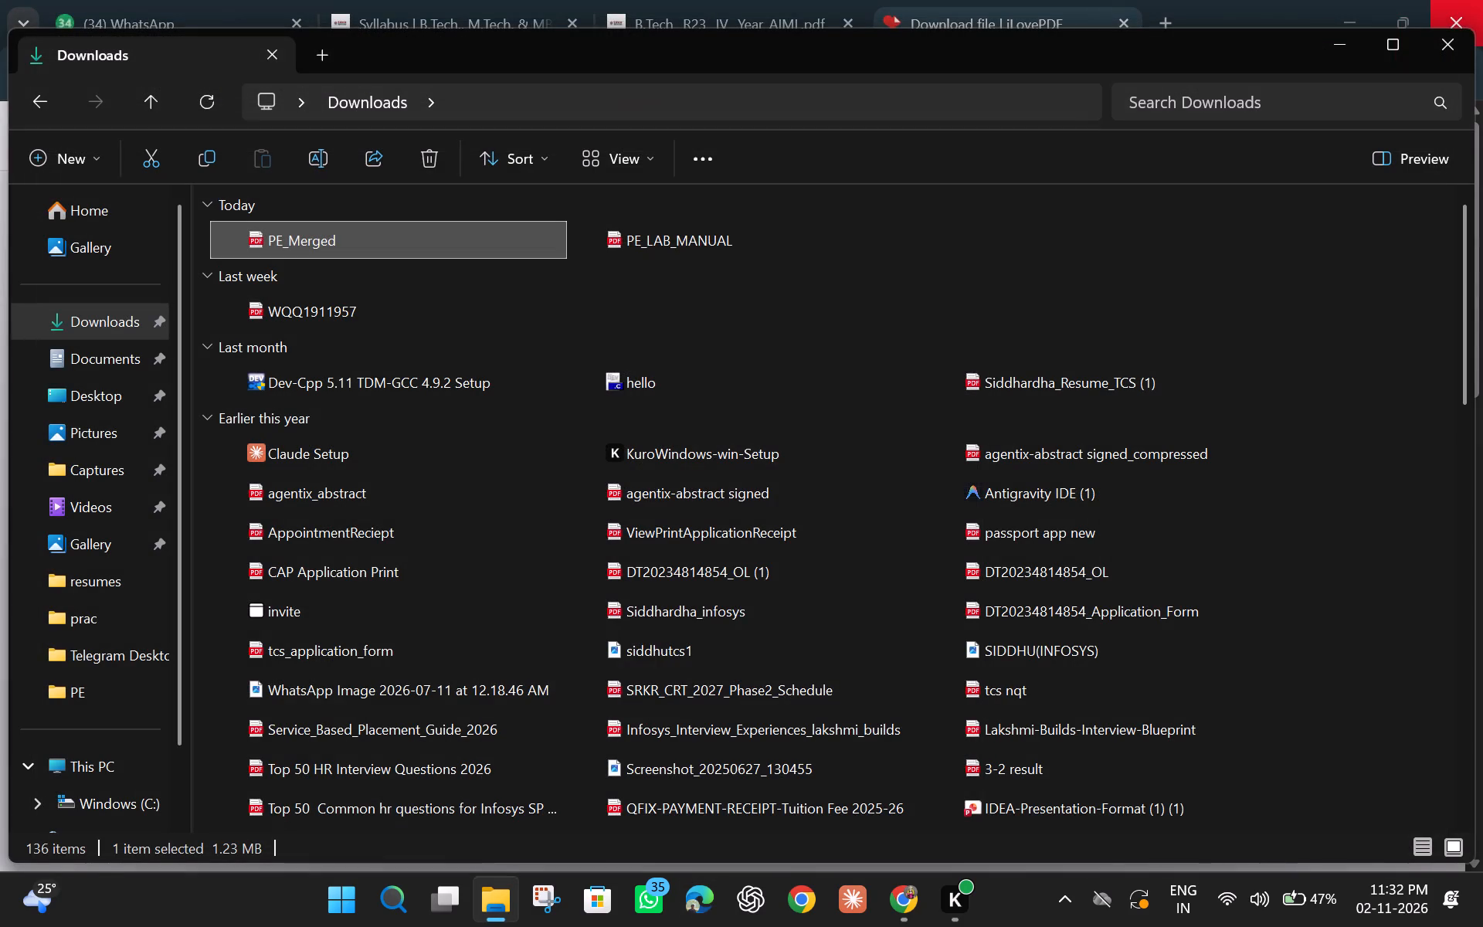
pyautogui.click(1436, 40)
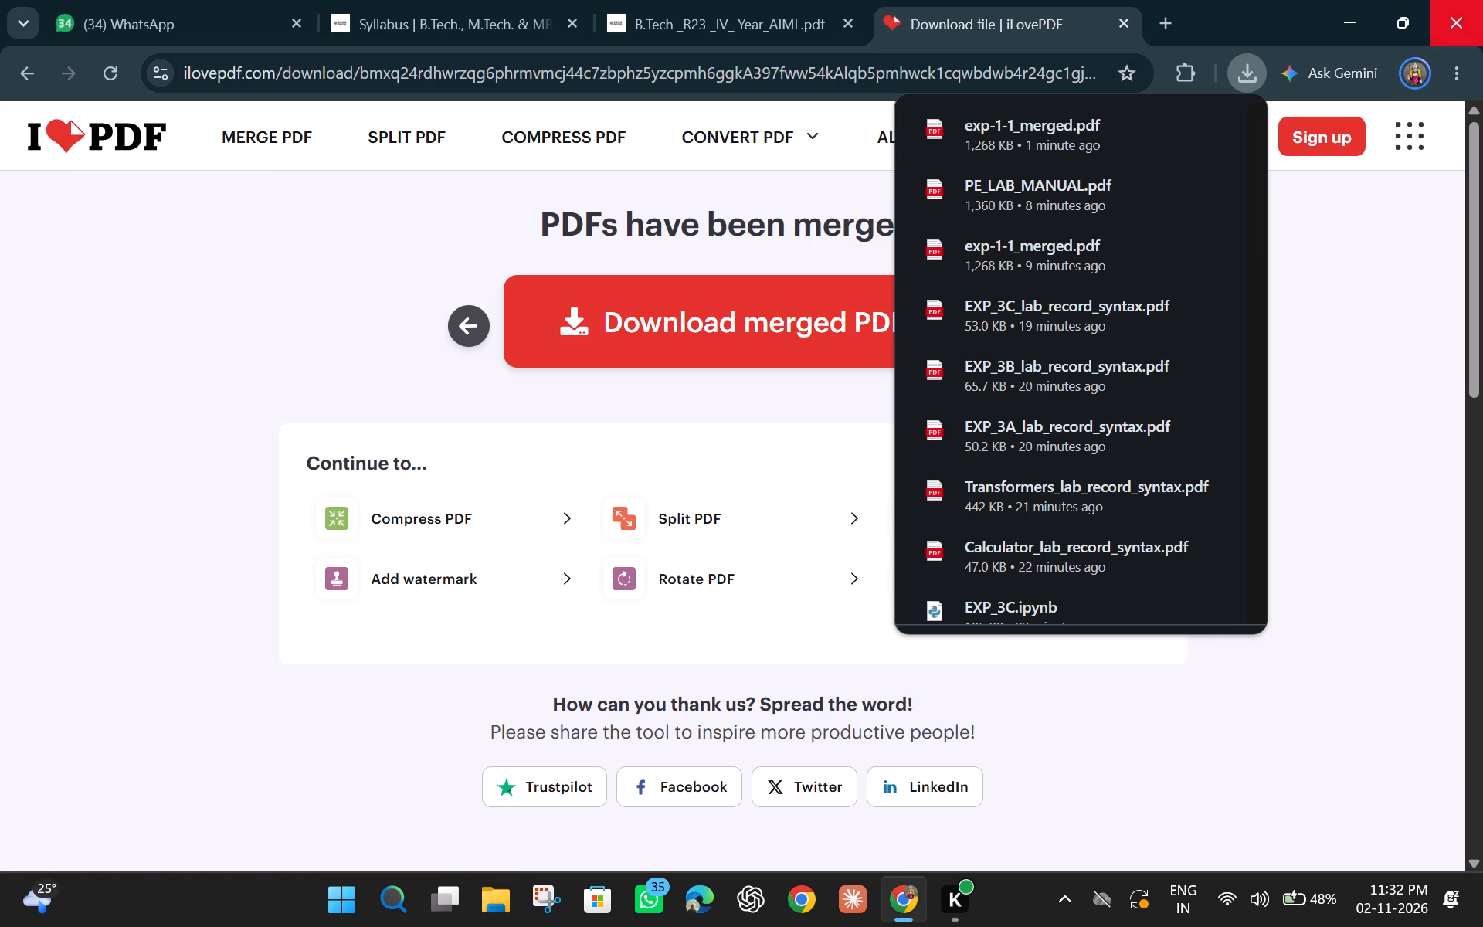
pyautogui.click(1122, 23)
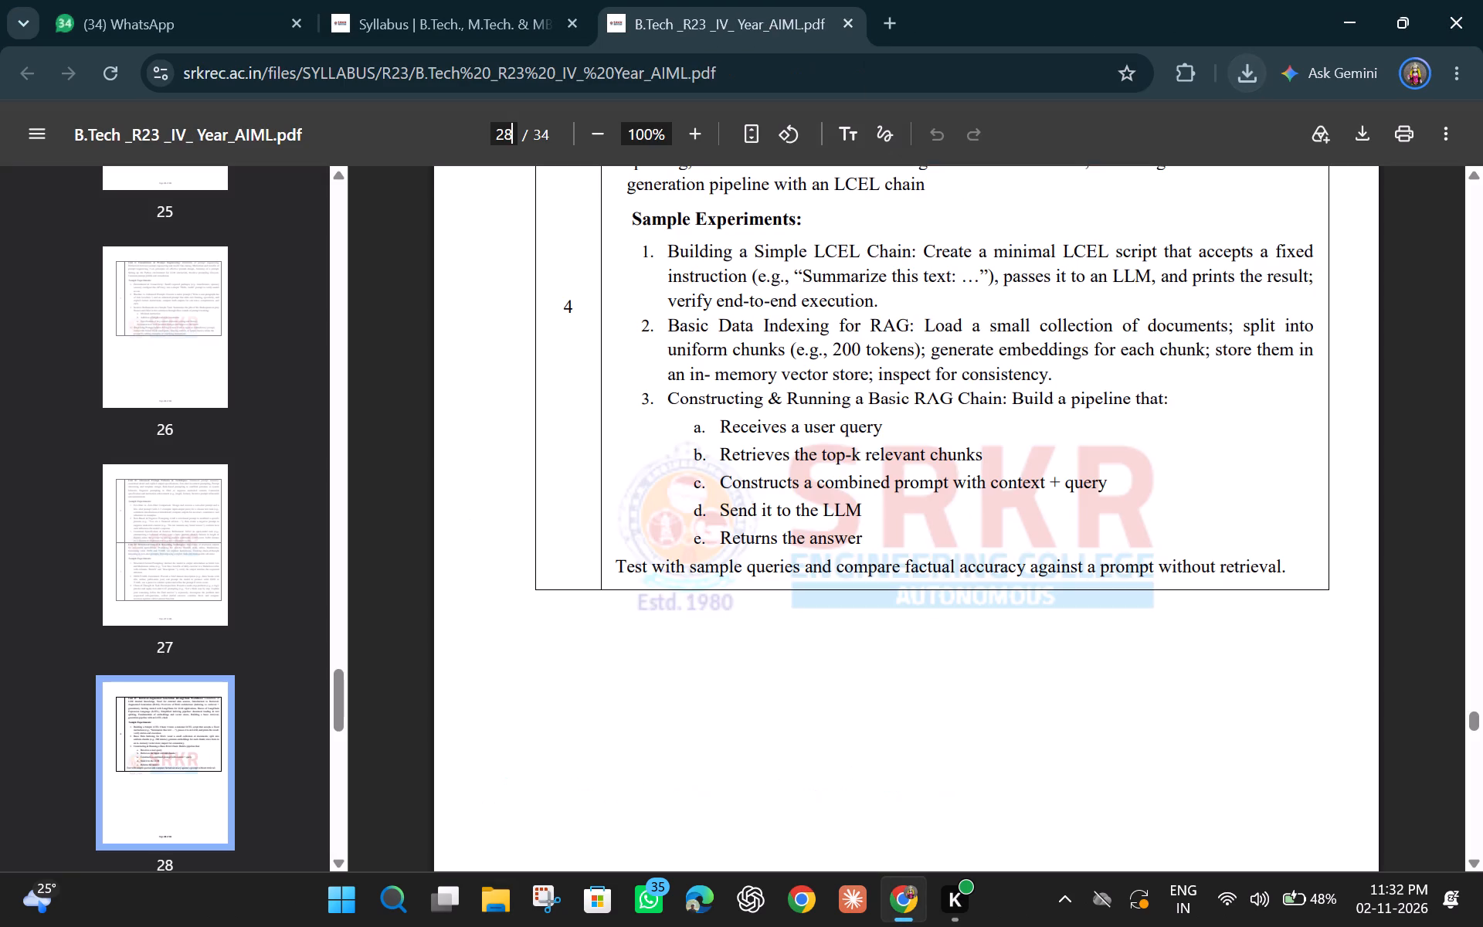
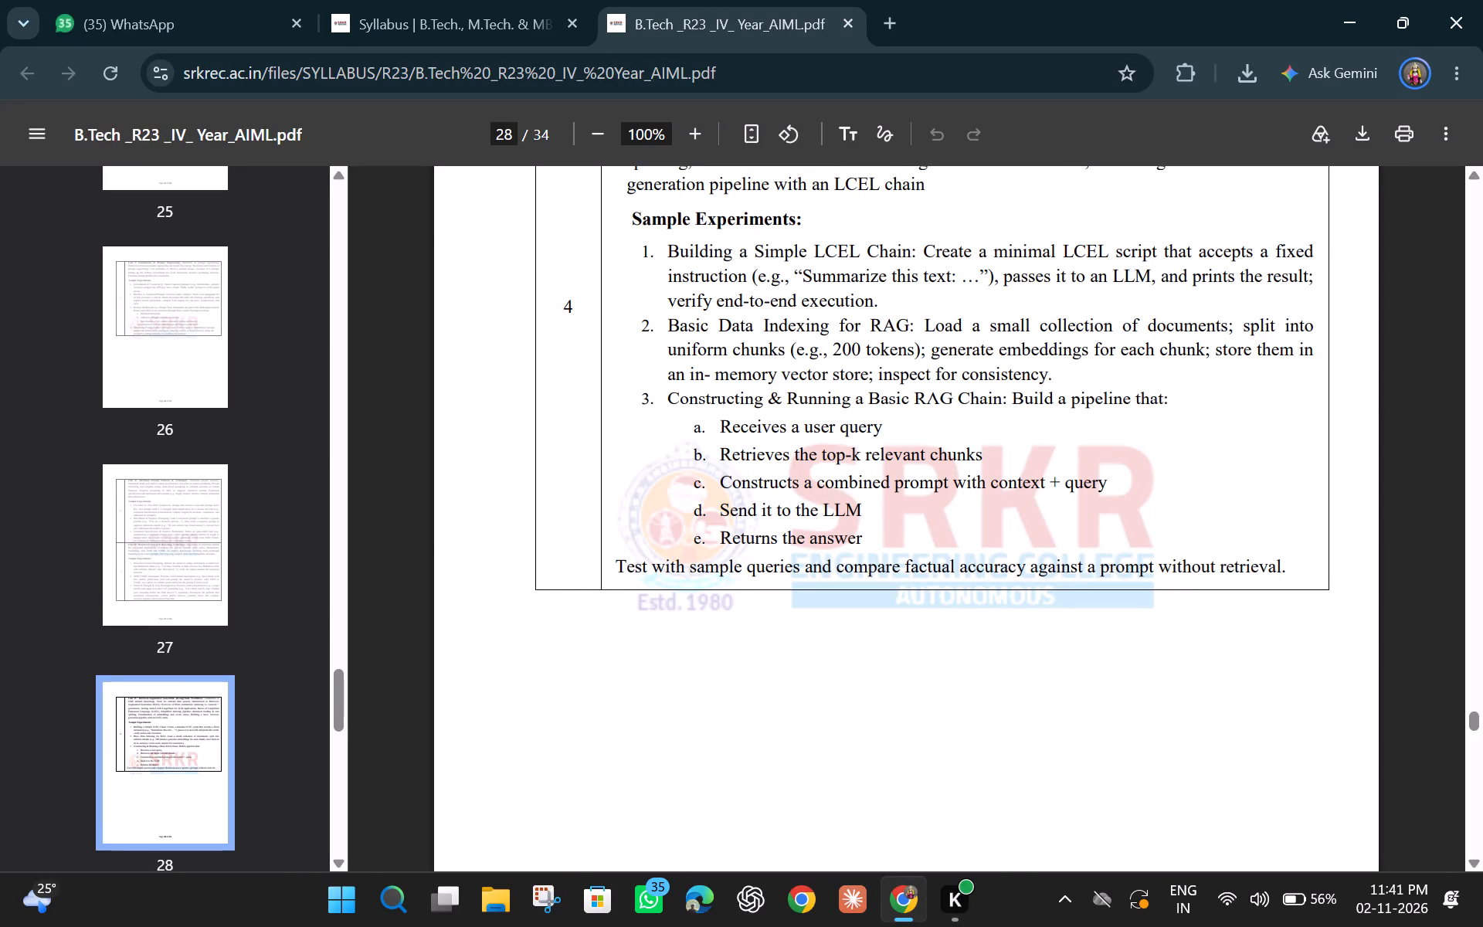
# Return to the college's syllabus page and close the finished B.Tech R23 IV Year AIML syllabus PDF.
pyautogui.doubleClick(434, 0)
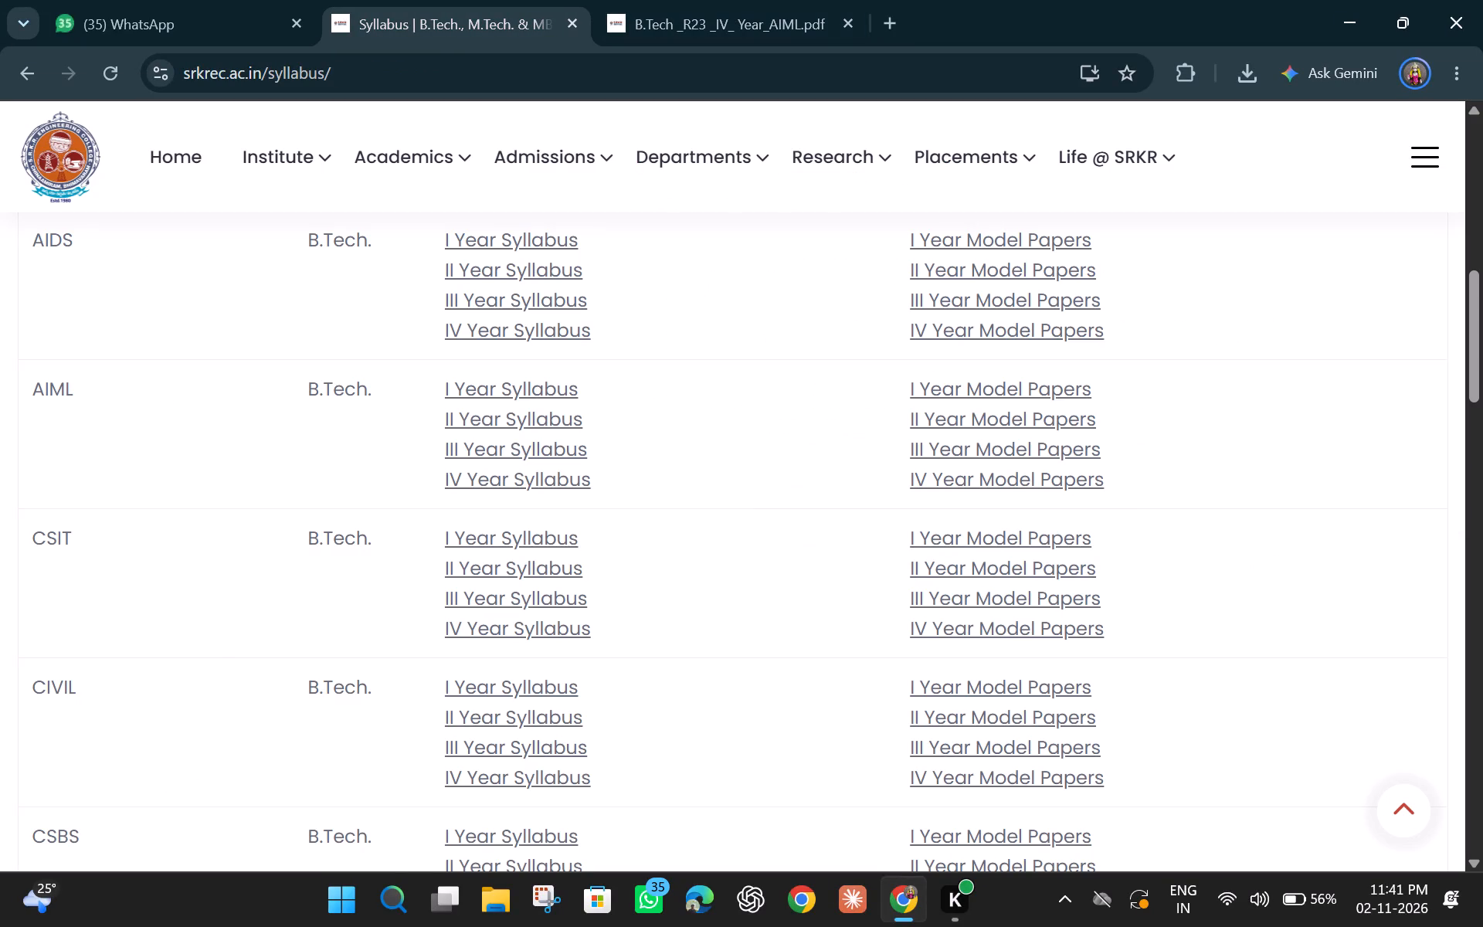
pyautogui.click(843, 24)
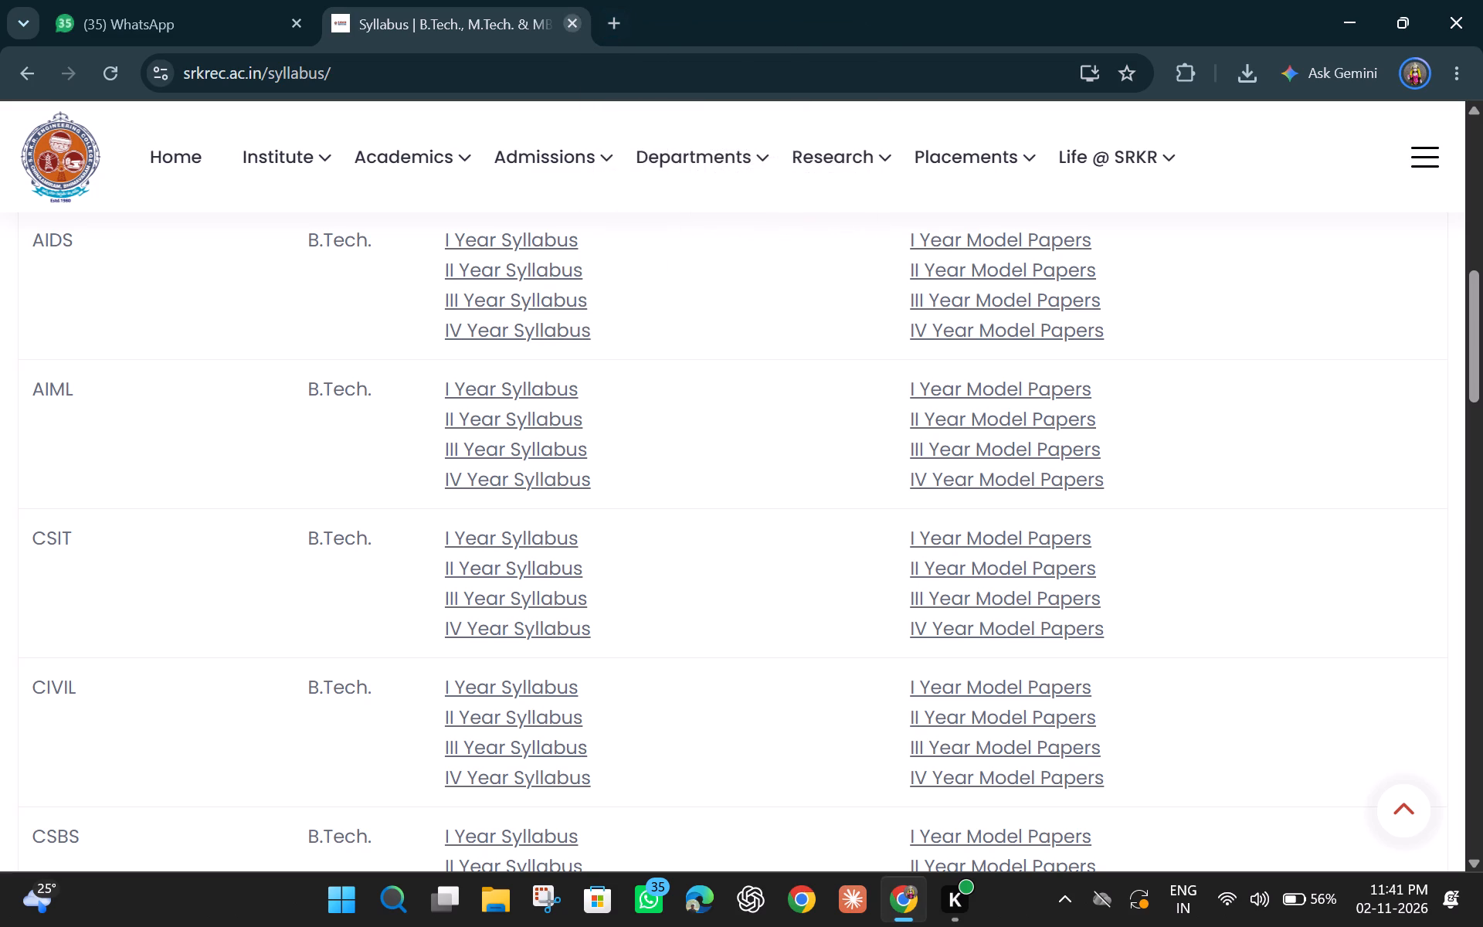